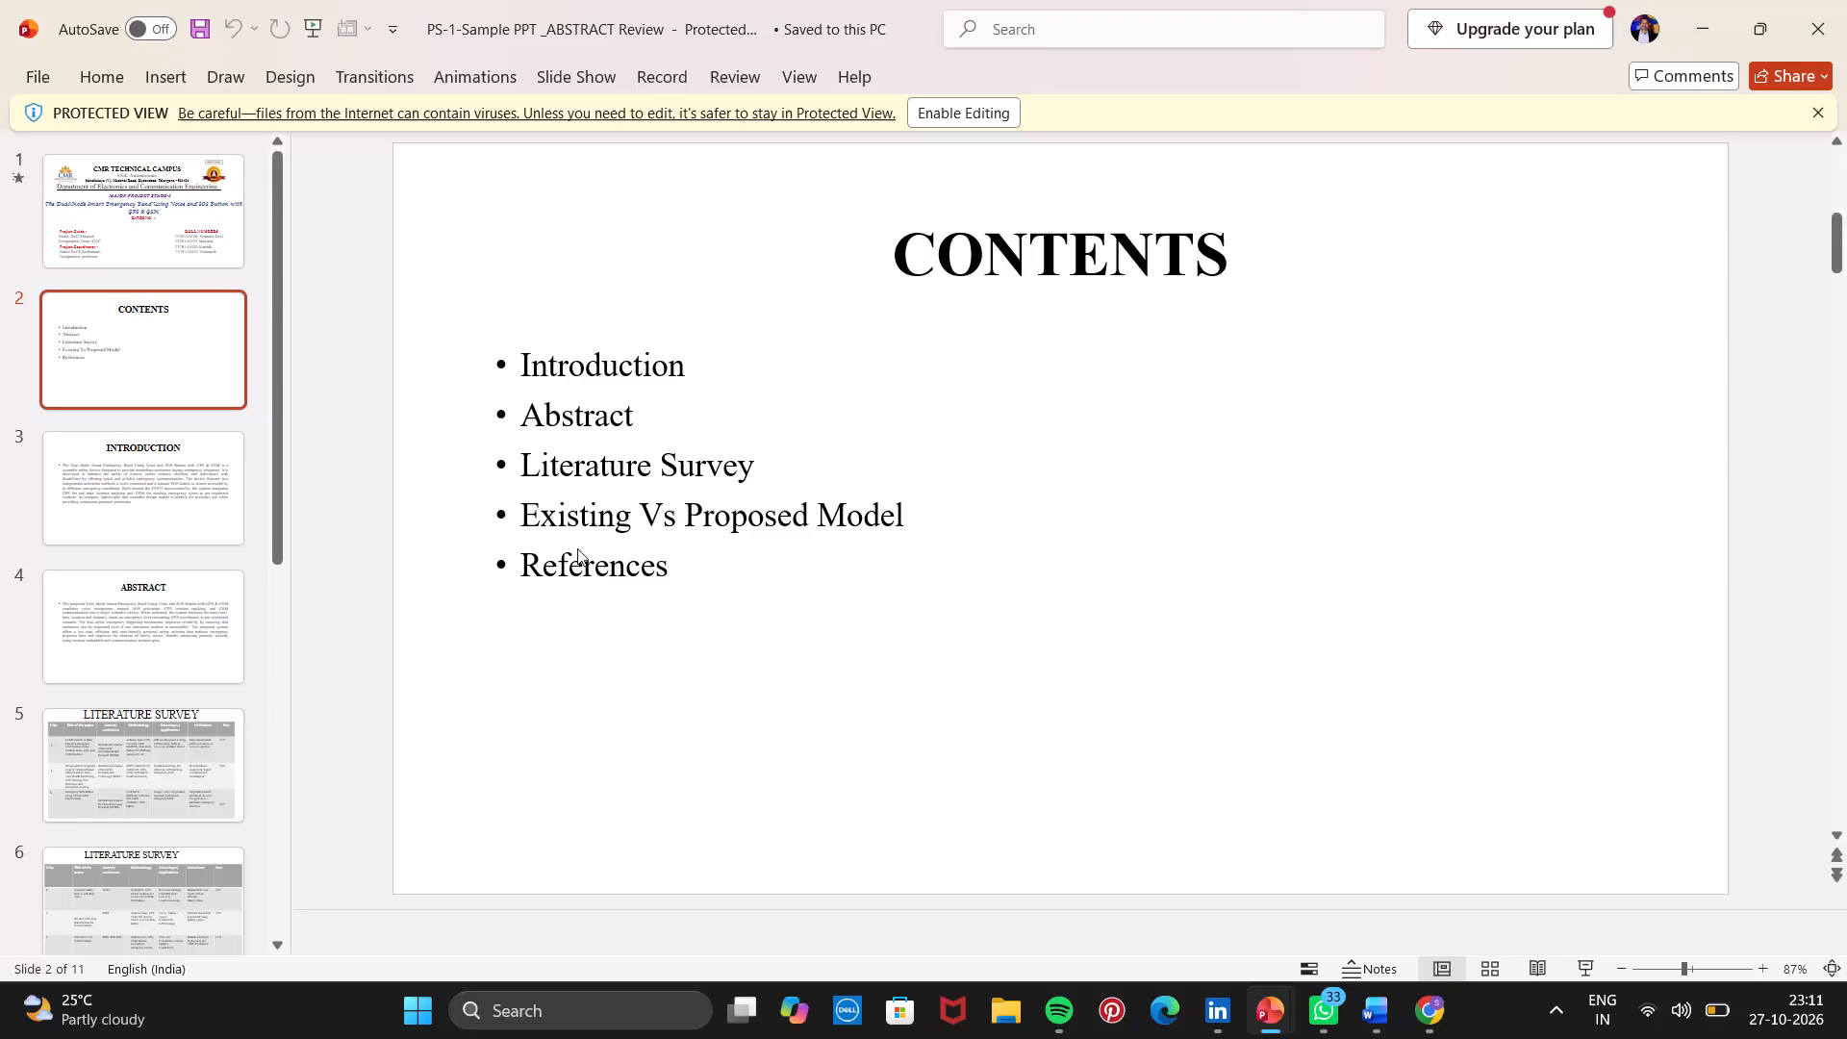
# Look over the project presentation from the title slide to the literature survey and enable editing of the protected file.
pyautogui.click(203, 215)
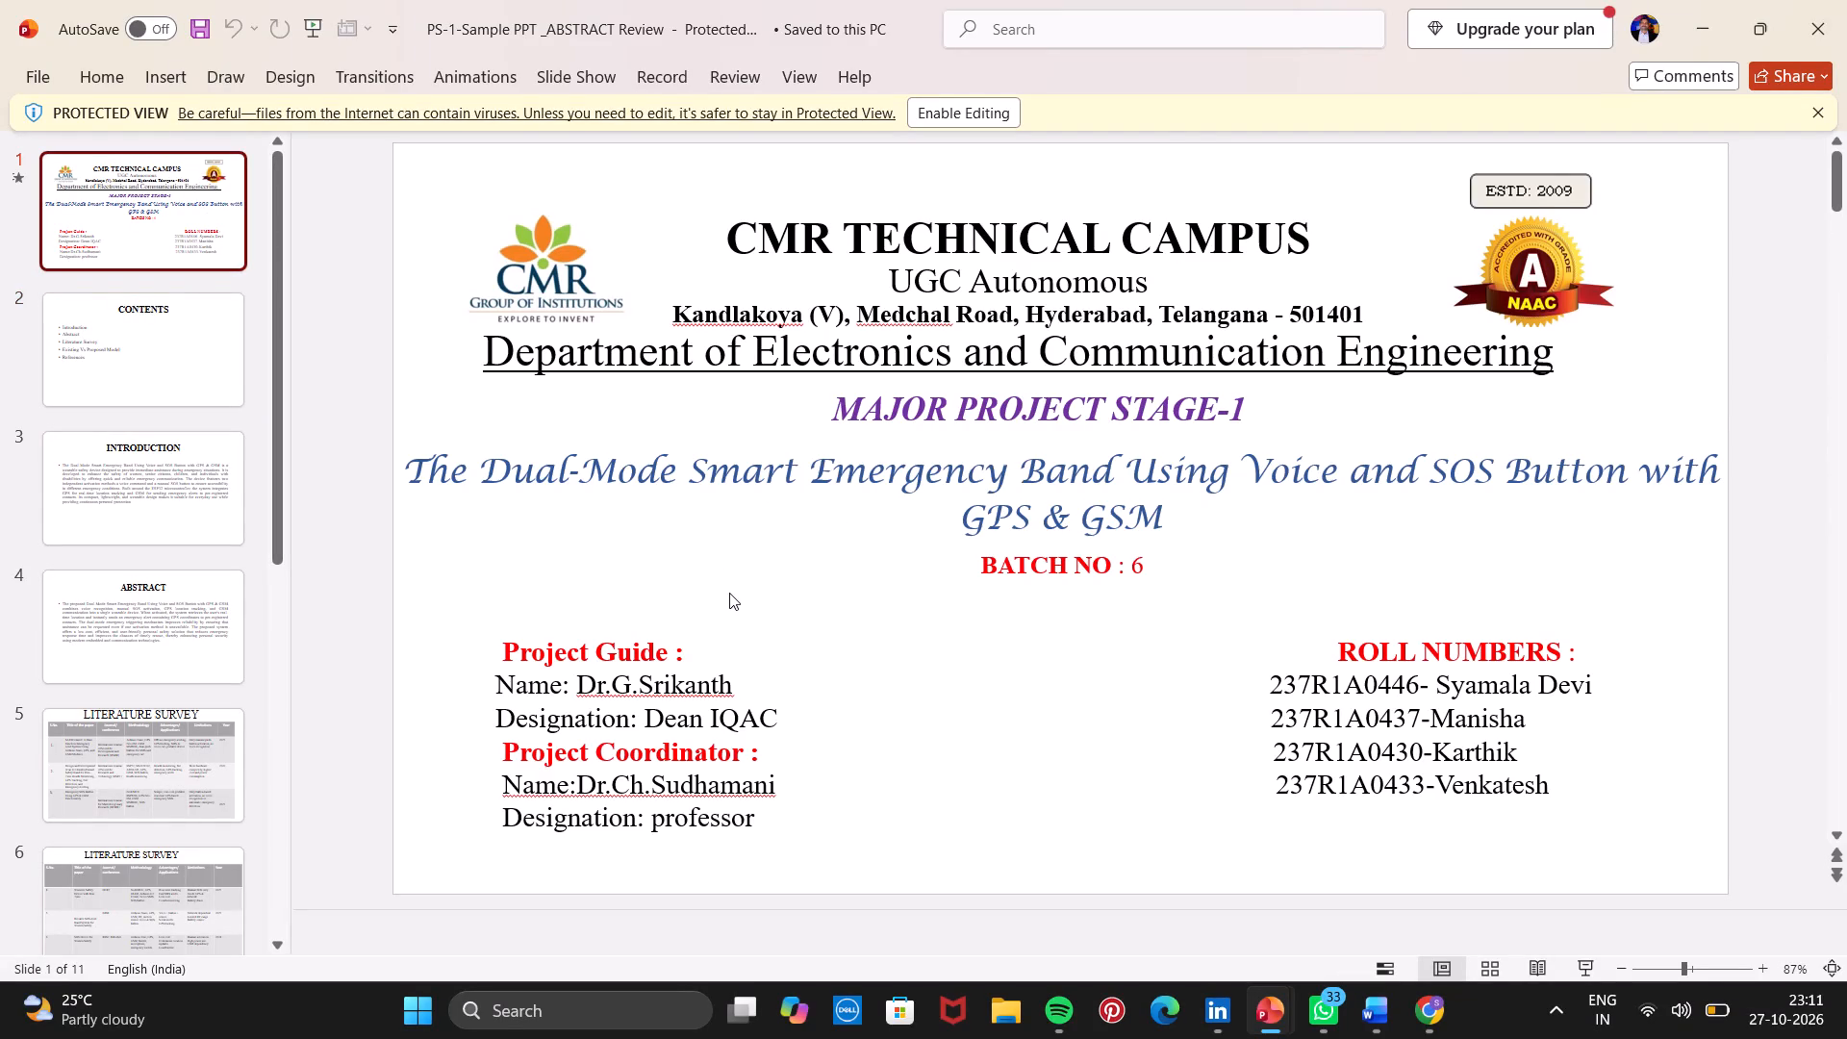
pyautogui.scroll(-2, 729, 593)
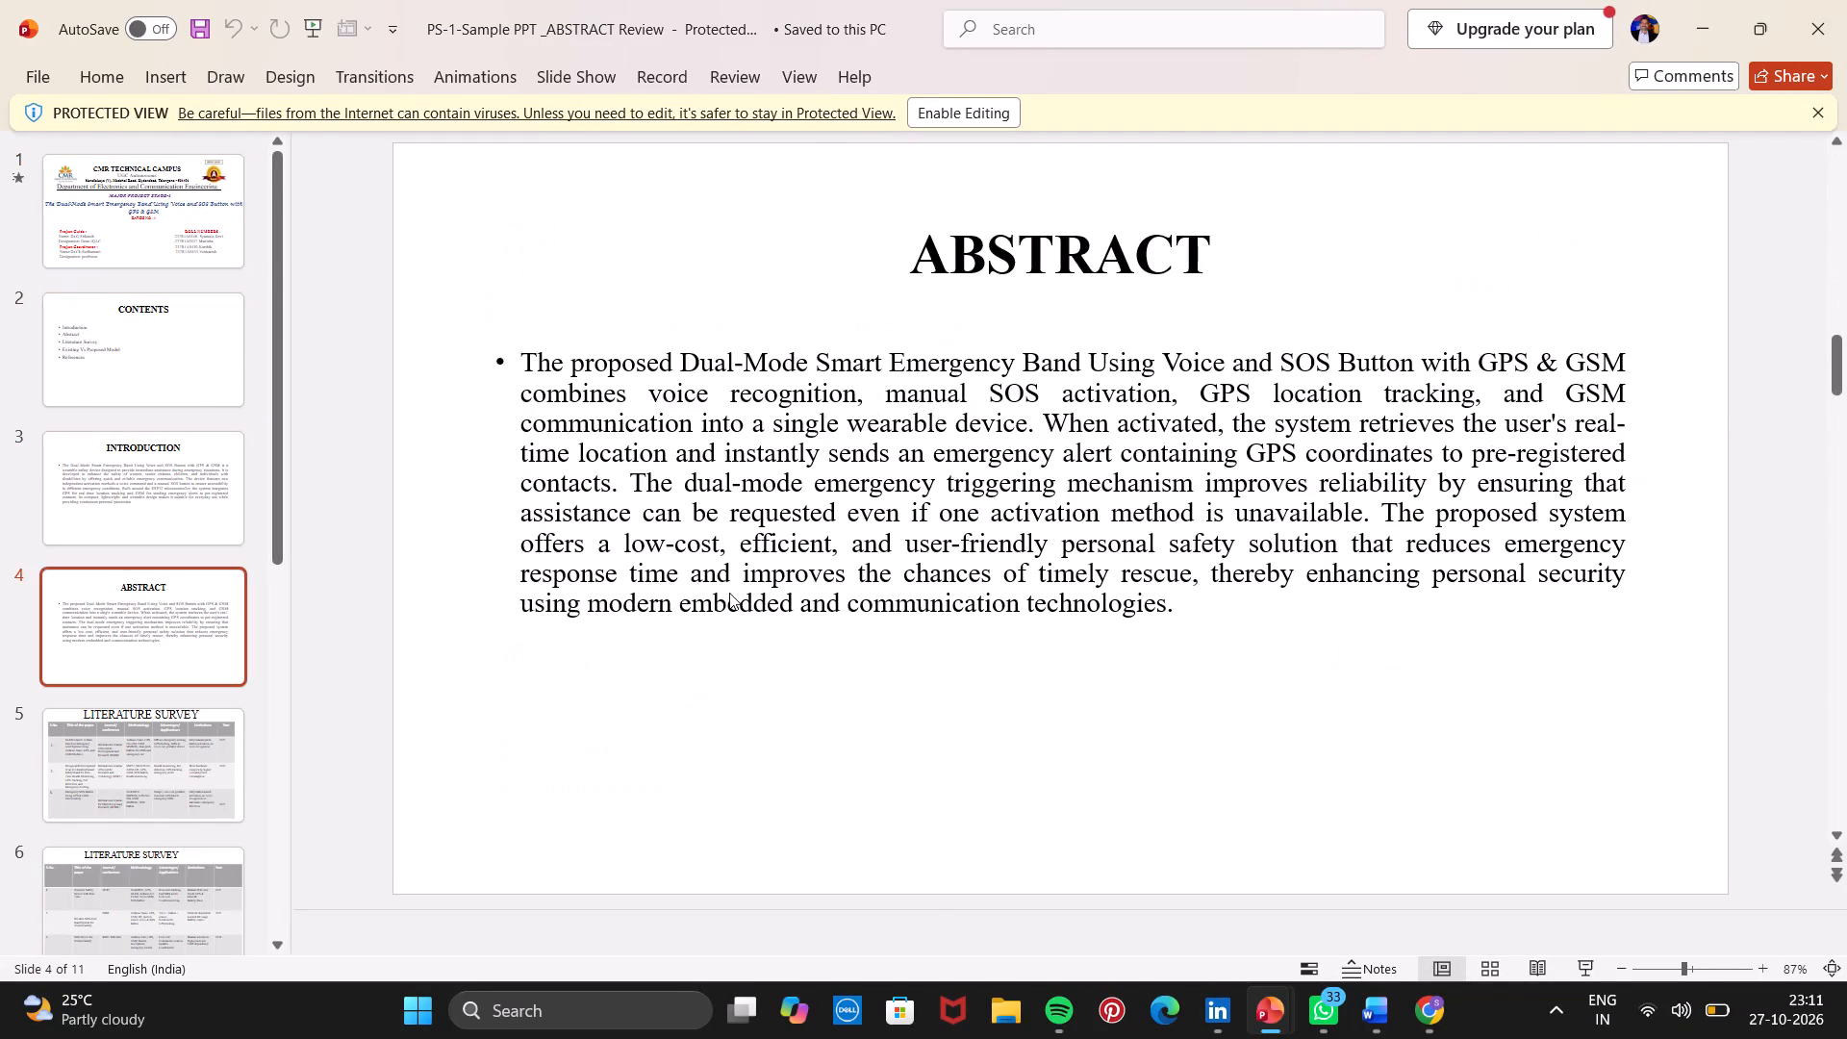
pyautogui.scroll(-1, 729, 593)
pyautogui.click(924, 130)
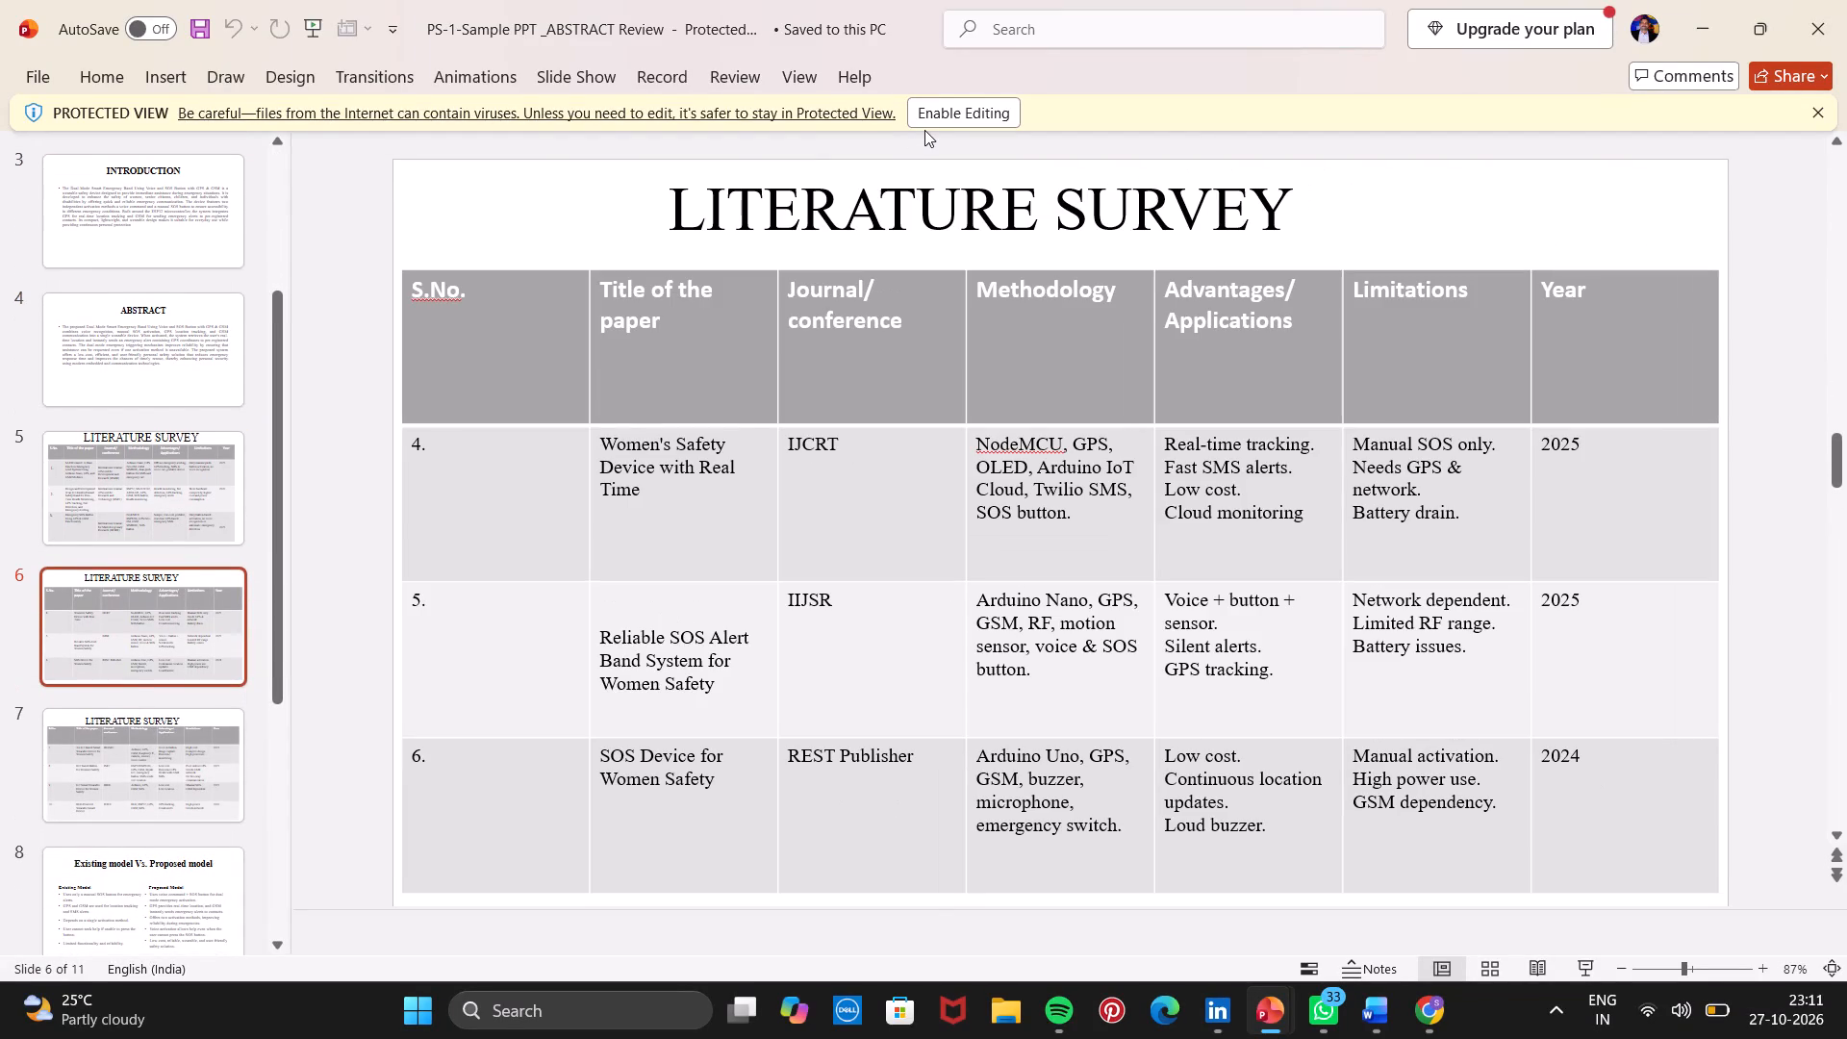
pyautogui.click(949, 117)
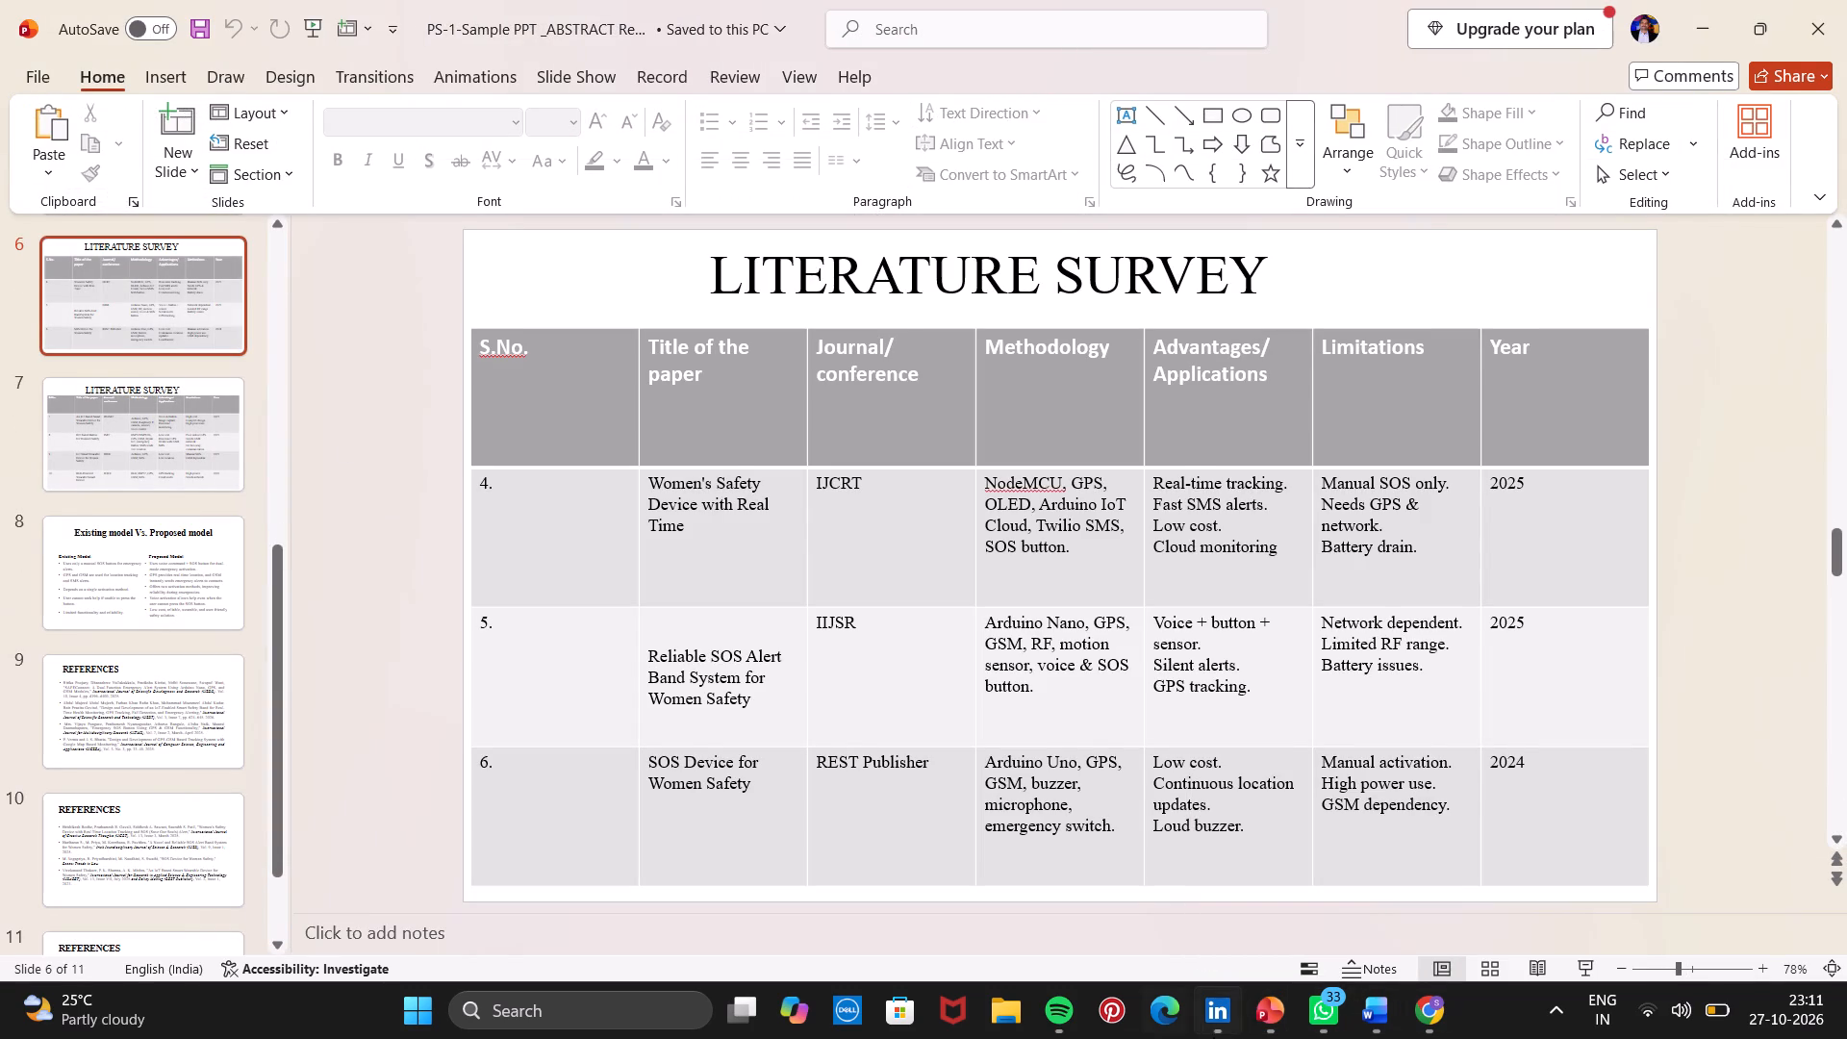
# Switch to the Major project PS-1 DOC batch-16 document in Word and look back through its project introduction pages.
pyautogui.click(1376, 1022)
pyautogui.scroll(3, 1064, 407)
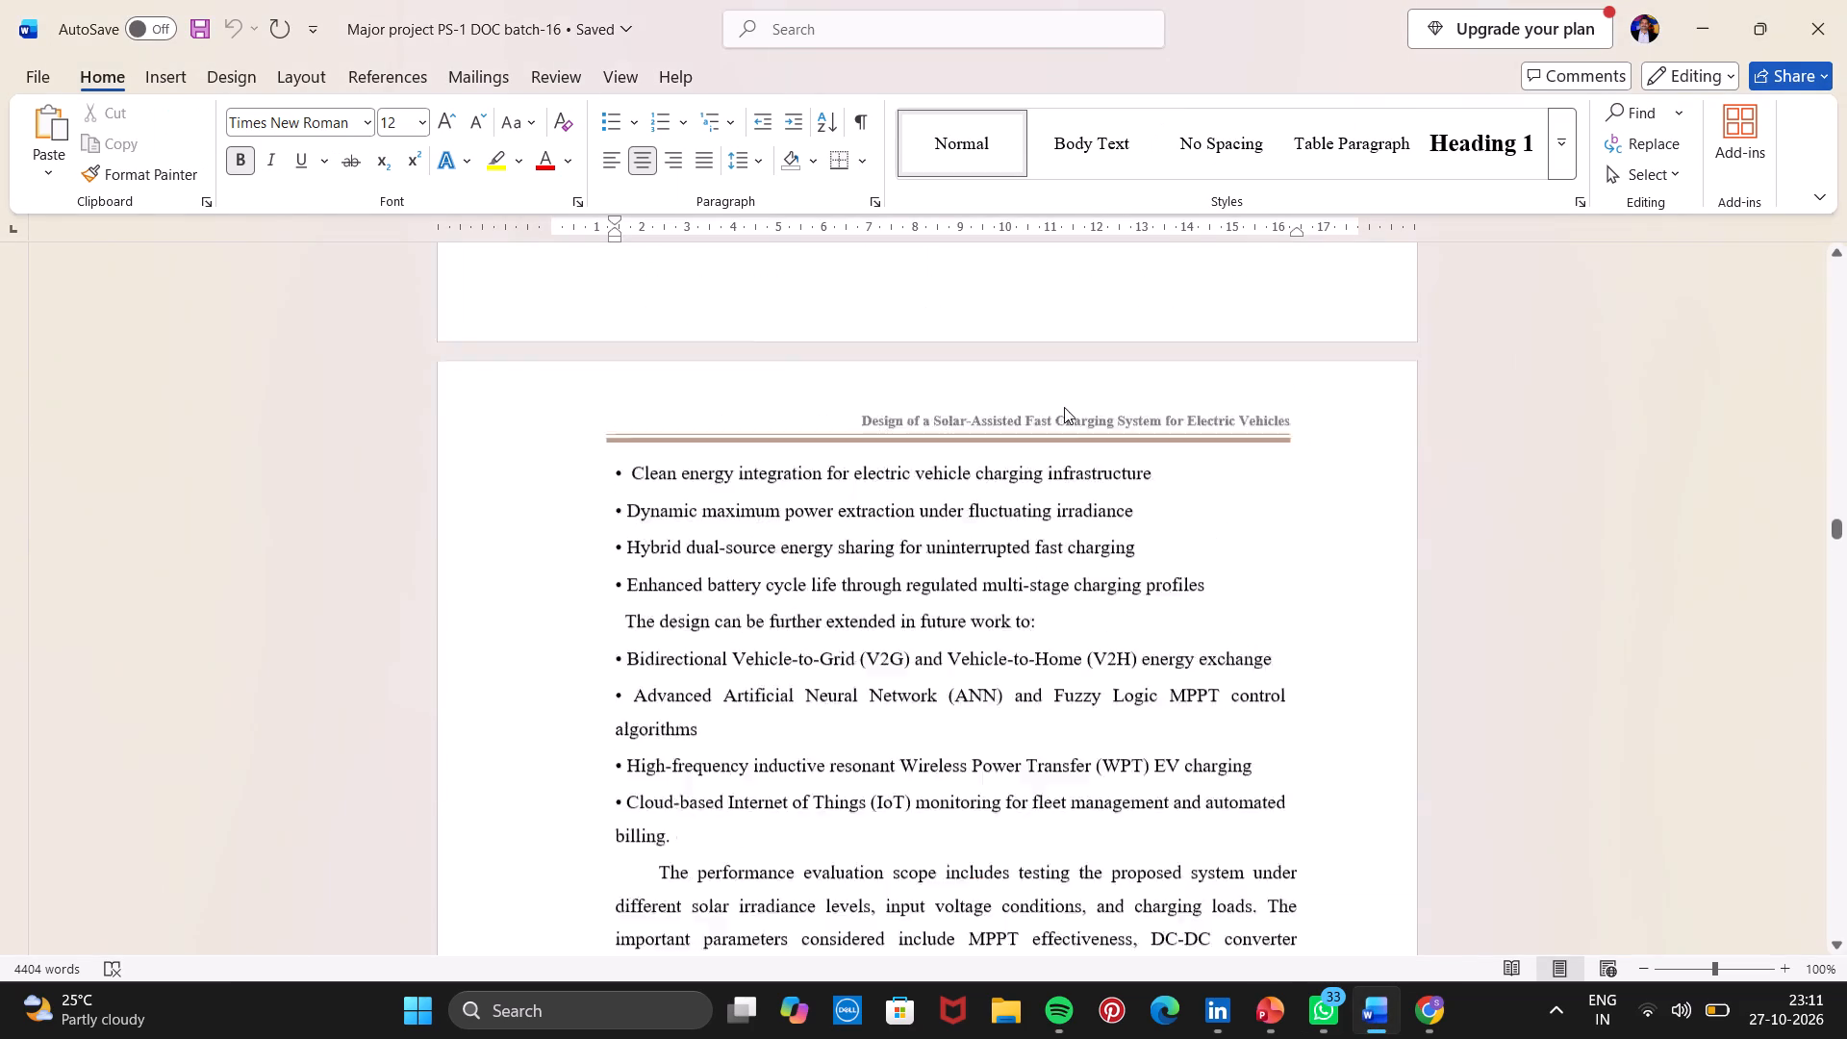
pyautogui.scroll(3, 1064, 407)
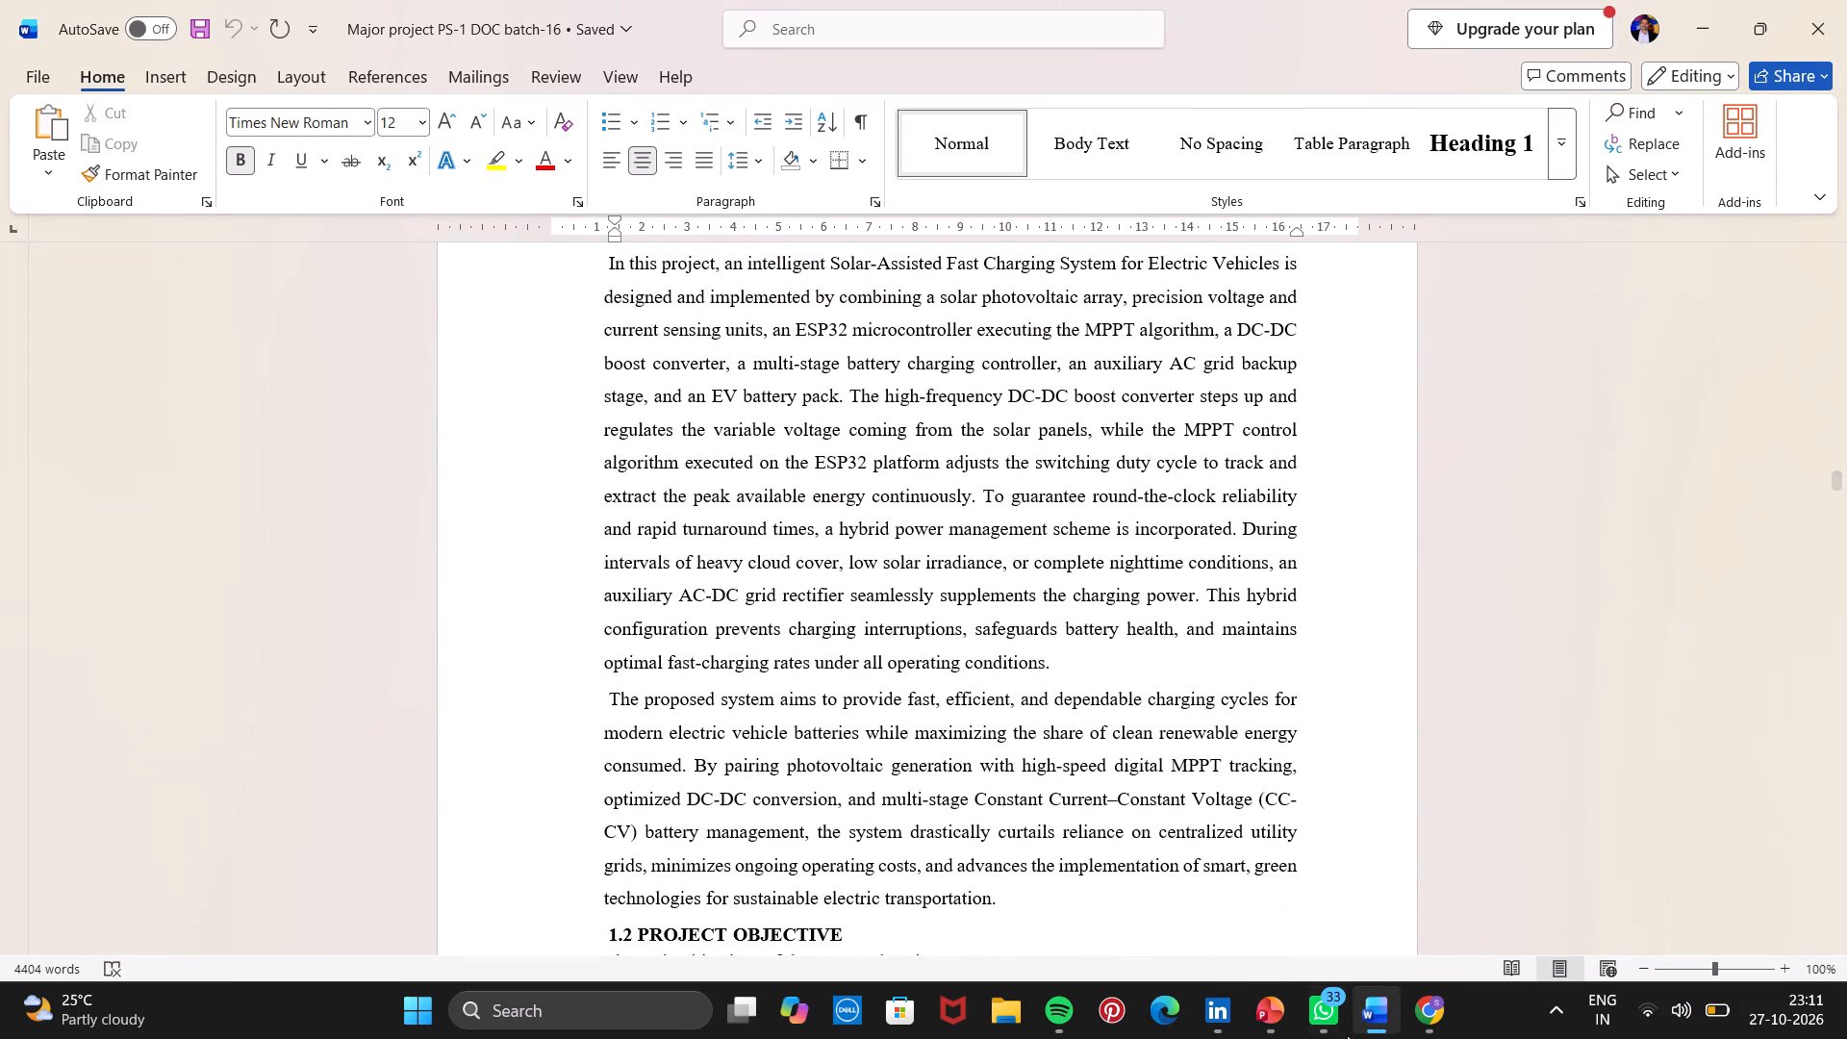
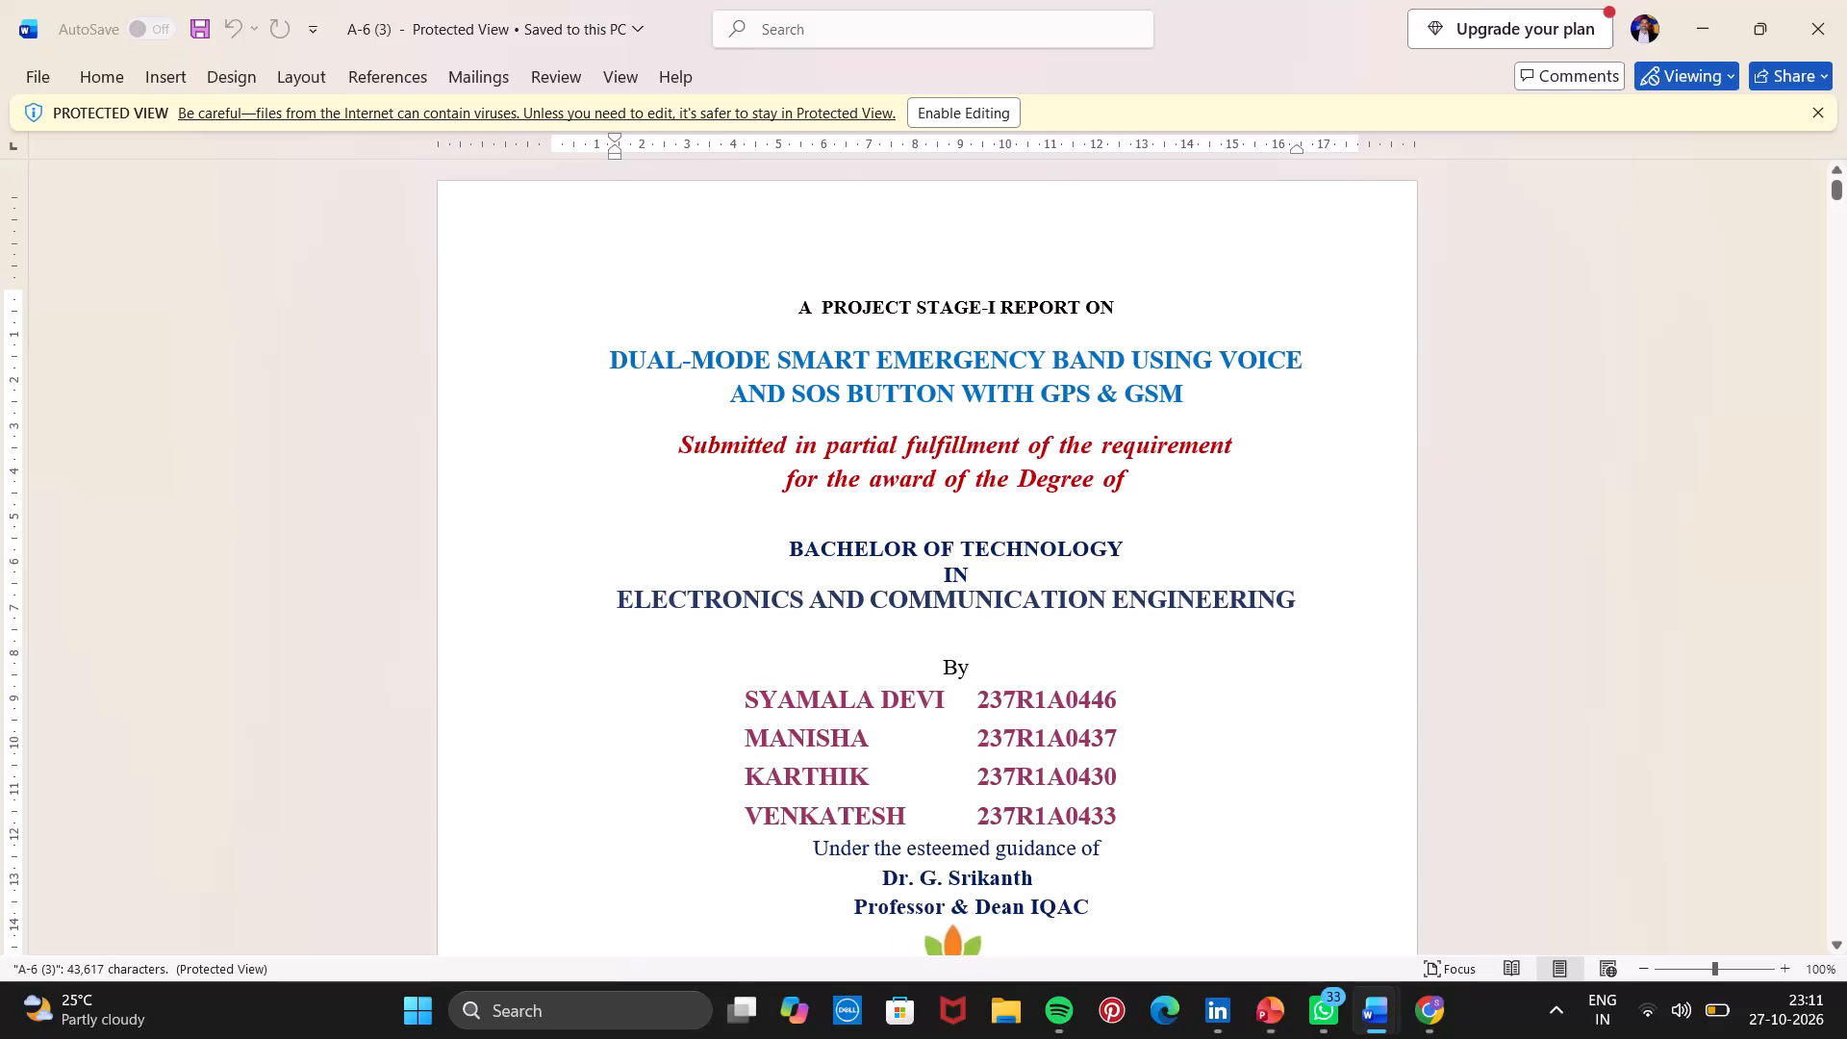
# Look through the protected A-6 (3) report, from the front matter through the system design chapter and back to the literature review.
pyautogui.scroll(-20, 1196, 399)
pyautogui.scroll(-20, 1196, 399)
pyautogui.scroll(-20, 1196, 399)
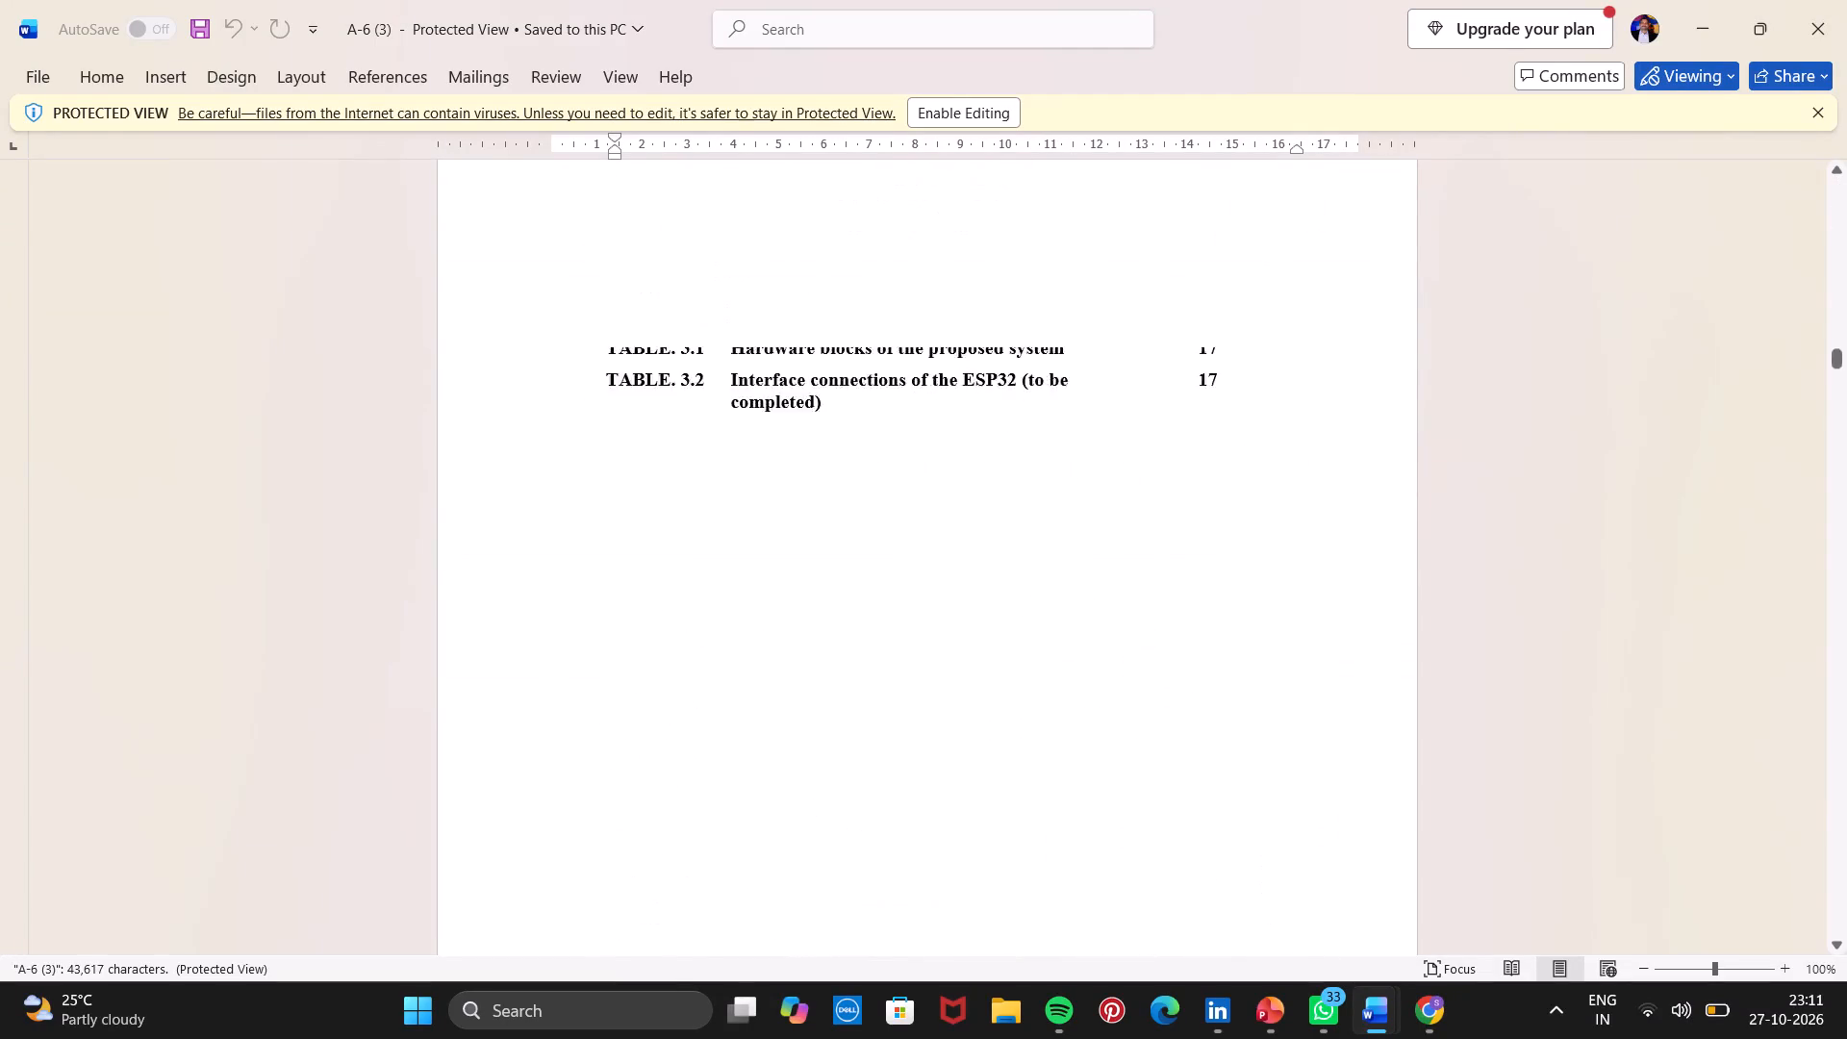
pyautogui.scroll(-20, 1196, 399)
pyautogui.scroll(-20, 1196, 399)
pyautogui.scroll(-20, 1196, 399)
pyautogui.scroll(-5, 1196, 399)
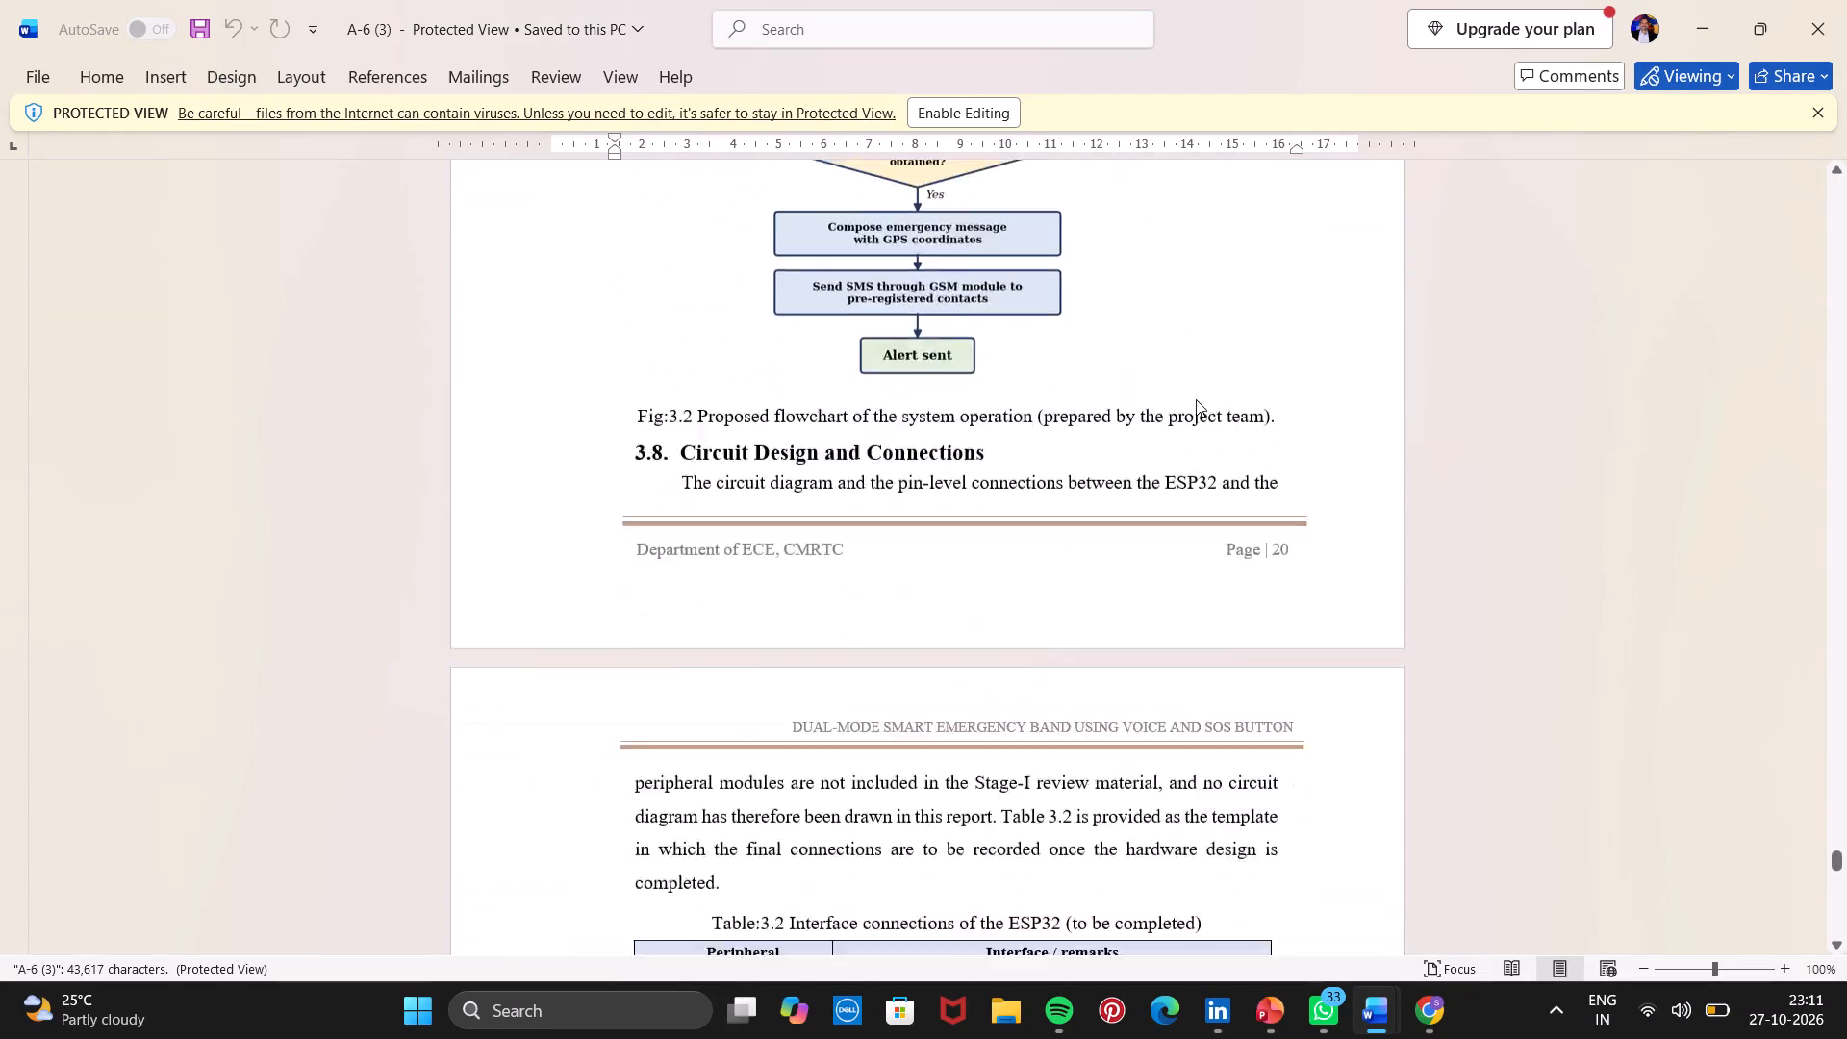
pyautogui.scroll(8, 1196, 399)
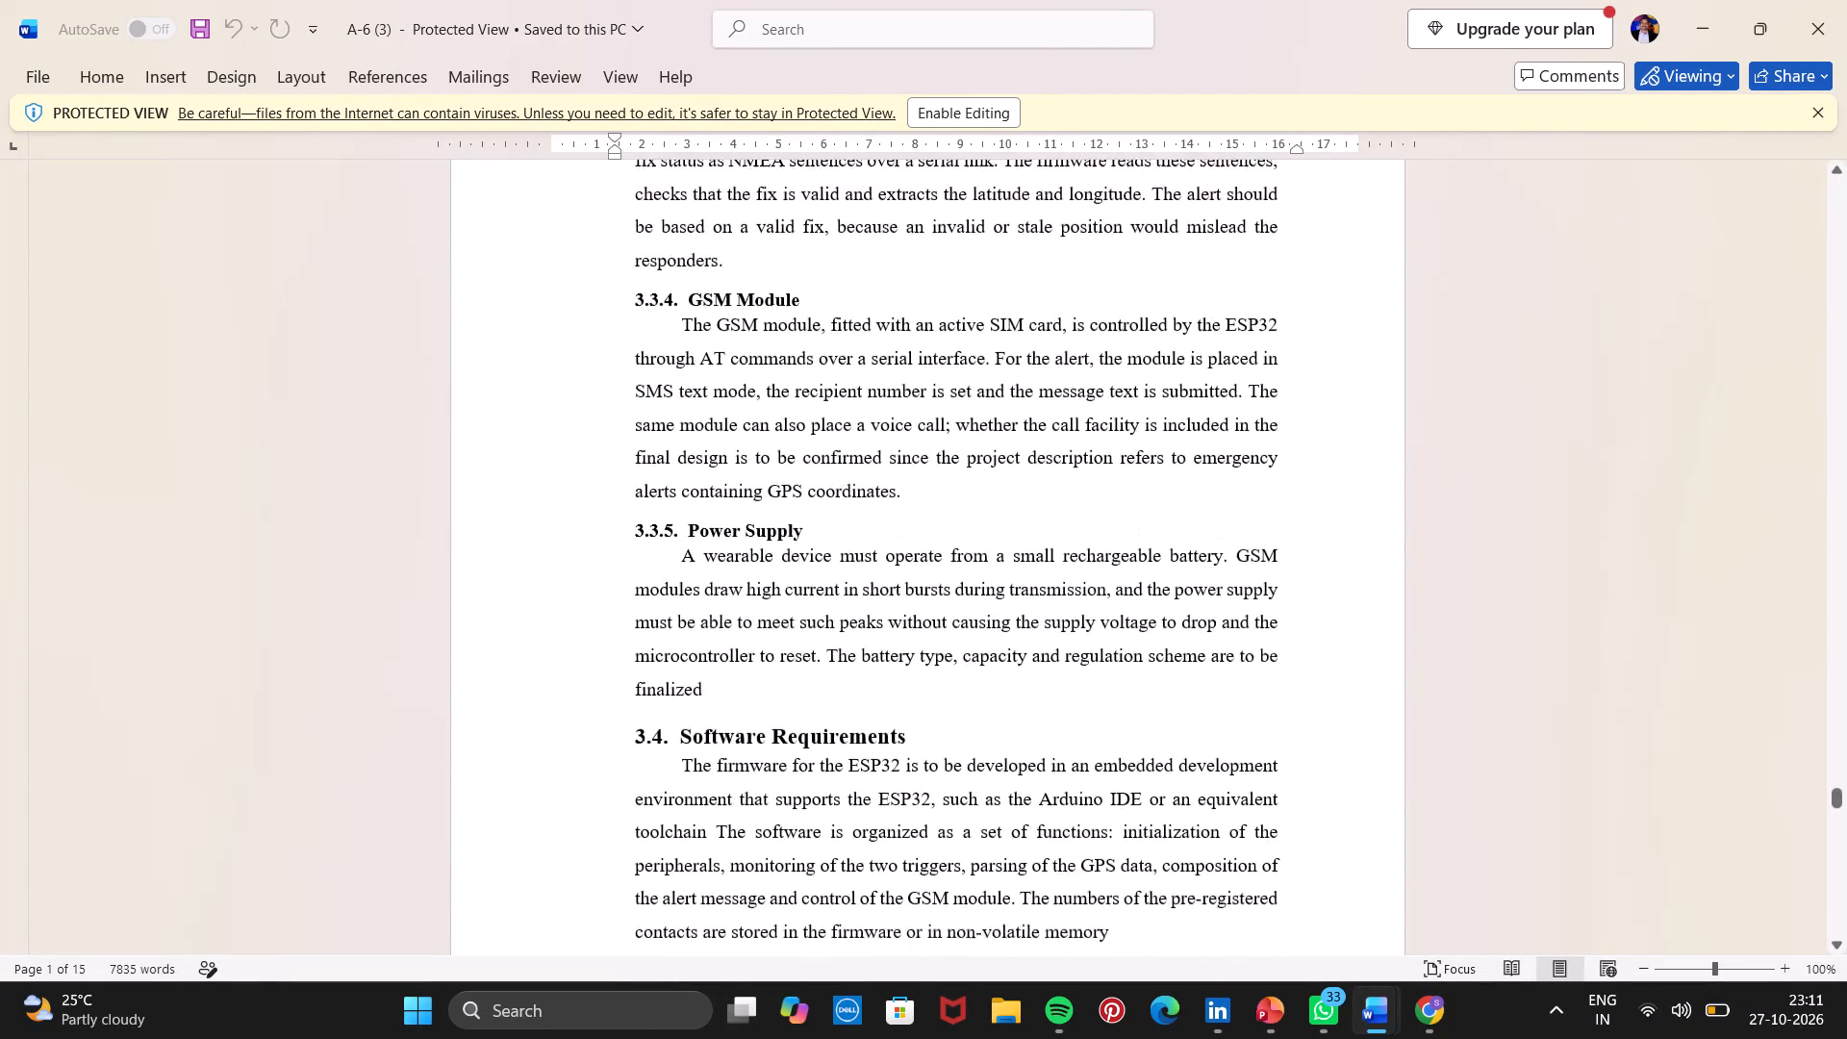
pyautogui.scroll(1, 1196, 399)
pyautogui.scroll(-1, 1196, 399)
pyautogui.scroll(2, 1196, 399)
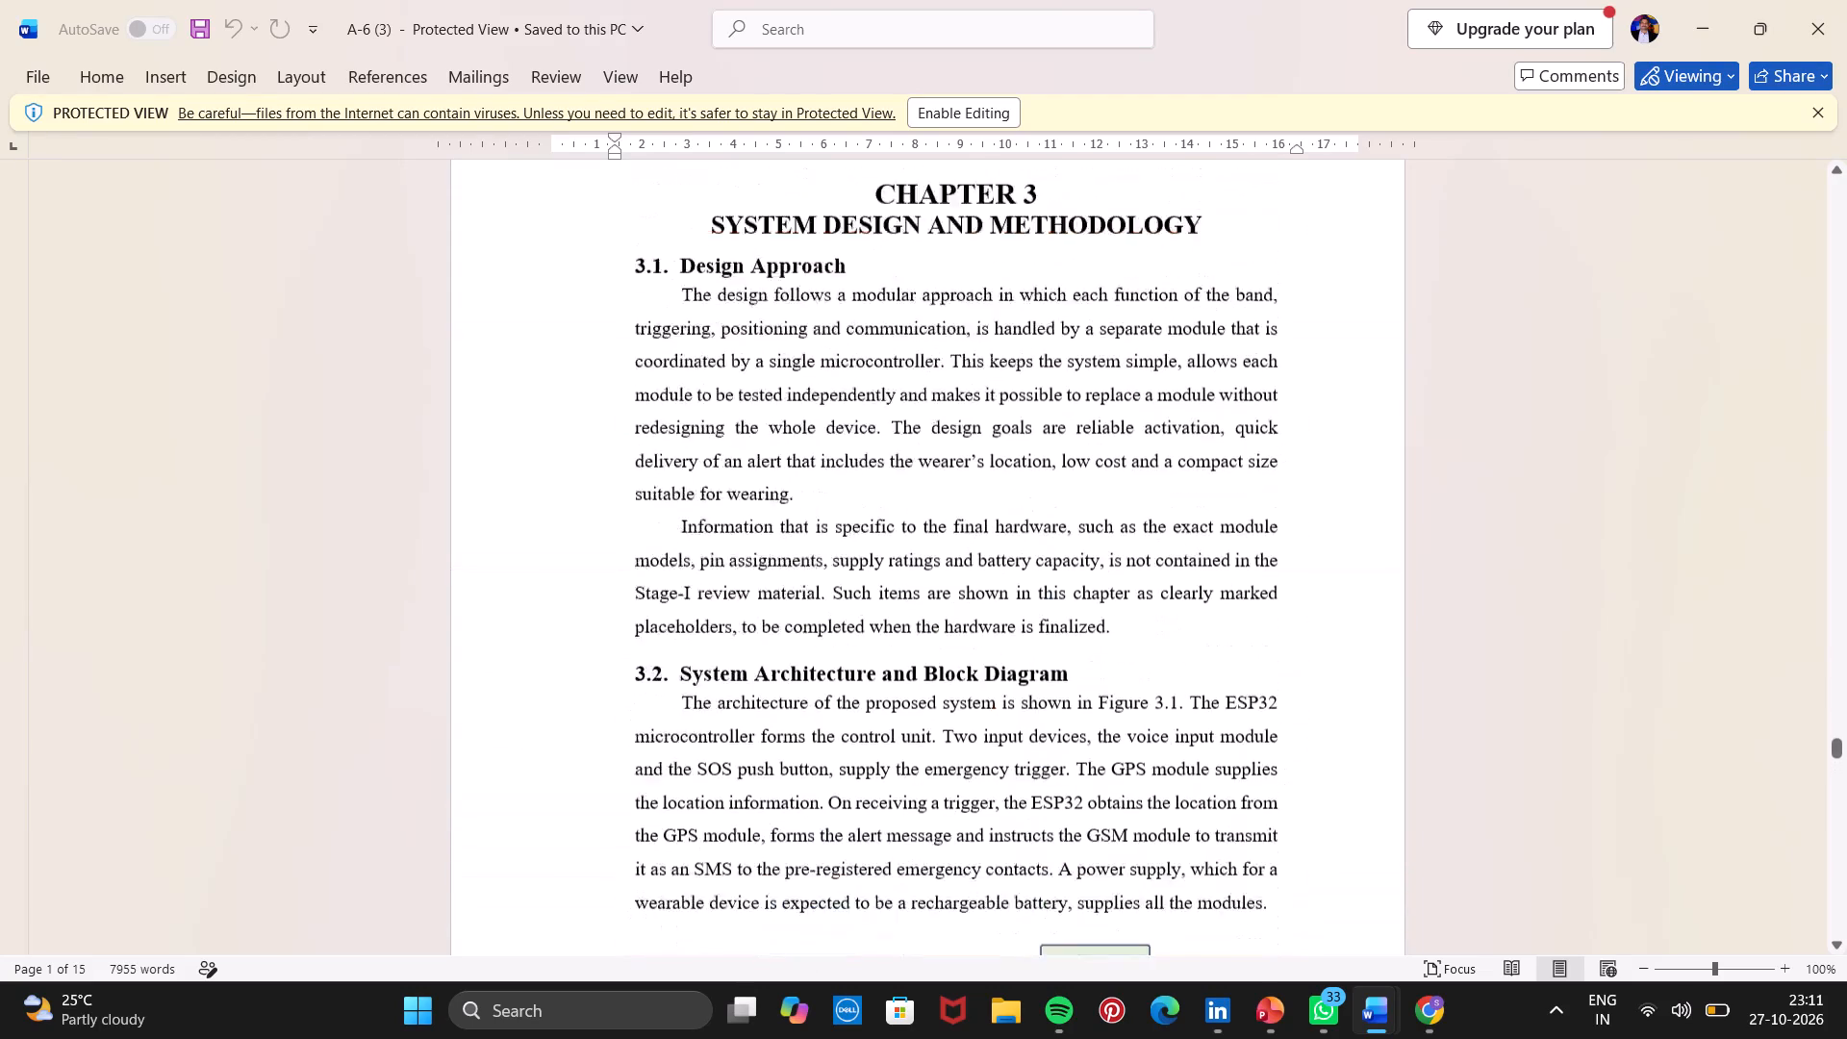
pyautogui.scroll(6, 1196, 399)
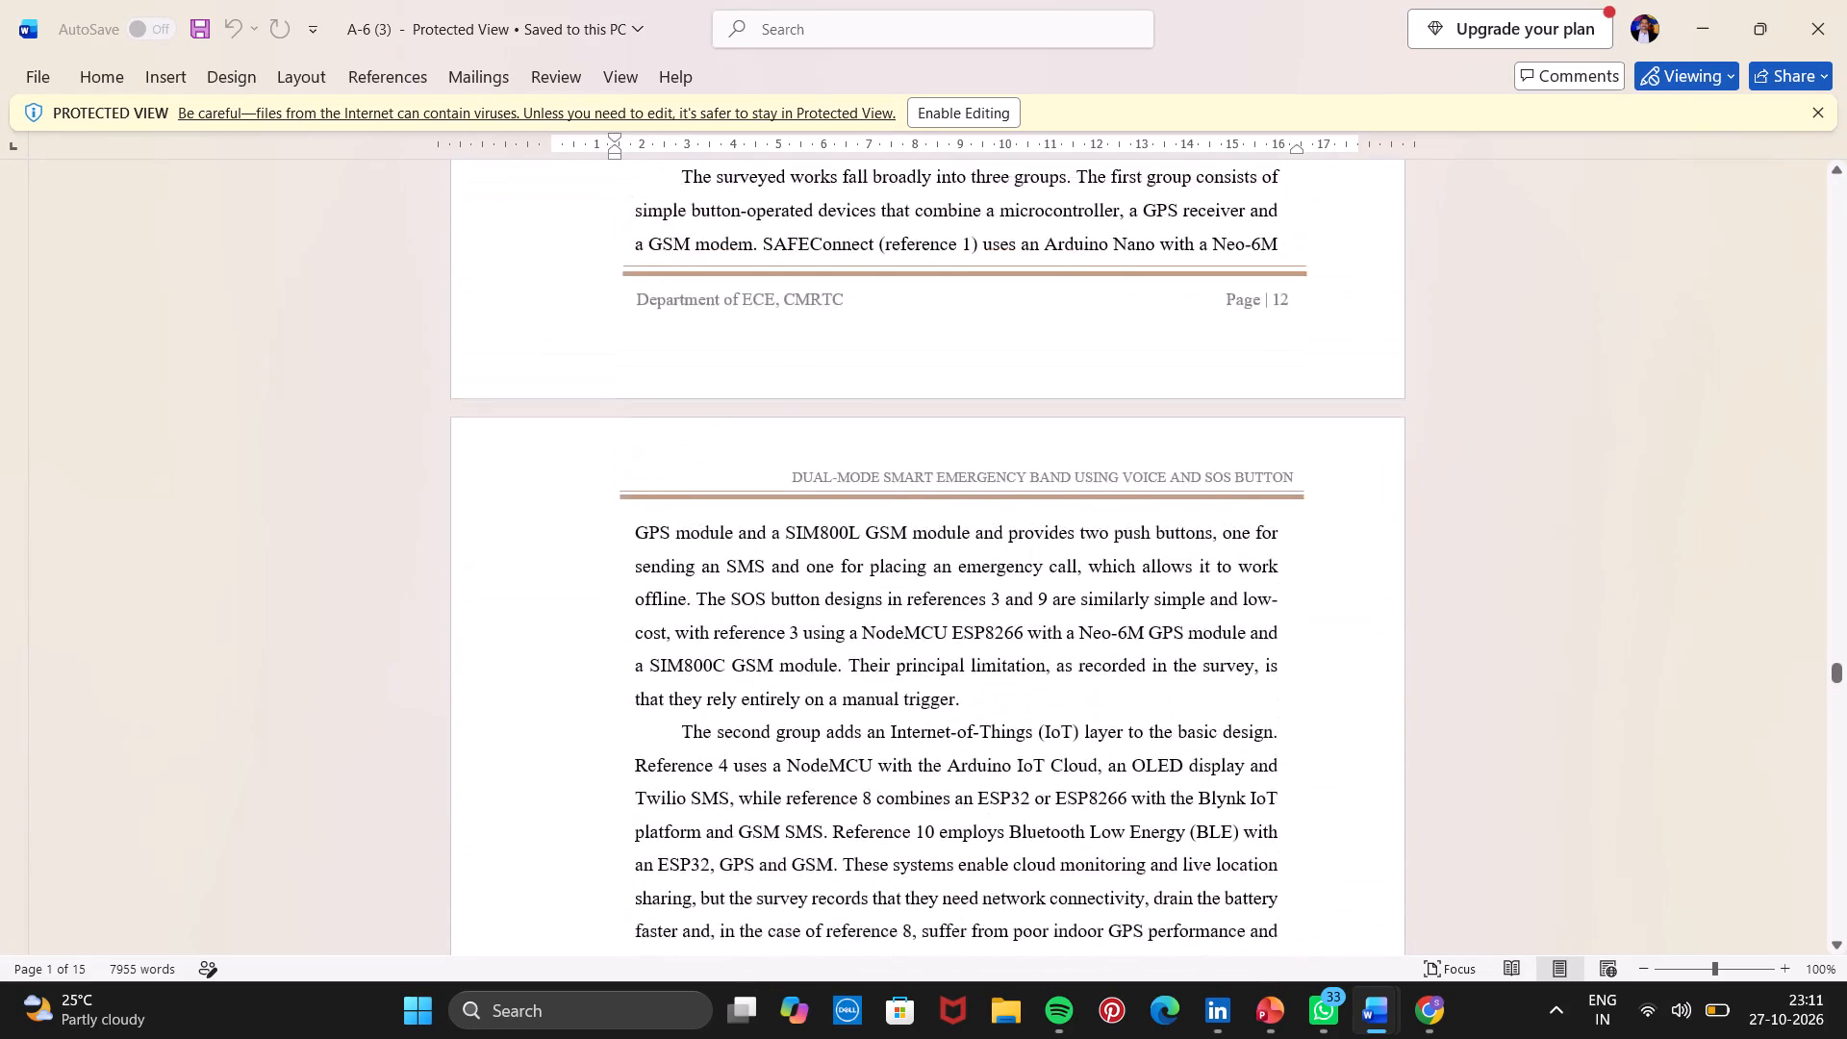
pyautogui.scroll(6, 1196, 399)
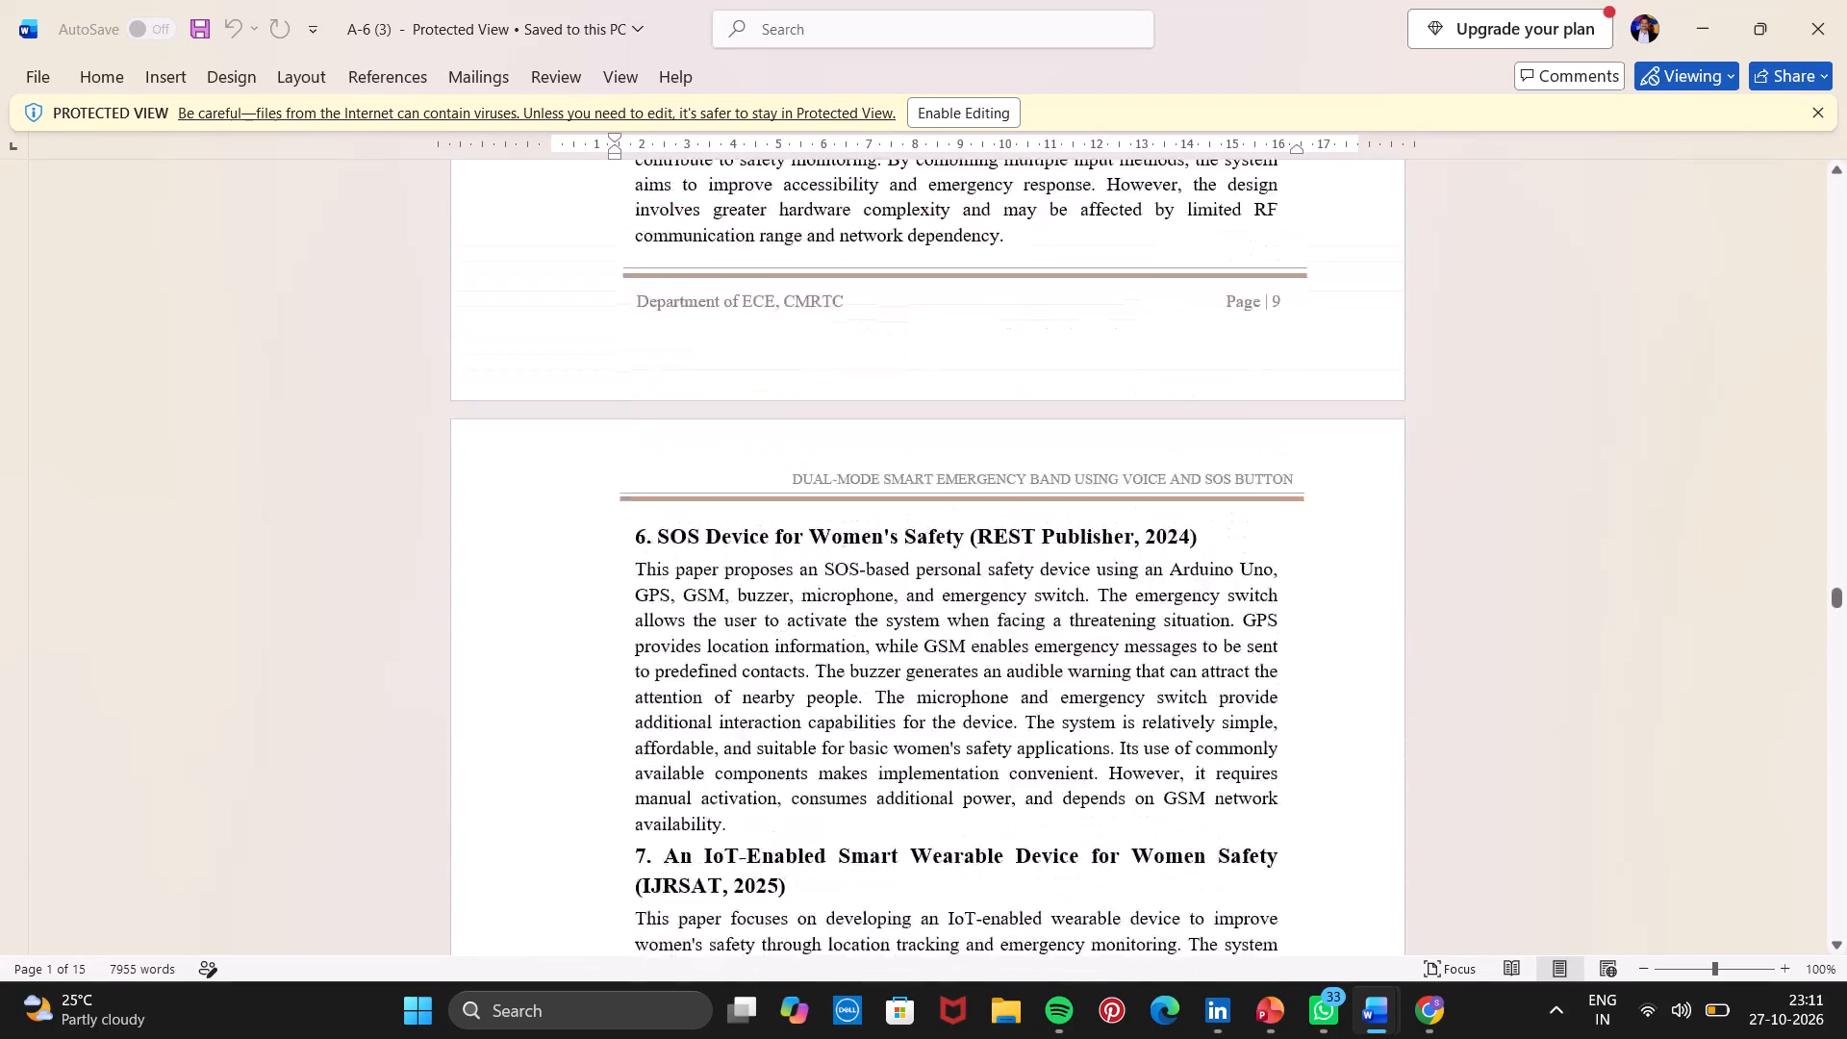
pyautogui.scroll(4, 1196, 399)
pyautogui.keyDown('ctrl'); pyautogui.scroll(-2, 1196, 399); pyautogui.keyUp('ctrl')
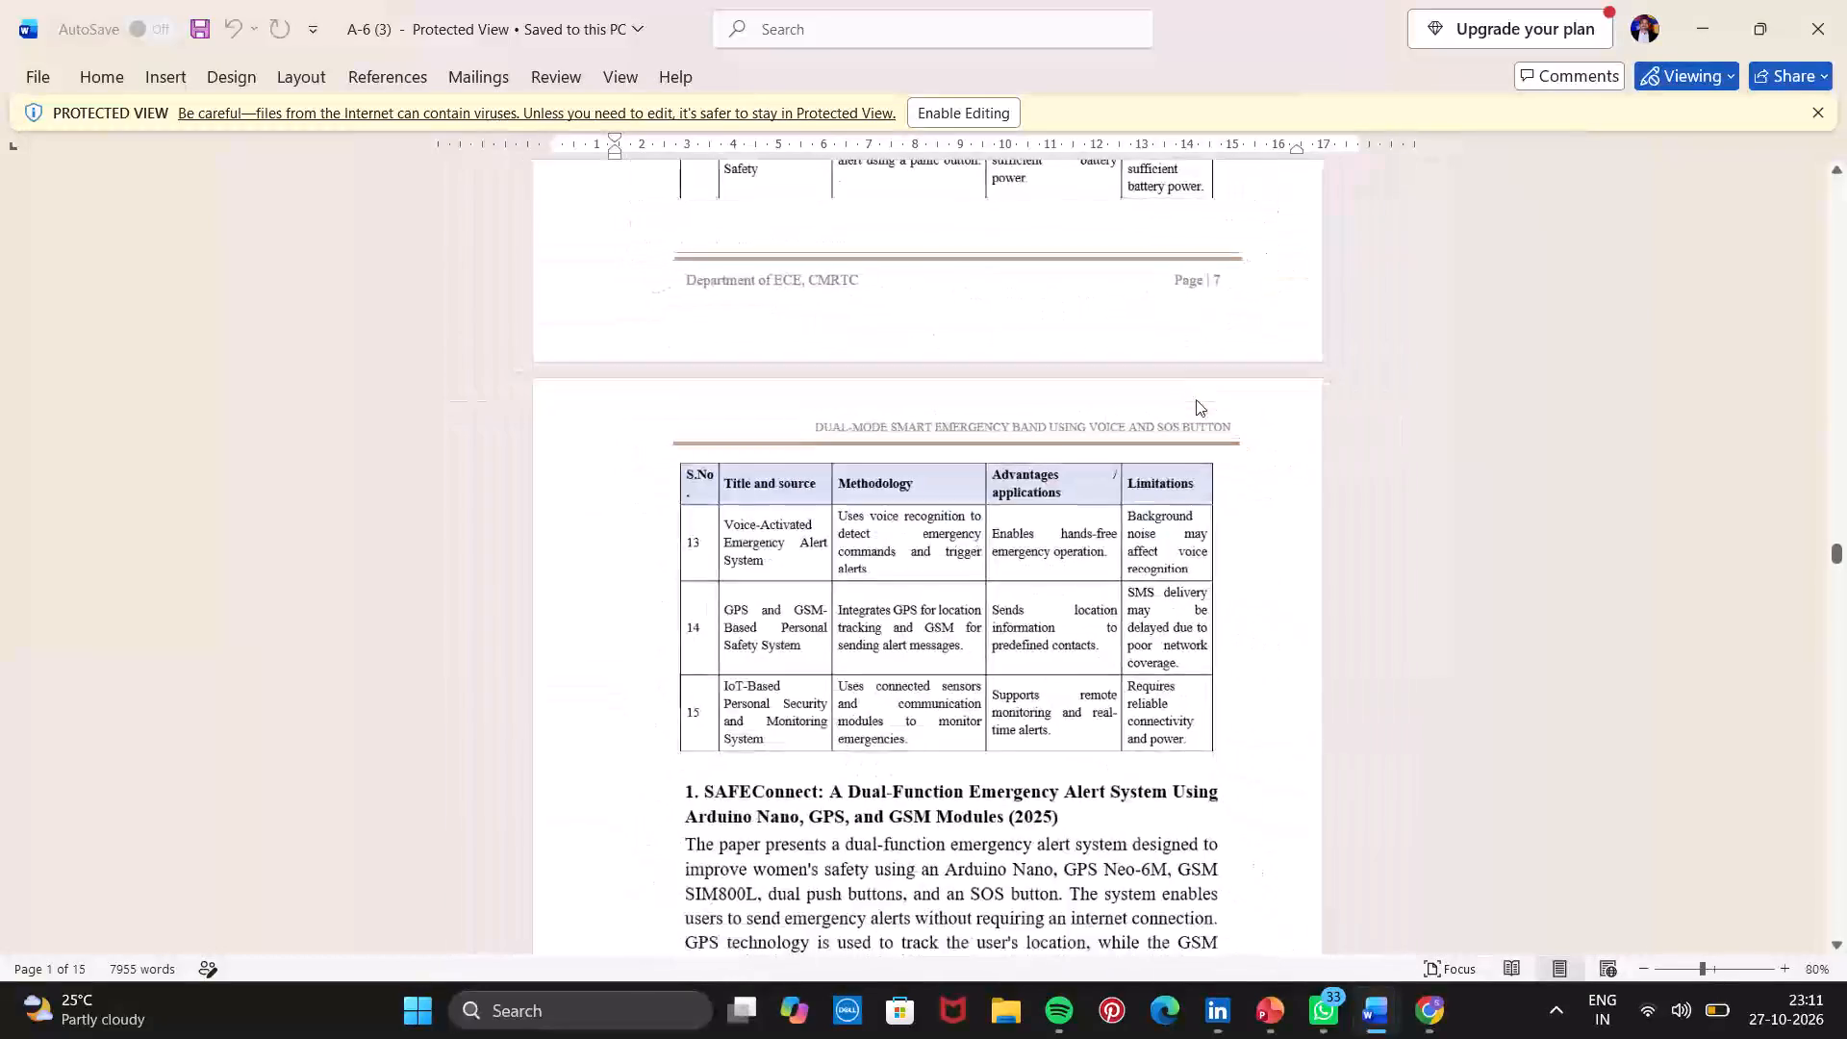
pyautogui.keyDown('ctrl'); pyautogui.scroll(-1, 1196, 399); pyautogui.keyUp('ctrl')
pyautogui.scroll(2, 1196, 399)
pyautogui.keyDown('ctrl'); pyautogui.scroll(-2, 1196, 399); pyautogui.keyUp('ctrl')
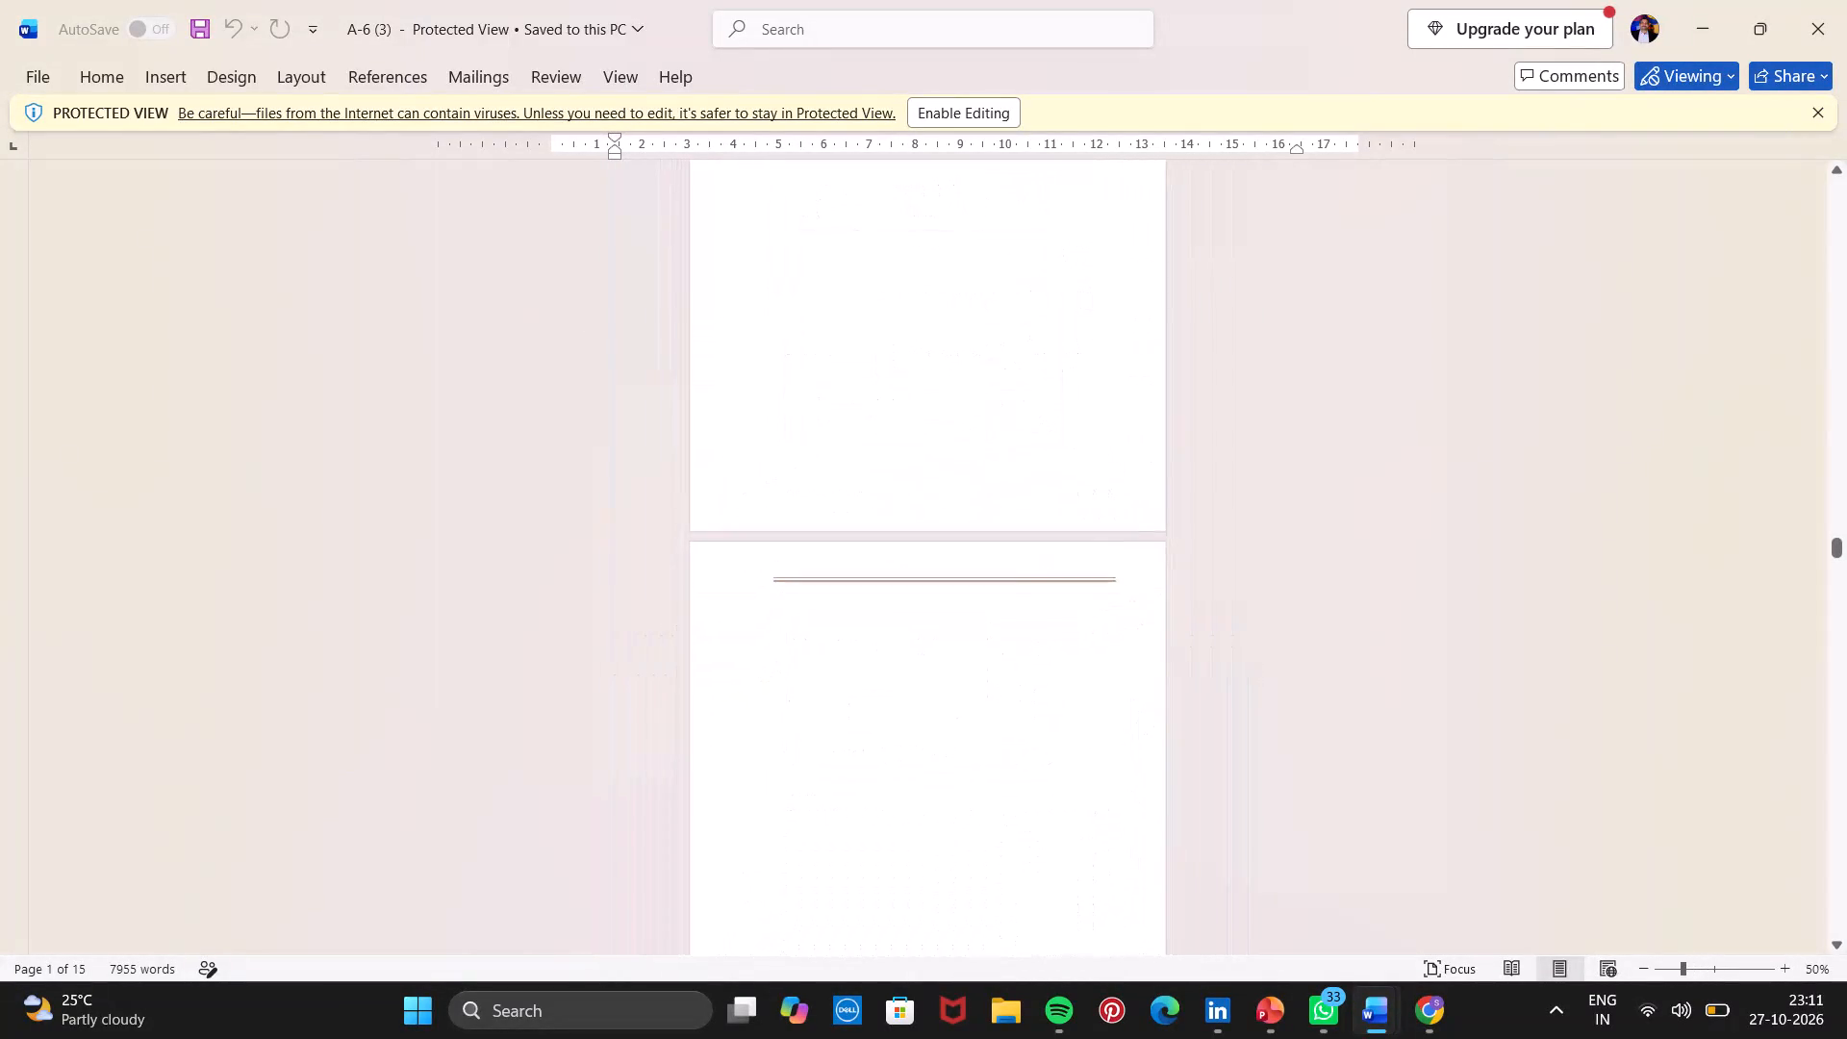
# Enable editing of the protected A-6 (3) report.
pyautogui.click(975, 109)
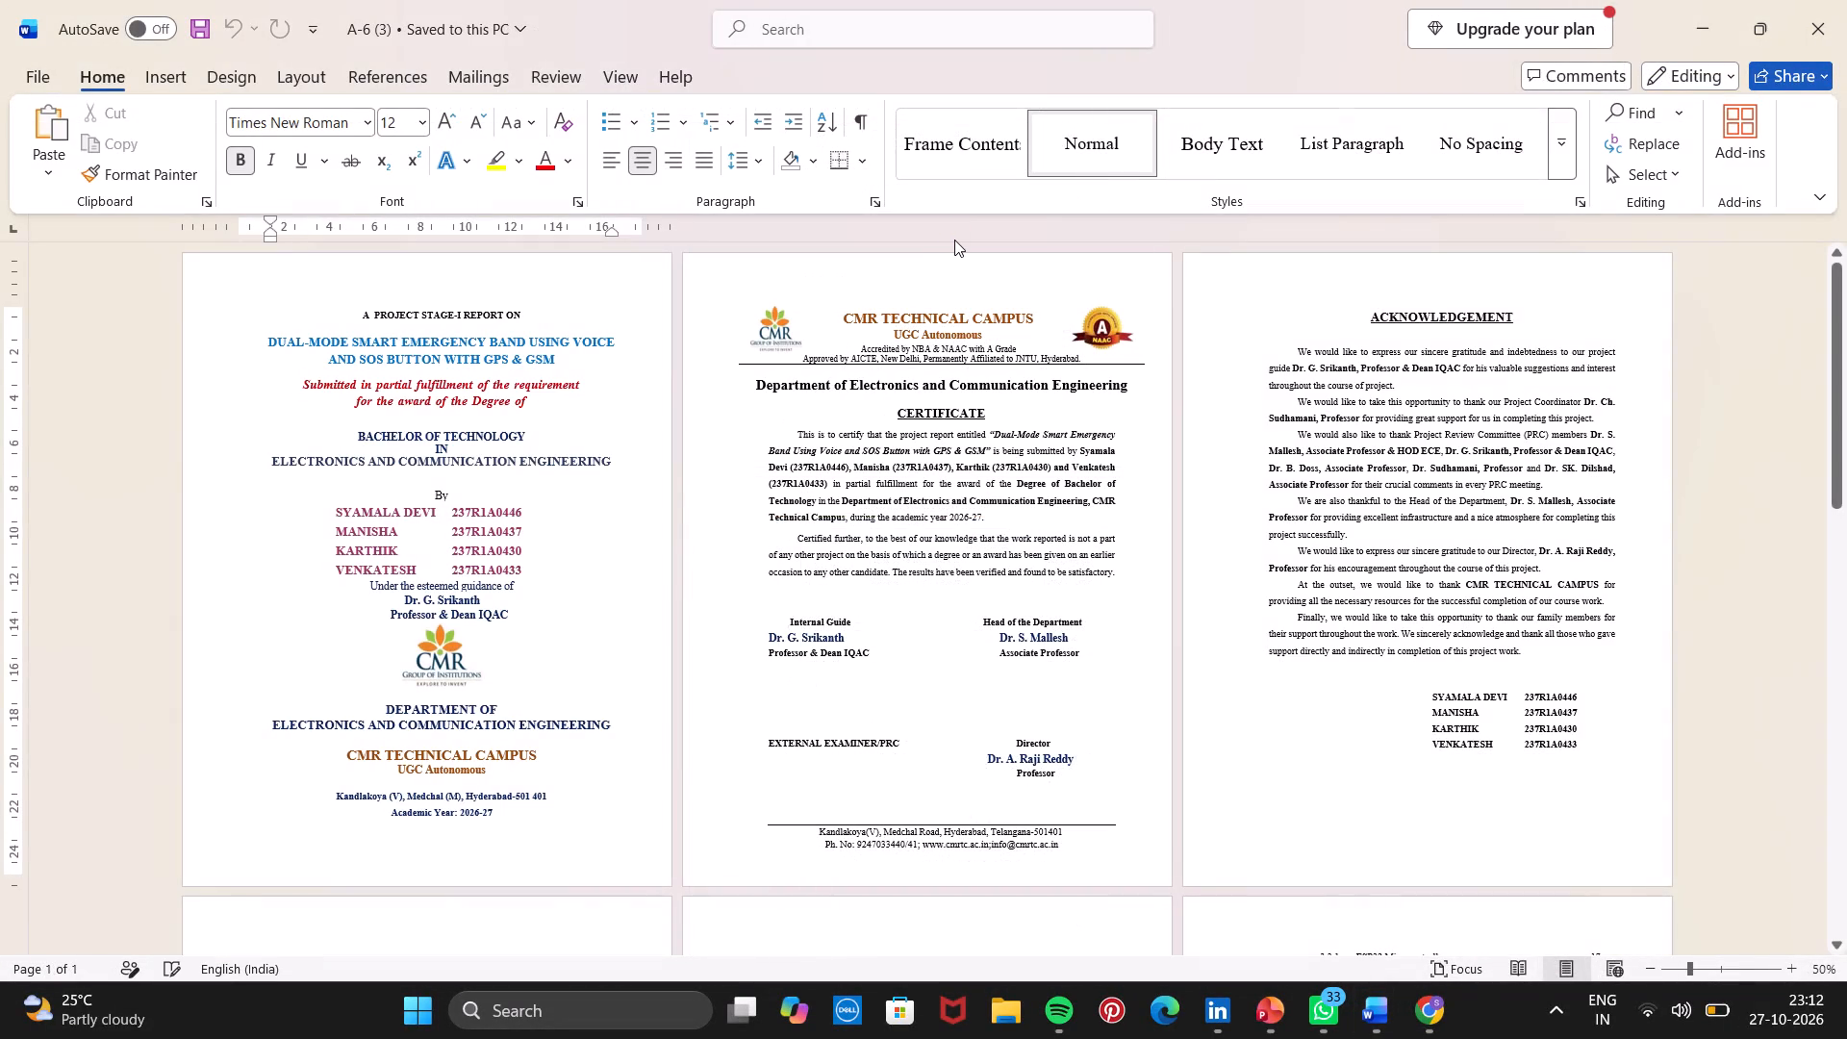
# Look through the report's pages to find the Chapter 2 literature survey and show all of Table 2.1 across three pages.
pyautogui.scroll(-20, 954, 240)
pyautogui.scroll(-10, 954, 240)
pyautogui.scroll(4, 954, 240)
pyautogui.scroll(-20, 954, 240)
pyautogui.scroll(-13, 1378, 447)
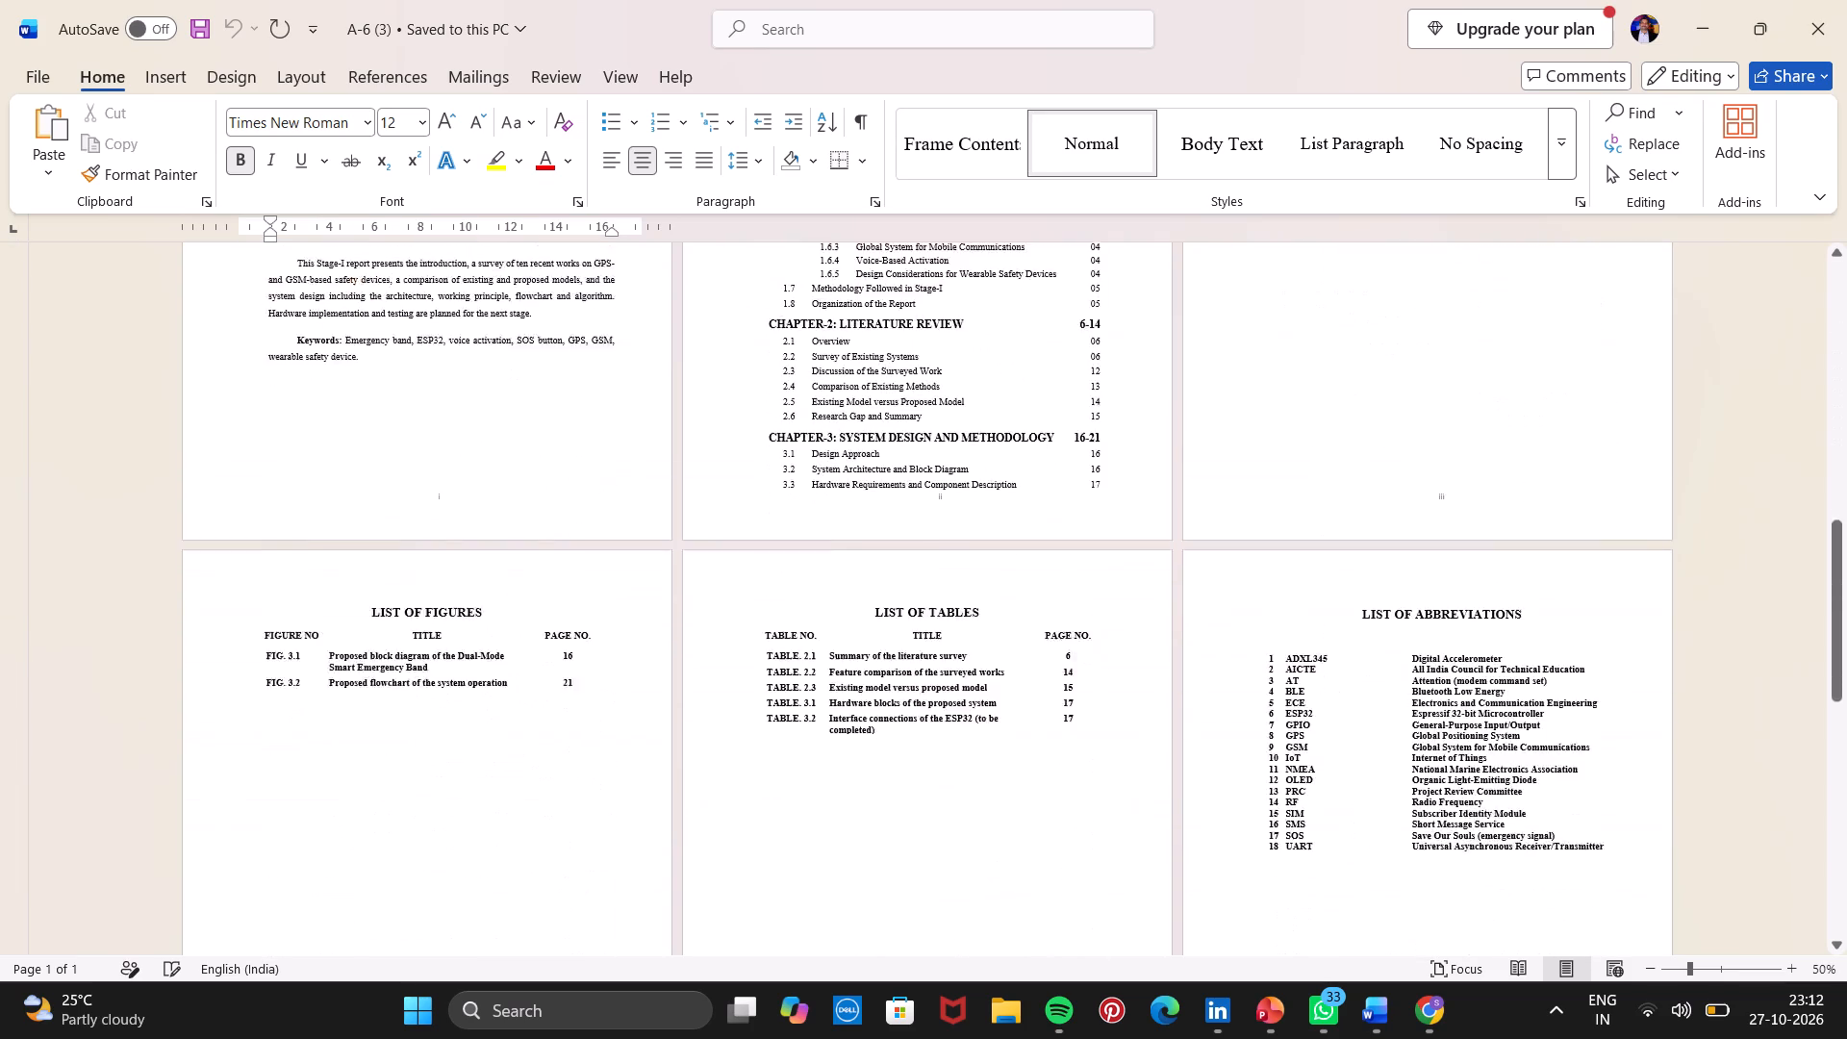
pyautogui.scroll(-20, 1378, 447)
pyautogui.scroll(-20, 1378, 447)
pyautogui.scroll(-12, 1378, 447)
pyautogui.scroll(1, 1378, 447)
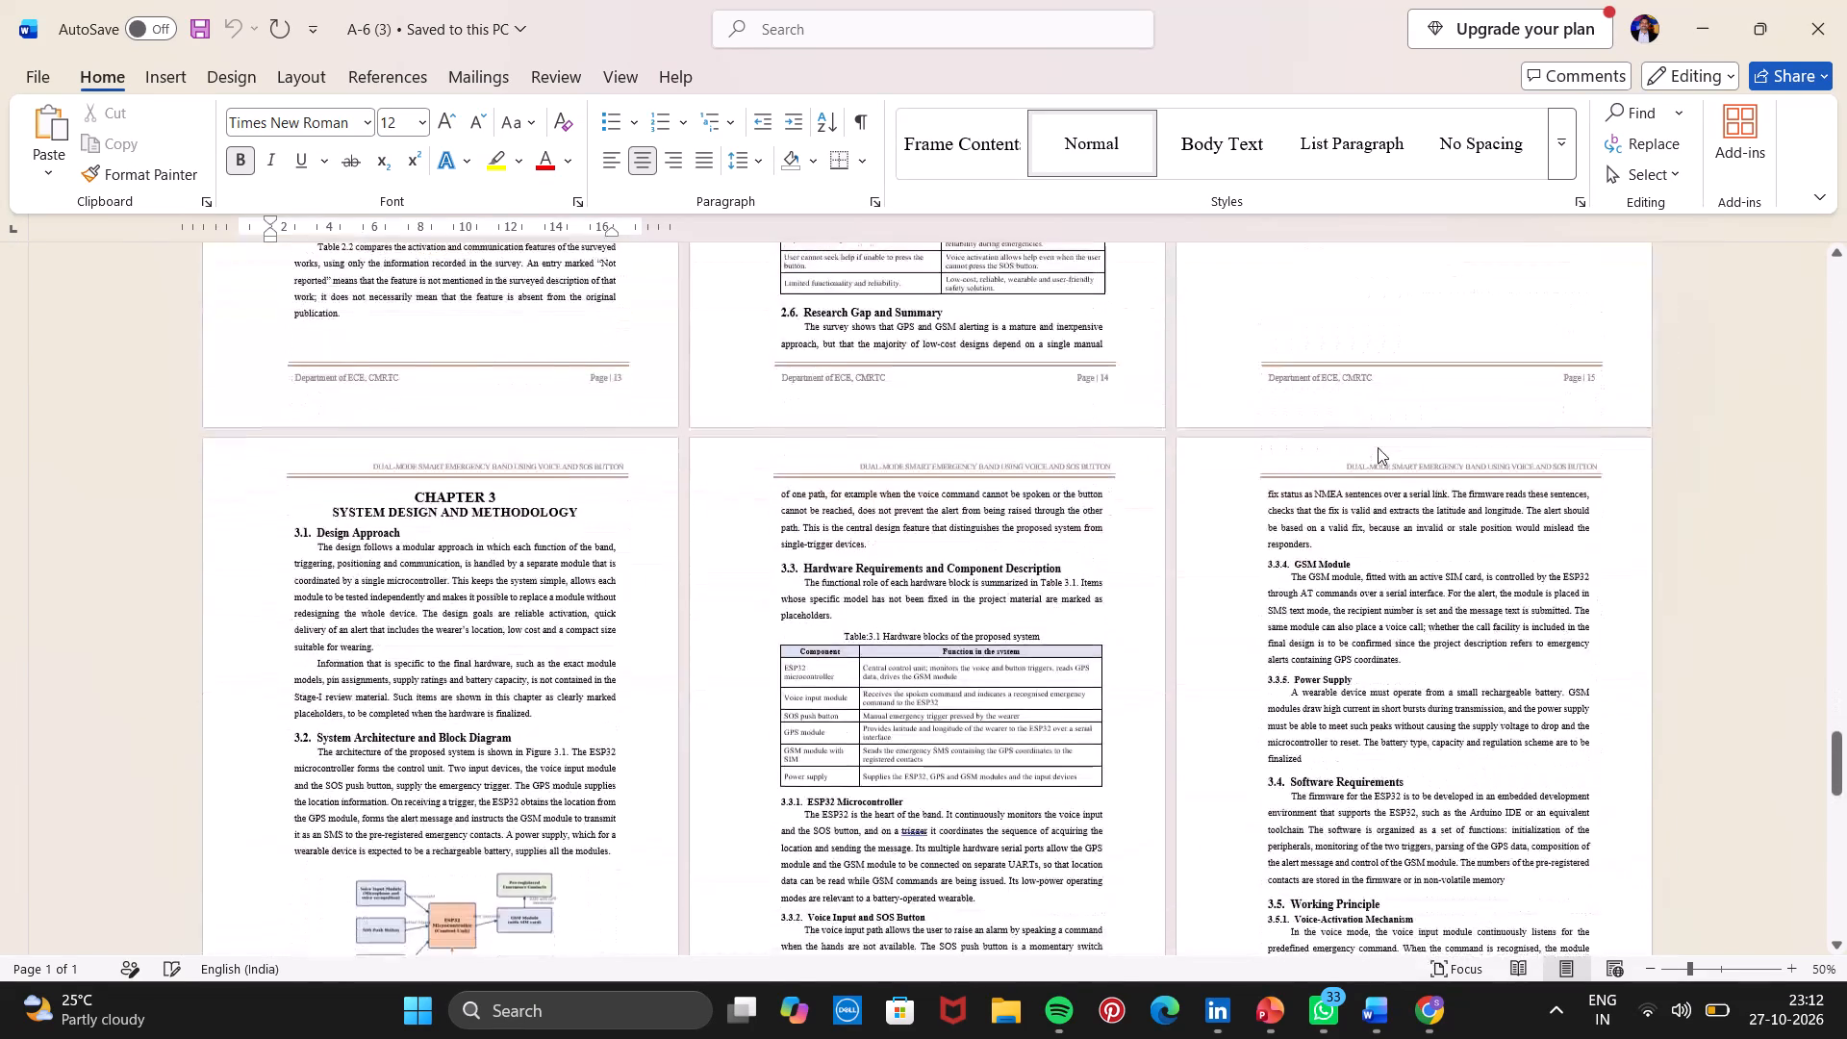
pyautogui.scroll(3, 1279, 474)
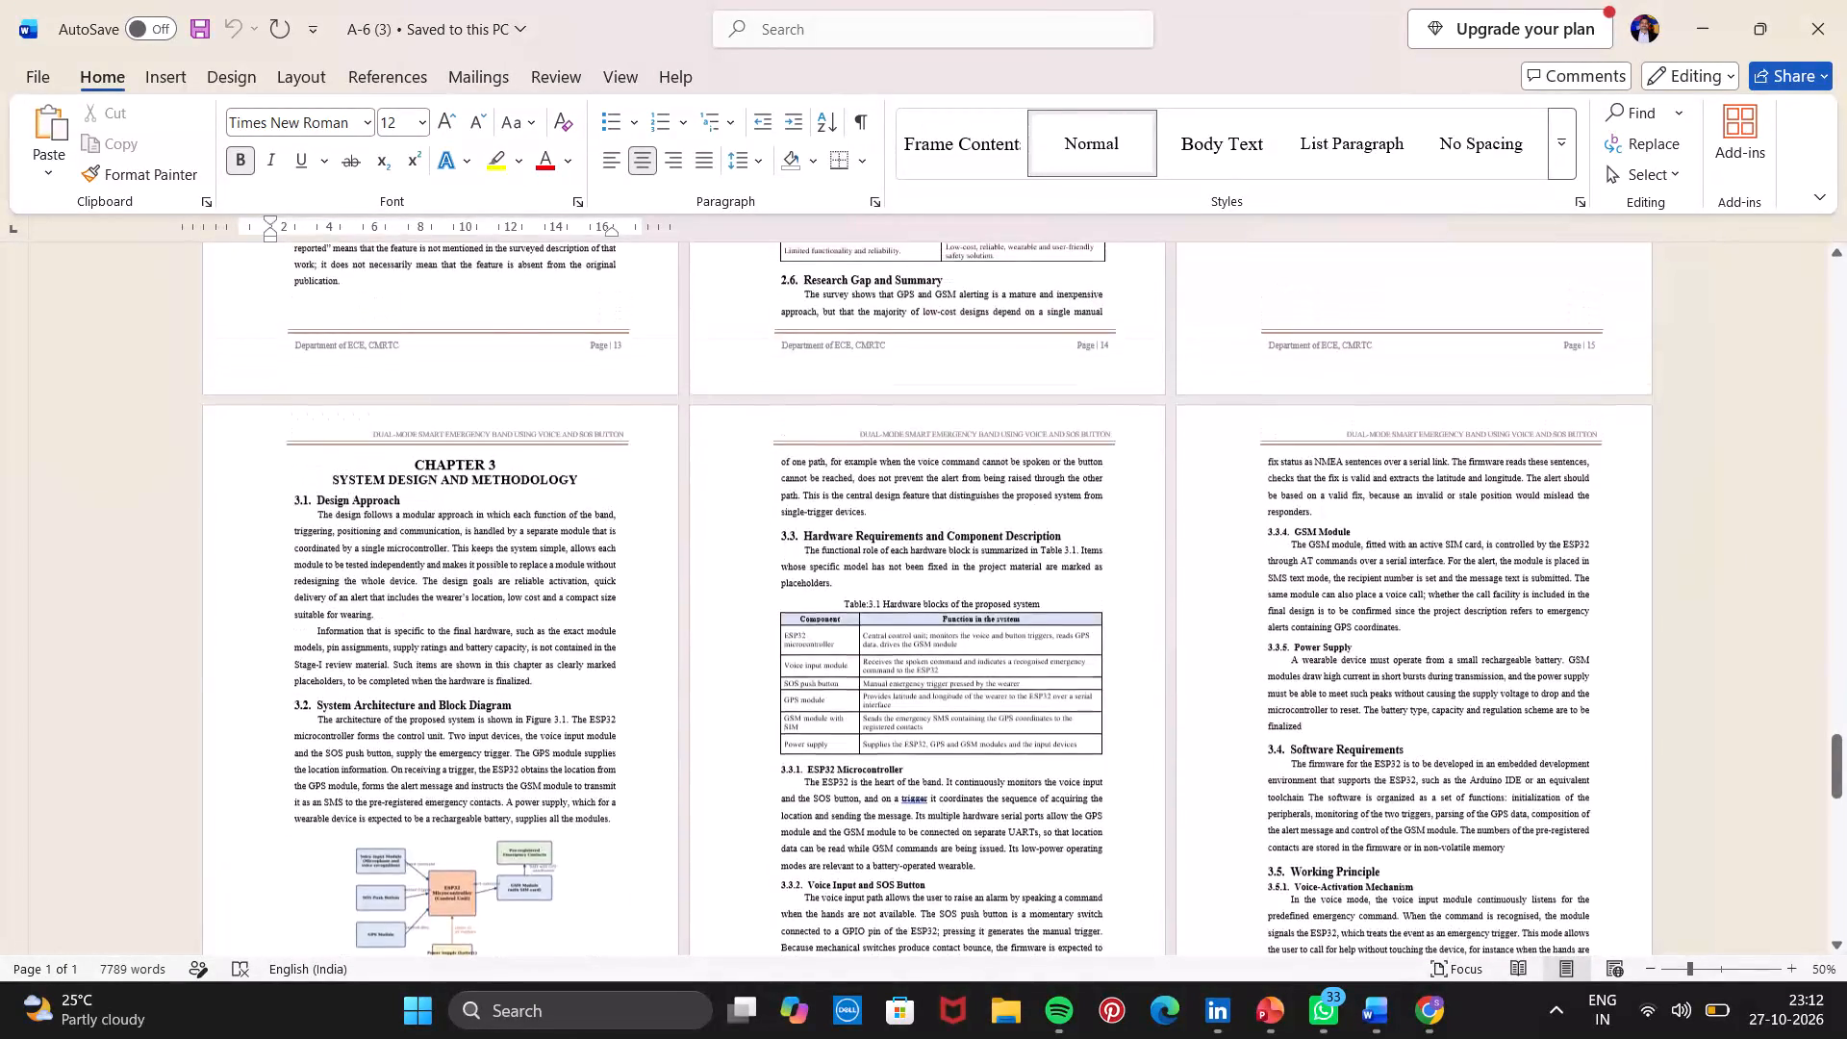
pyautogui.scroll(5, 1279, 474)
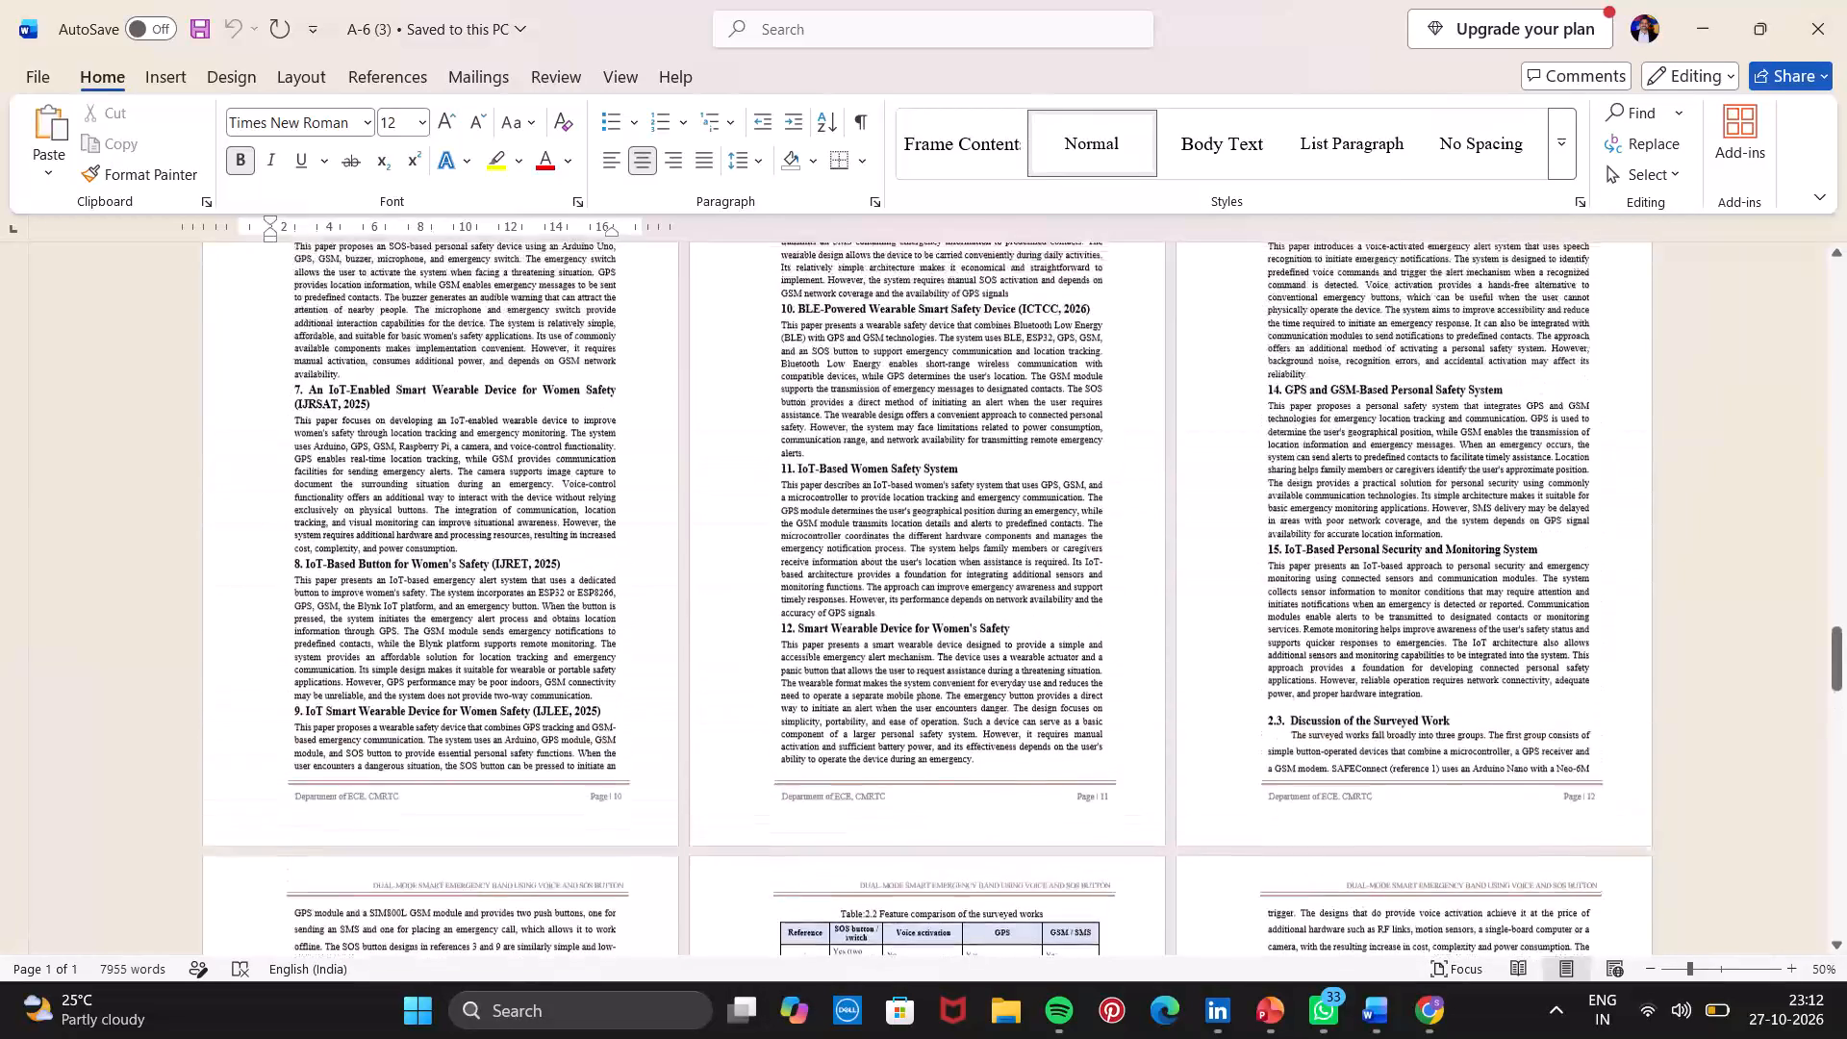
pyautogui.scroll(5, 1279, 474)
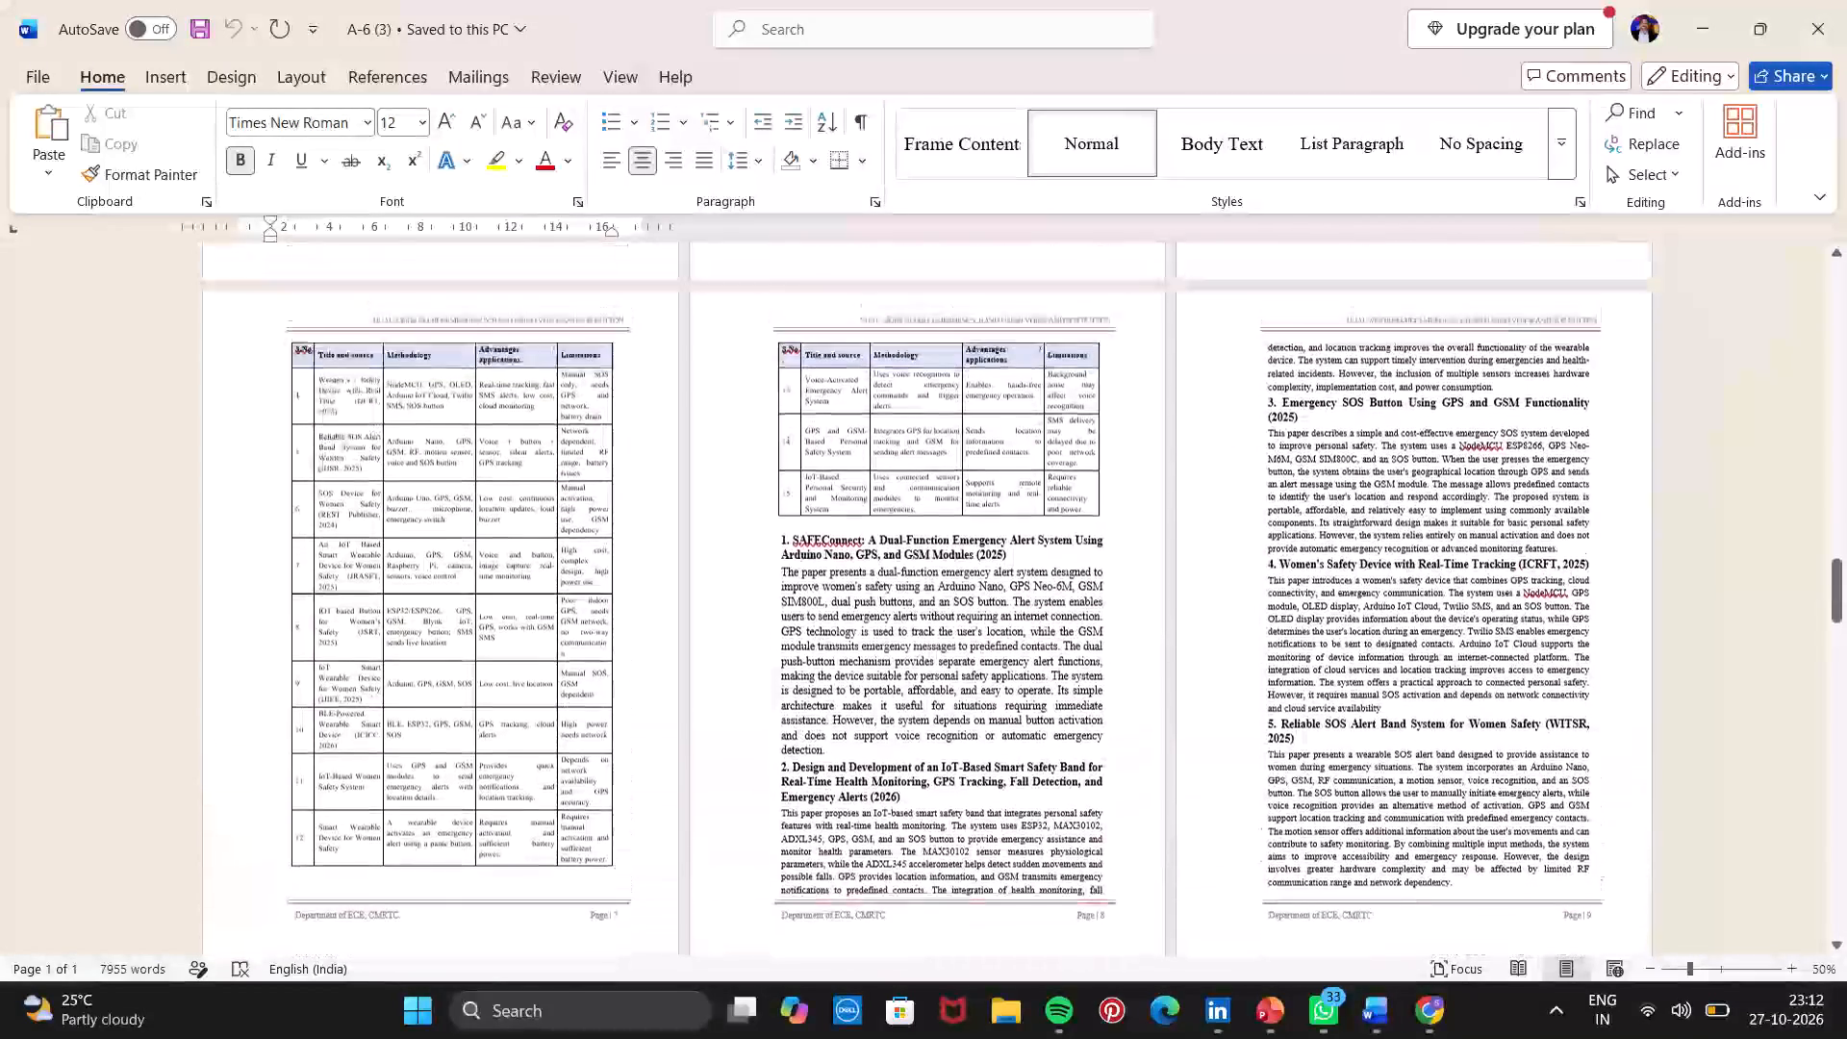
pyautogui.scroll(1, 1279, 474)
pyautogui.keyDown('ctrl'); pyautogui.scroll(5, 1279, 474); pyautogui.keyUp('ctrl')
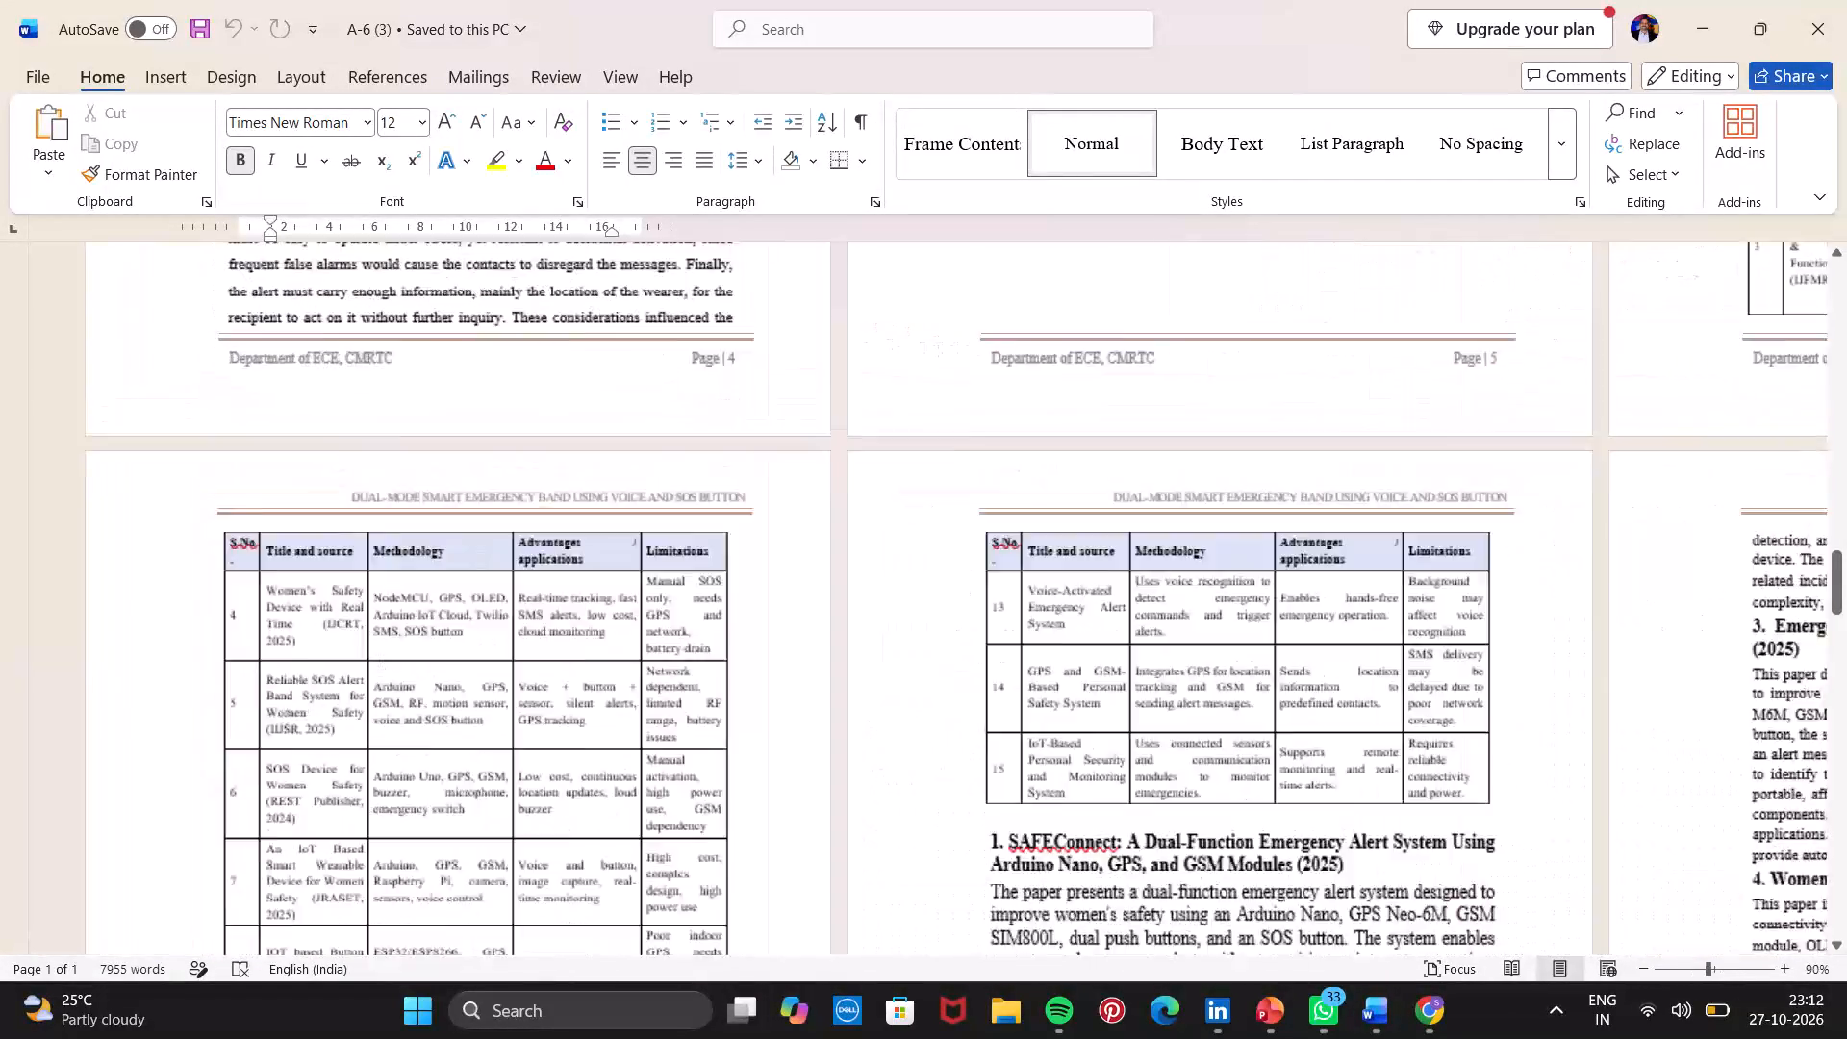
pyautogui.scroll(1, 1279, 474)
pyautogui.keyDown('ctrl'); pyautogui.scroll(-3, 1279, 474); pyautogui.keyUp('ctrl')
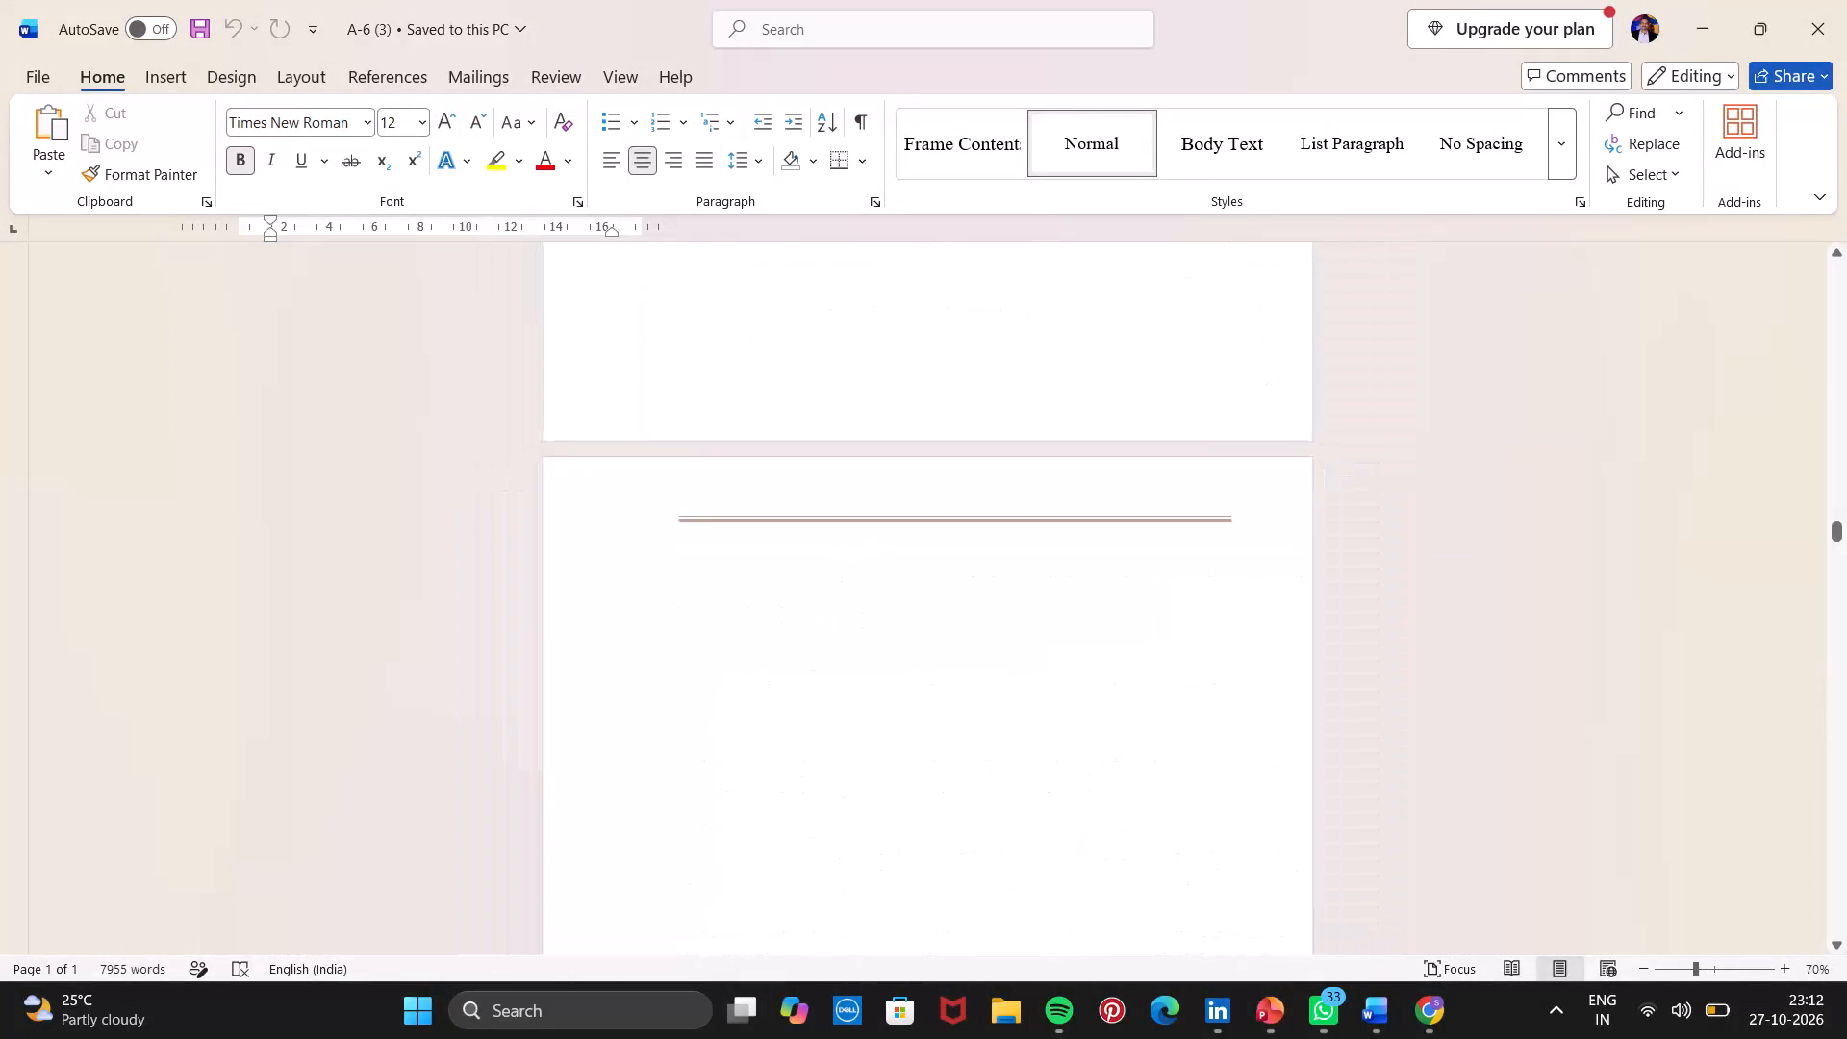
pyautogui.scroll(-1, 1125, 498)
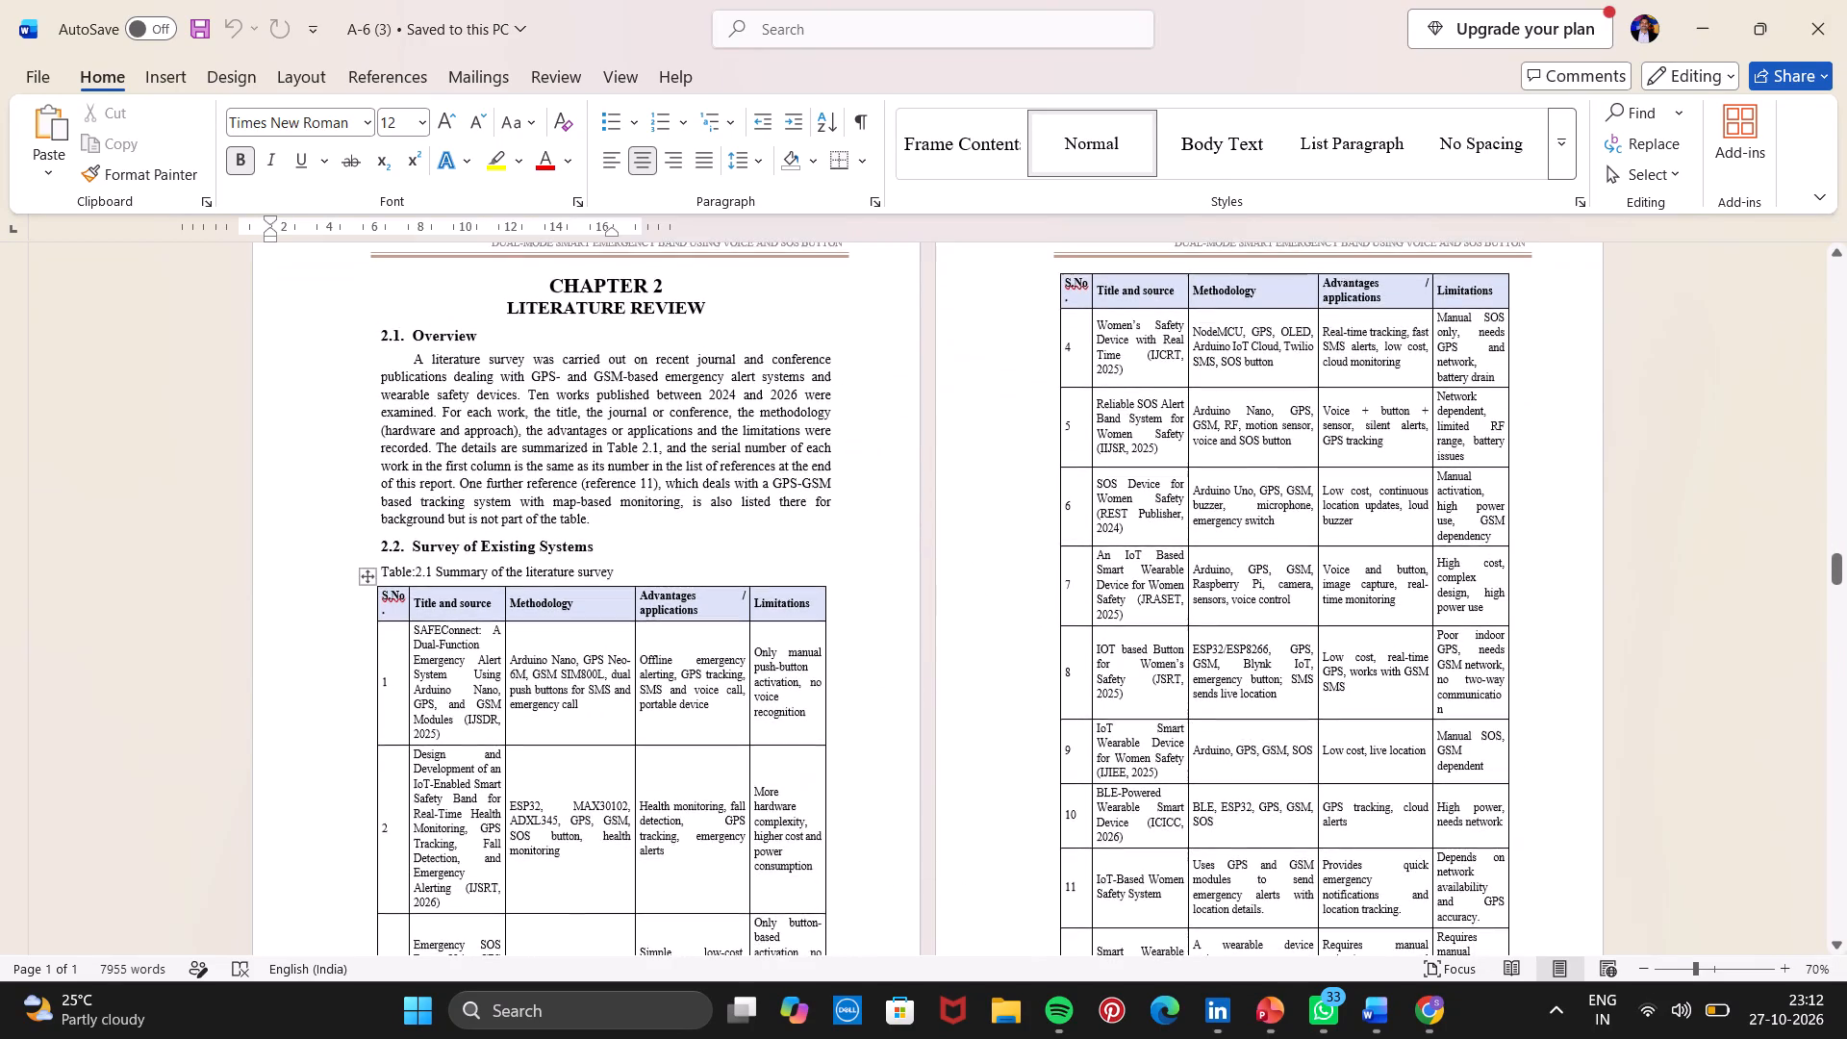
pyautogui.keyDown('ctrl'); pyautogui.scroll(-1, 1125, 498); pyautogui.keyUp('ctrl')
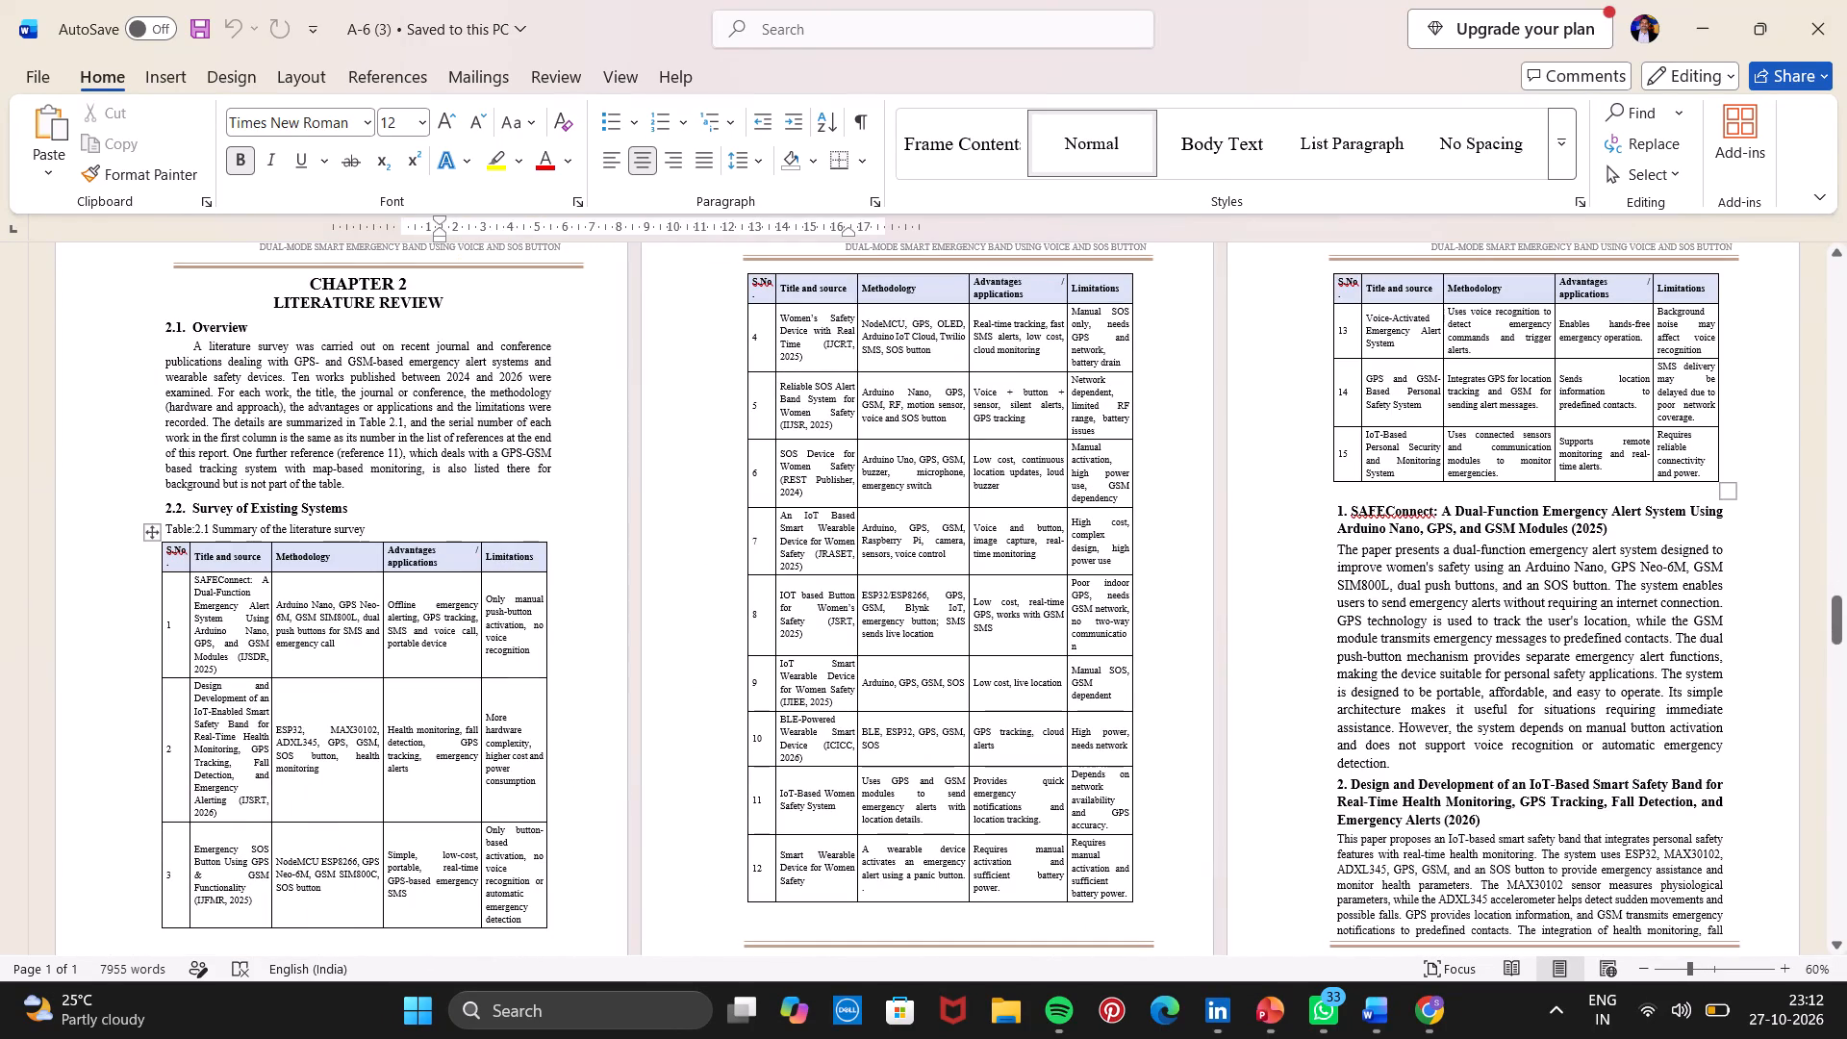
# Capture a screenshot of the three Chapter 2 pages containing the literature survey table.
pyautogui.press('Print')
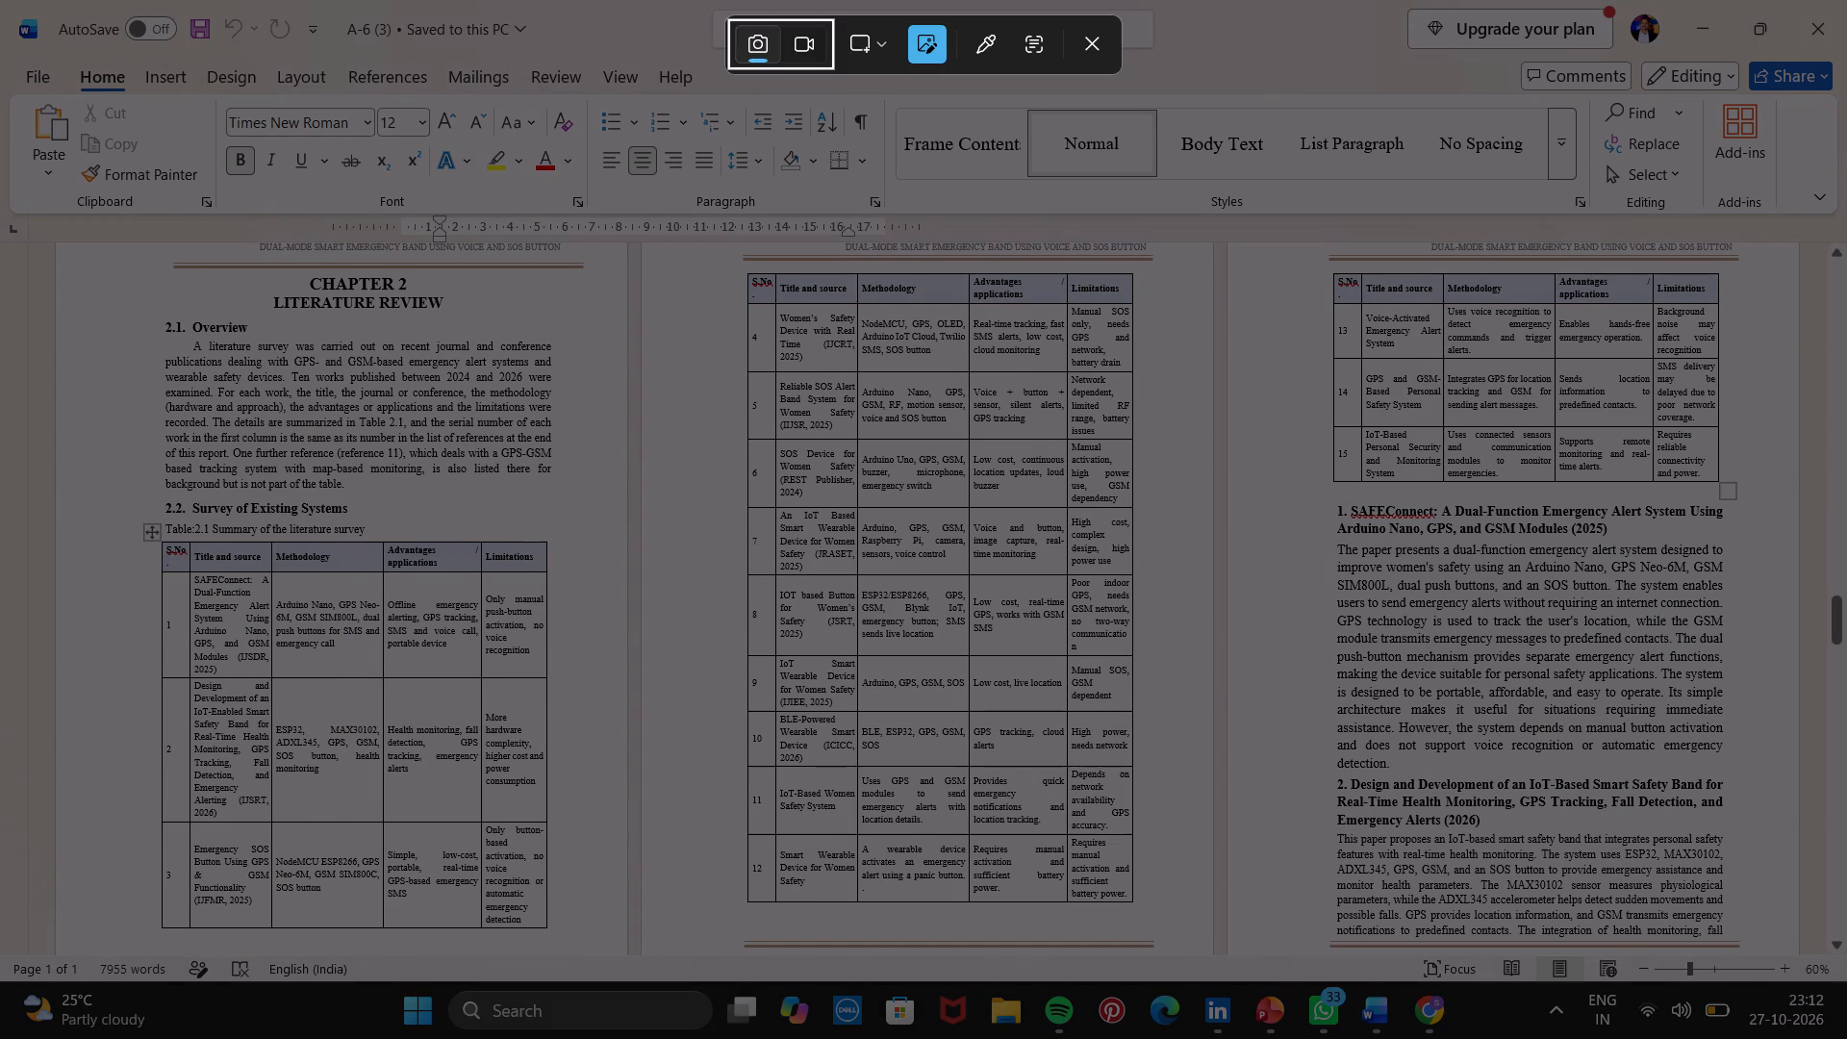
pyautogui.moveTo(68, 245); pyautogui.dragTo(1840, 560)
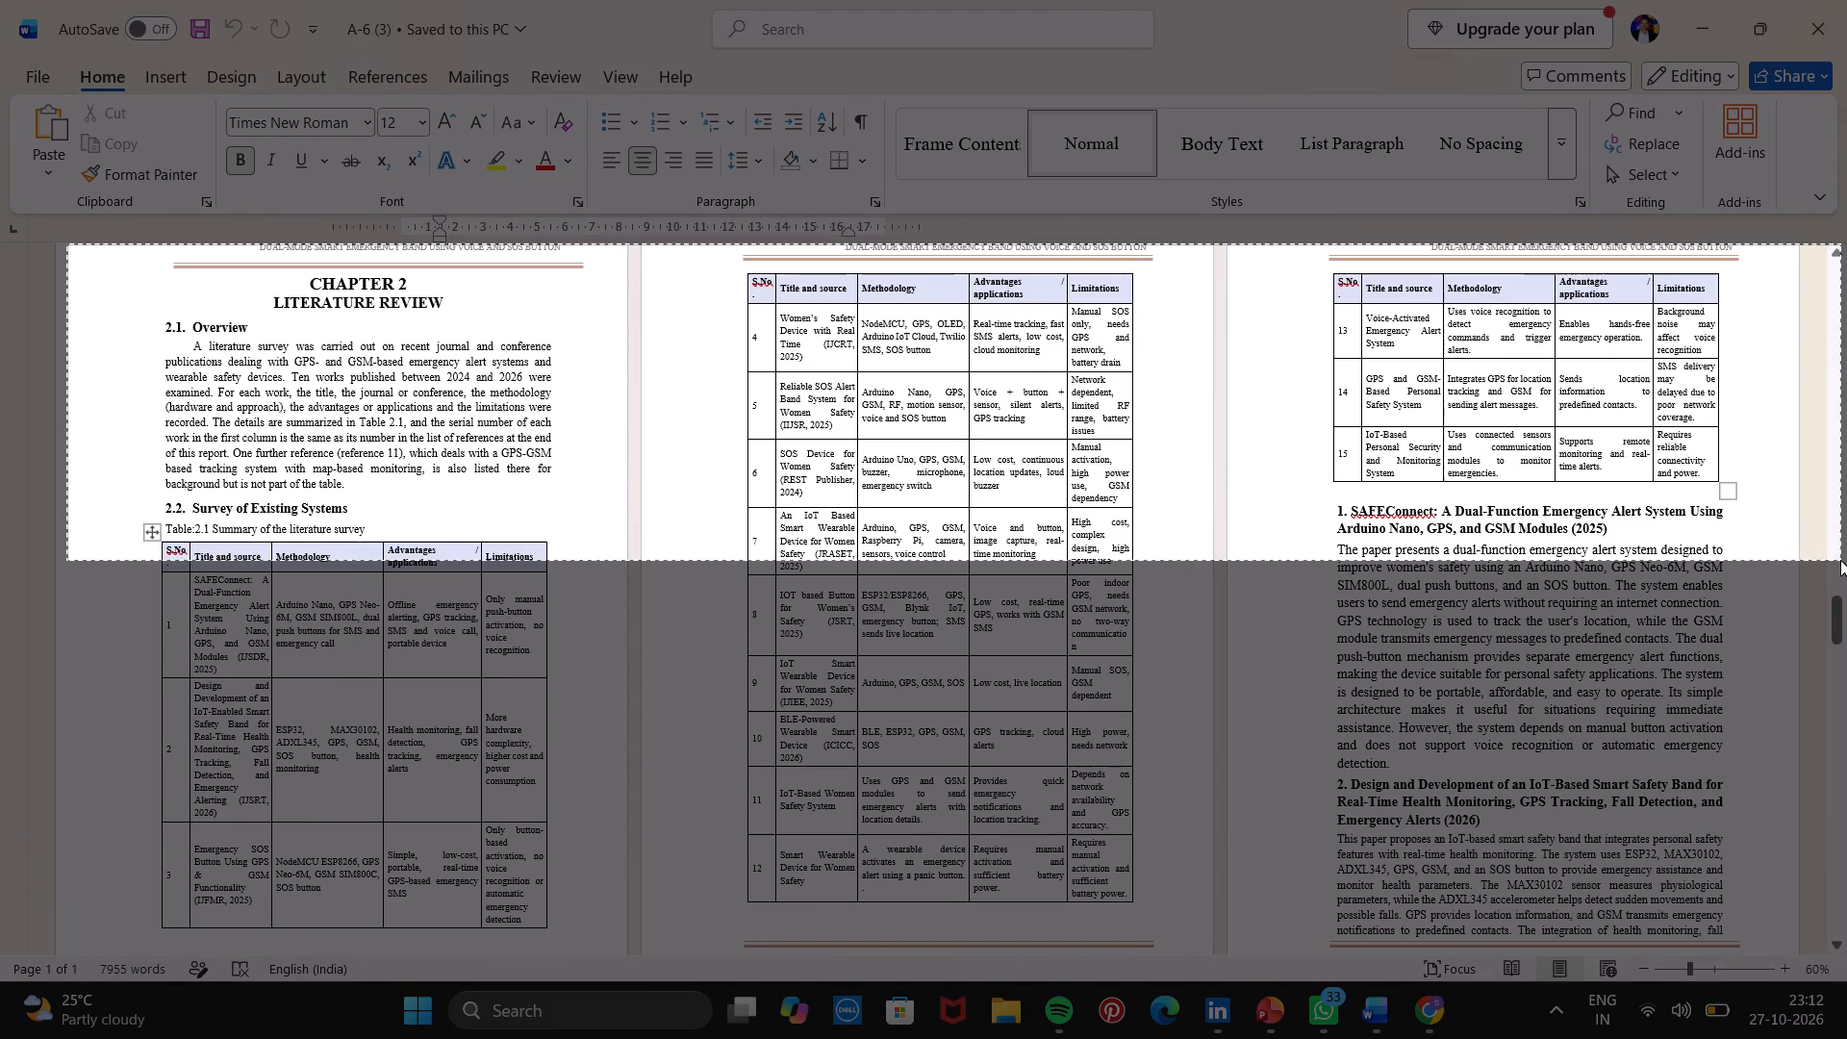
pyautogui.moveTo(1840, 560); pyautogui.dragTo(1762, 973)
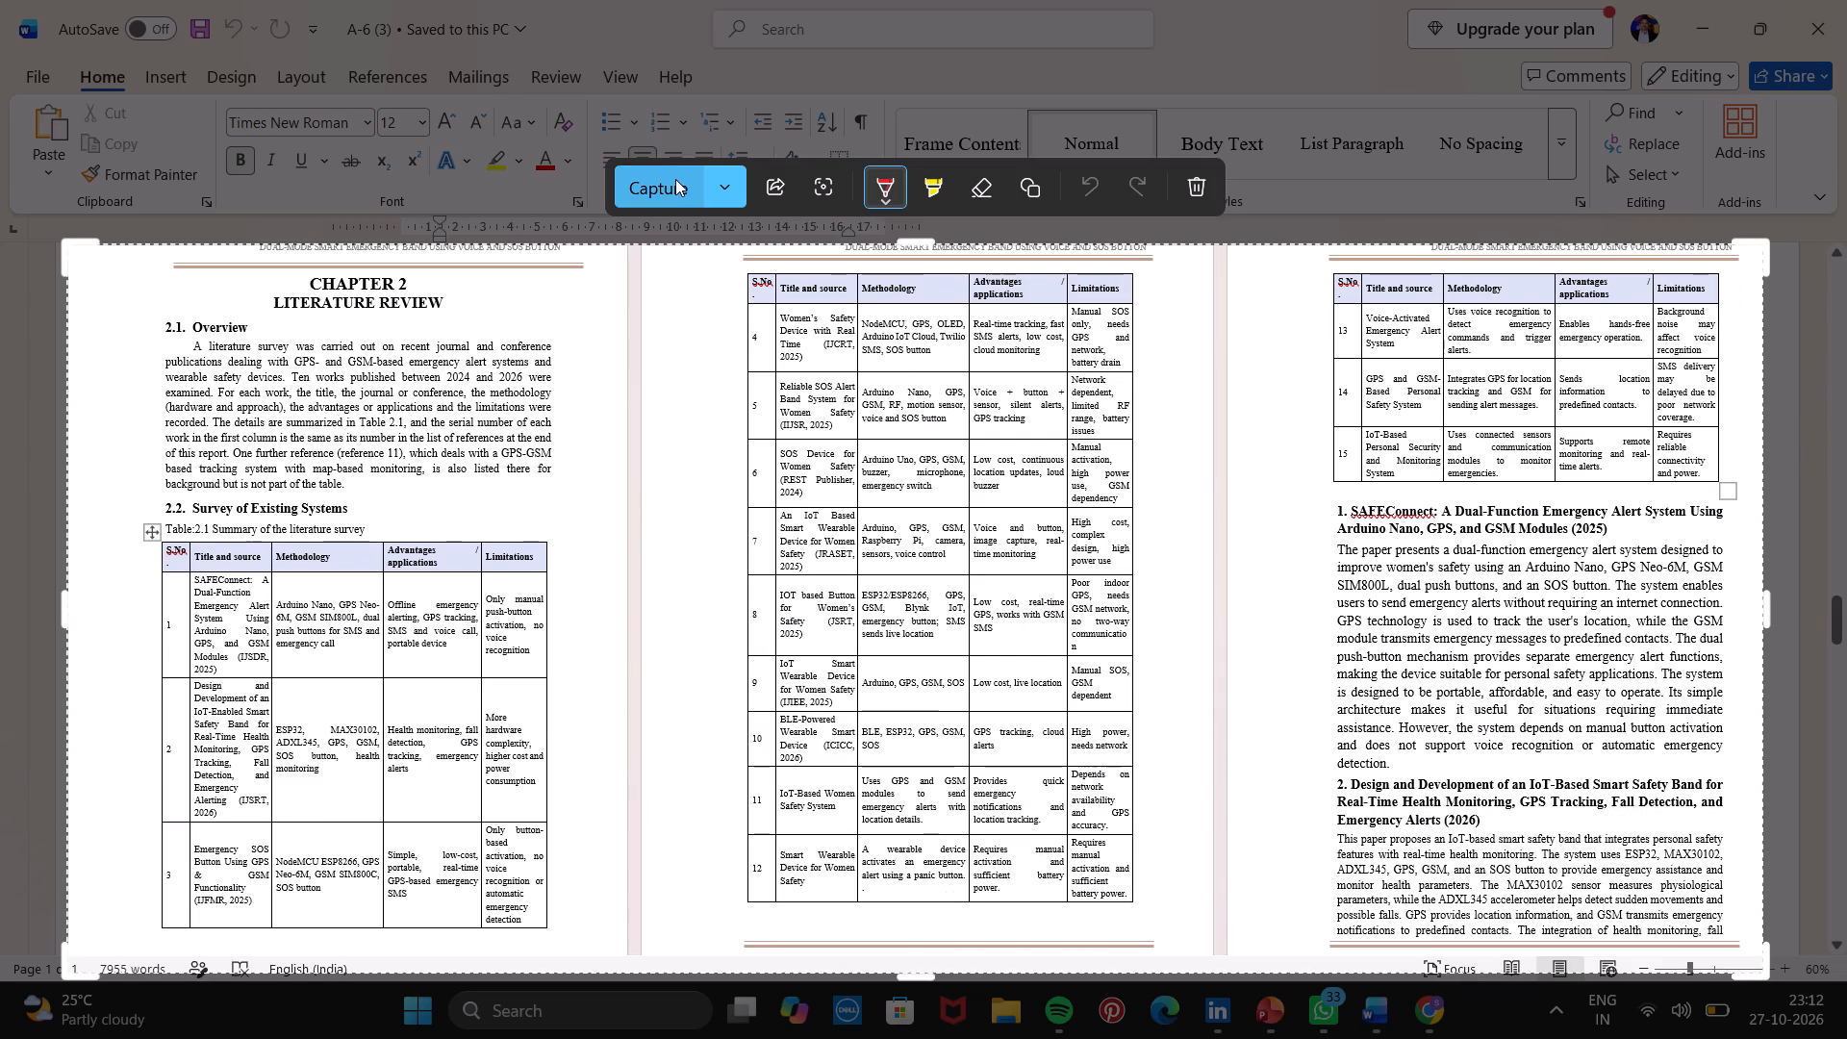
pyautogui.click(675, 179)
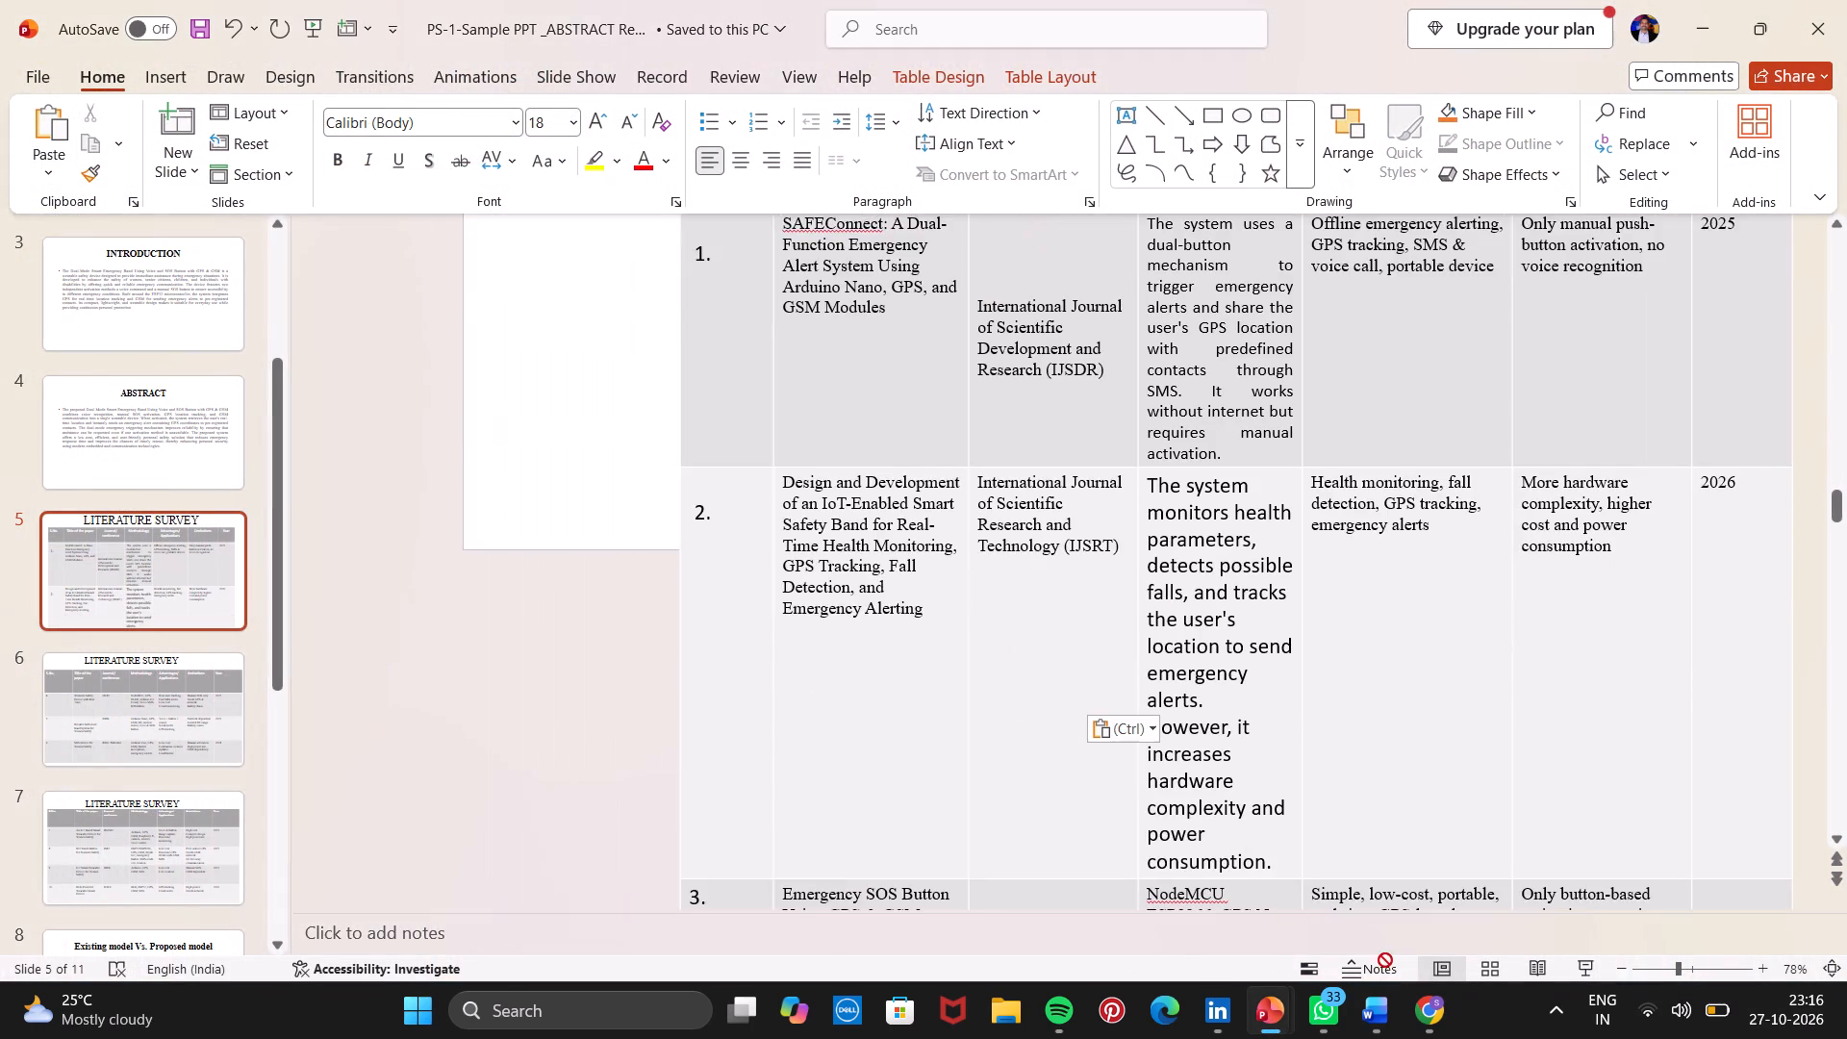
pyautogui.moveTo(1385, 960); pyautogui.dragTo(1074, 595)
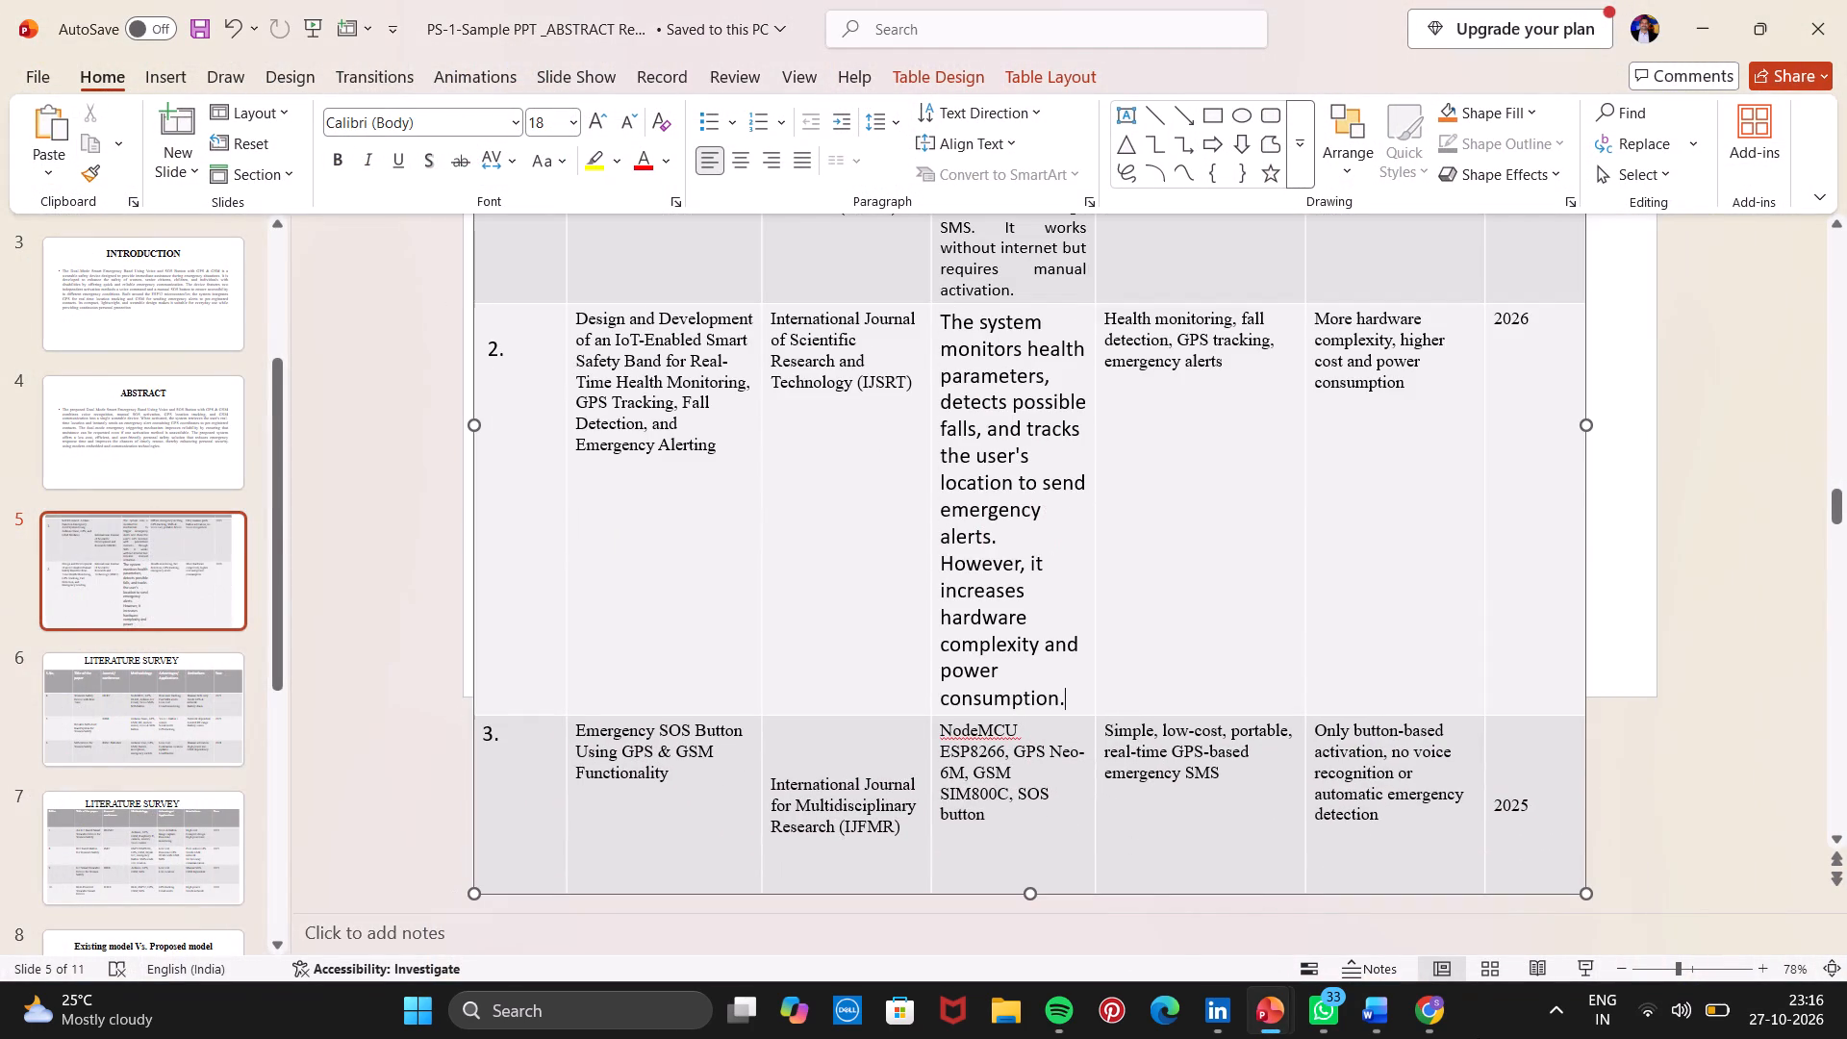
# Replace row 3's Methodology component list on slide 5 with the two-line Emergency SOS Button description from ChatGPT in Chrome.
pyautogui.click(1411, 991)
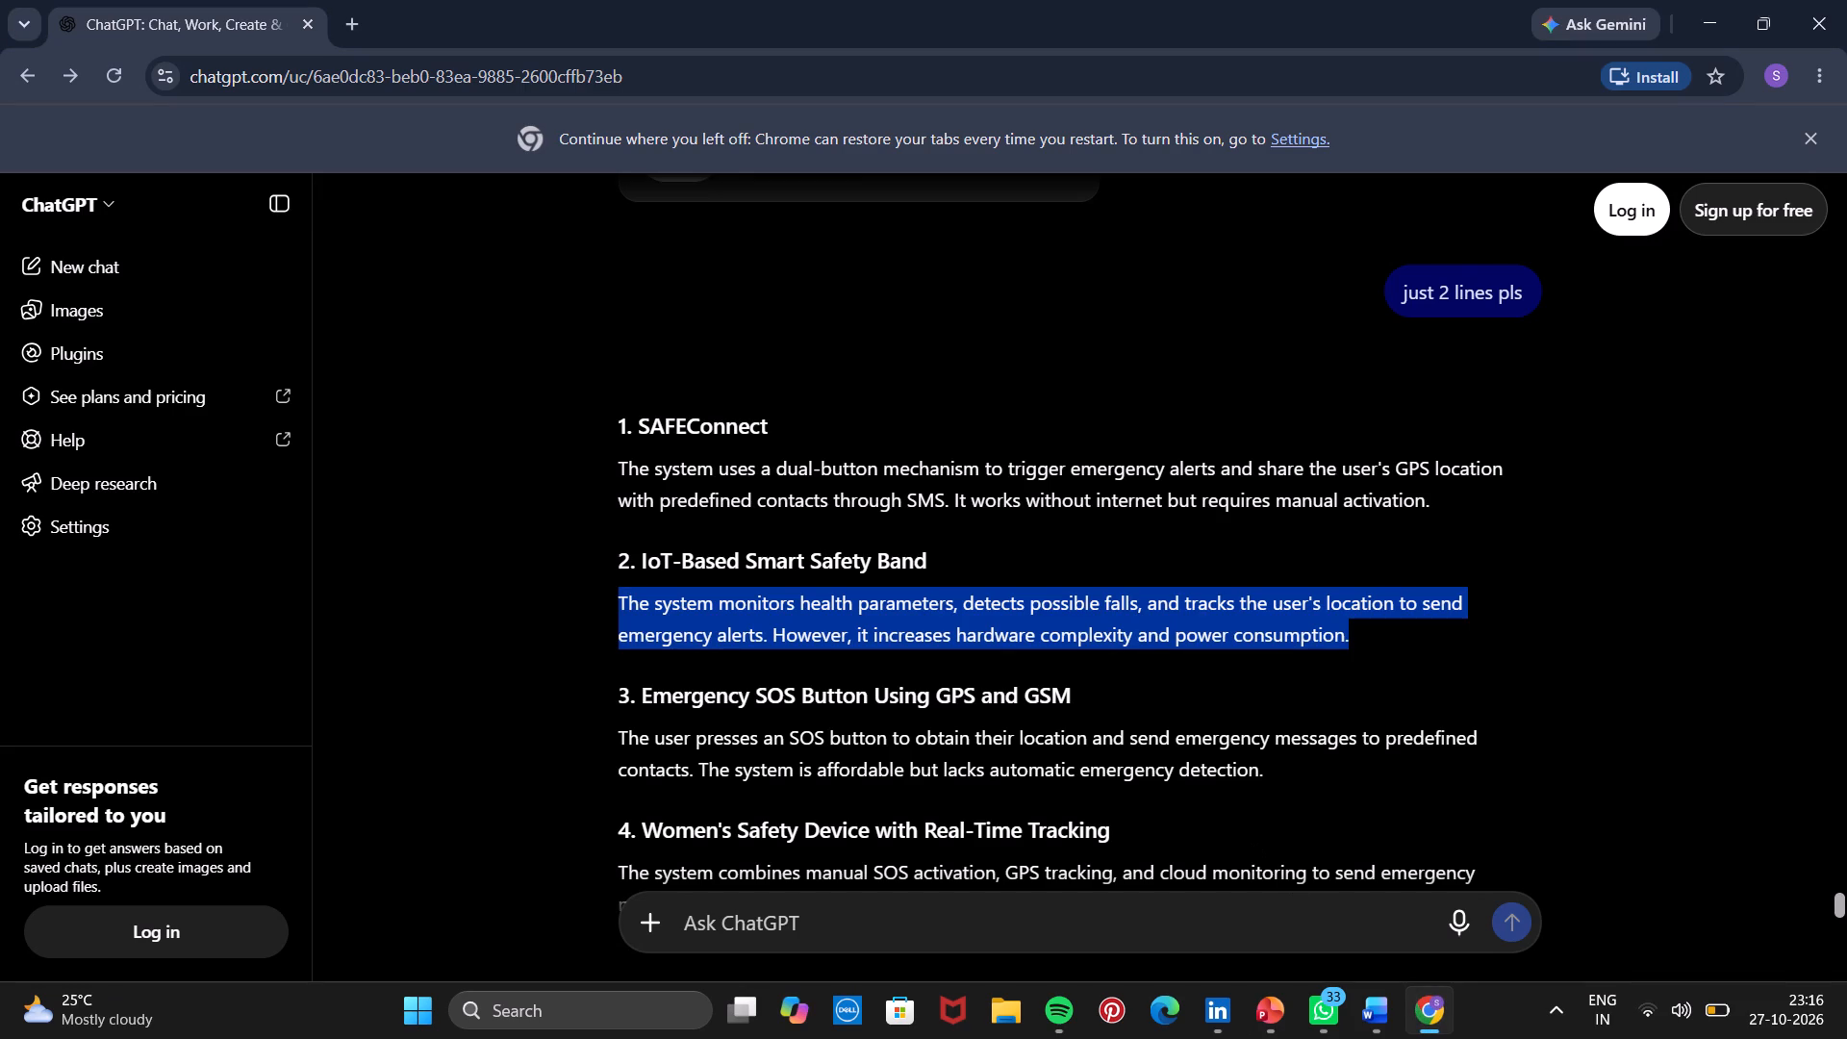
pyautogui.moveTo(1265, 780); pyautogui.dragTo(671, 706)
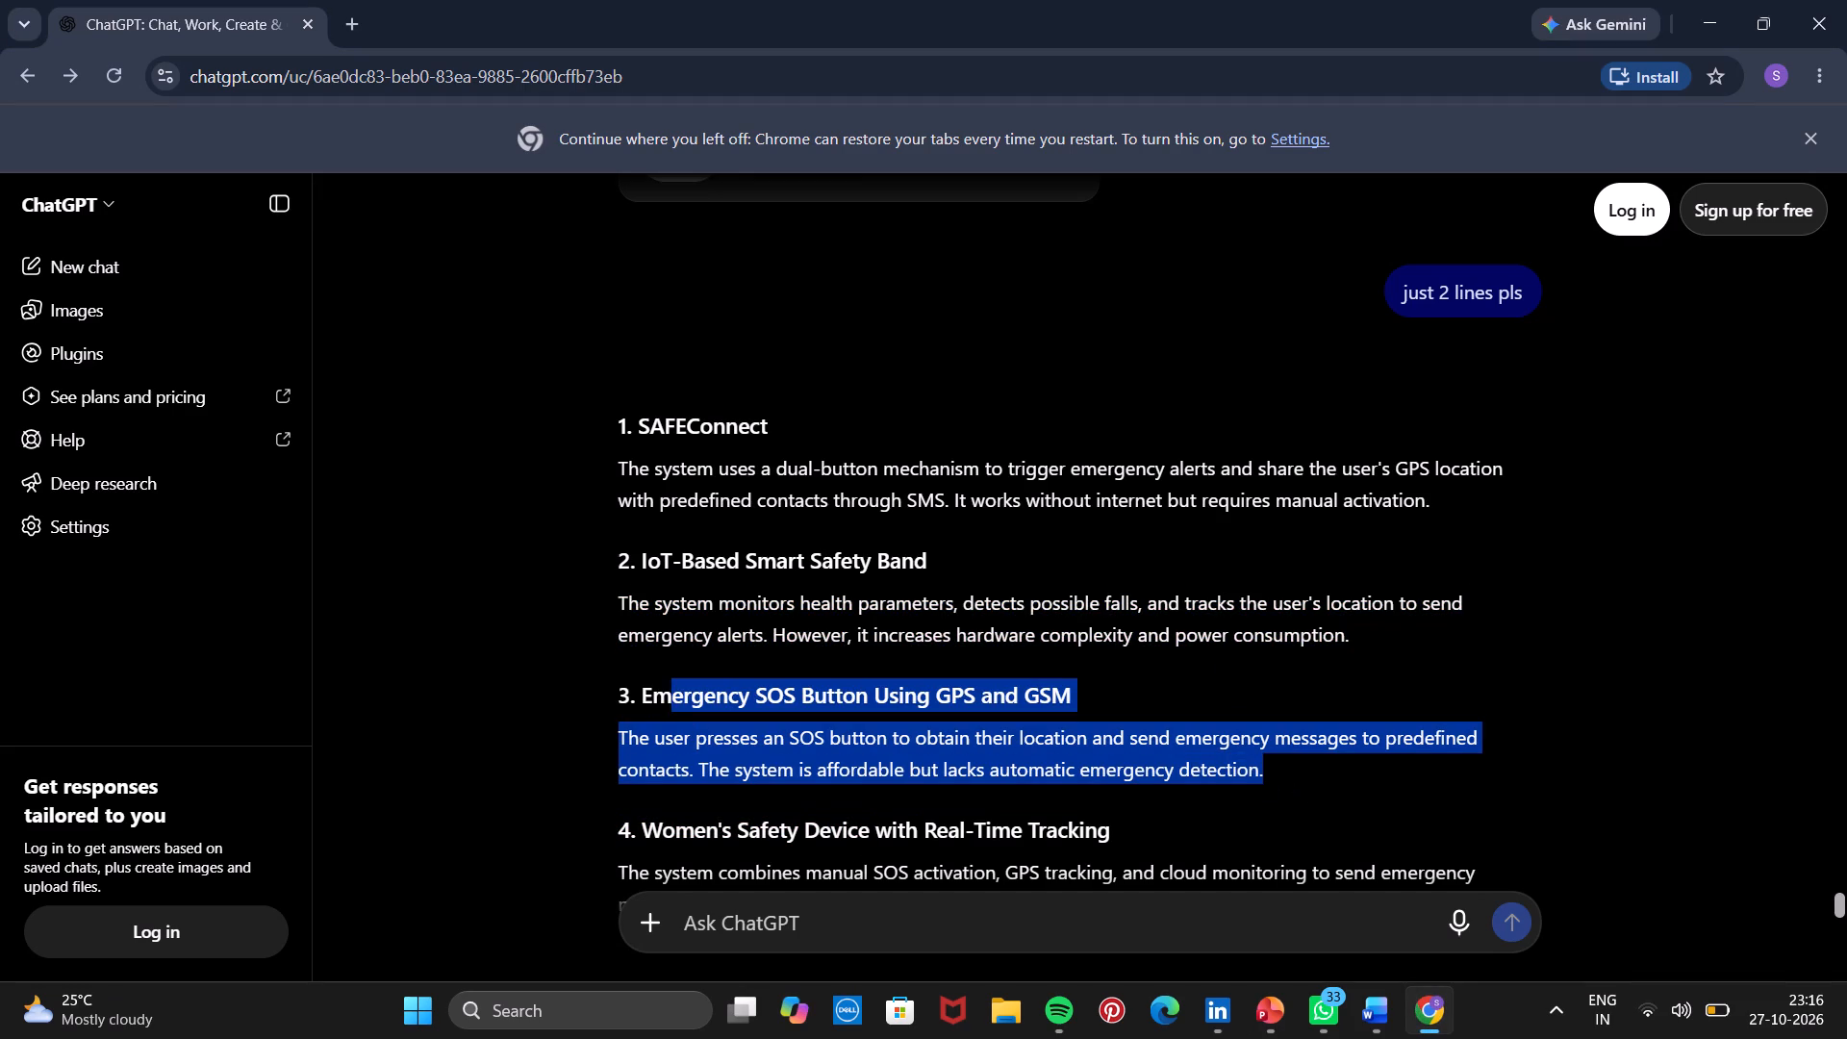
pyautogui.moveTo(671, 706); pyautogui.dragTo(611, 736)
pyautogui.hotkey('ctrl', 'c')
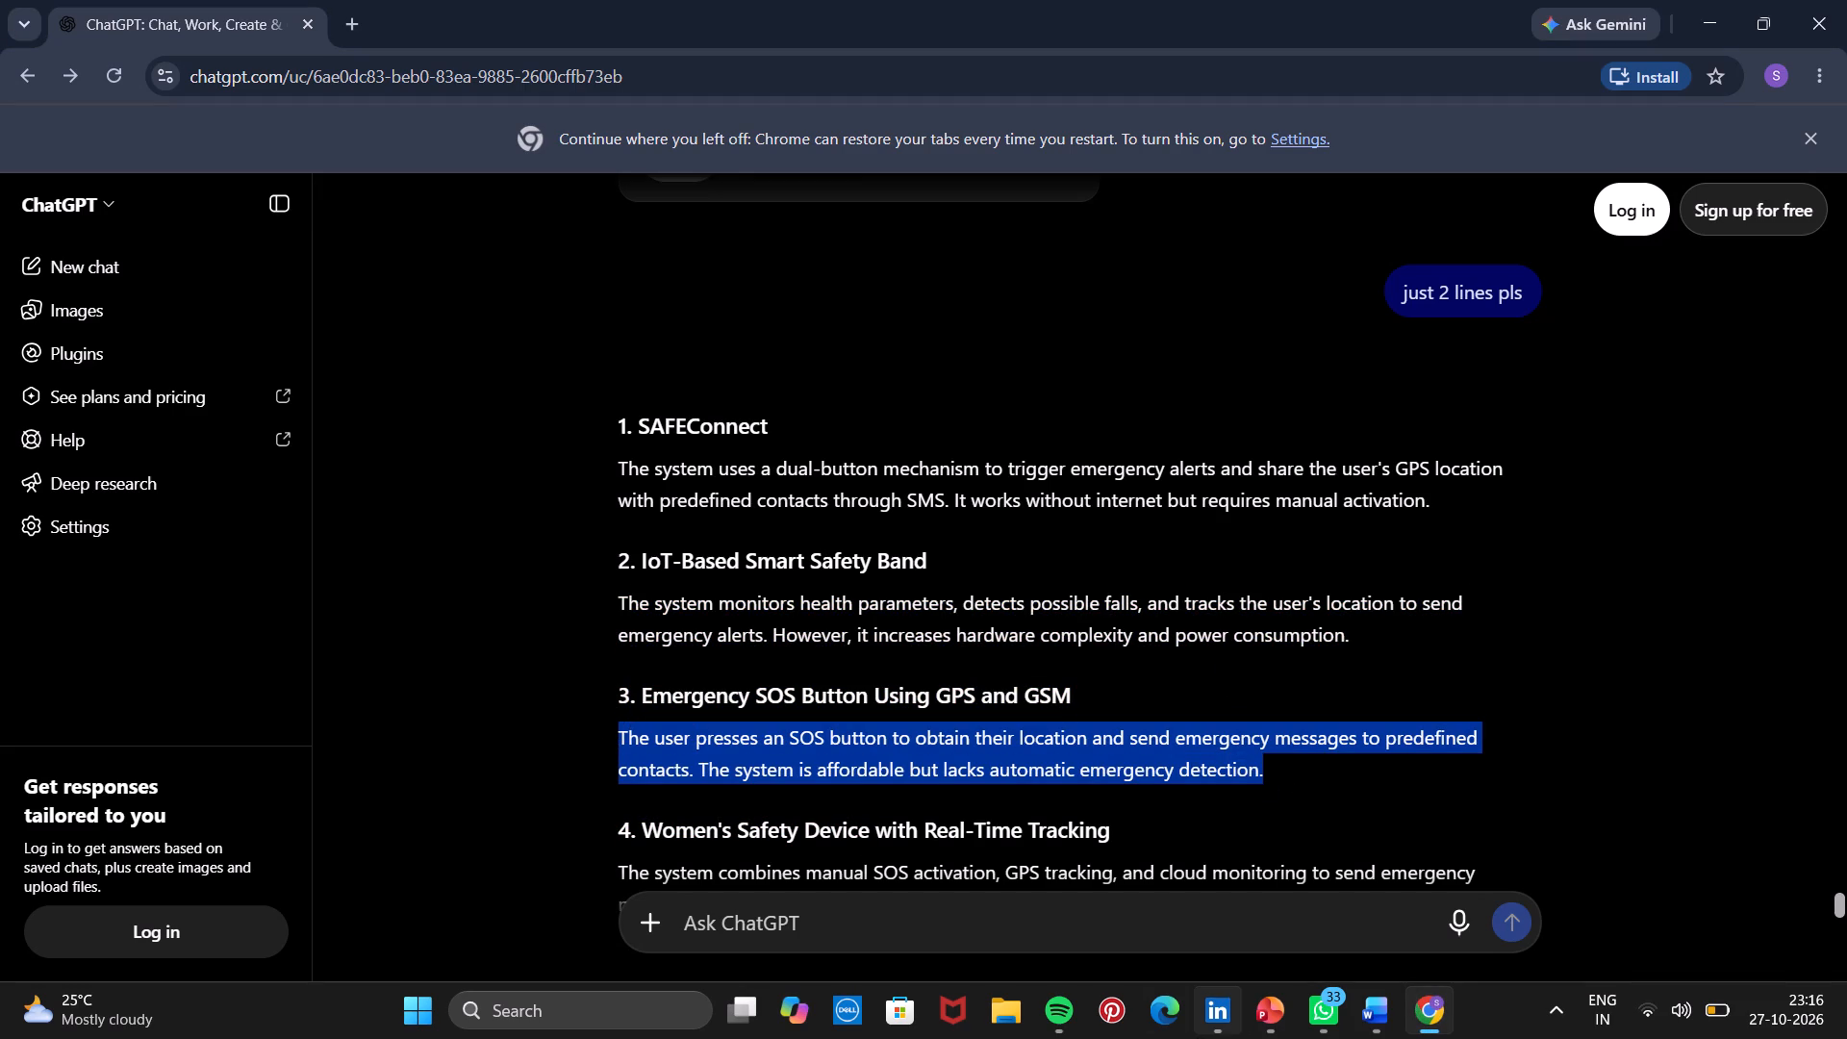
pyautogui.click(1257, 1022)
pyautogui.click(1395, 939)
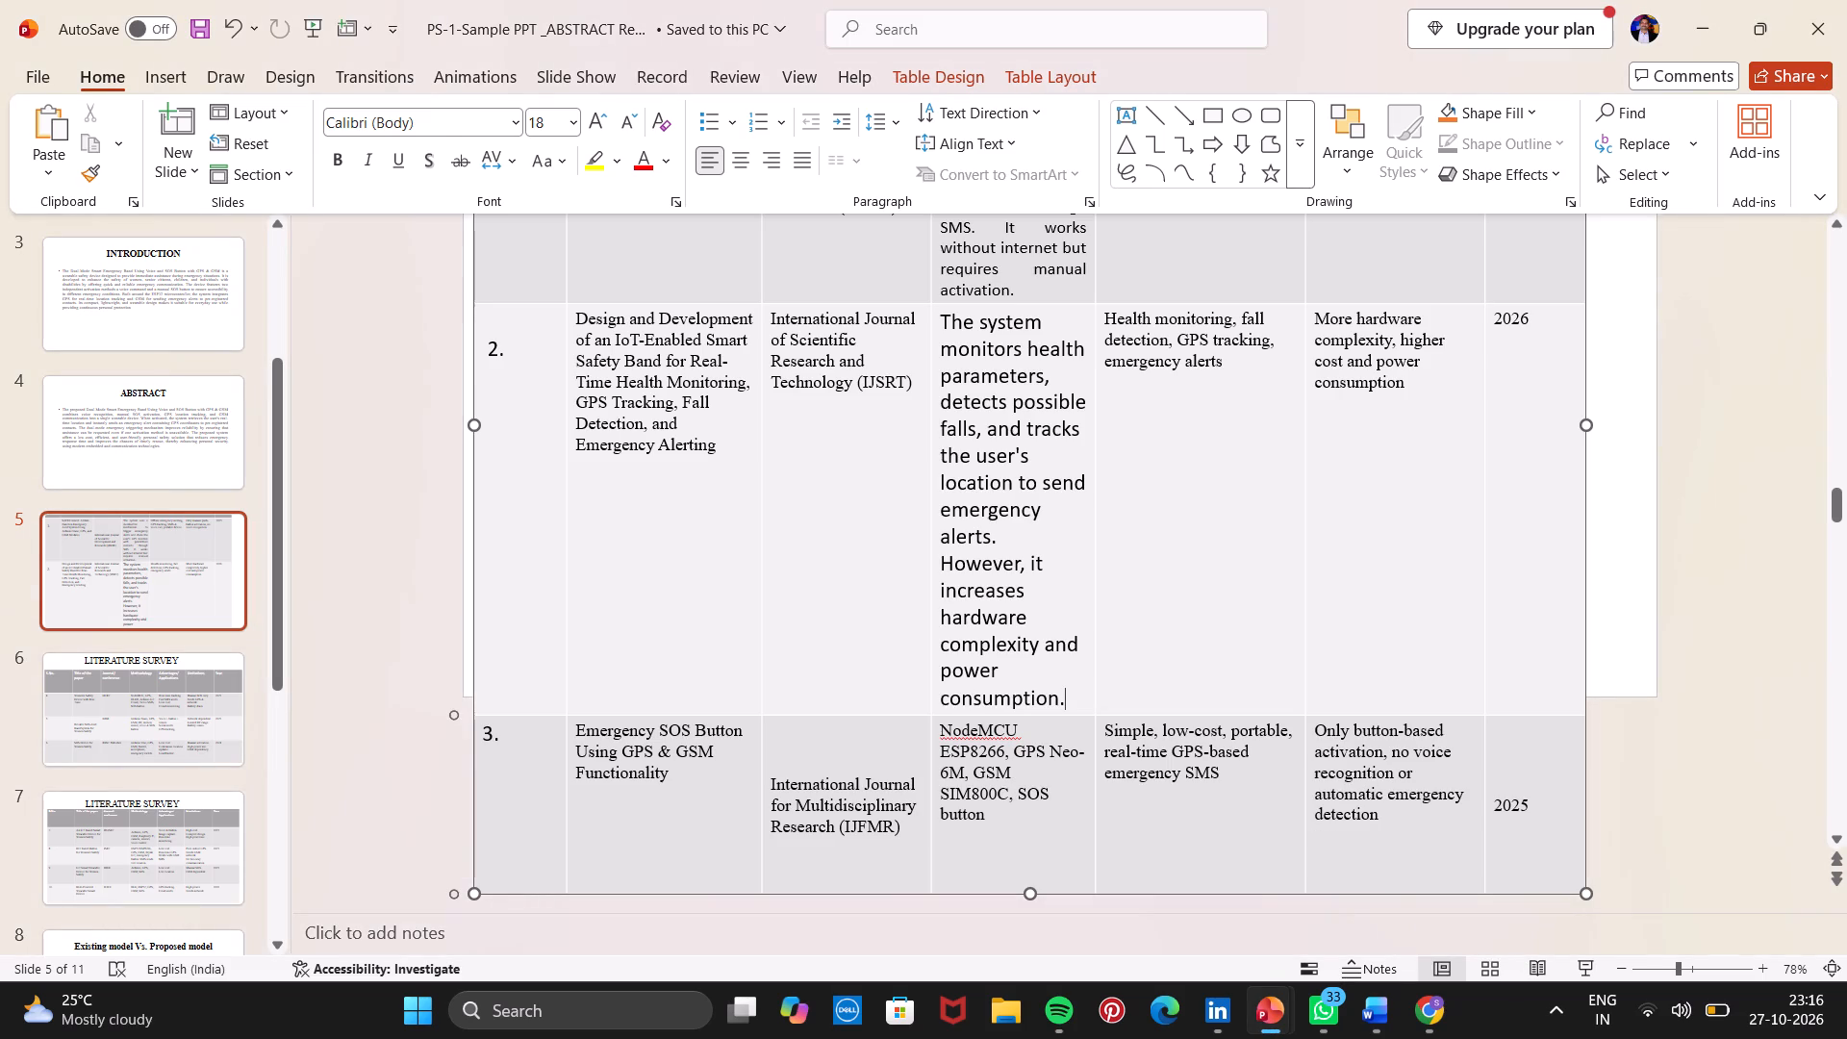
pyautogui.moveTo(1003, 836); pyautogui.dragTo(941, 746)
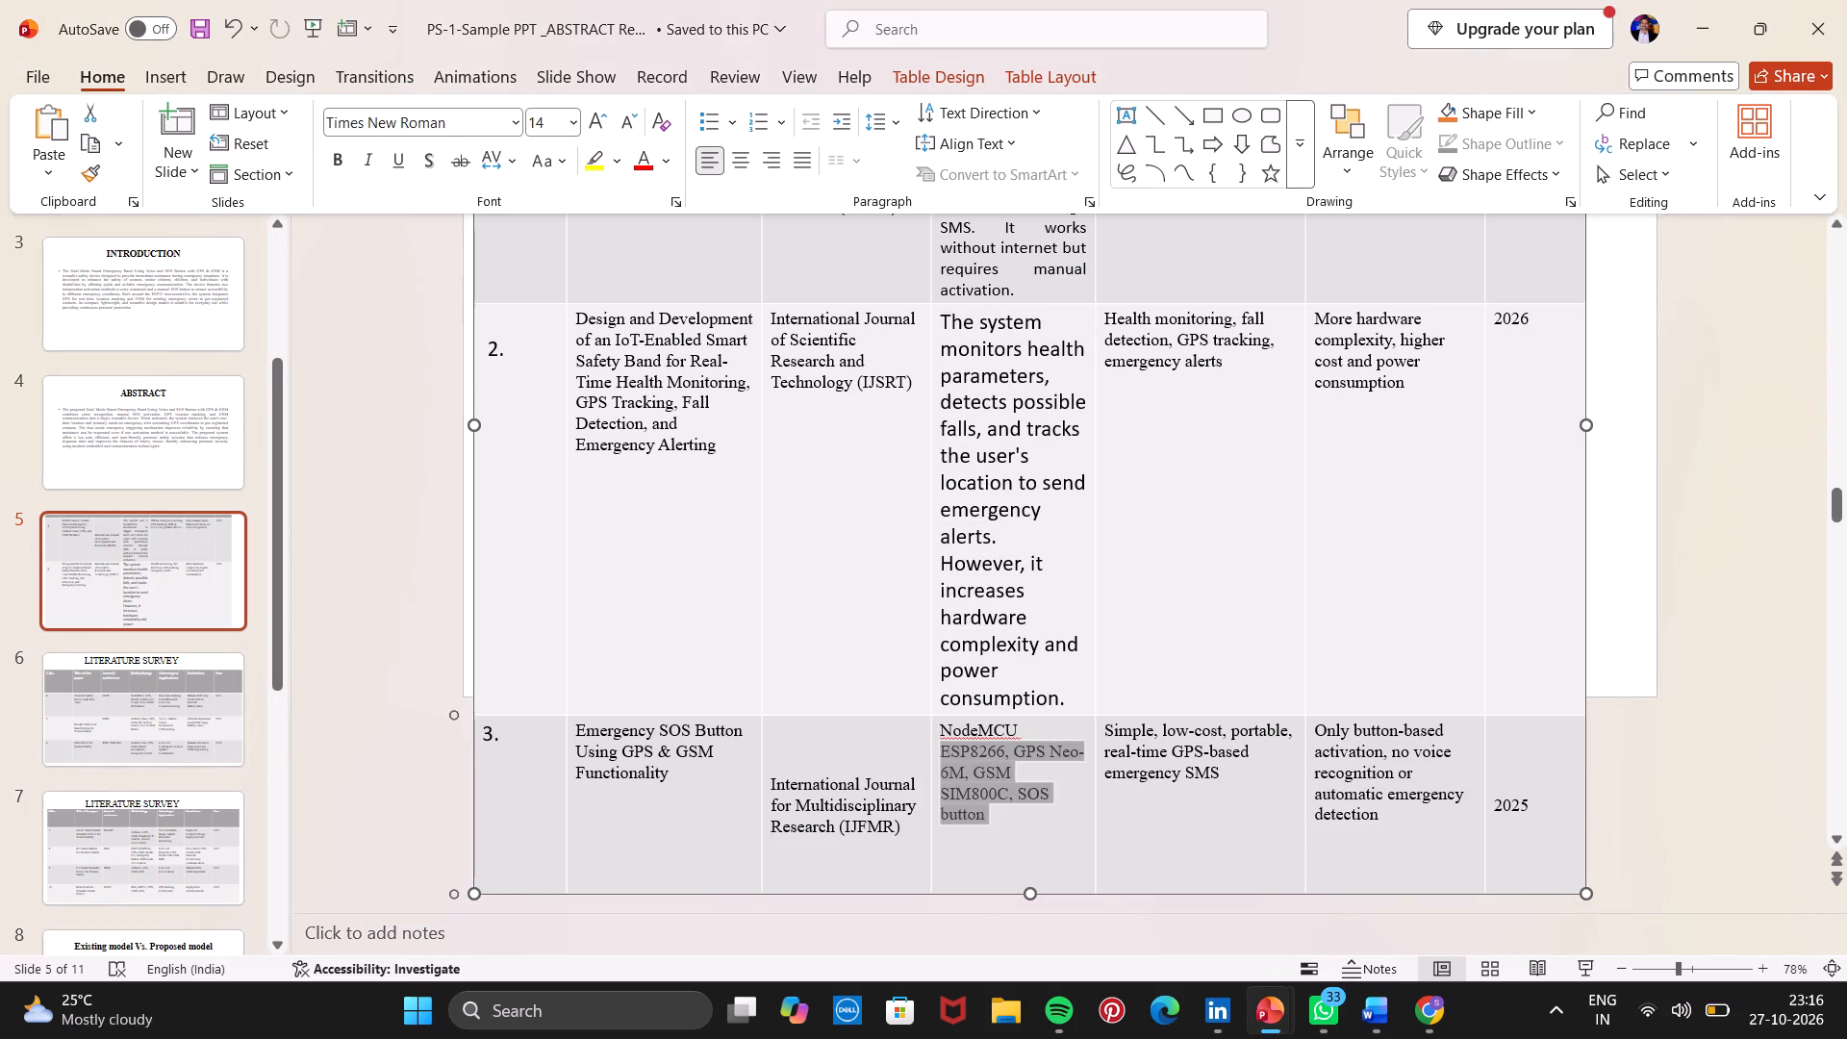
pyautogui.moveTo(941, 746); pyautogui.dragTo(944, 737)
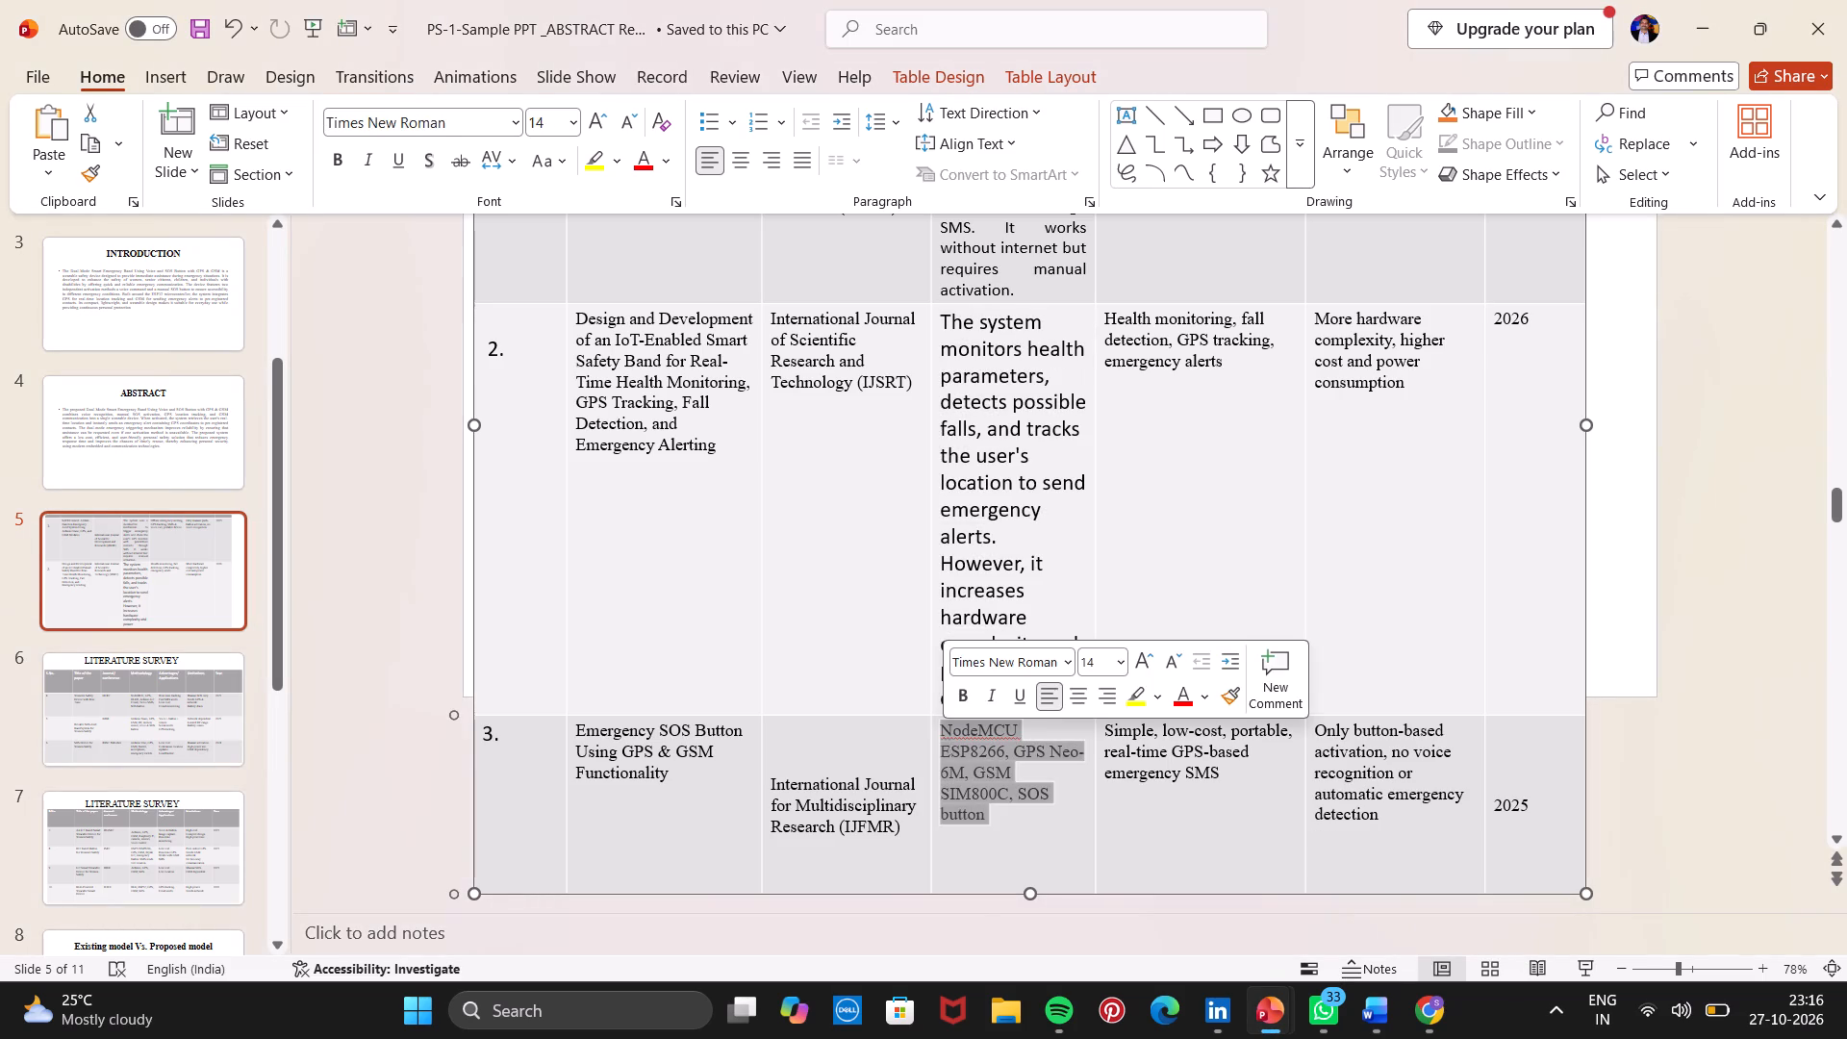
pyautogui.press('BackSpace')
pyautogui.hotkey('ctrl', 'v')
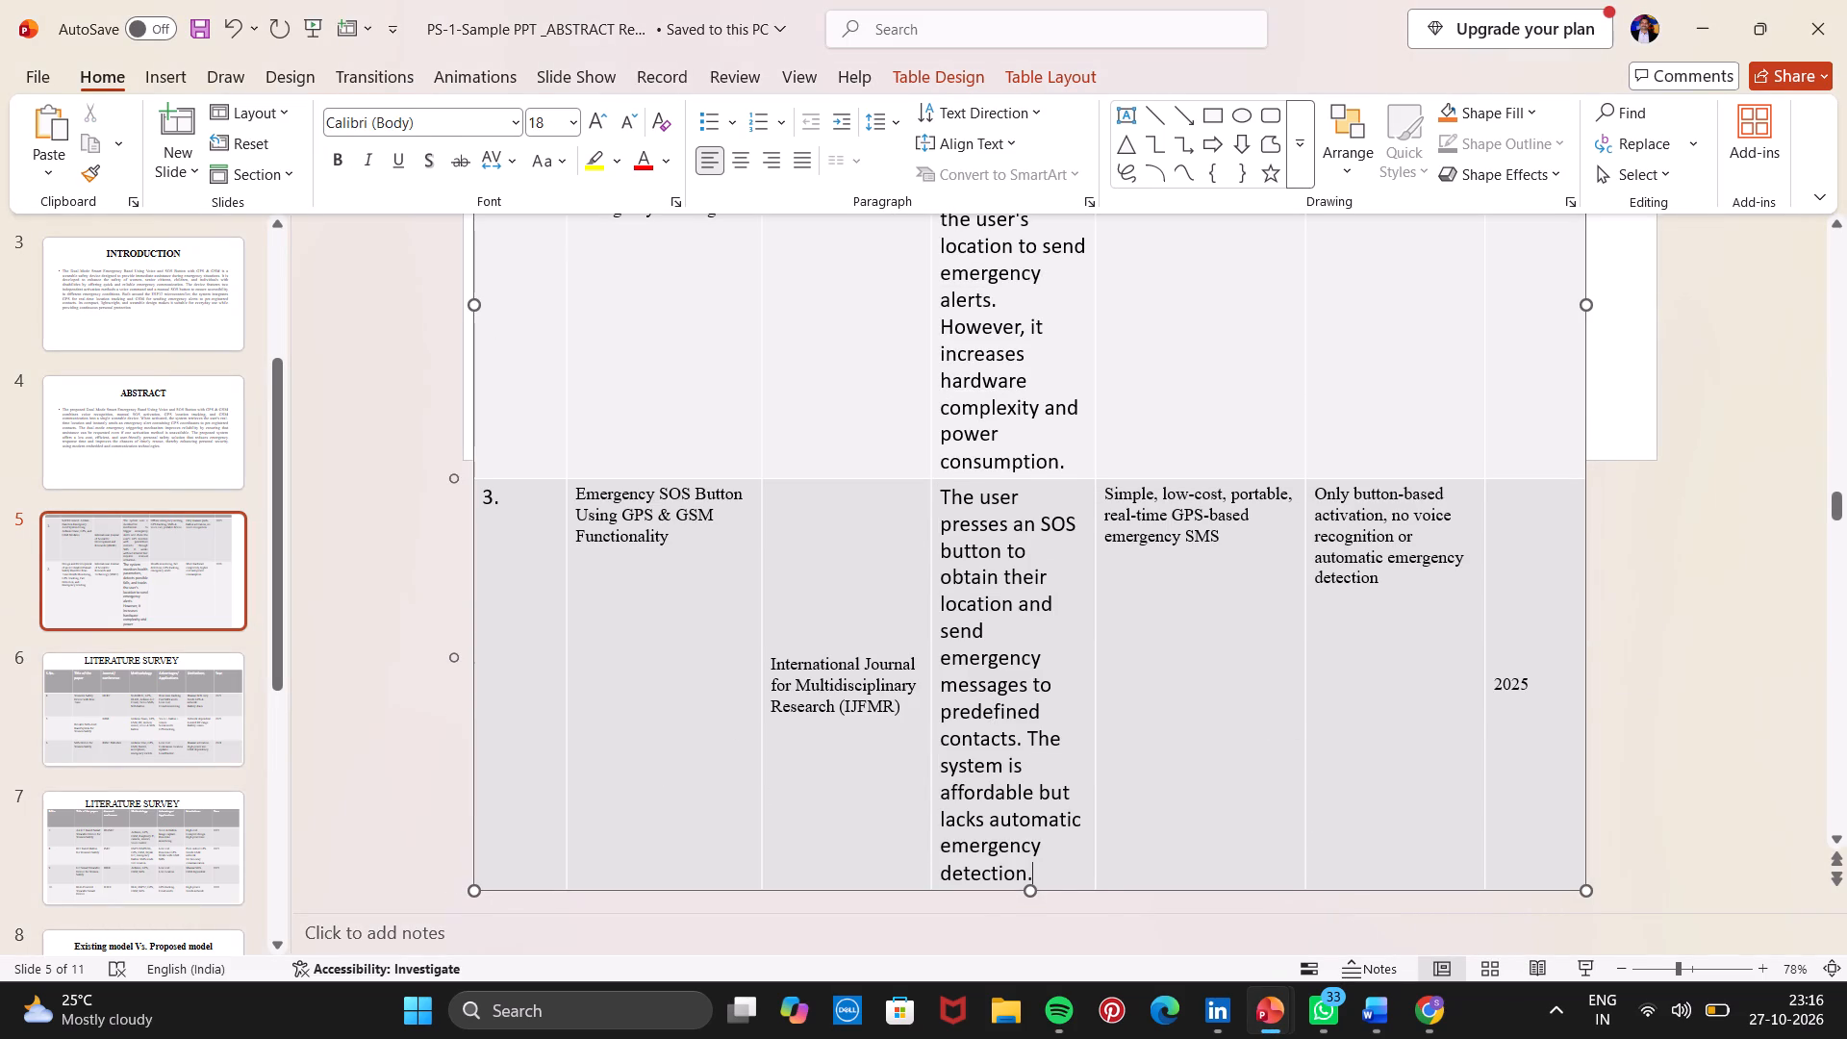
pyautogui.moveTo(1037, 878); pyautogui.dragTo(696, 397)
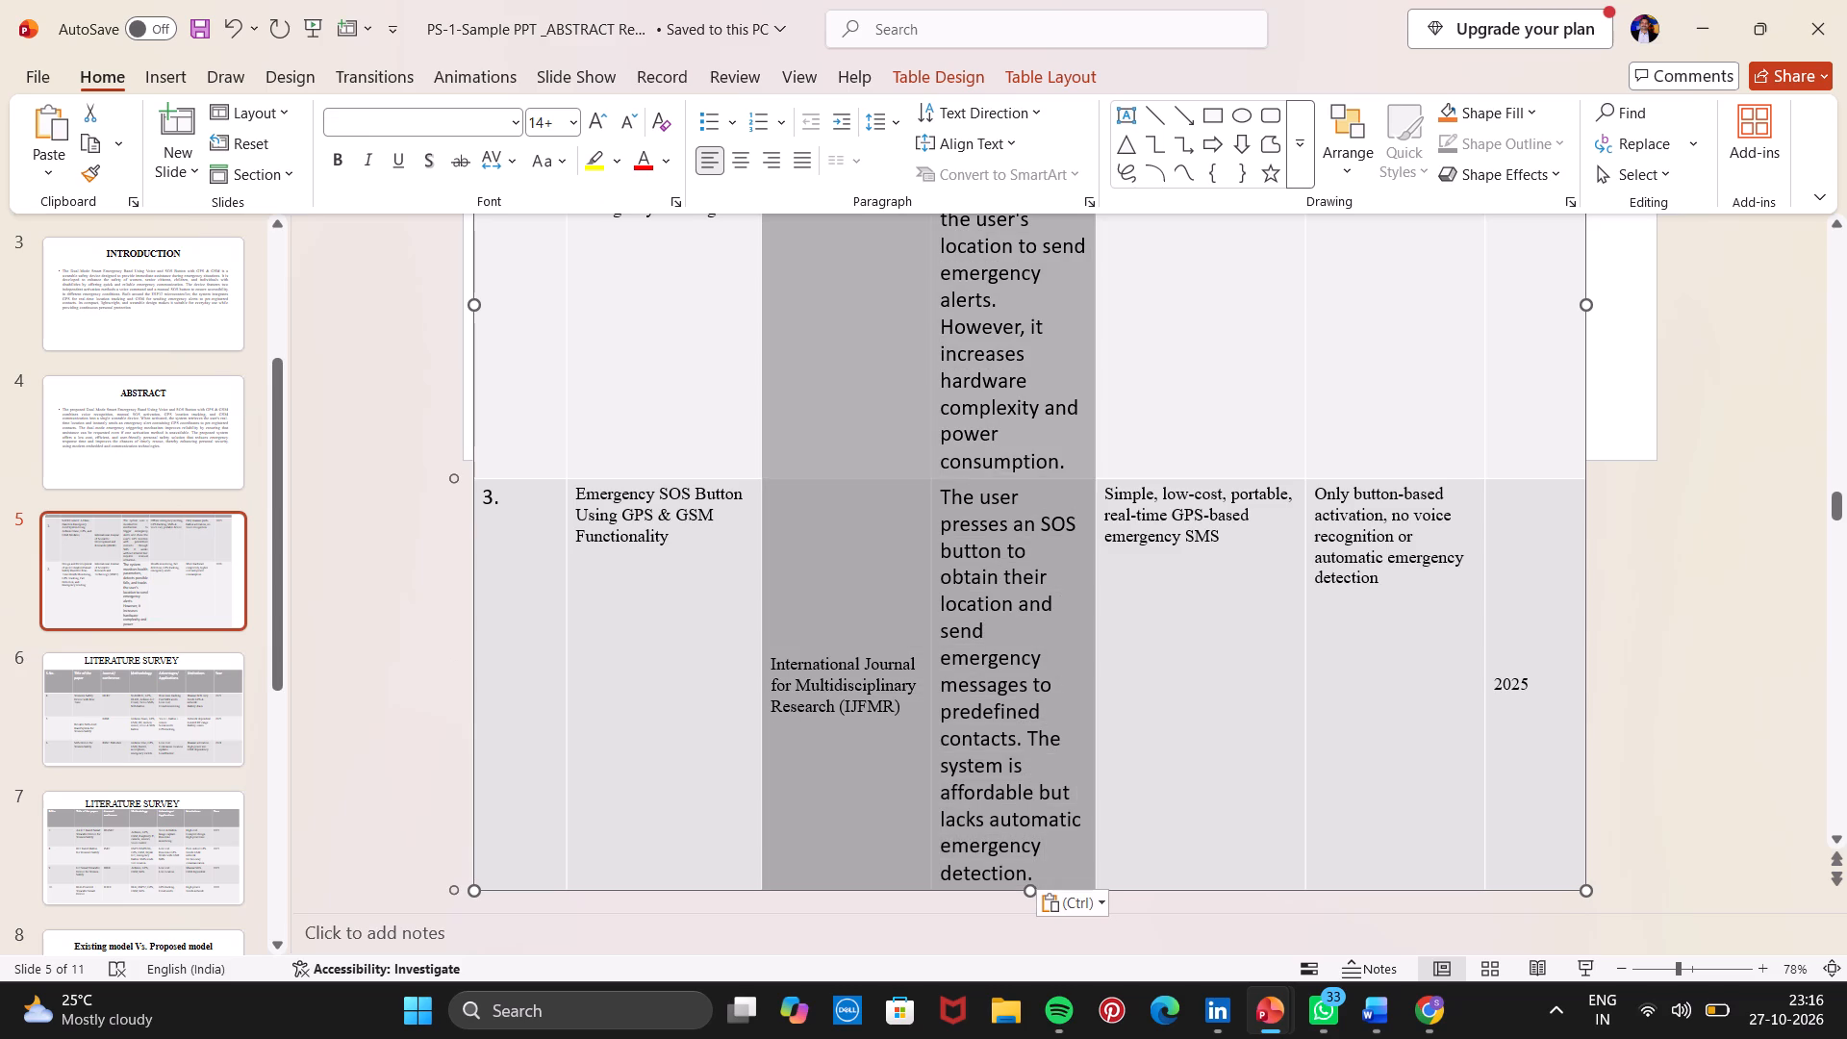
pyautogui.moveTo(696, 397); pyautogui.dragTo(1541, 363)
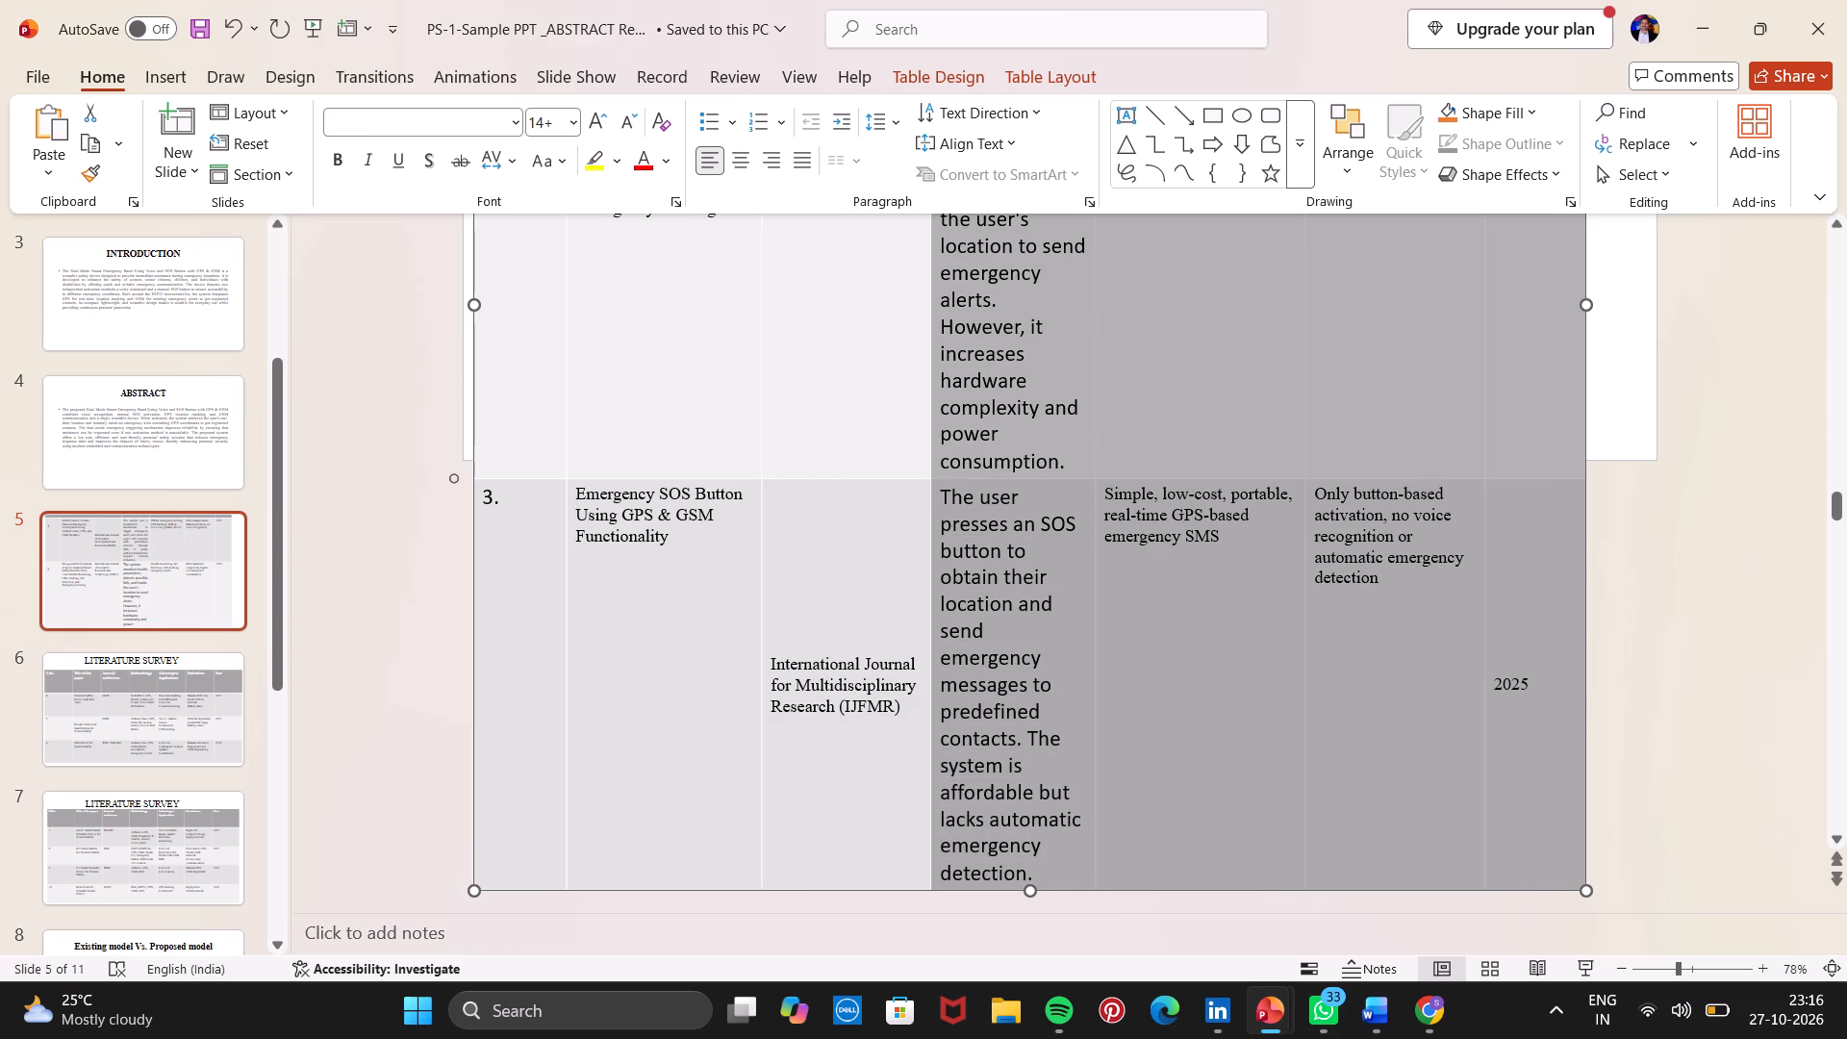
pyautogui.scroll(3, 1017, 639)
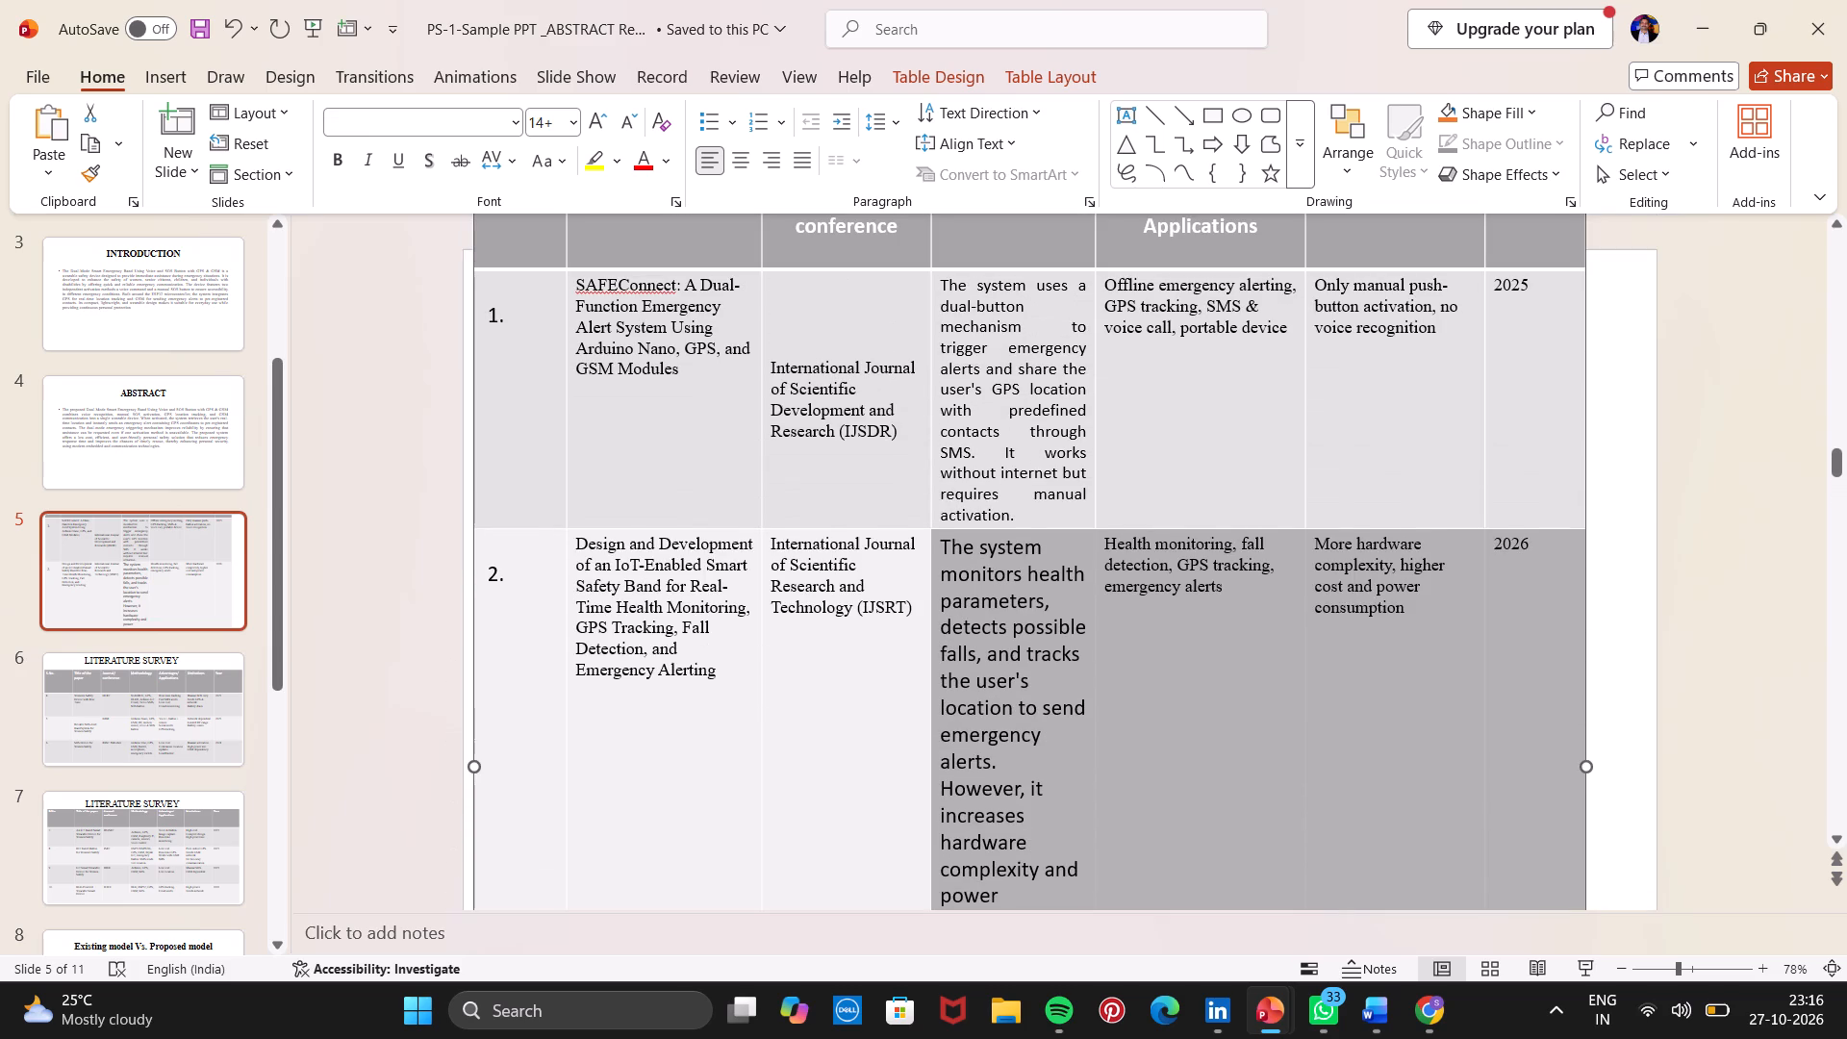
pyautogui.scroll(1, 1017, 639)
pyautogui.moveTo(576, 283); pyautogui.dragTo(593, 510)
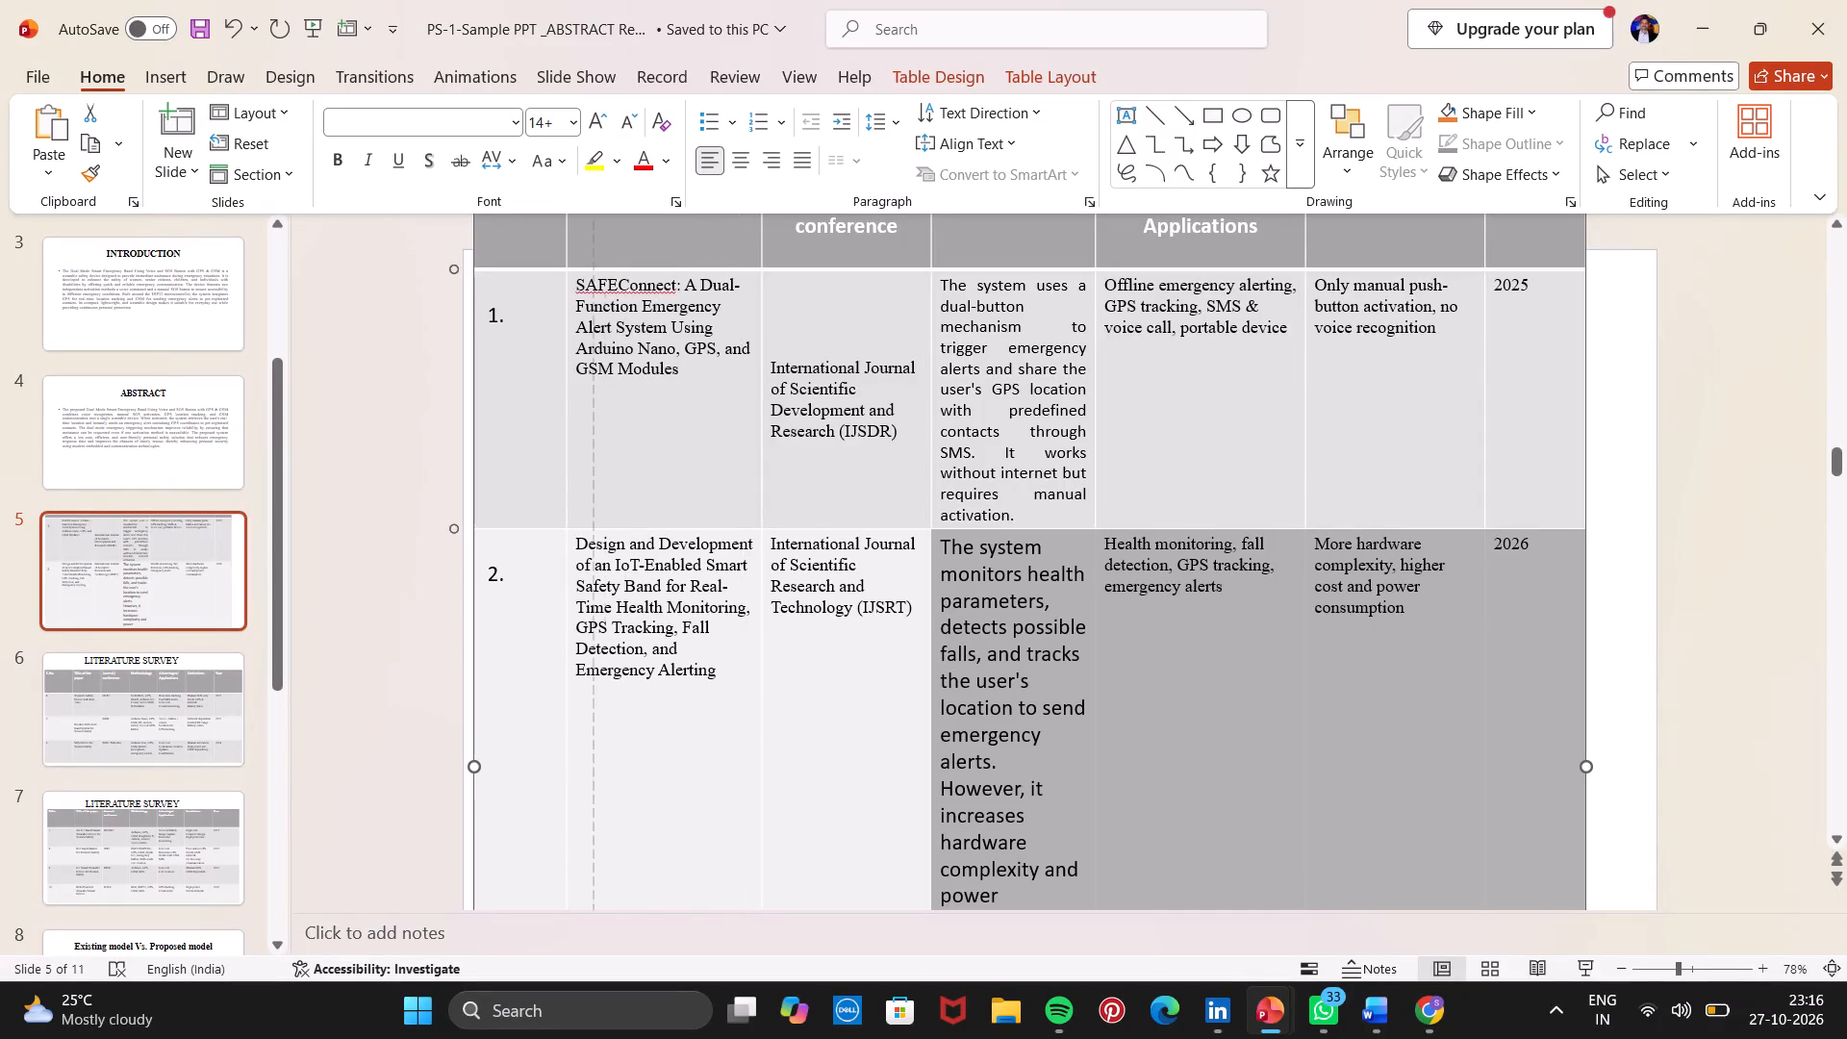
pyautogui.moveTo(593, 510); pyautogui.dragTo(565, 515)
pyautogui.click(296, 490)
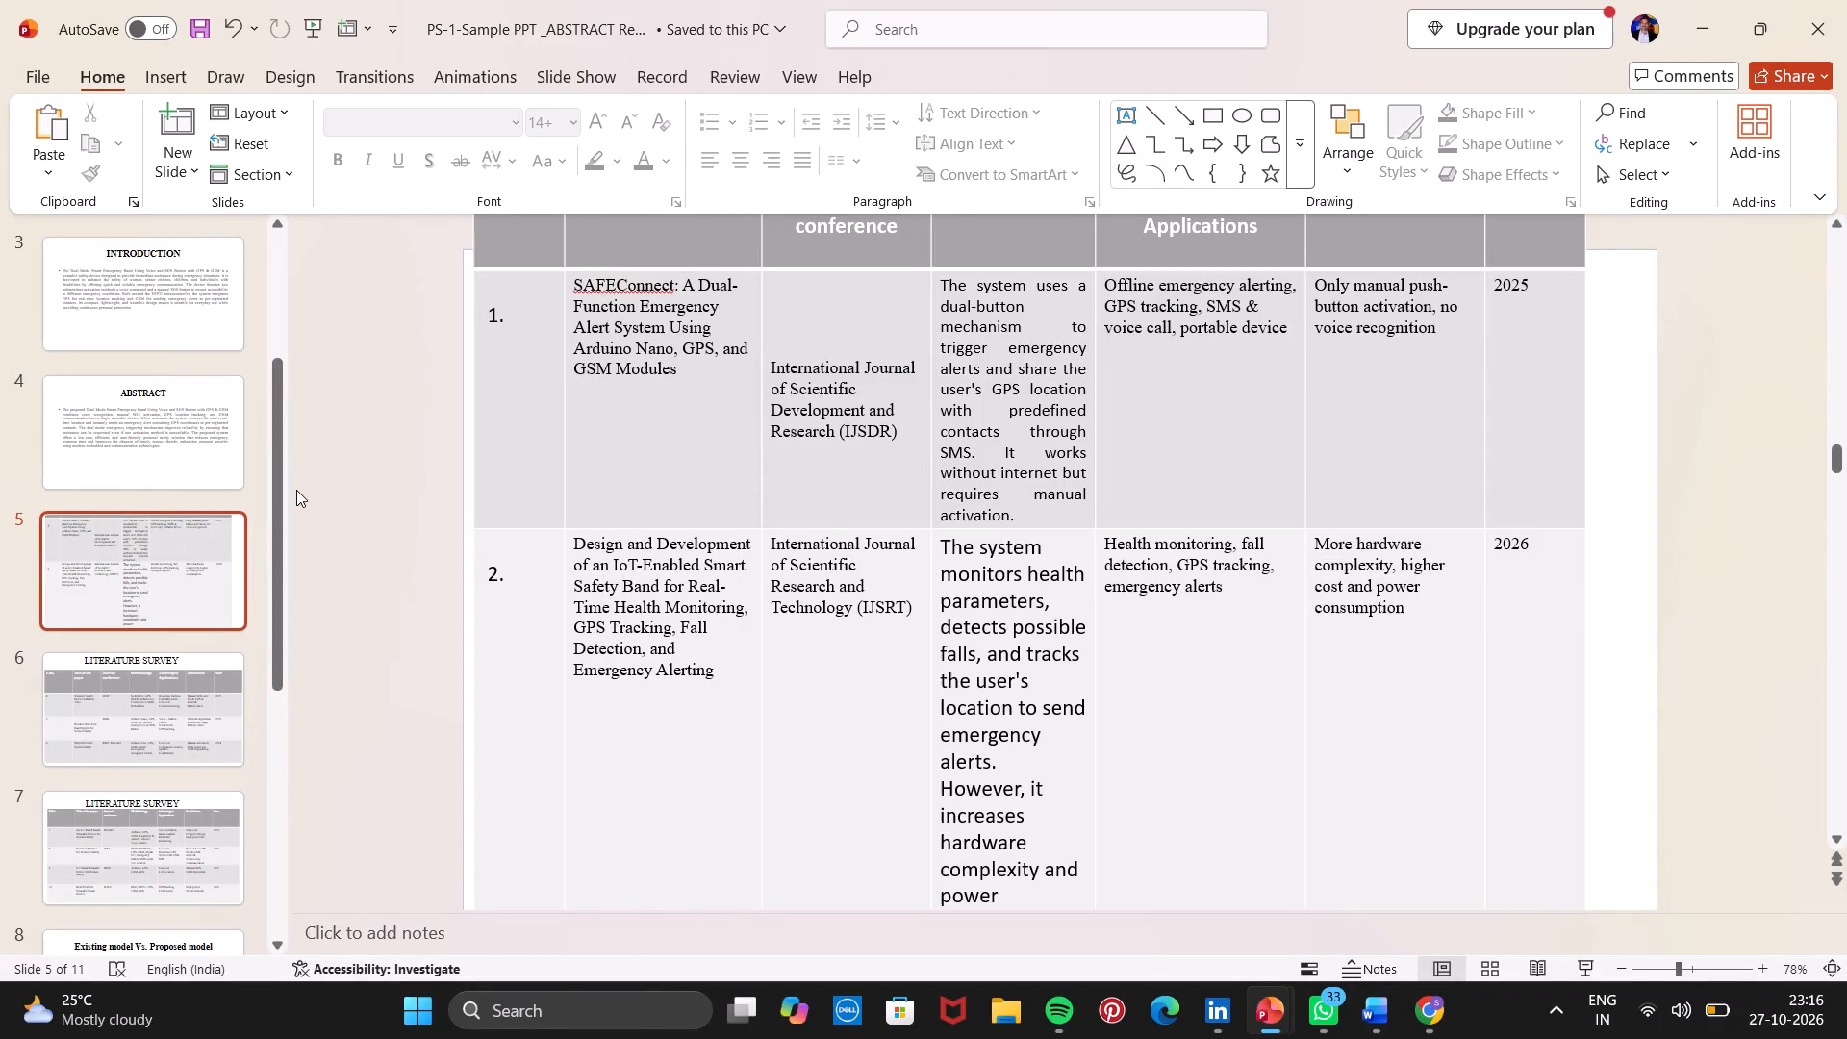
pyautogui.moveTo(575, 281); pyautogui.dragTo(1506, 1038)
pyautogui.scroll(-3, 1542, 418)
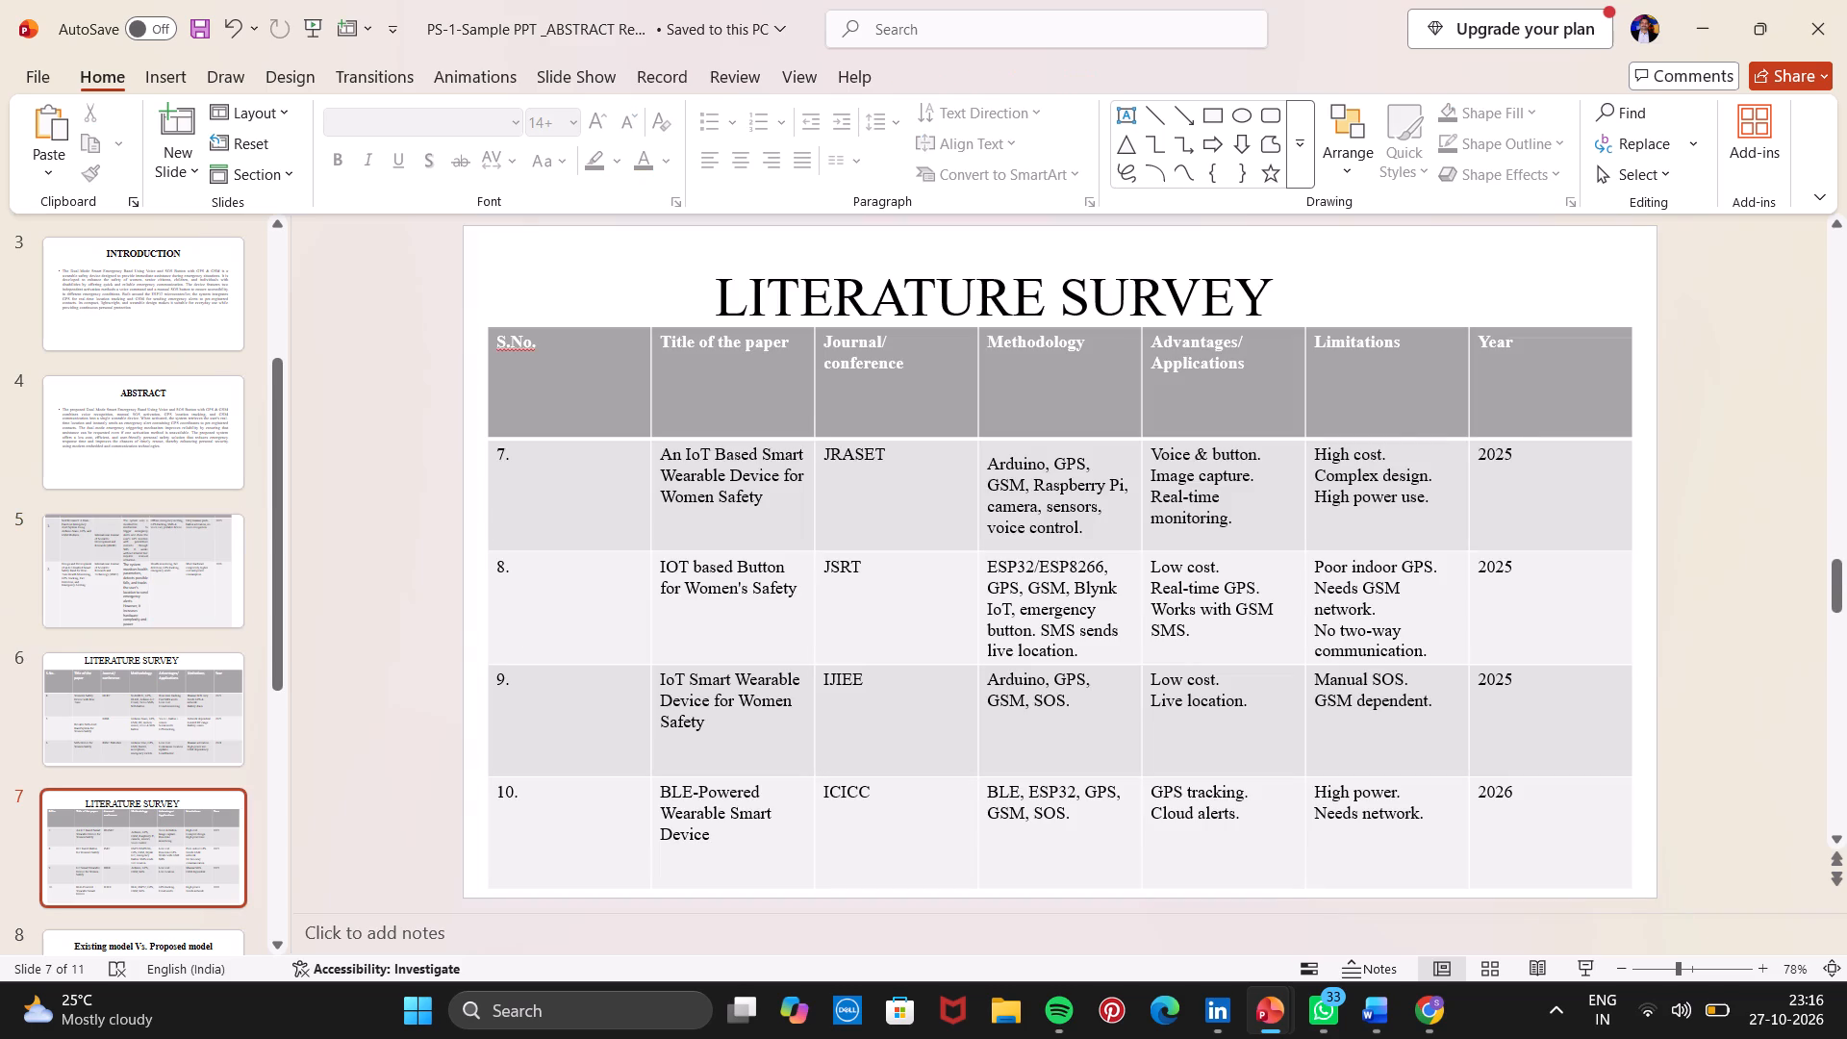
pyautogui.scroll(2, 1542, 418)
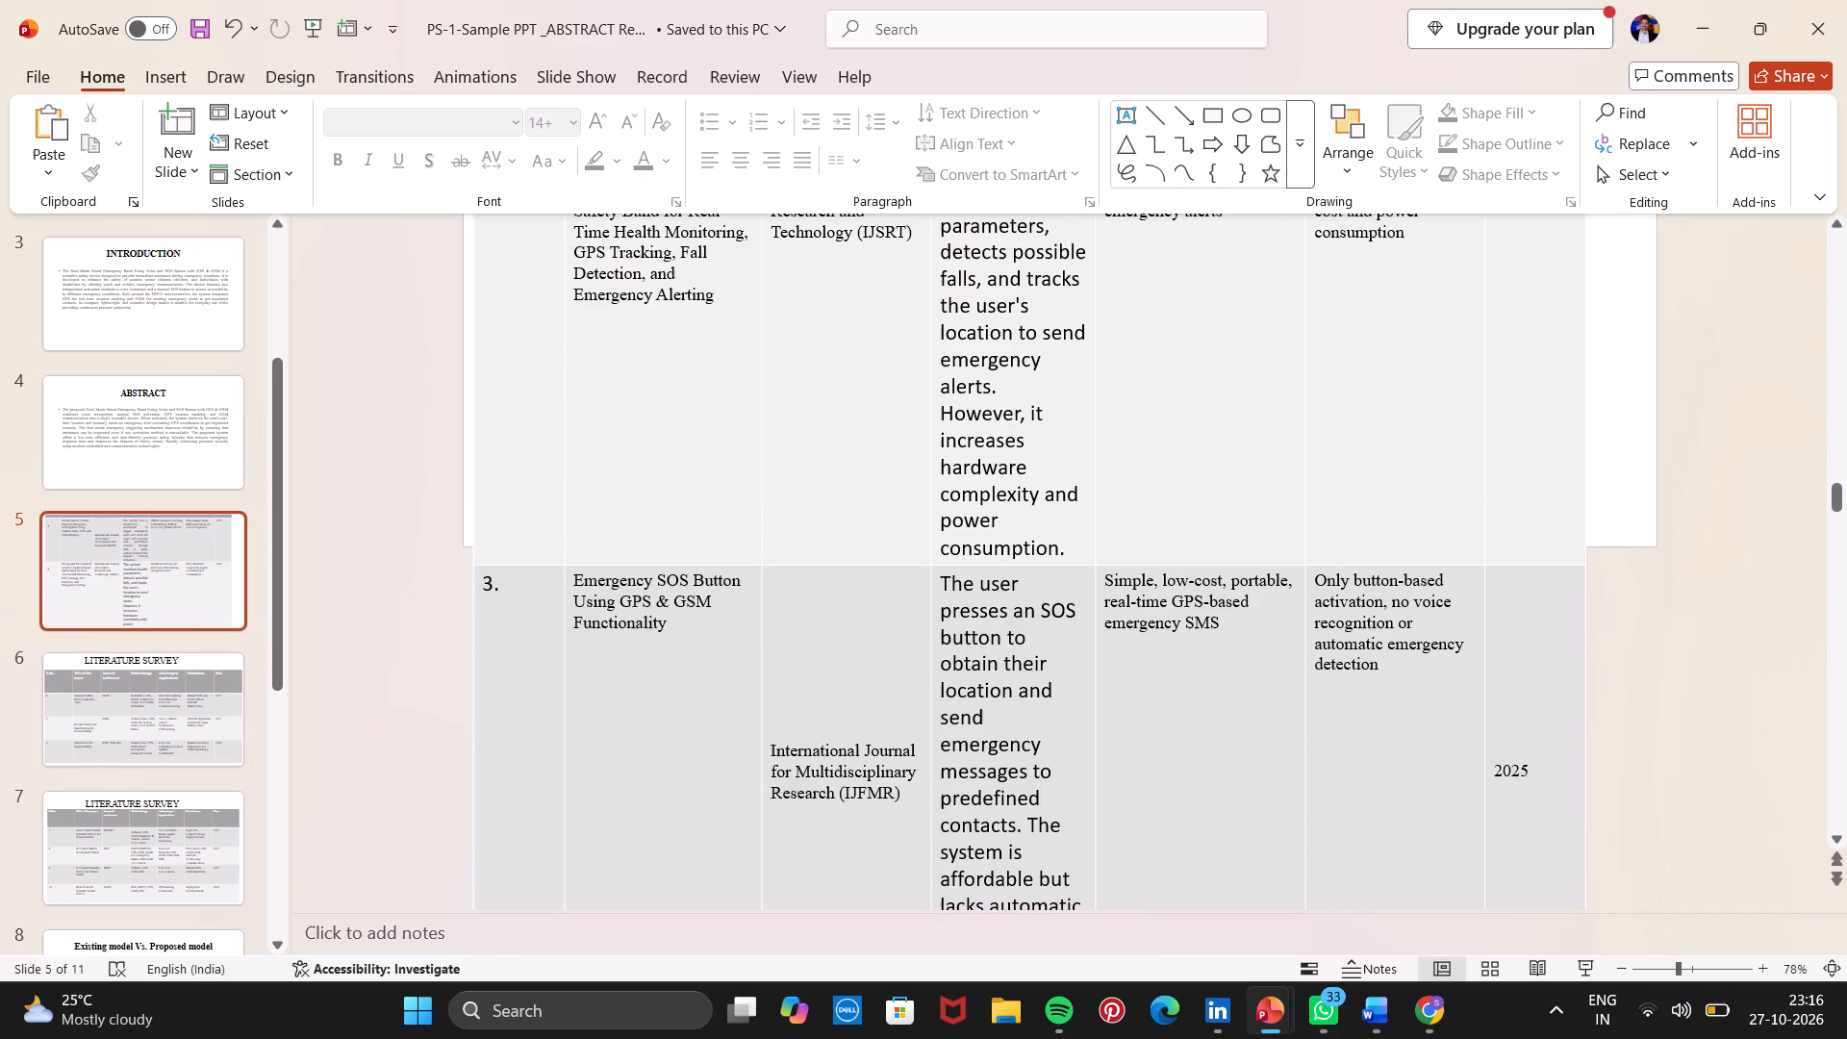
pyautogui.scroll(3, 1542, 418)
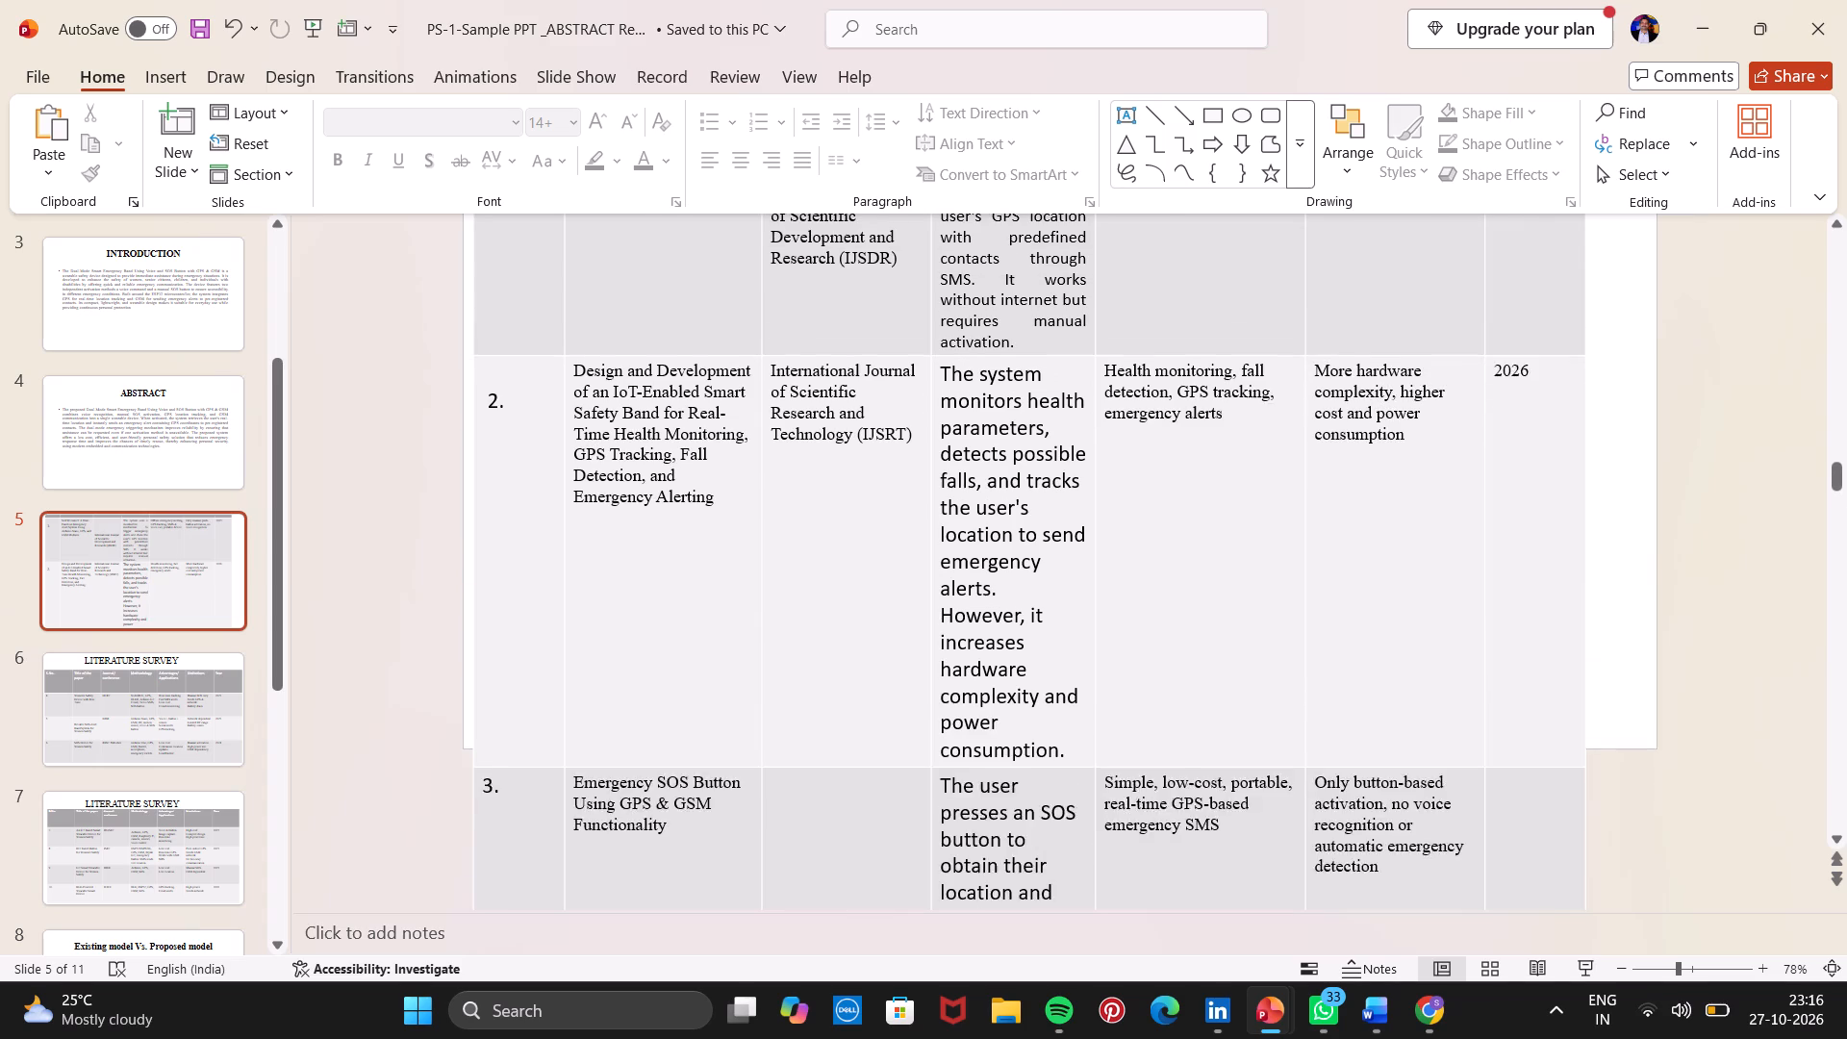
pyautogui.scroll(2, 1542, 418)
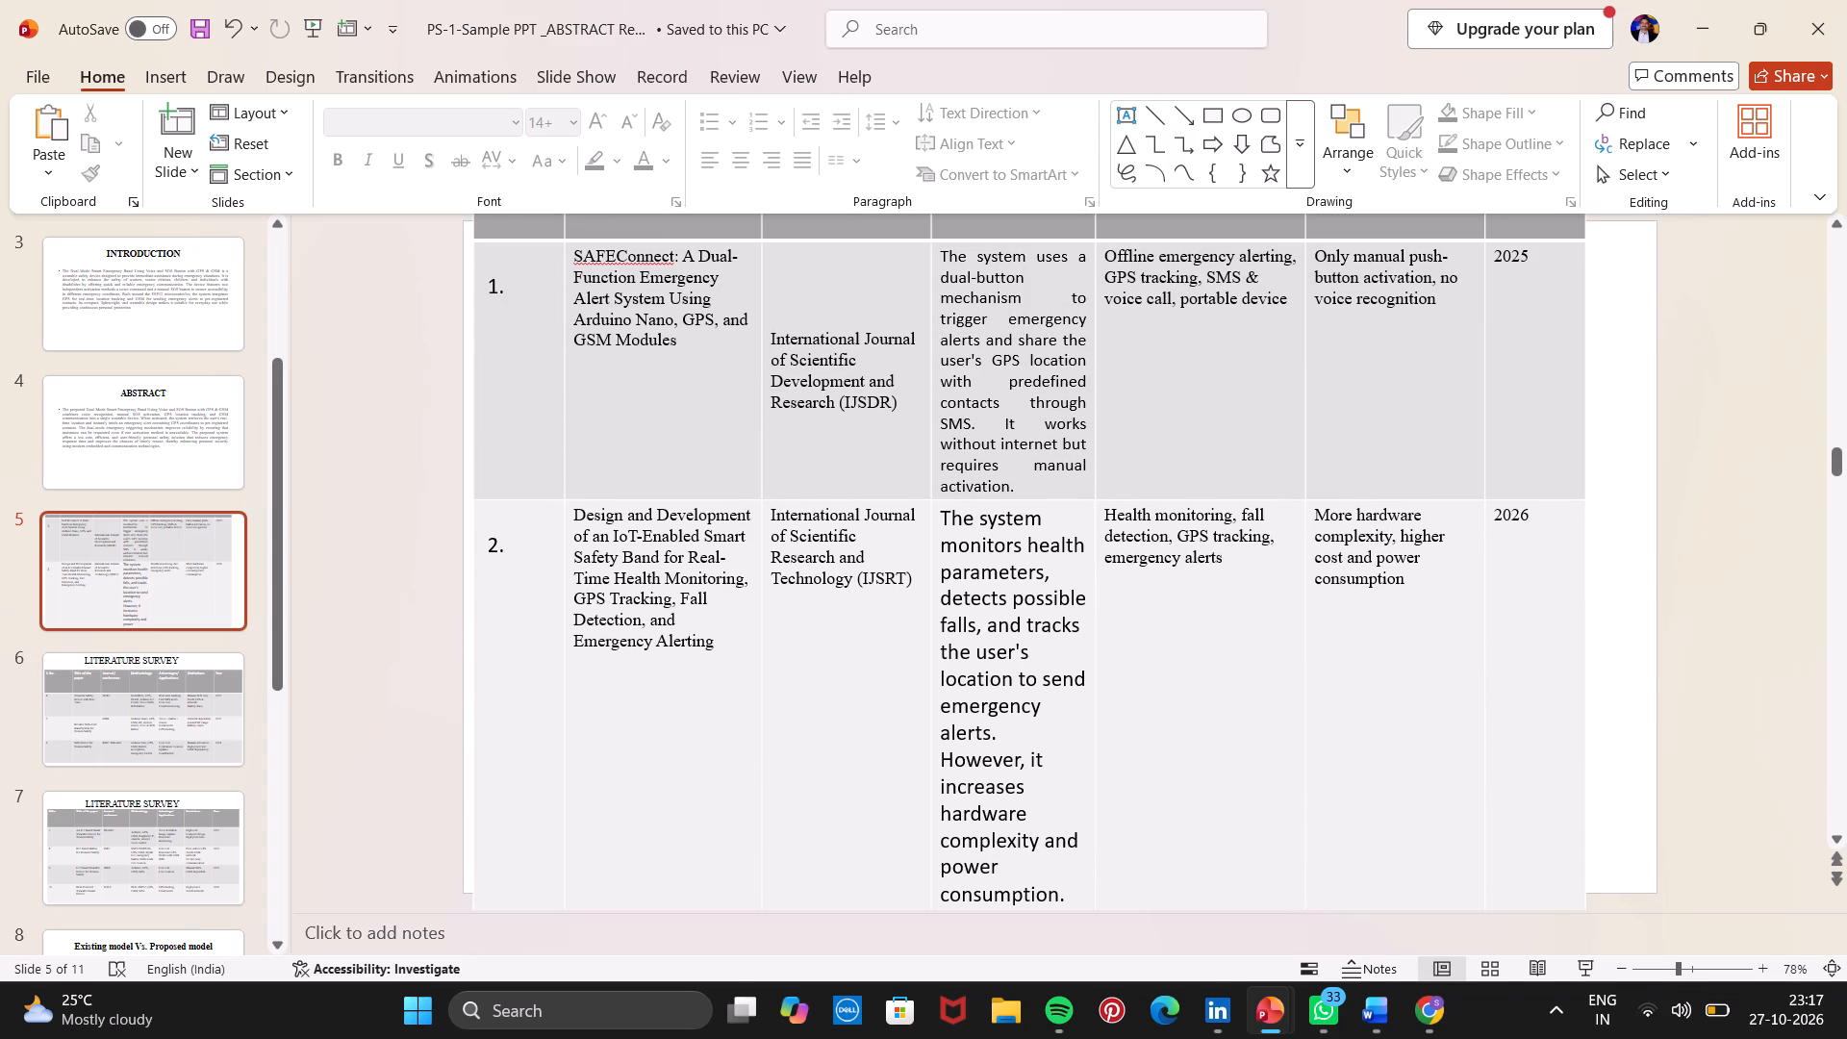
# Set the text of rows 1 to 3 on slide 5, from the paper title through the year column, to font size 12.
pyautogui.moveTo(578, 255); pyautogui.dragTo(1442, 995)
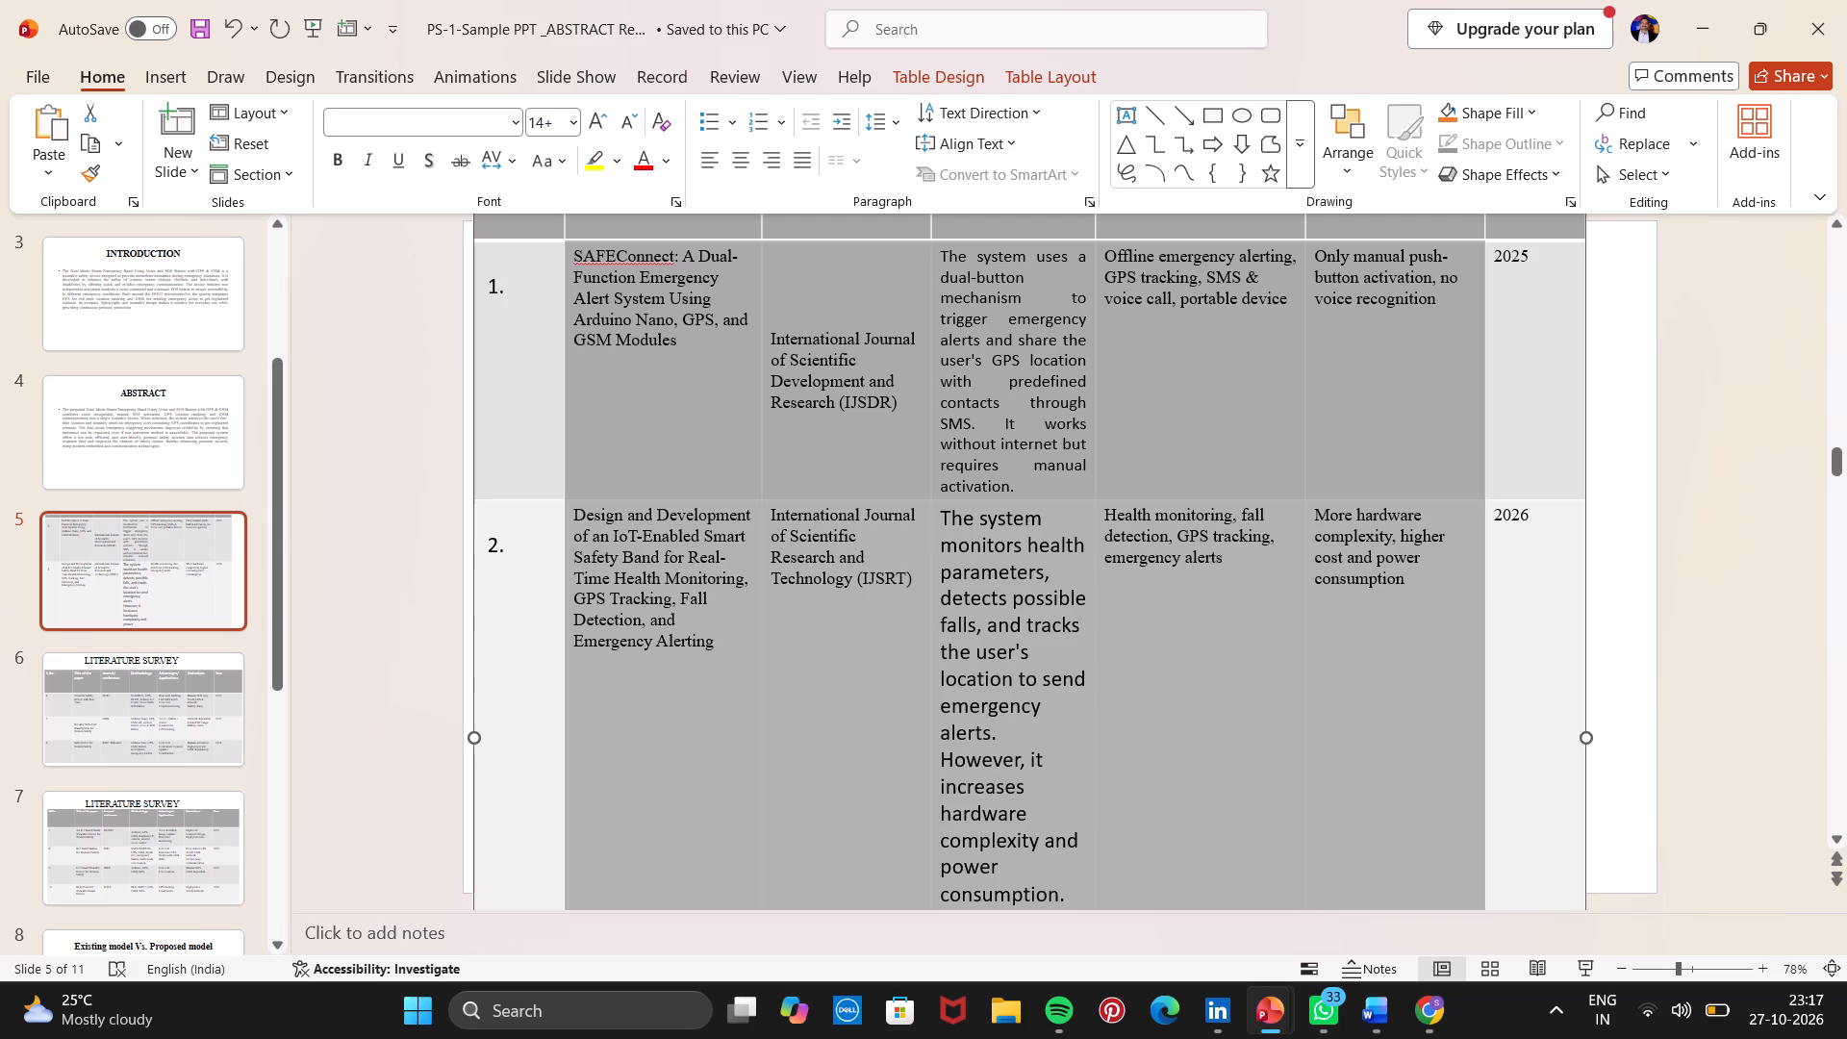
pyautogui.moveTo(1442, 995); pyautogui.dragTo(1570, 1027)
pyautogui.scroll(-2, 1347, 763)
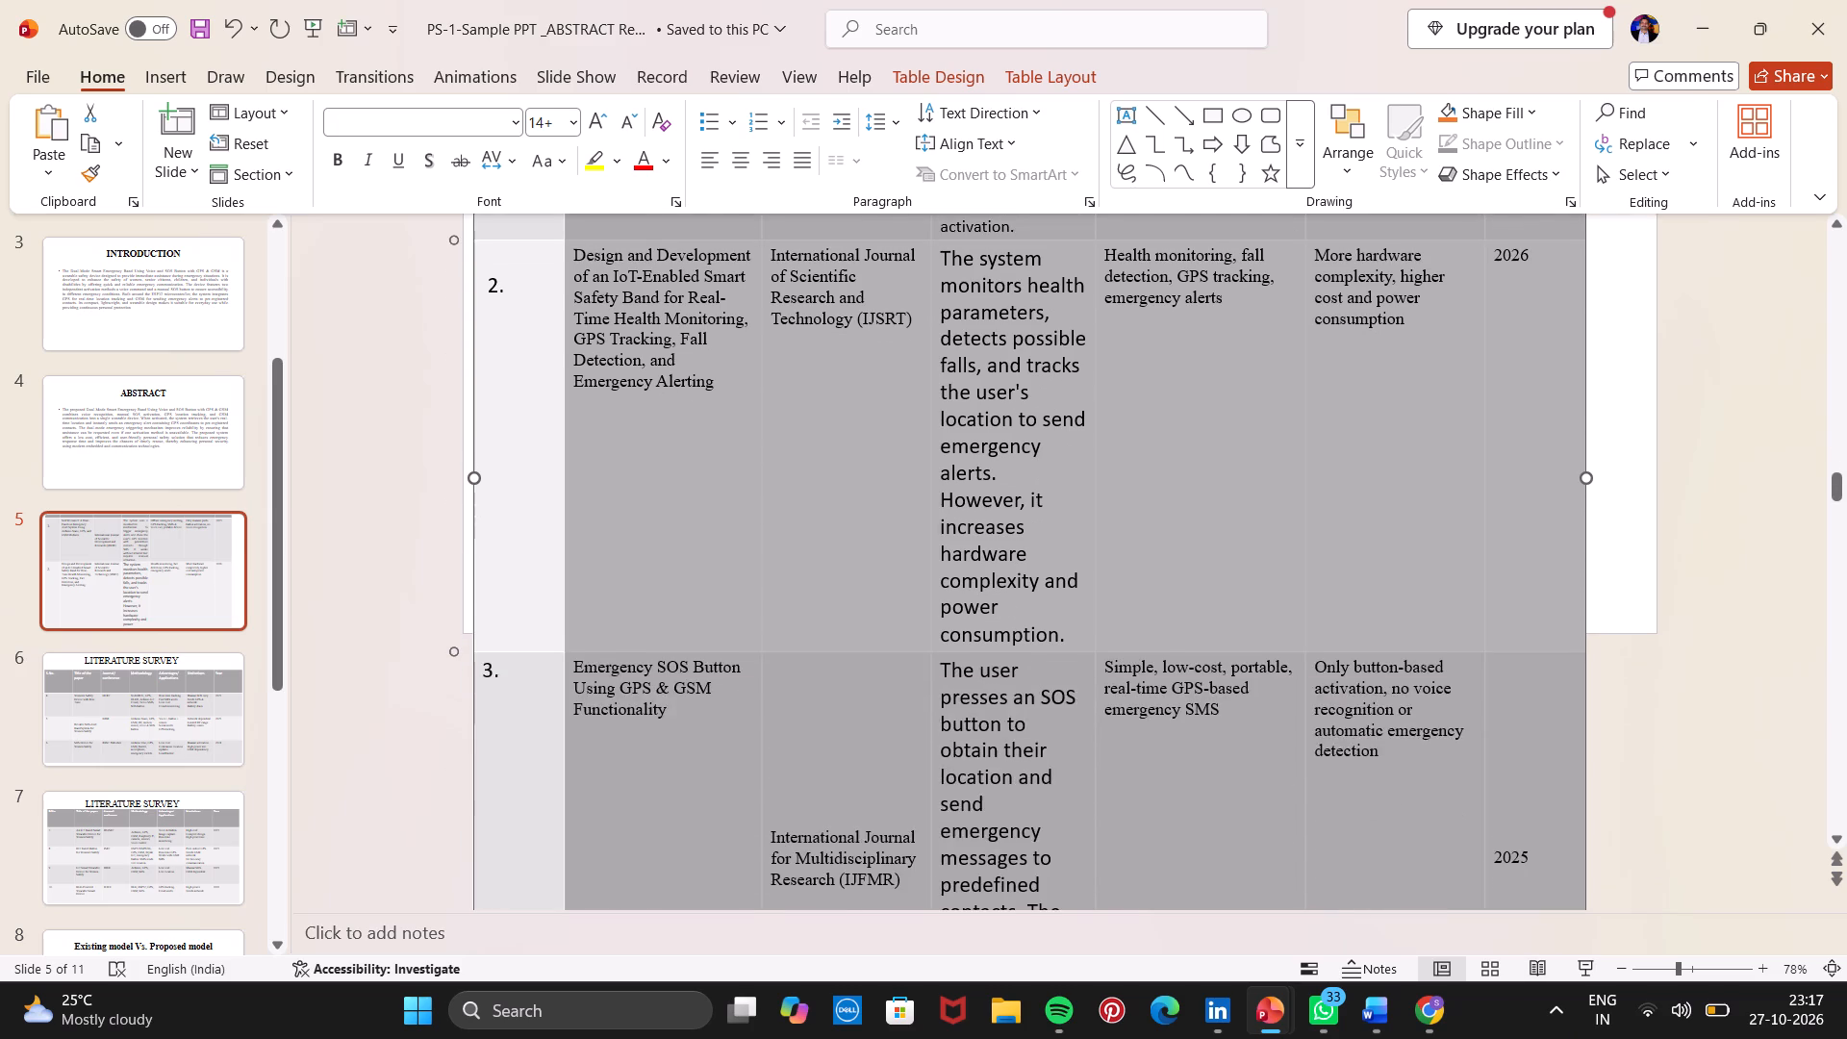
pyautogui.scroll(-2, 1347, 763)
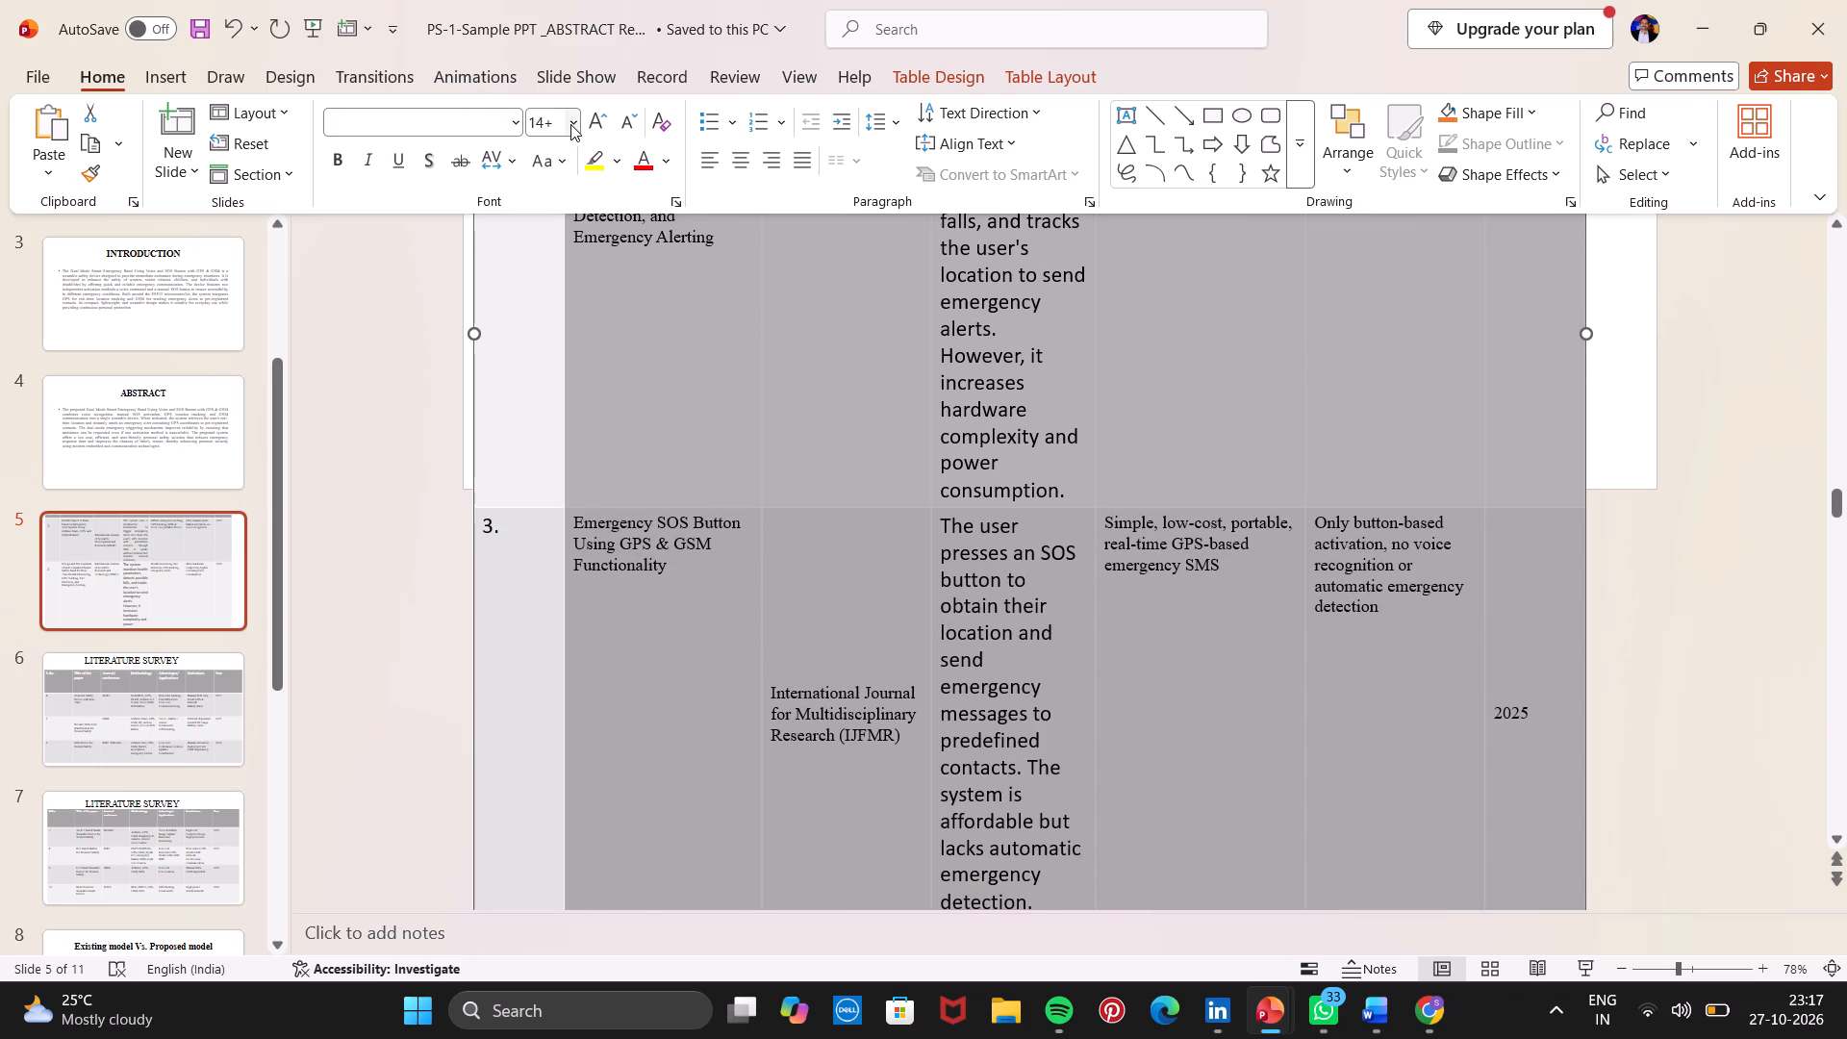
pyautogui.click(570, 124)
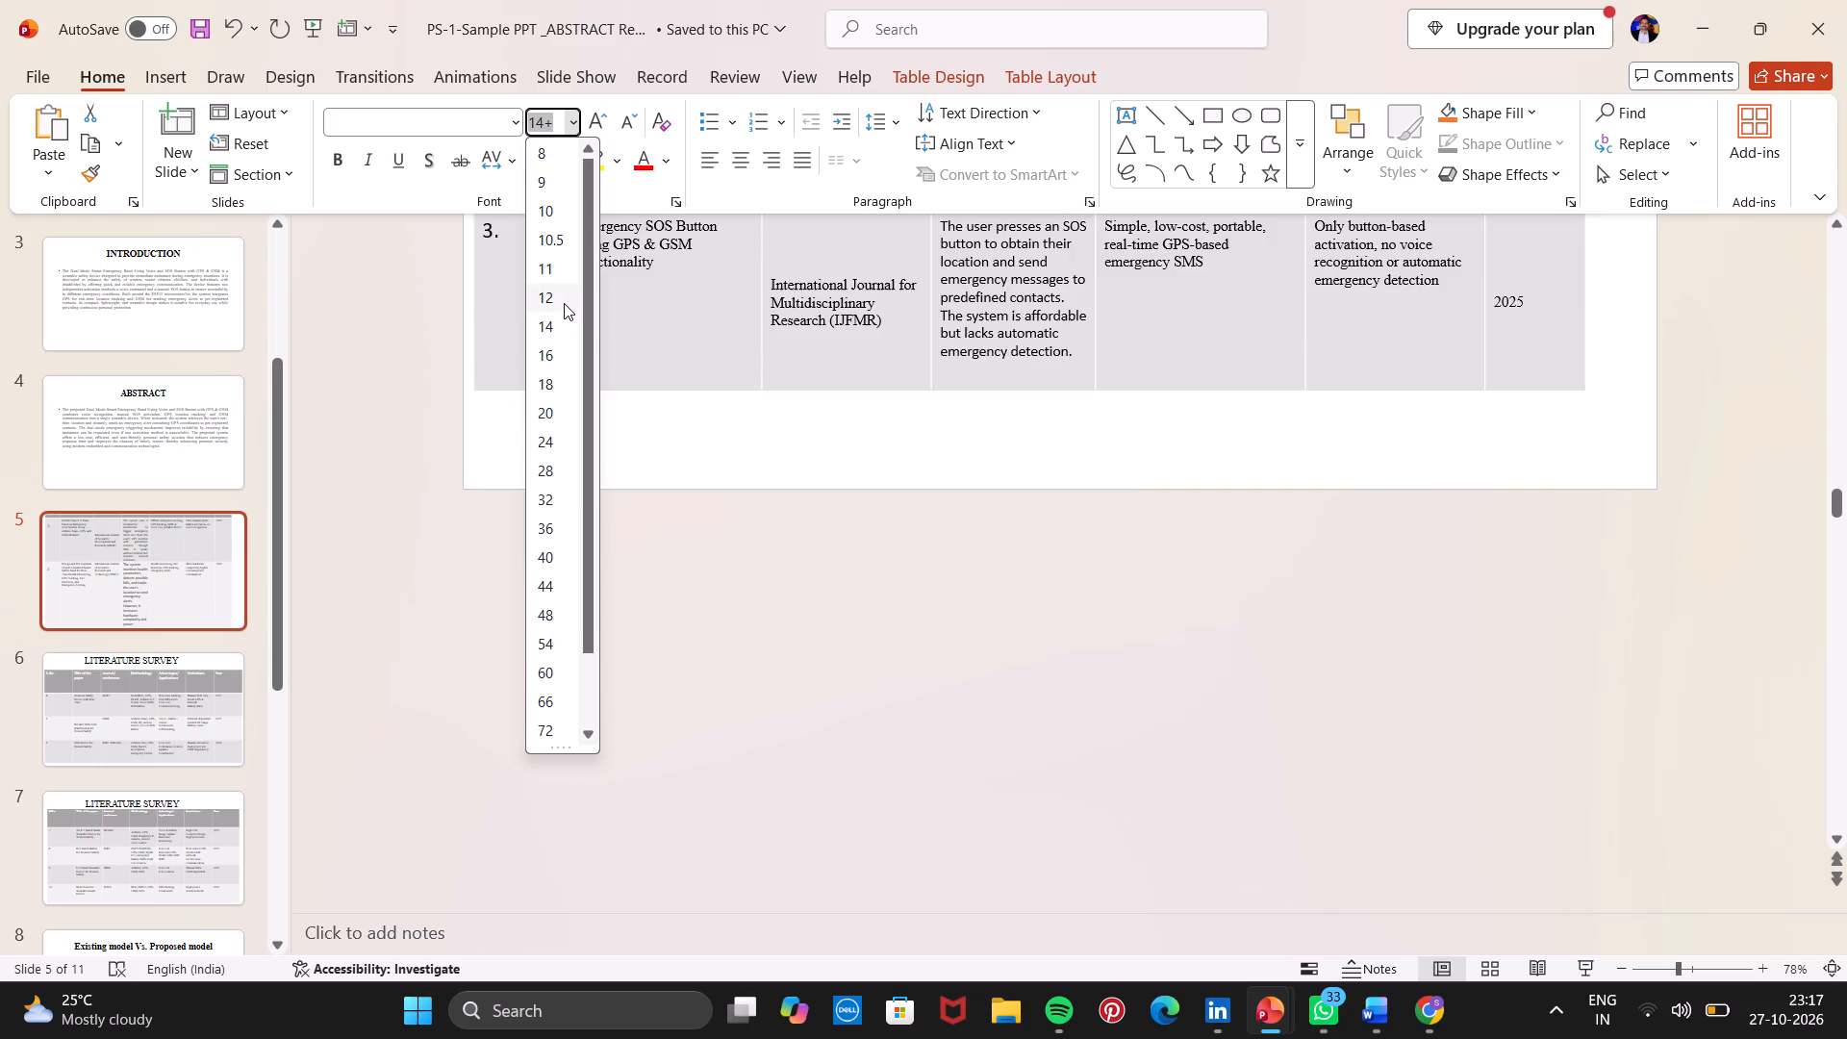
pyautogui.click(564, 303)
# Move the slide 5 table down onto the slide and shrink it from its upper-left corner, starting just below the slide's top edge.
pyautogui.scroll(2, 572, 369)
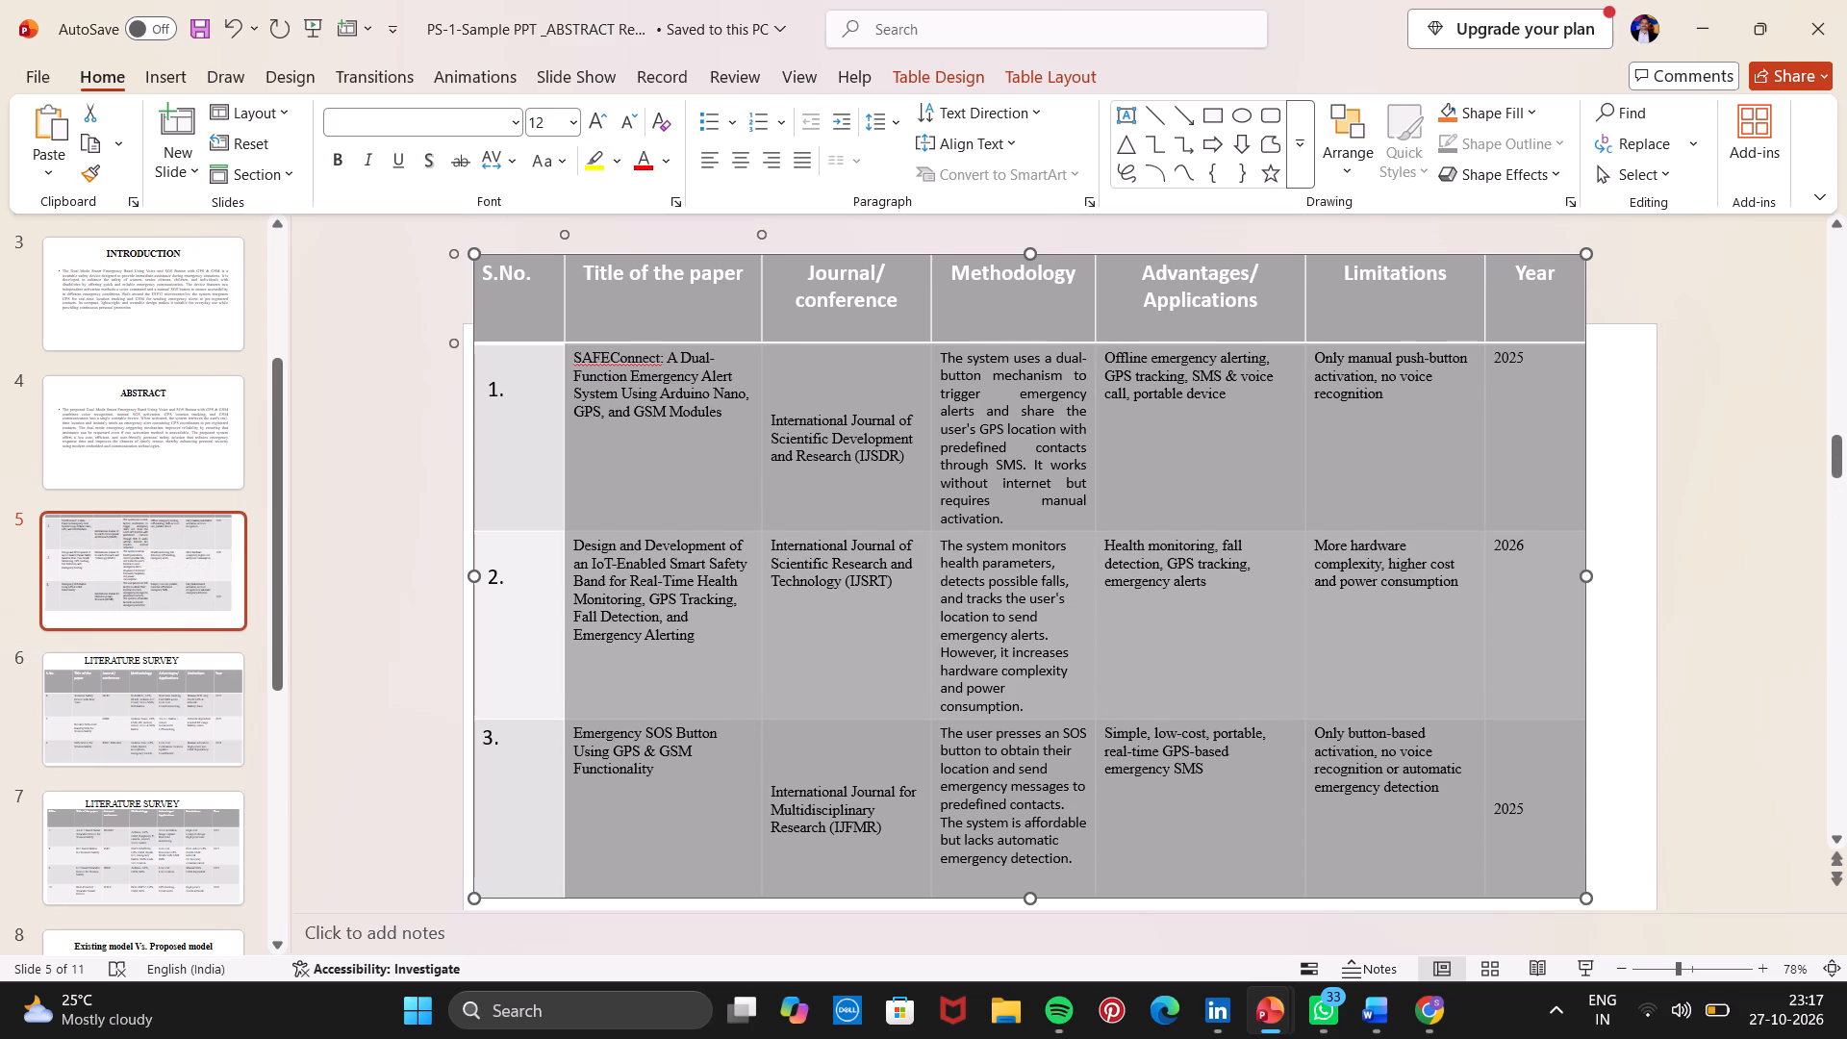
pyautogui.moveTo(674, 259); pyautogui.dragTo(677, 325)
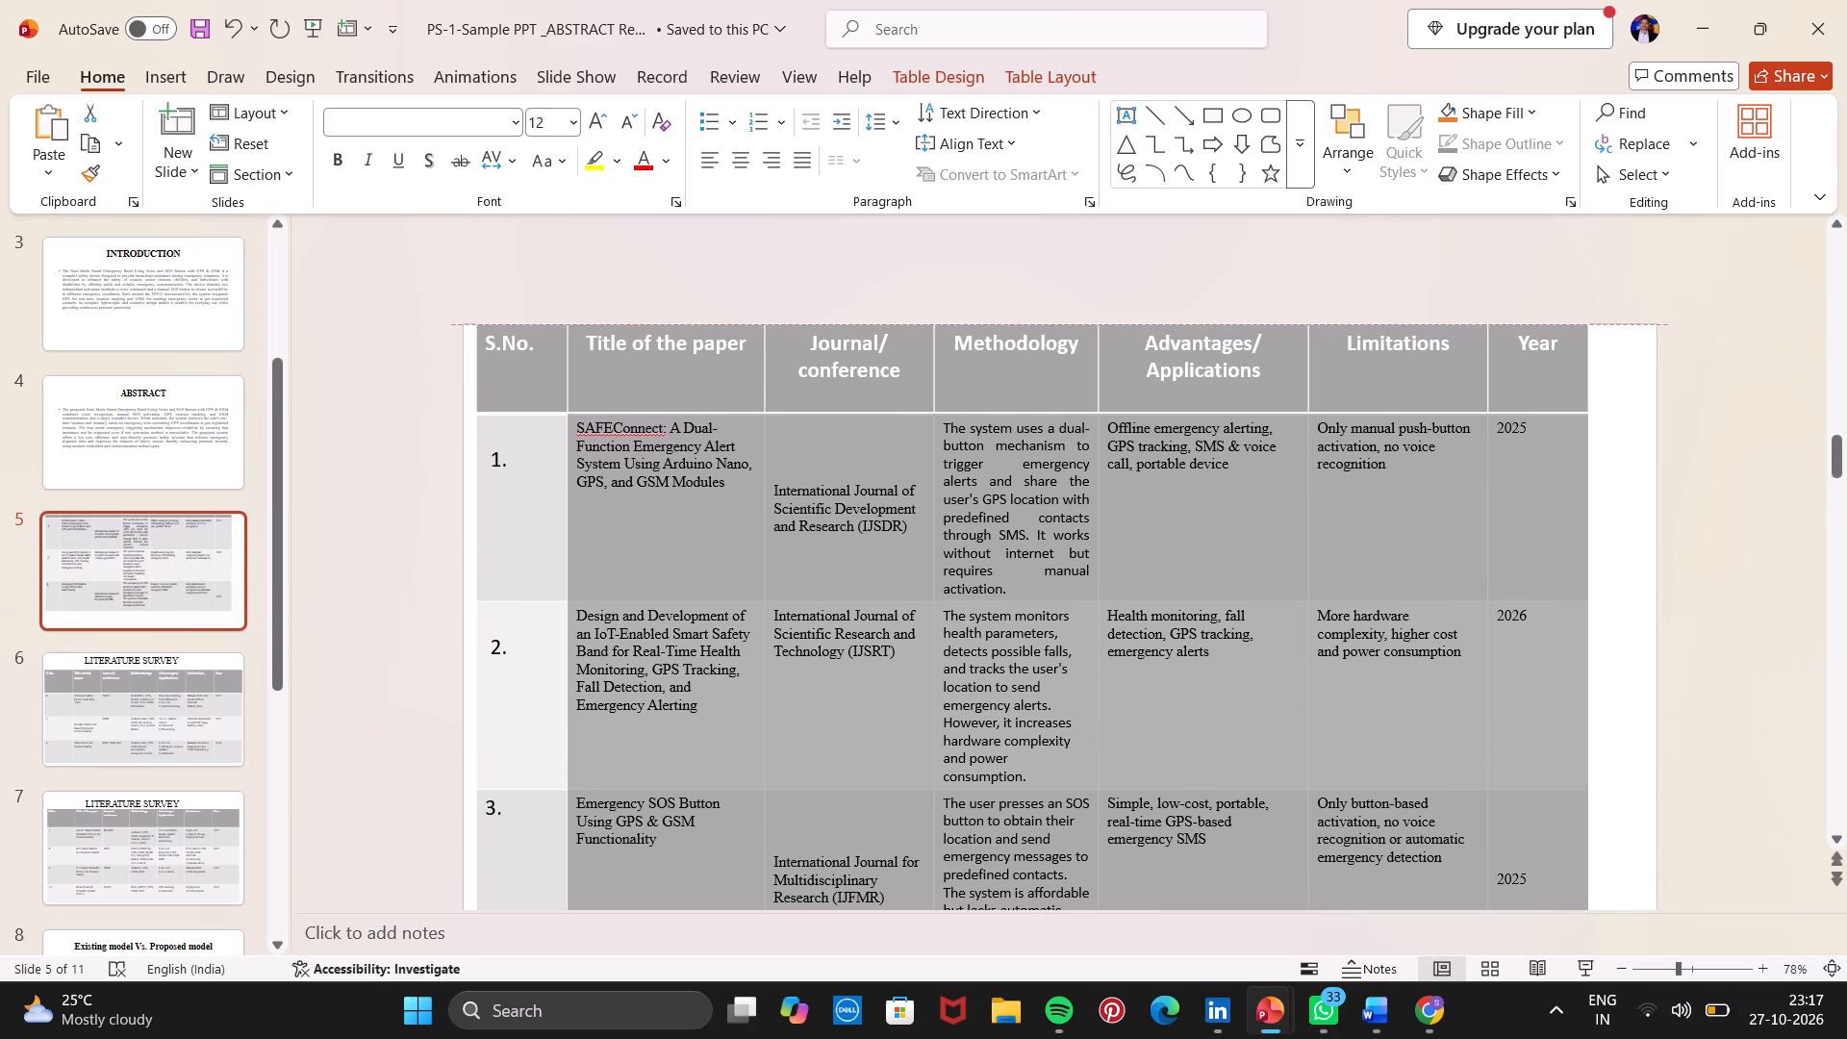
pyautogui.moveTo(677, 325); pyautogui.dragTo(677, 330)
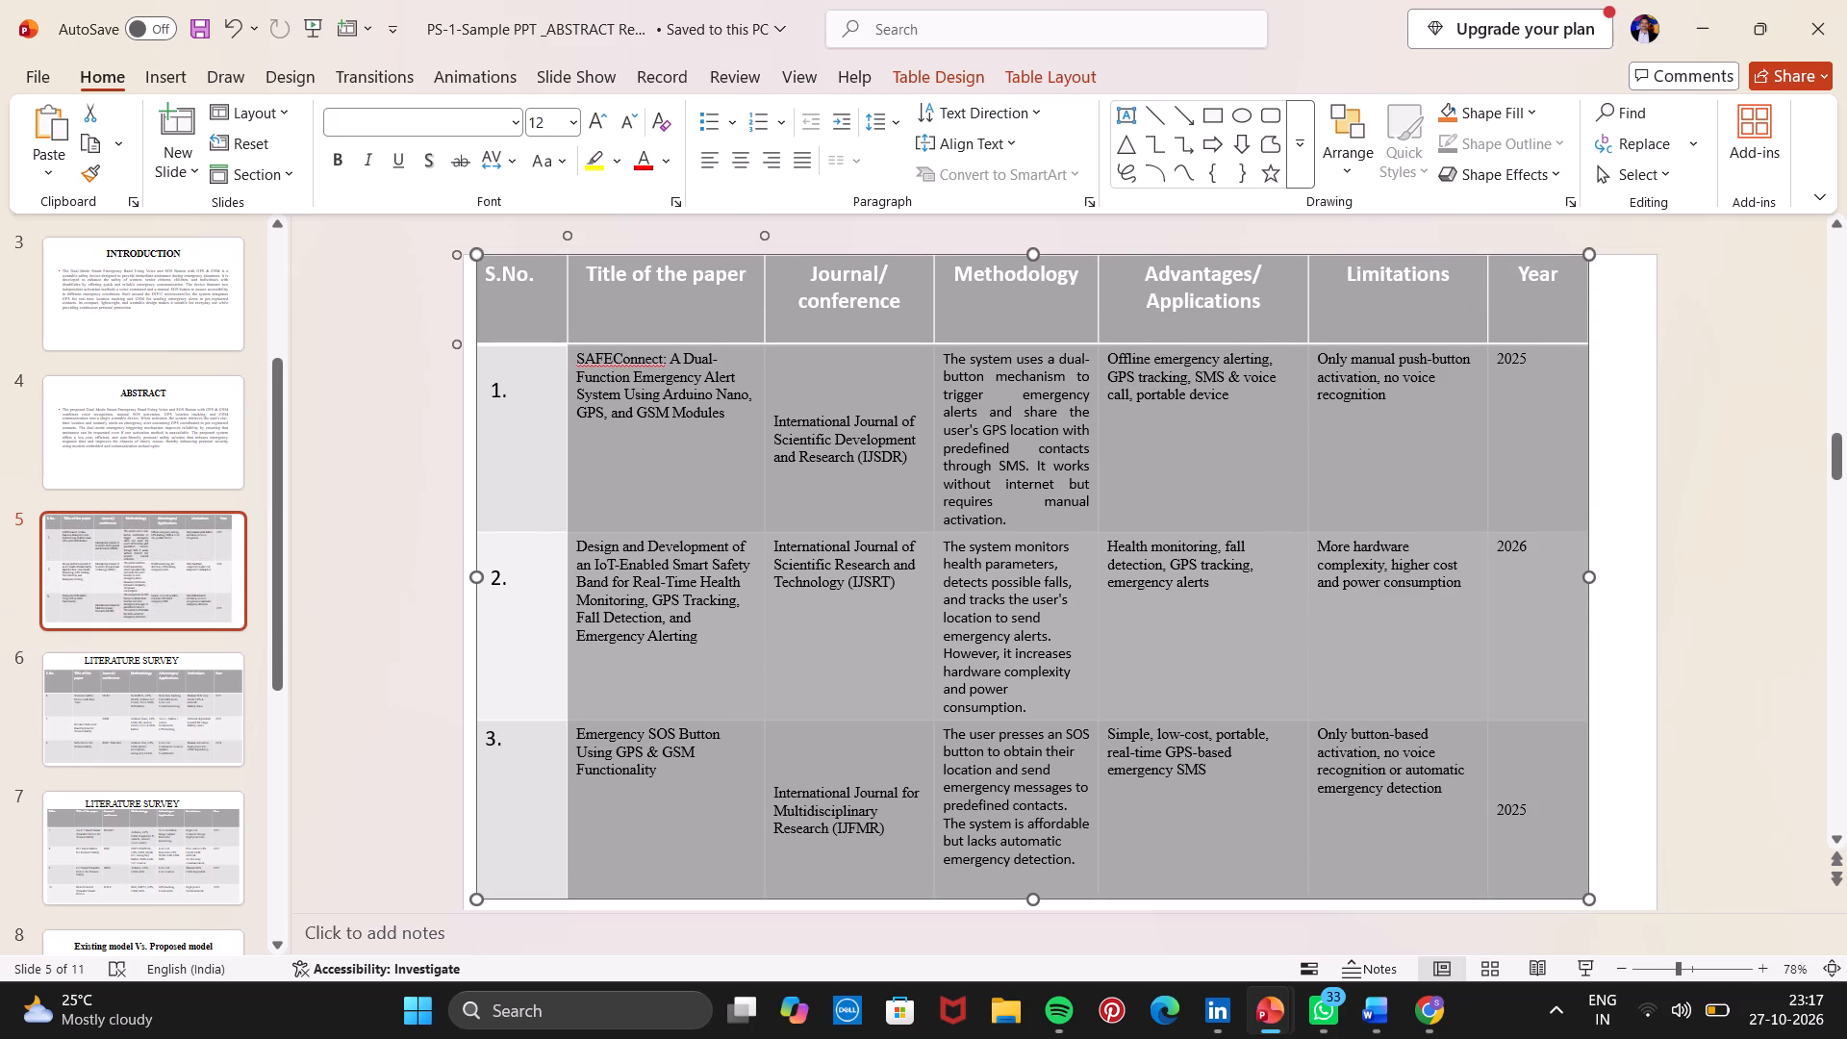
pyautogui.moveTo(479, 251); pyautogui.dragTo(537, 307)
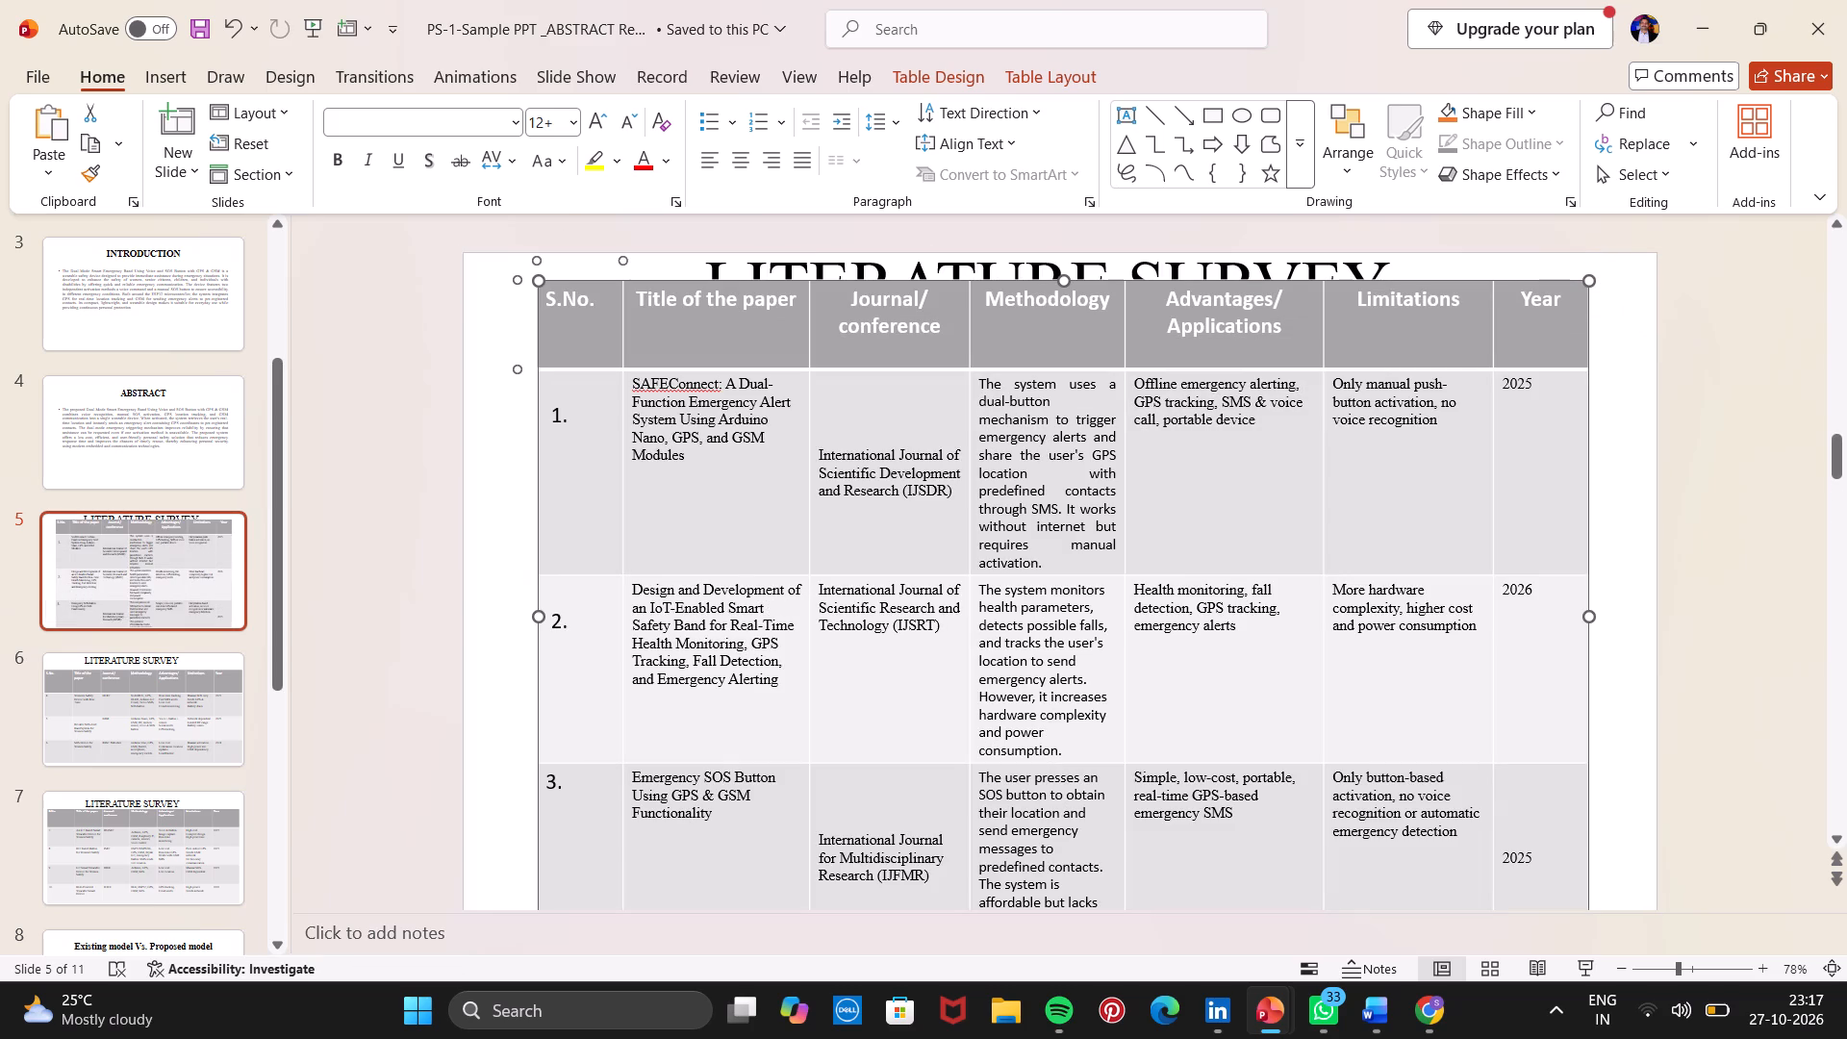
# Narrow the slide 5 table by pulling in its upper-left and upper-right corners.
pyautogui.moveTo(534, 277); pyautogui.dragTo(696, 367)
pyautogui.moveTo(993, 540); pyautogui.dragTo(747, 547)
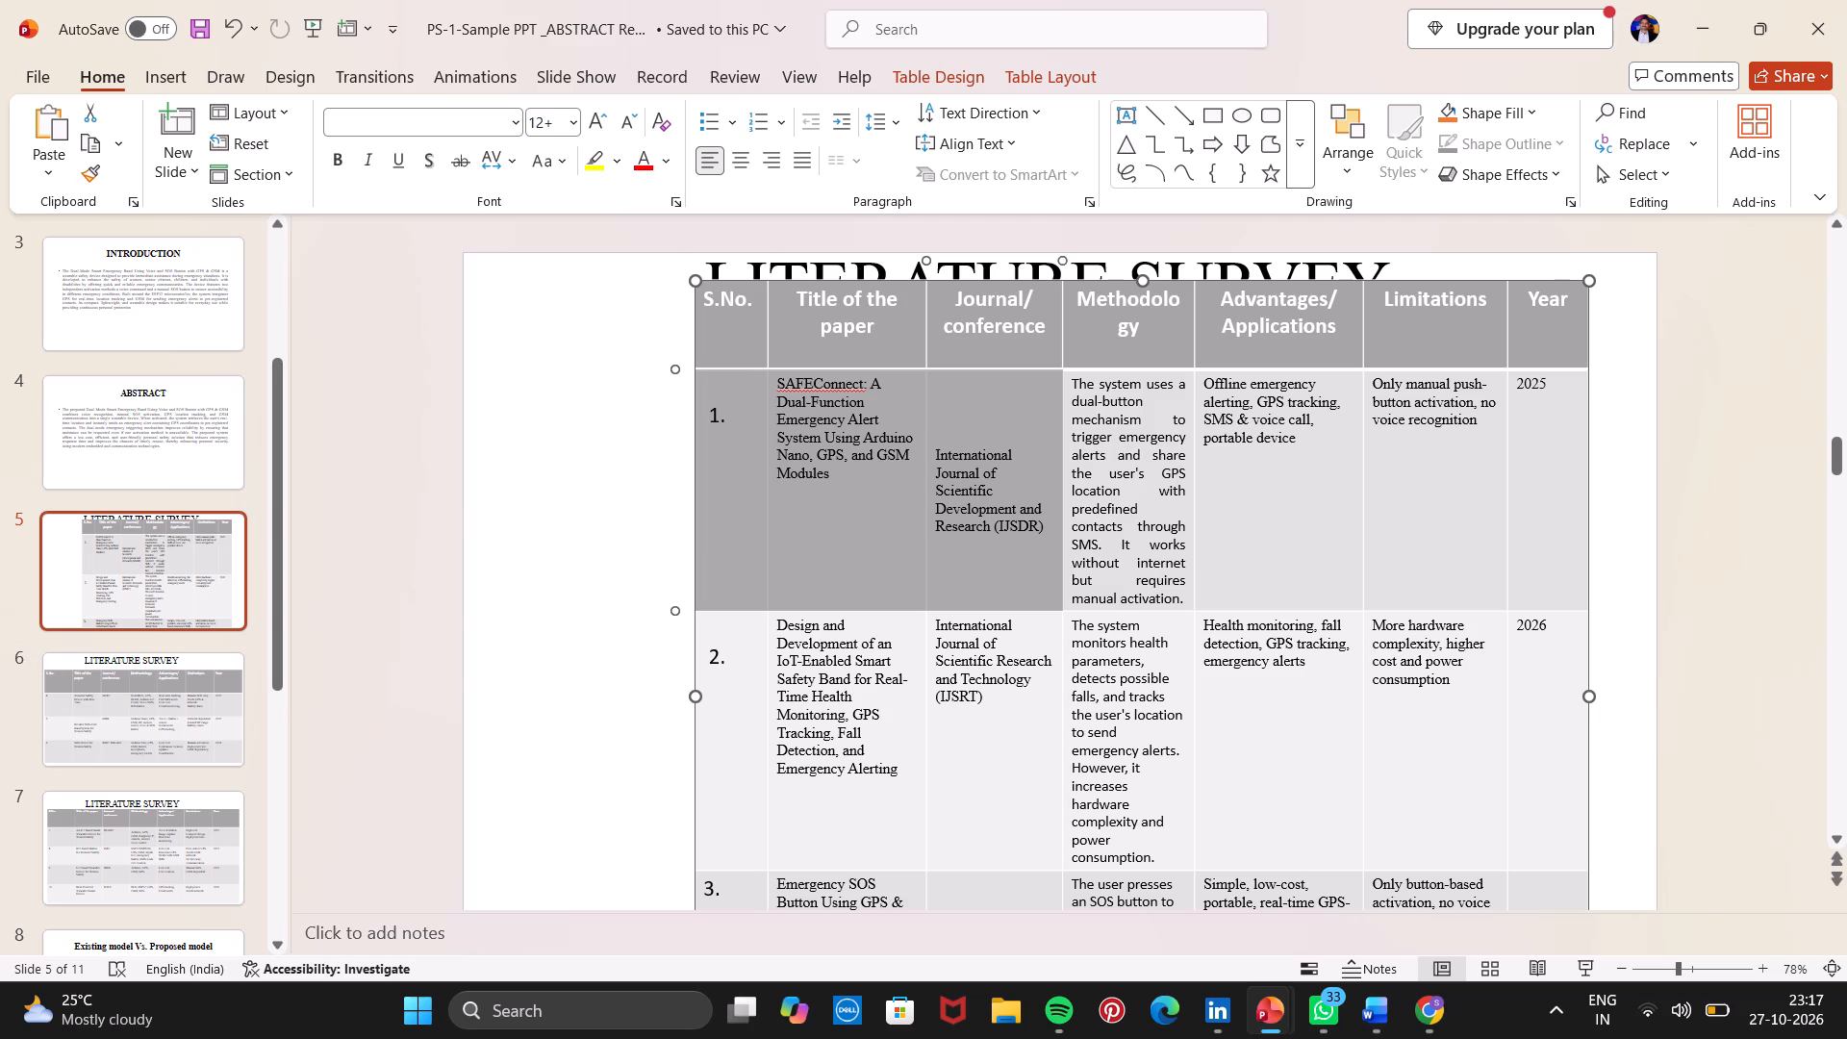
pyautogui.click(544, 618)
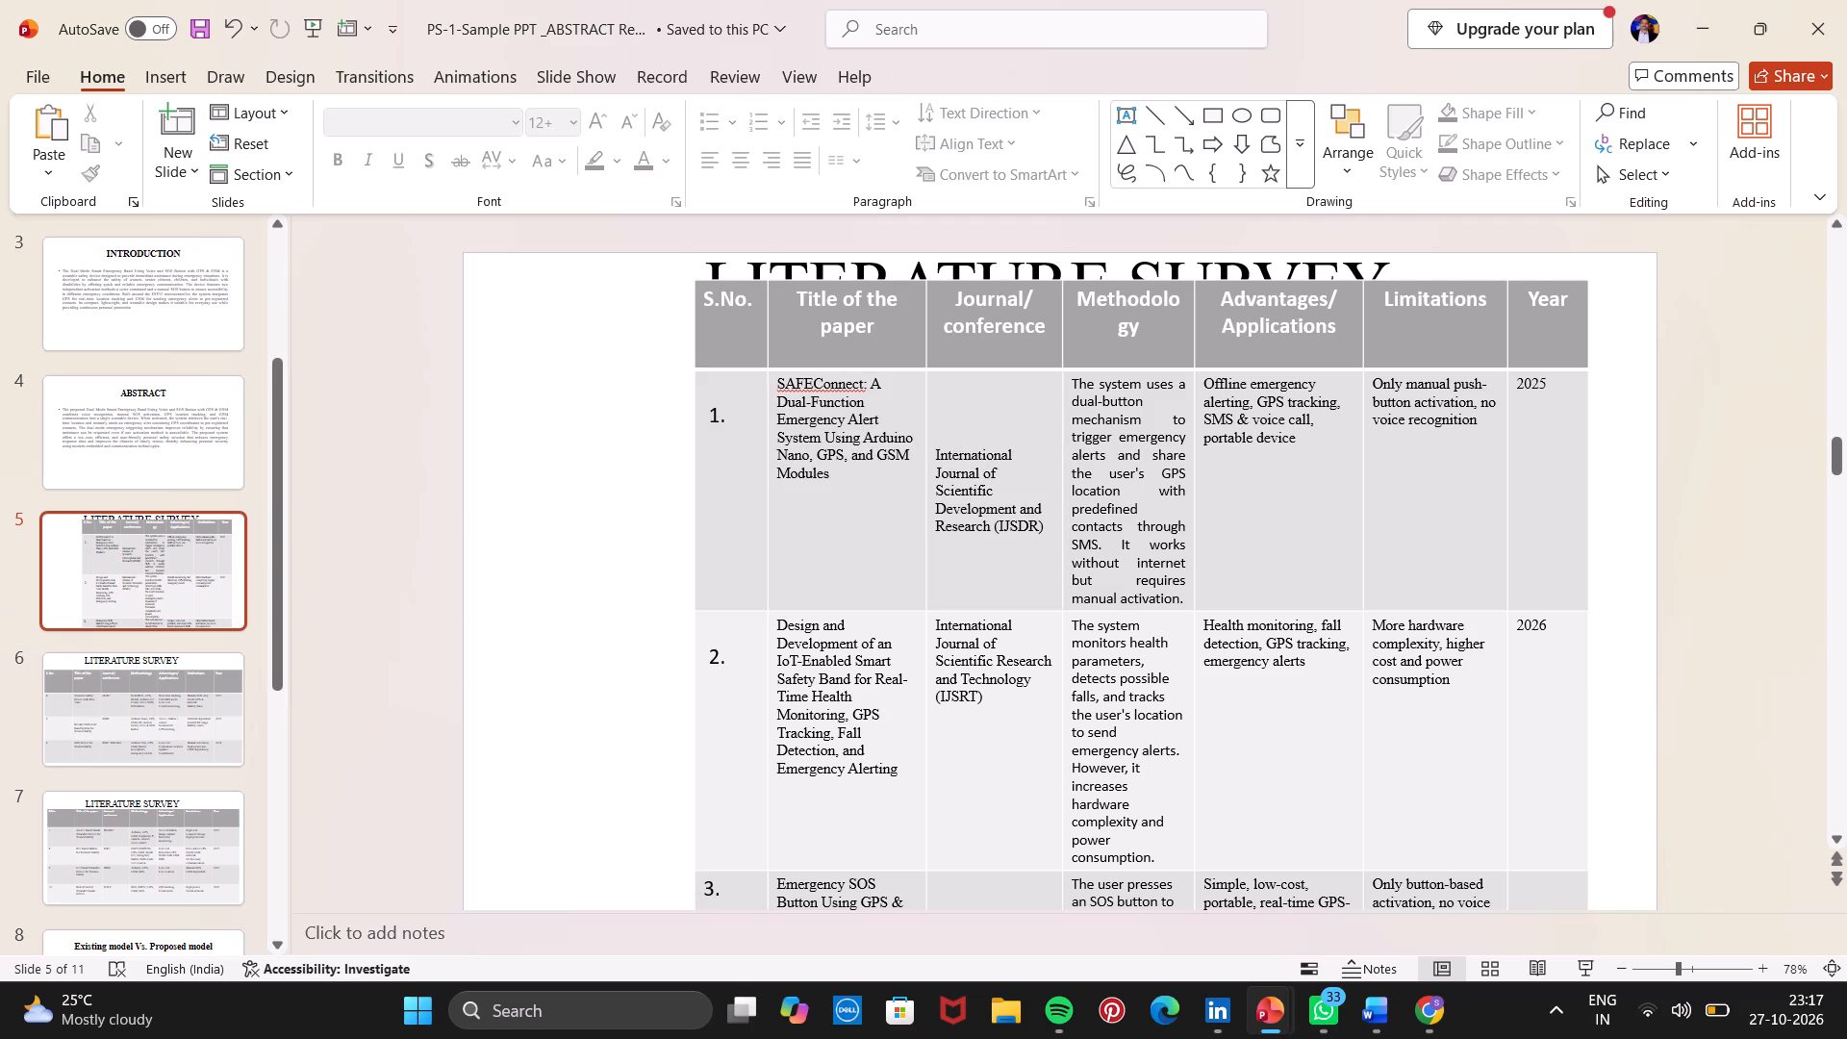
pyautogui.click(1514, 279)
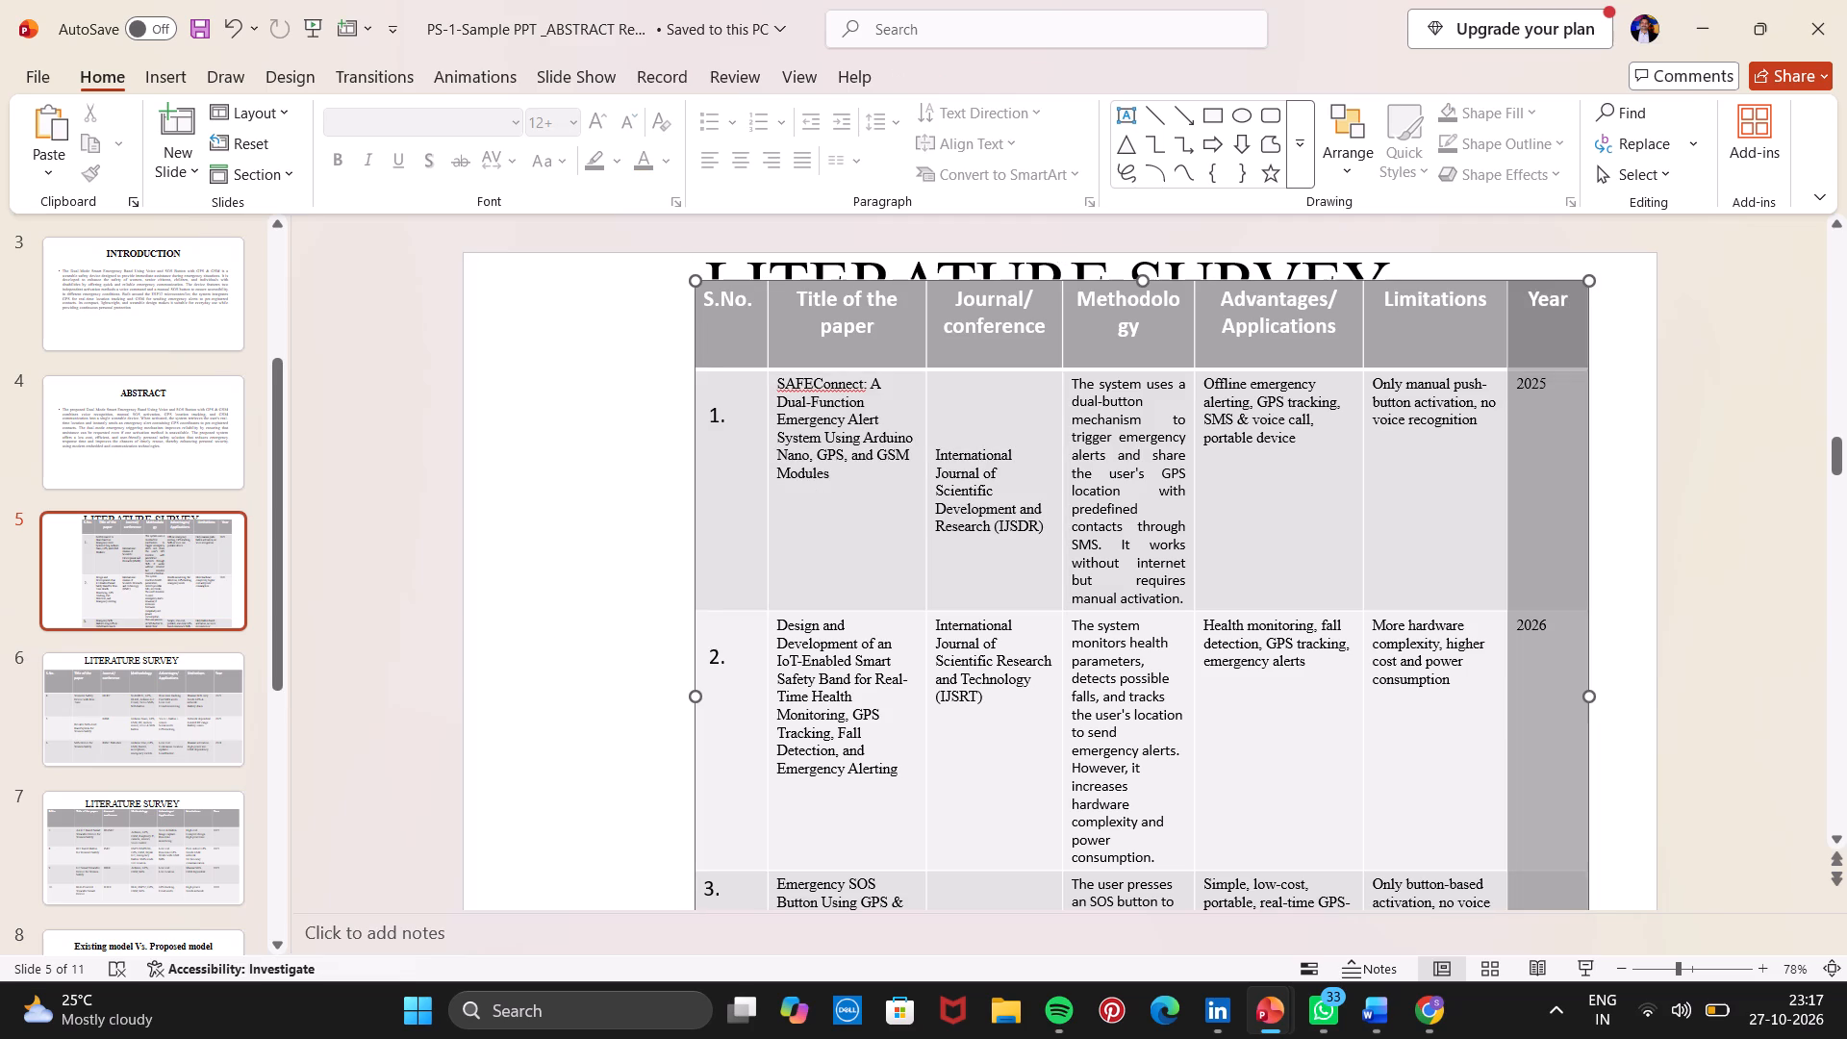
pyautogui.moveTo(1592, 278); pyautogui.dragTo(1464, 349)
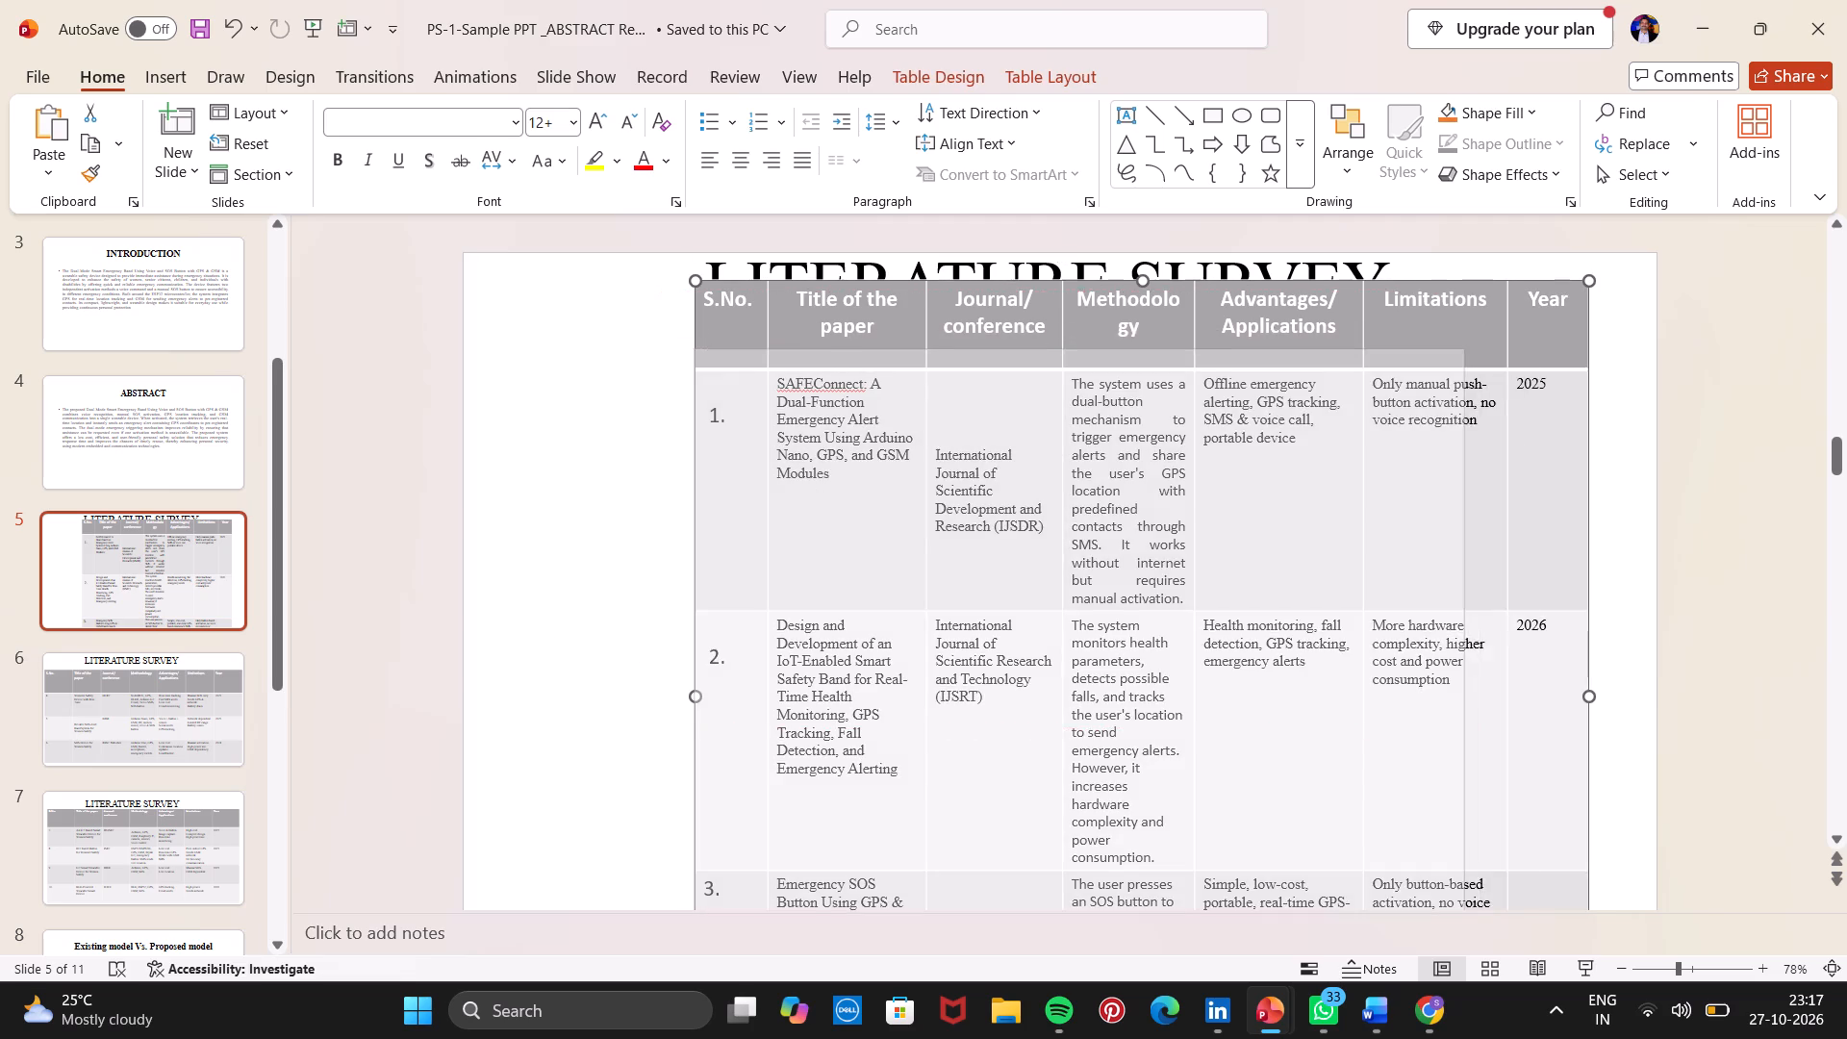
# Widen the slide 5 table on both sides to nearly the full slide width, with its height reduced to fit within the slide.
pyautogui.scroll(-2, 1348, 704)
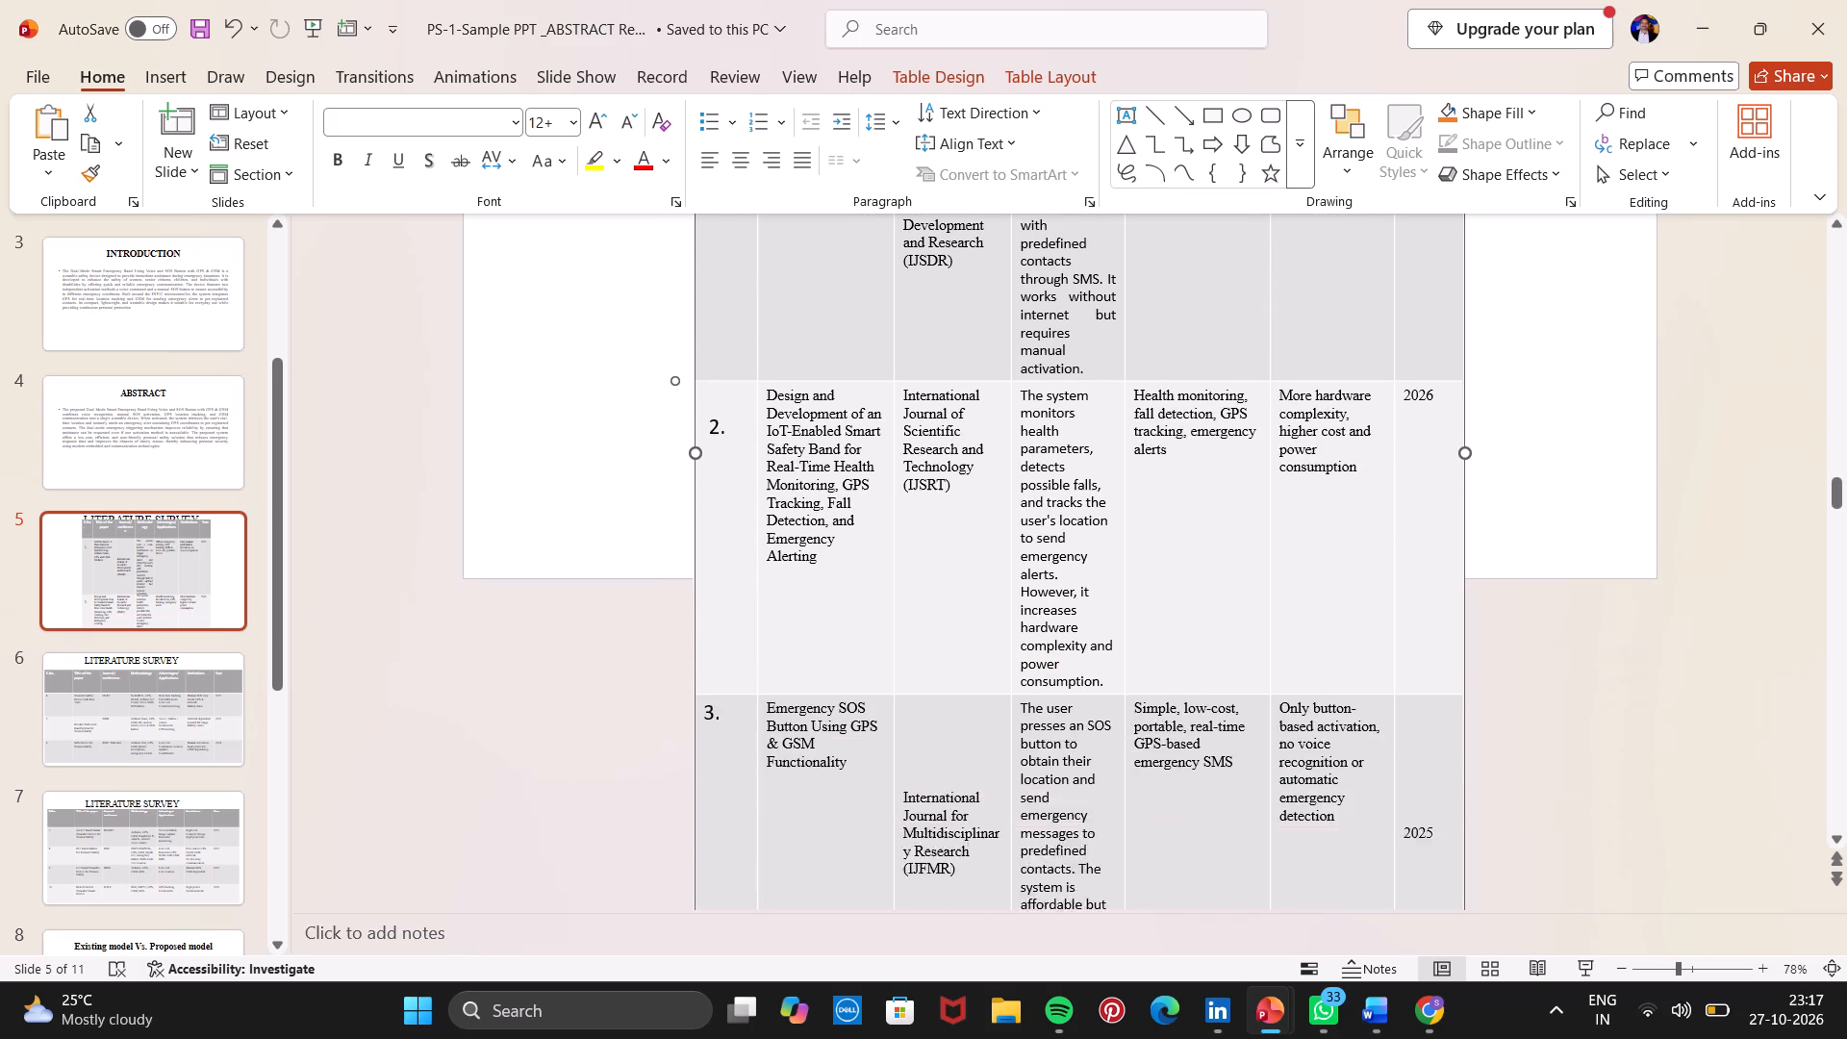
pyautogui.scroll(-2, 1348, 704)
pyautogui.scroll(2, 1343, 754)
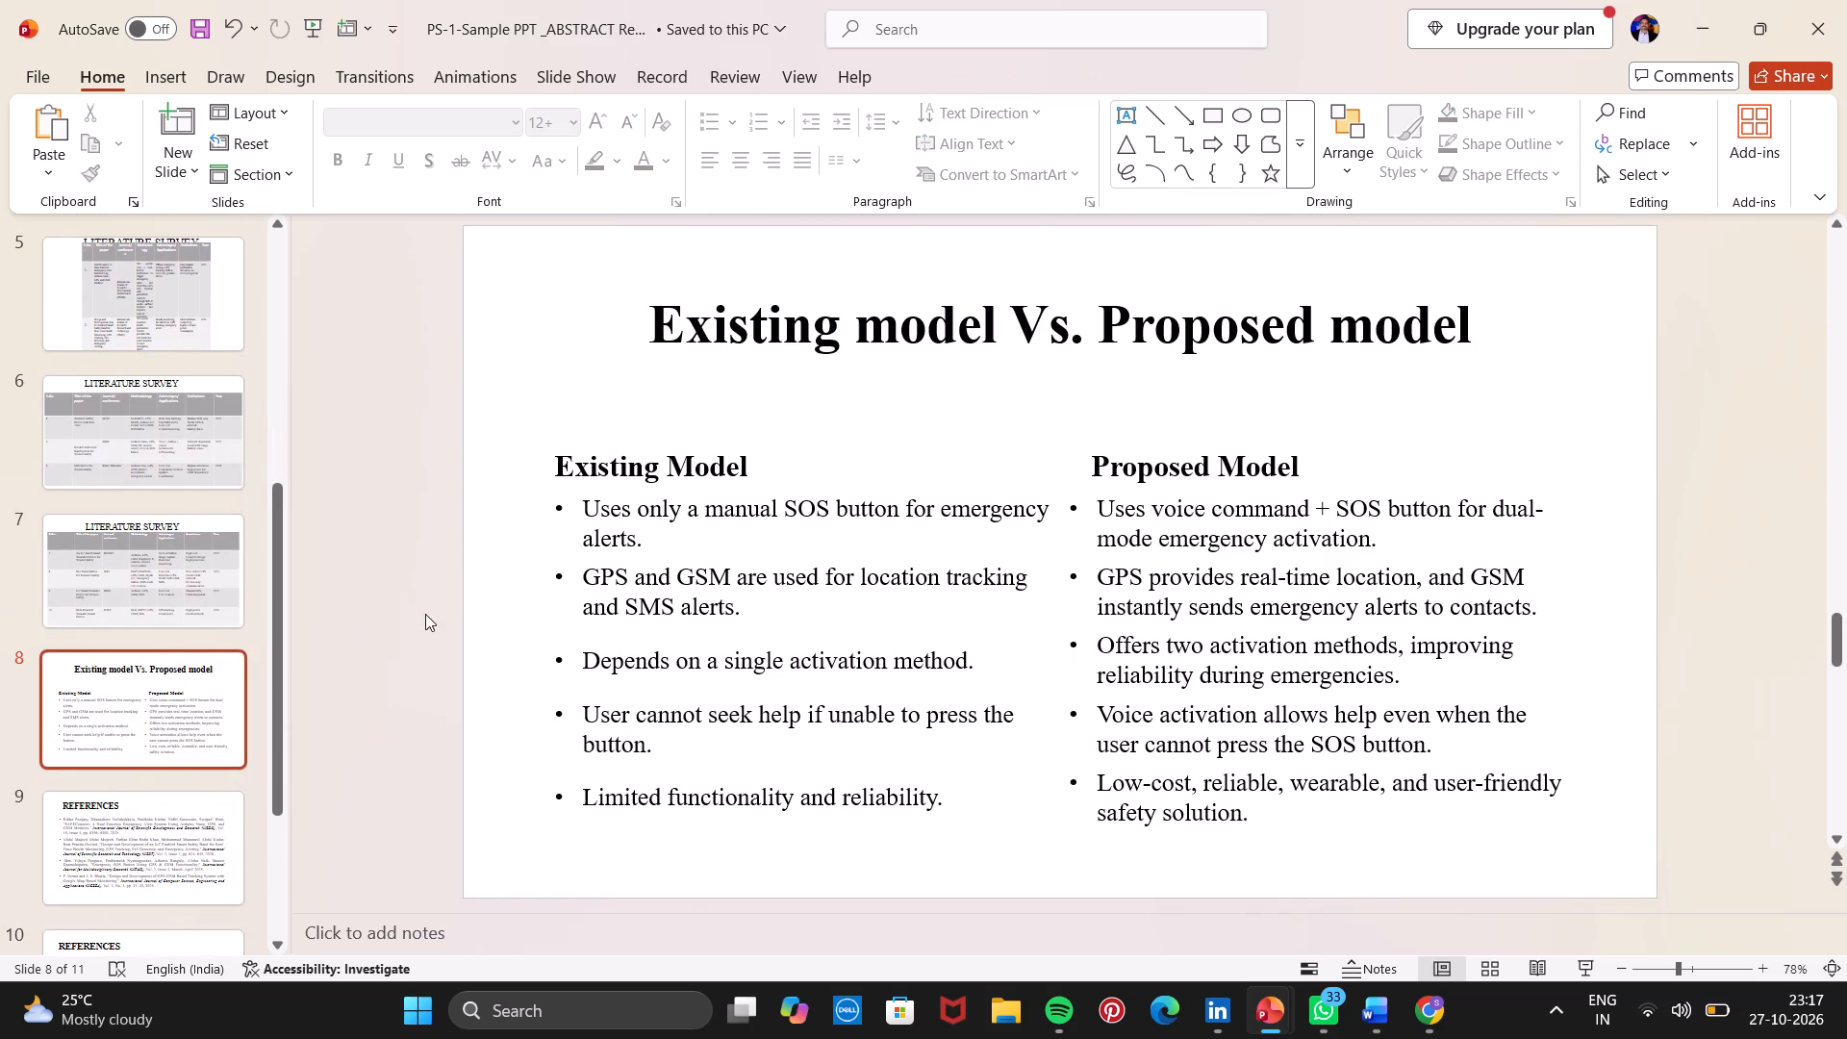
pyautogui.click(137, 286)
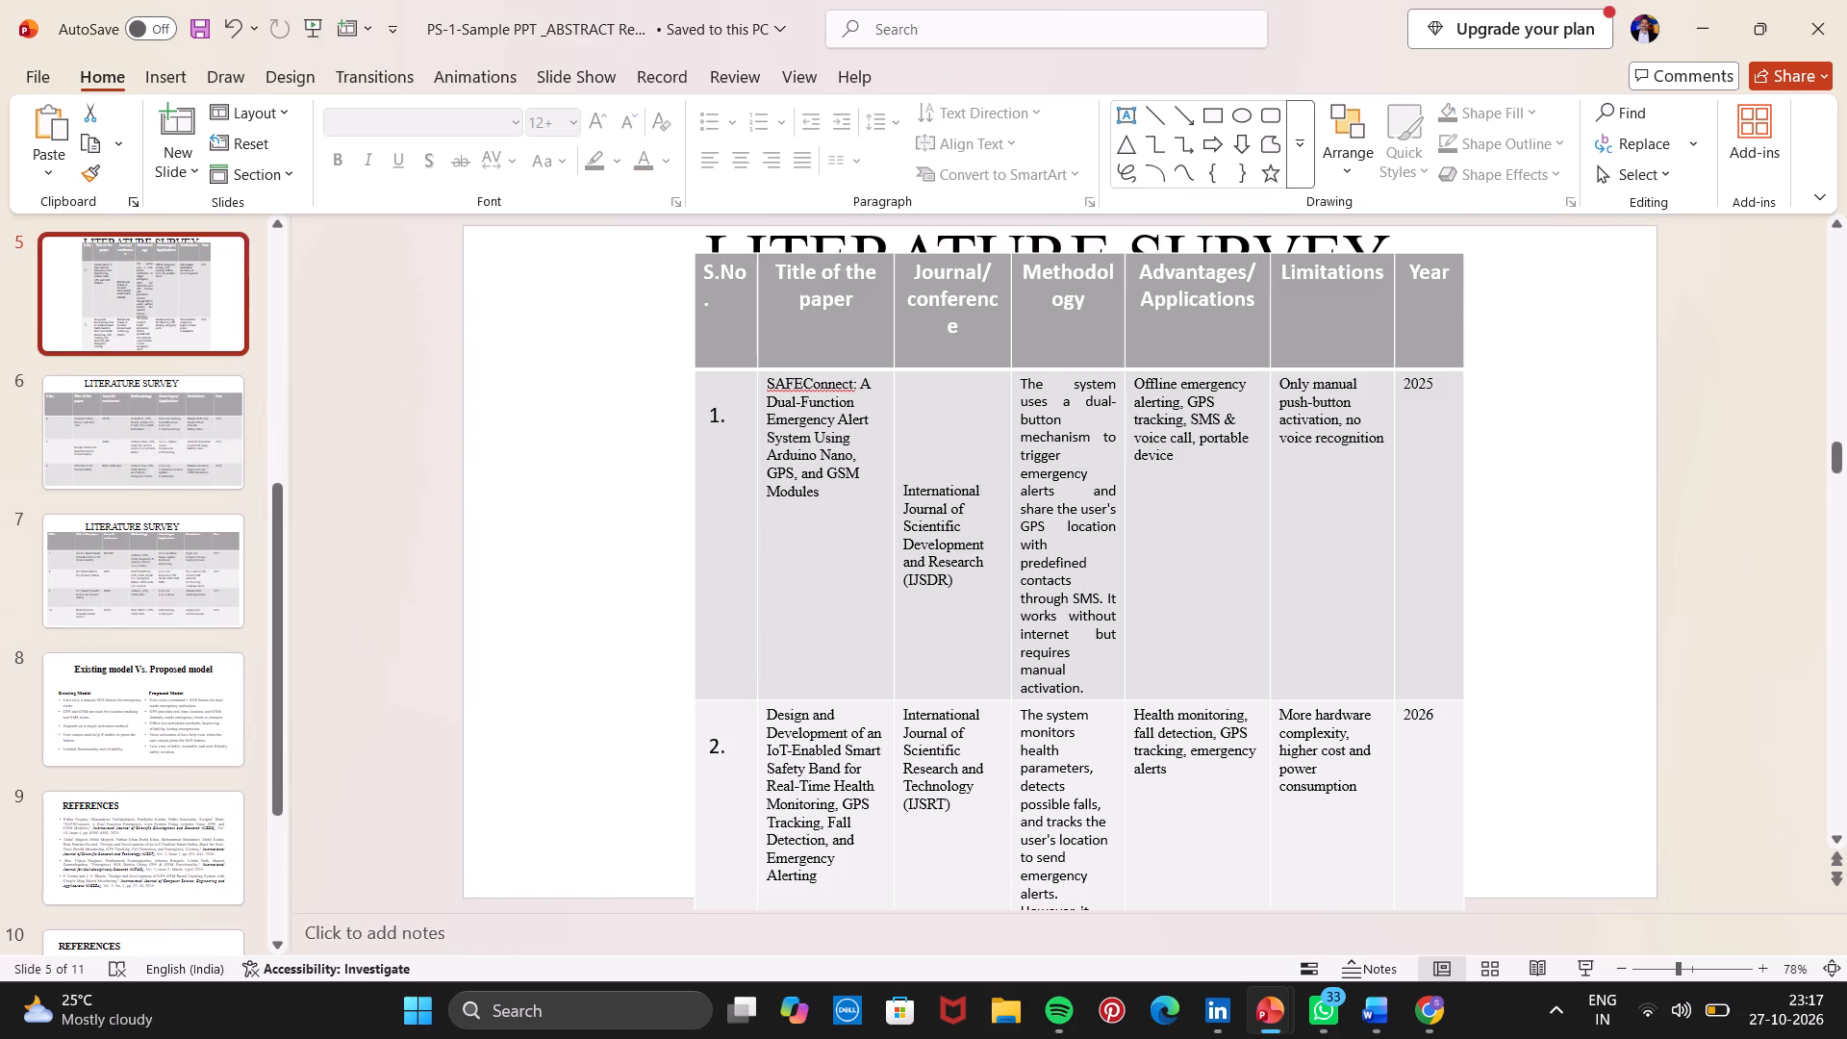
pyautogui.scroll(-6, 1032, 649)
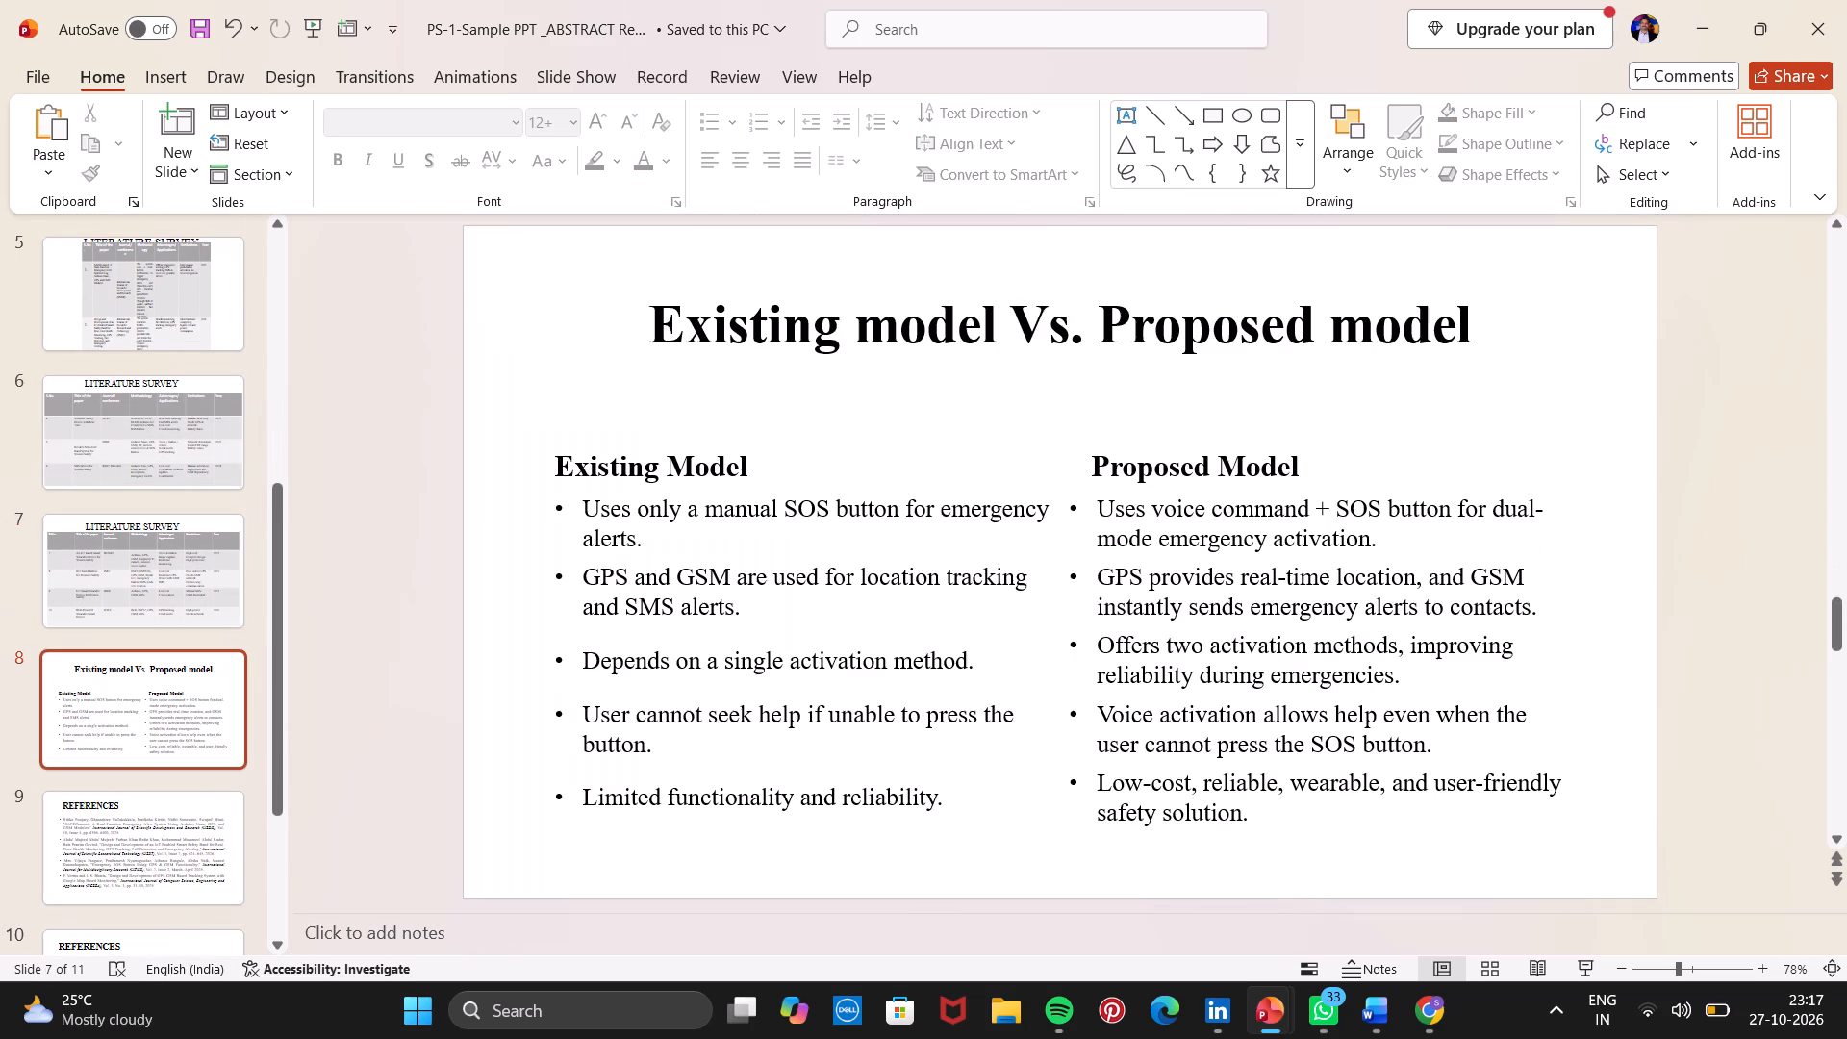
pyautogui.scroll(-1, 1032, 649)
pyautogui.click(115, 297)
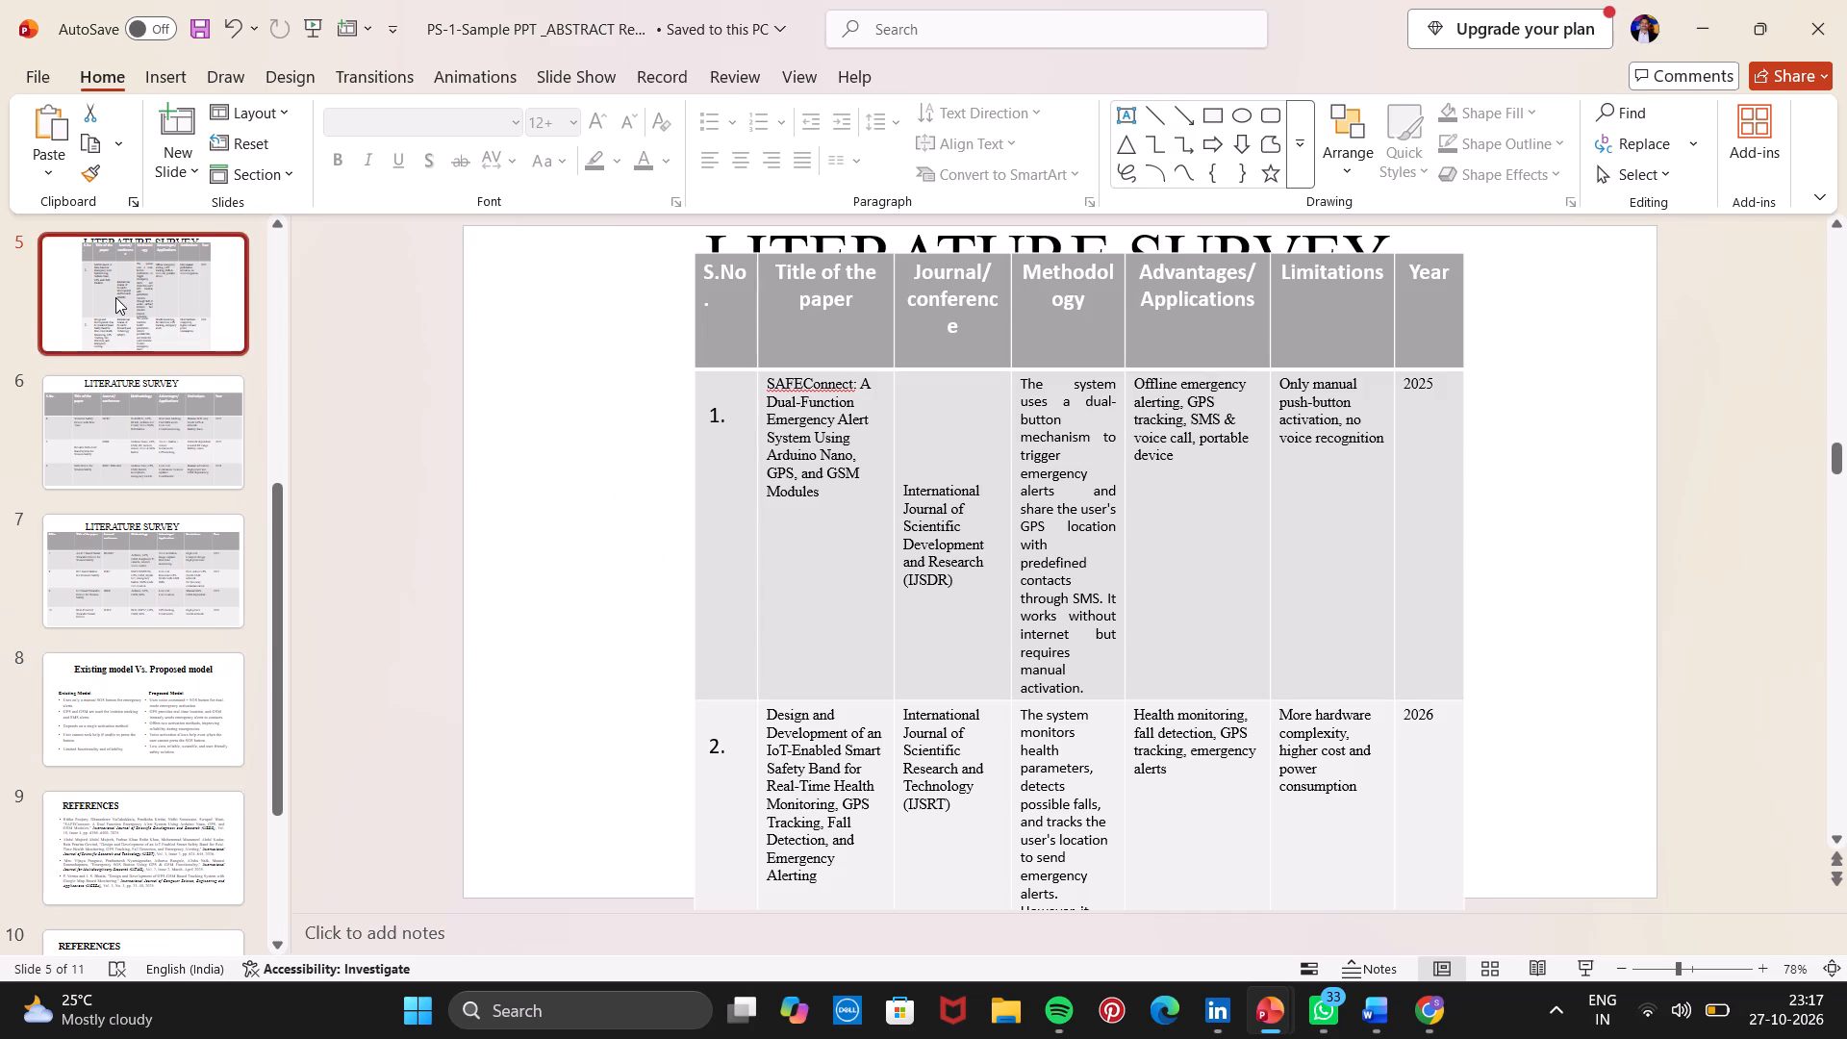
pyautogui.scroll(-1, 1631, 519)
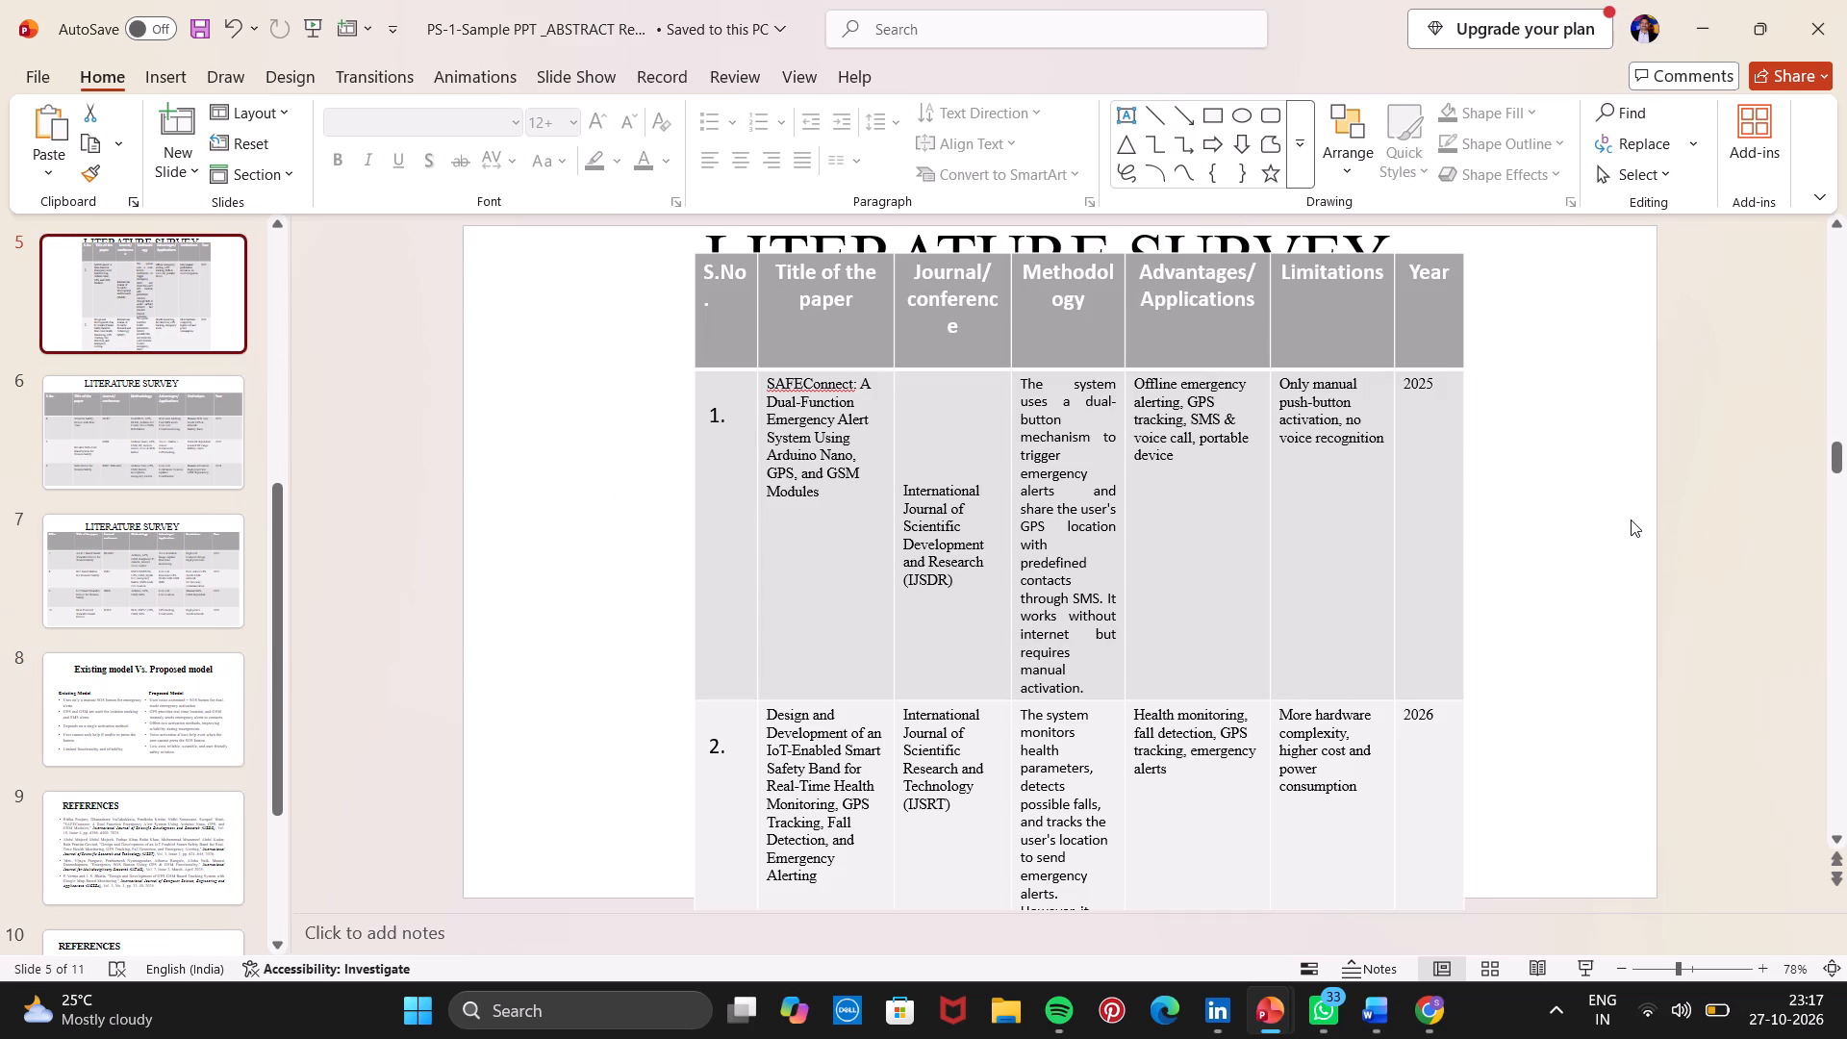
pyautogui.scroll(-1, 1631, 519)
pyautogui.click(1381, 614)
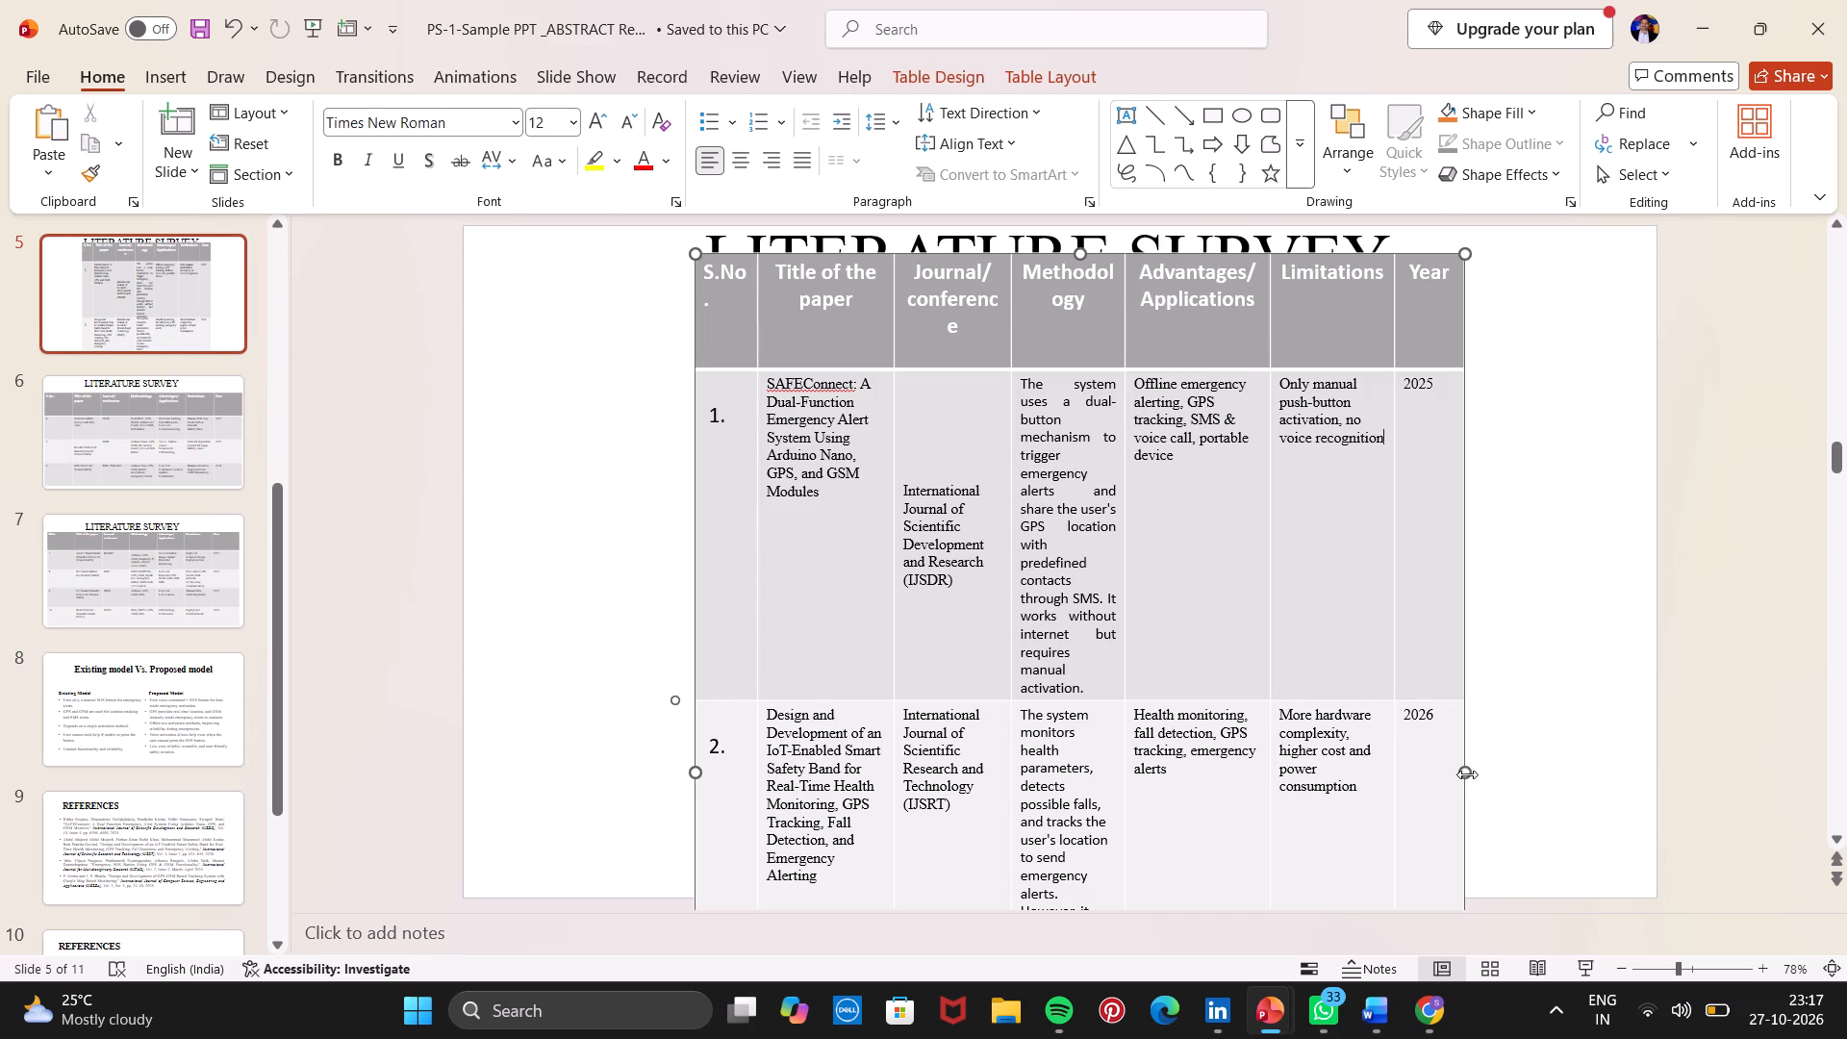
pyautogui.moveTo(1467, 774); pyautogui.dragTo(1620, 688)
pyautogui.keyDown('ctrl'); pyautogui.scroll(-4, 1620, 688); pyautogui.keyUp('ctrl')
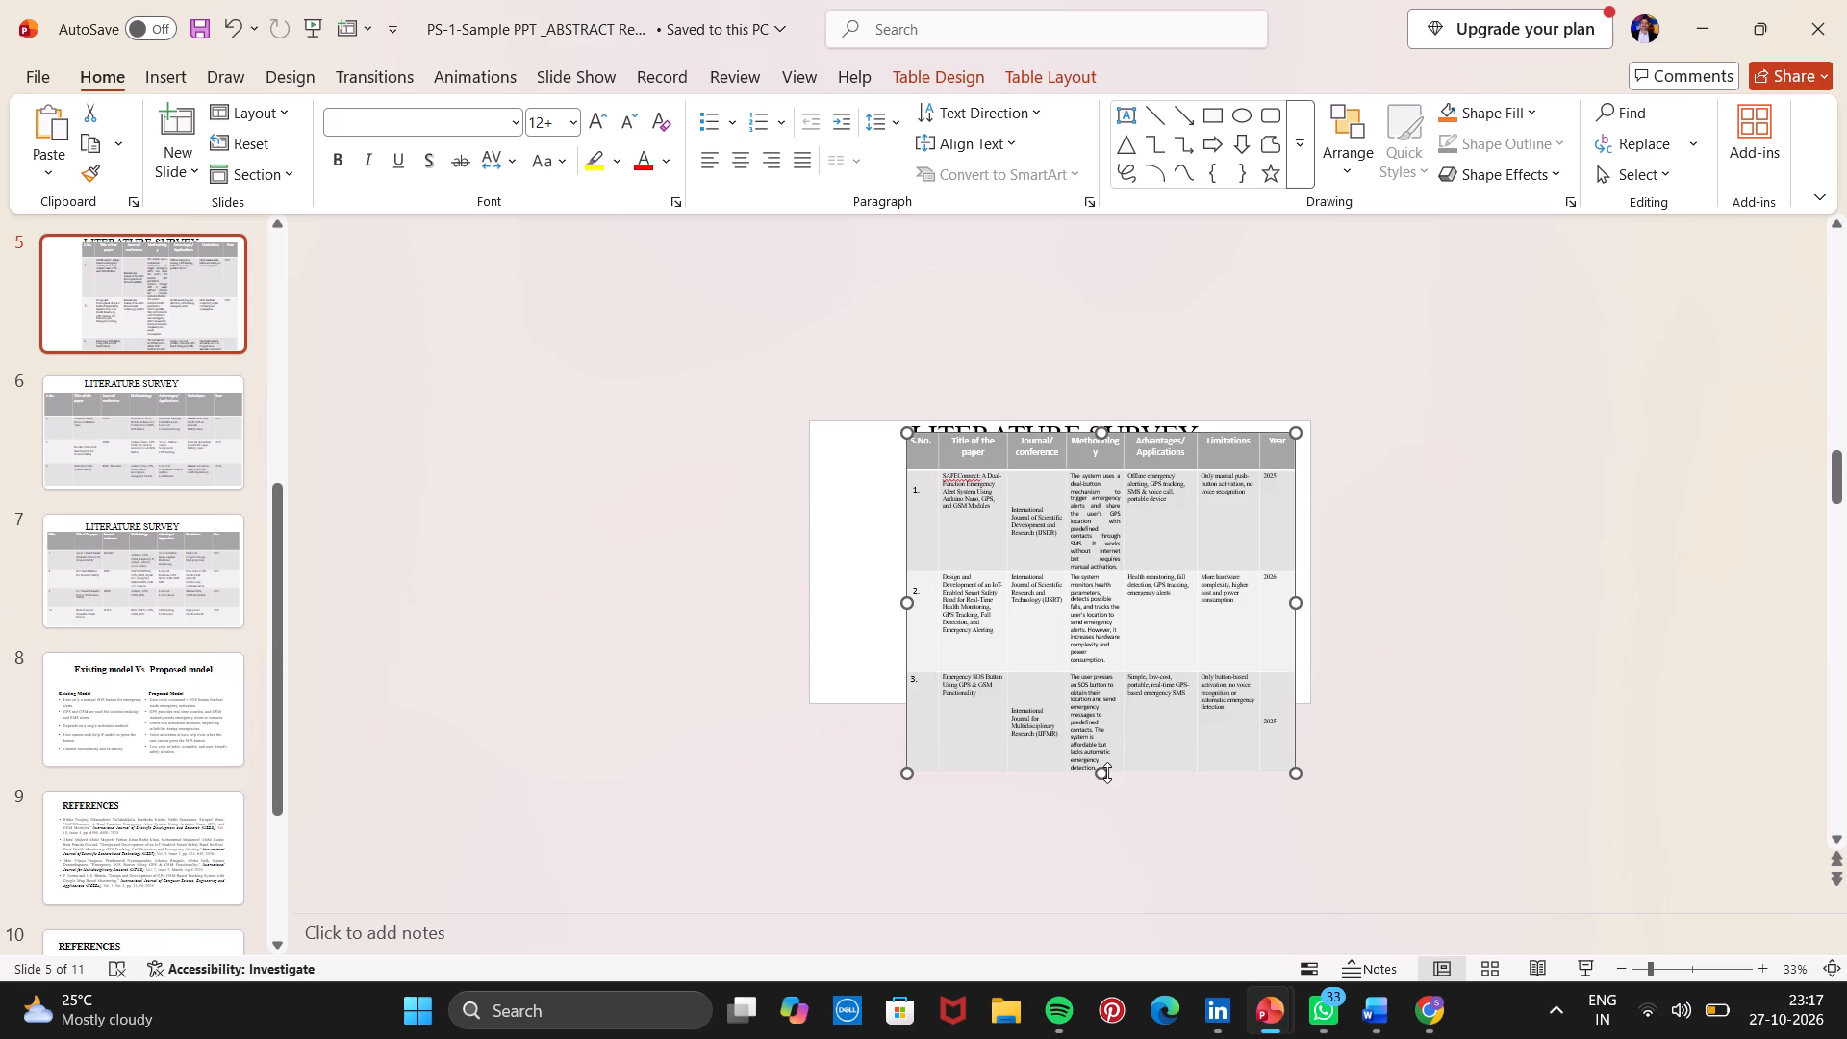
pyautogui.moveTo(1102, 767); pyautogui.dragTo(1082, 683)
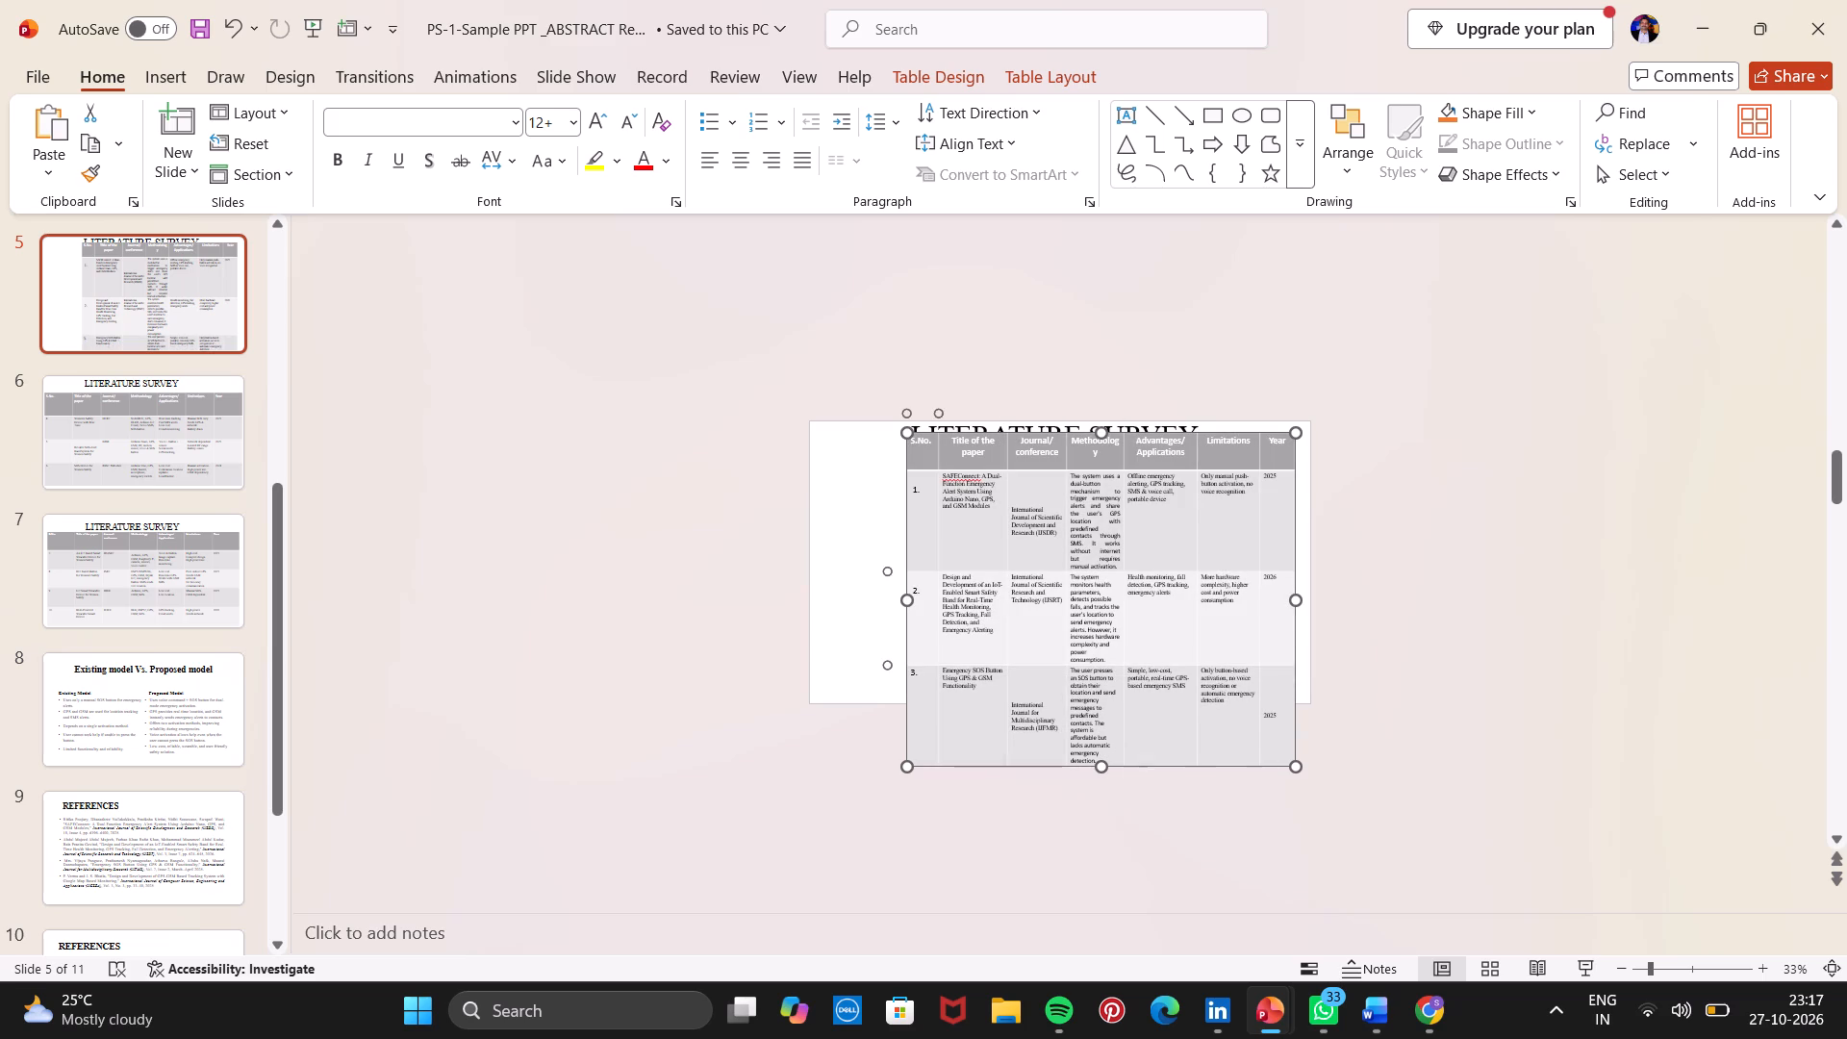
pyautogui.moveTo(910, 603); pyautogui.dragTo(833, 592)
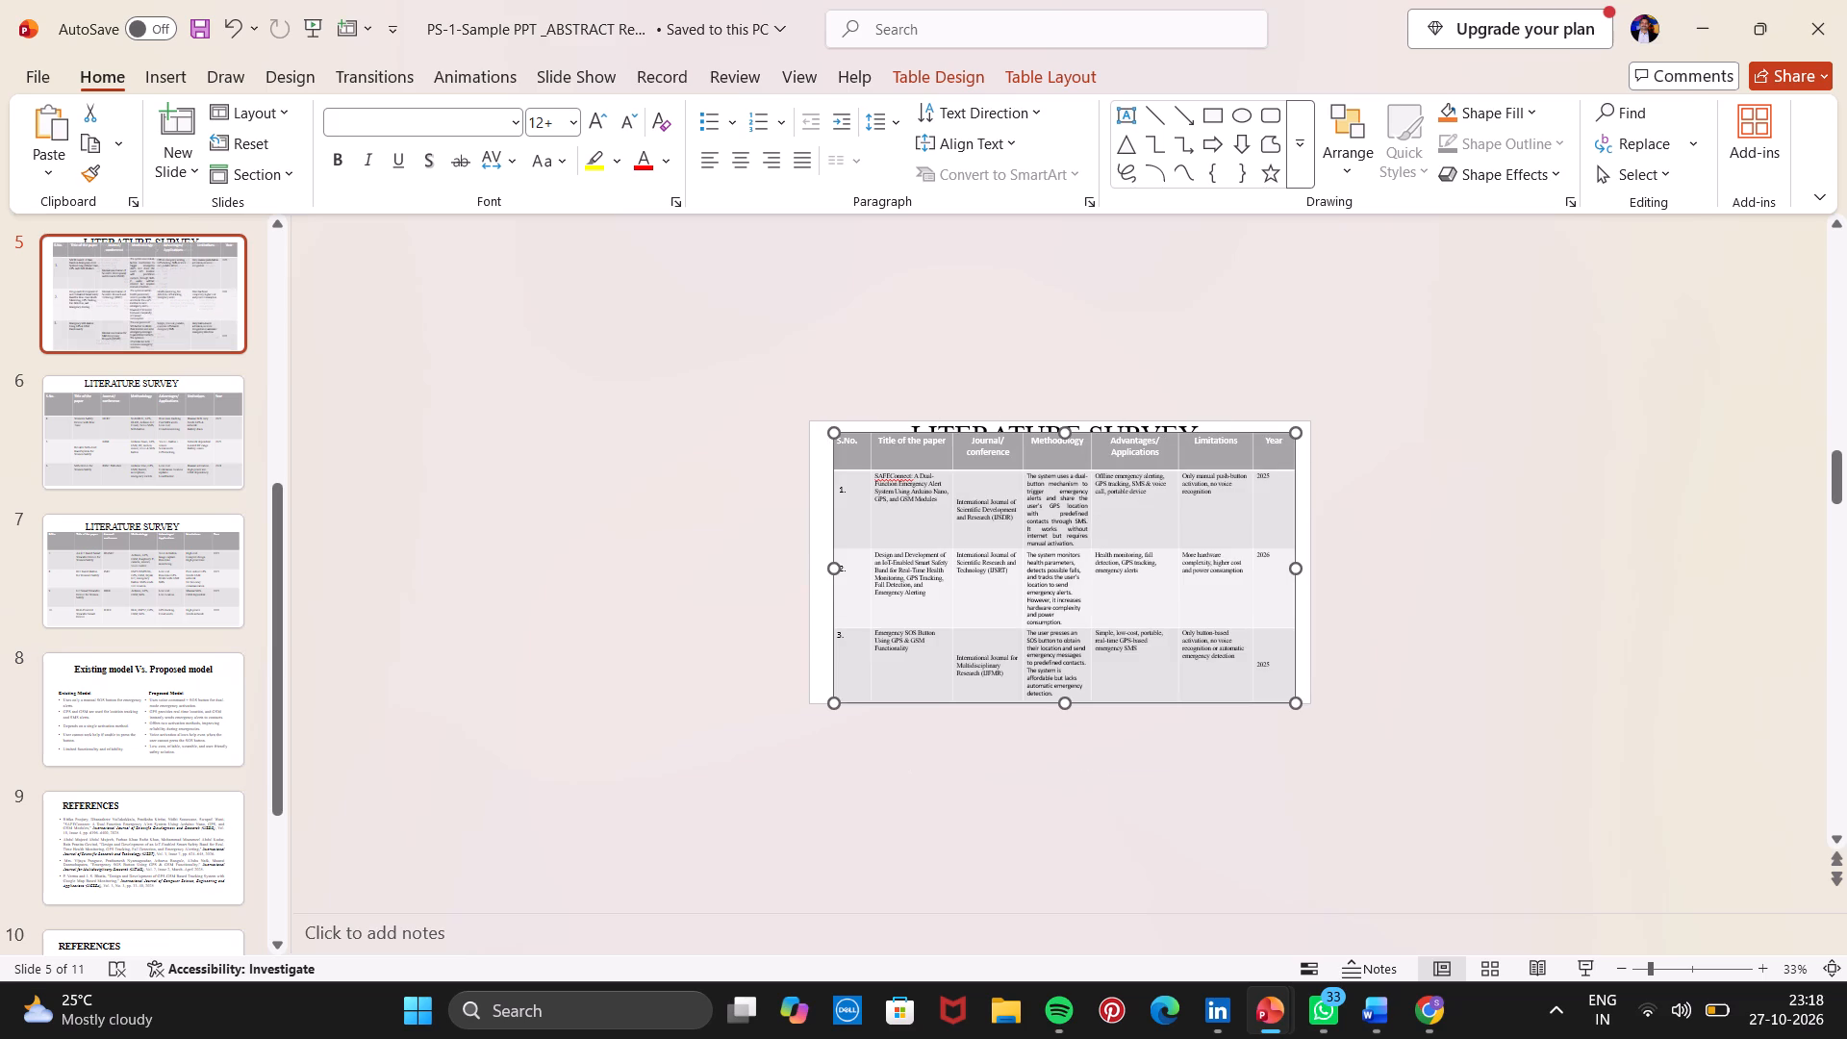
# Set all the text in table rows 1 to 3 on slide 5 to font size 11.
pyautogui.moveTo(858, 487); pyautogui.dragTo(1098, 682)
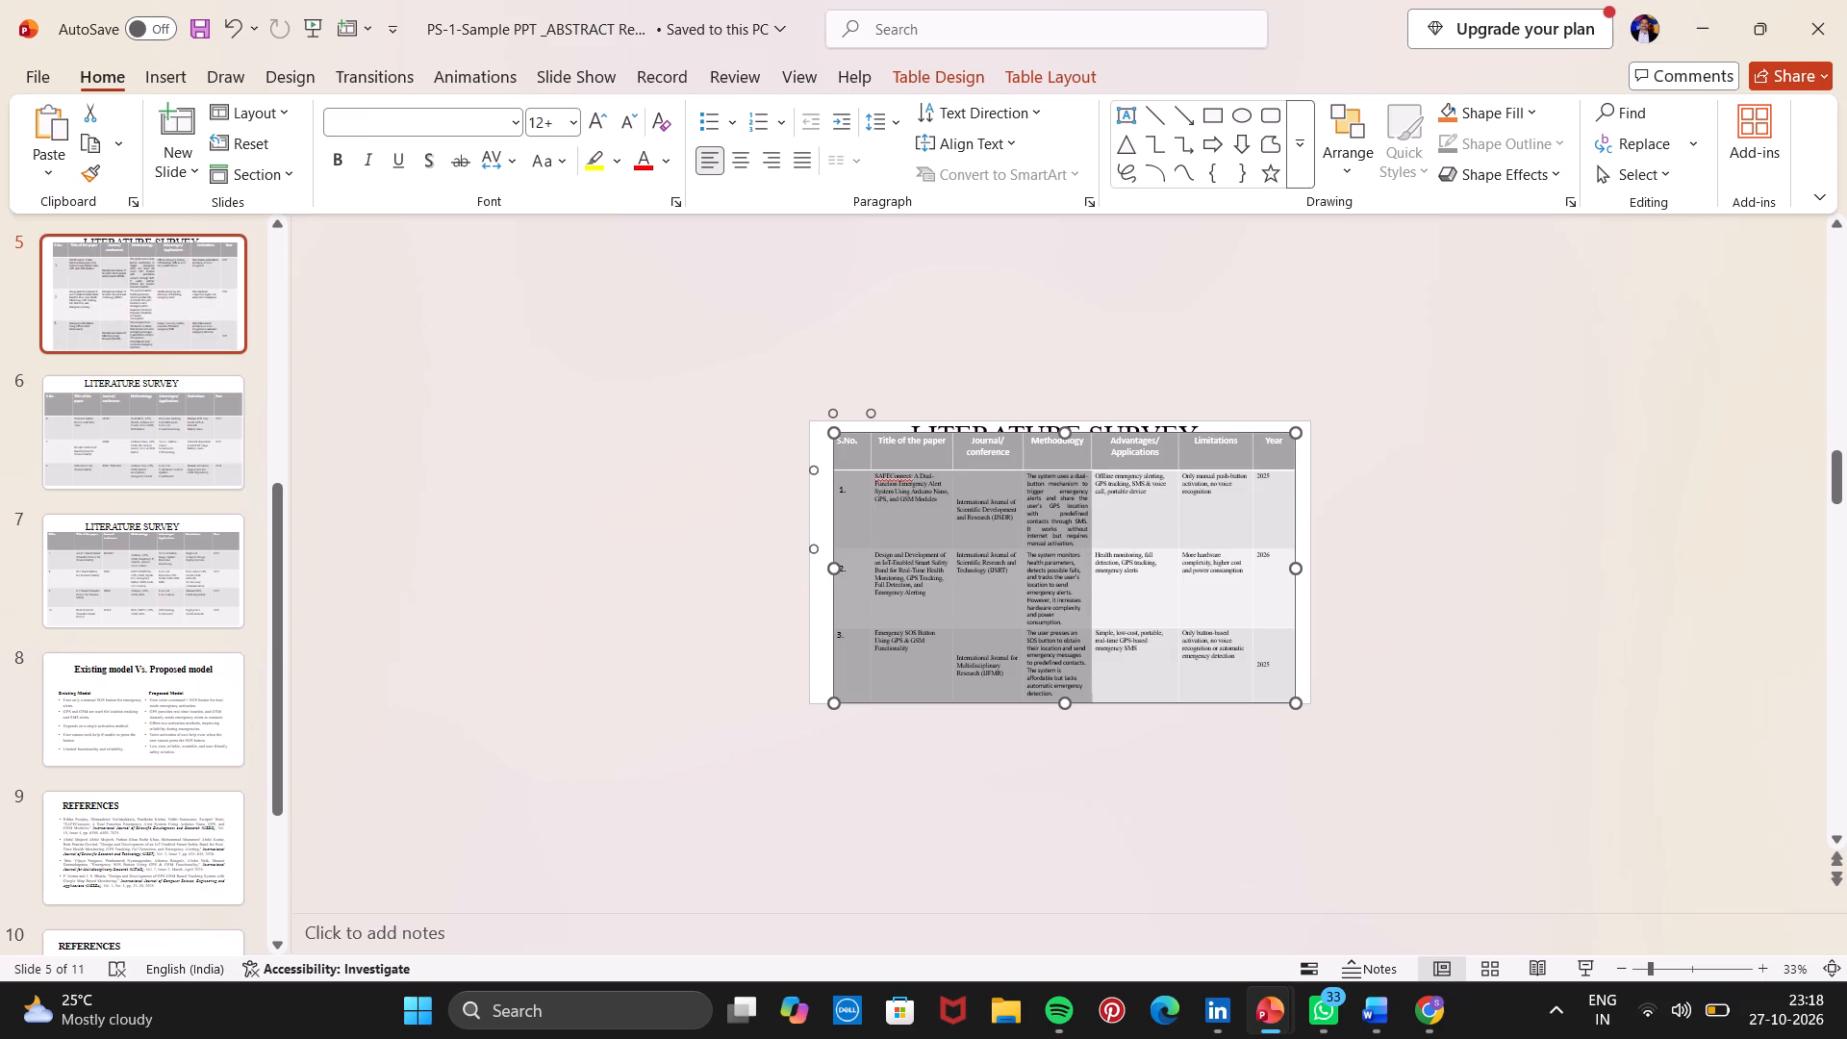
pyautogui.moveTo(1098, 682); pyautogui.dragTo(1276, 697)
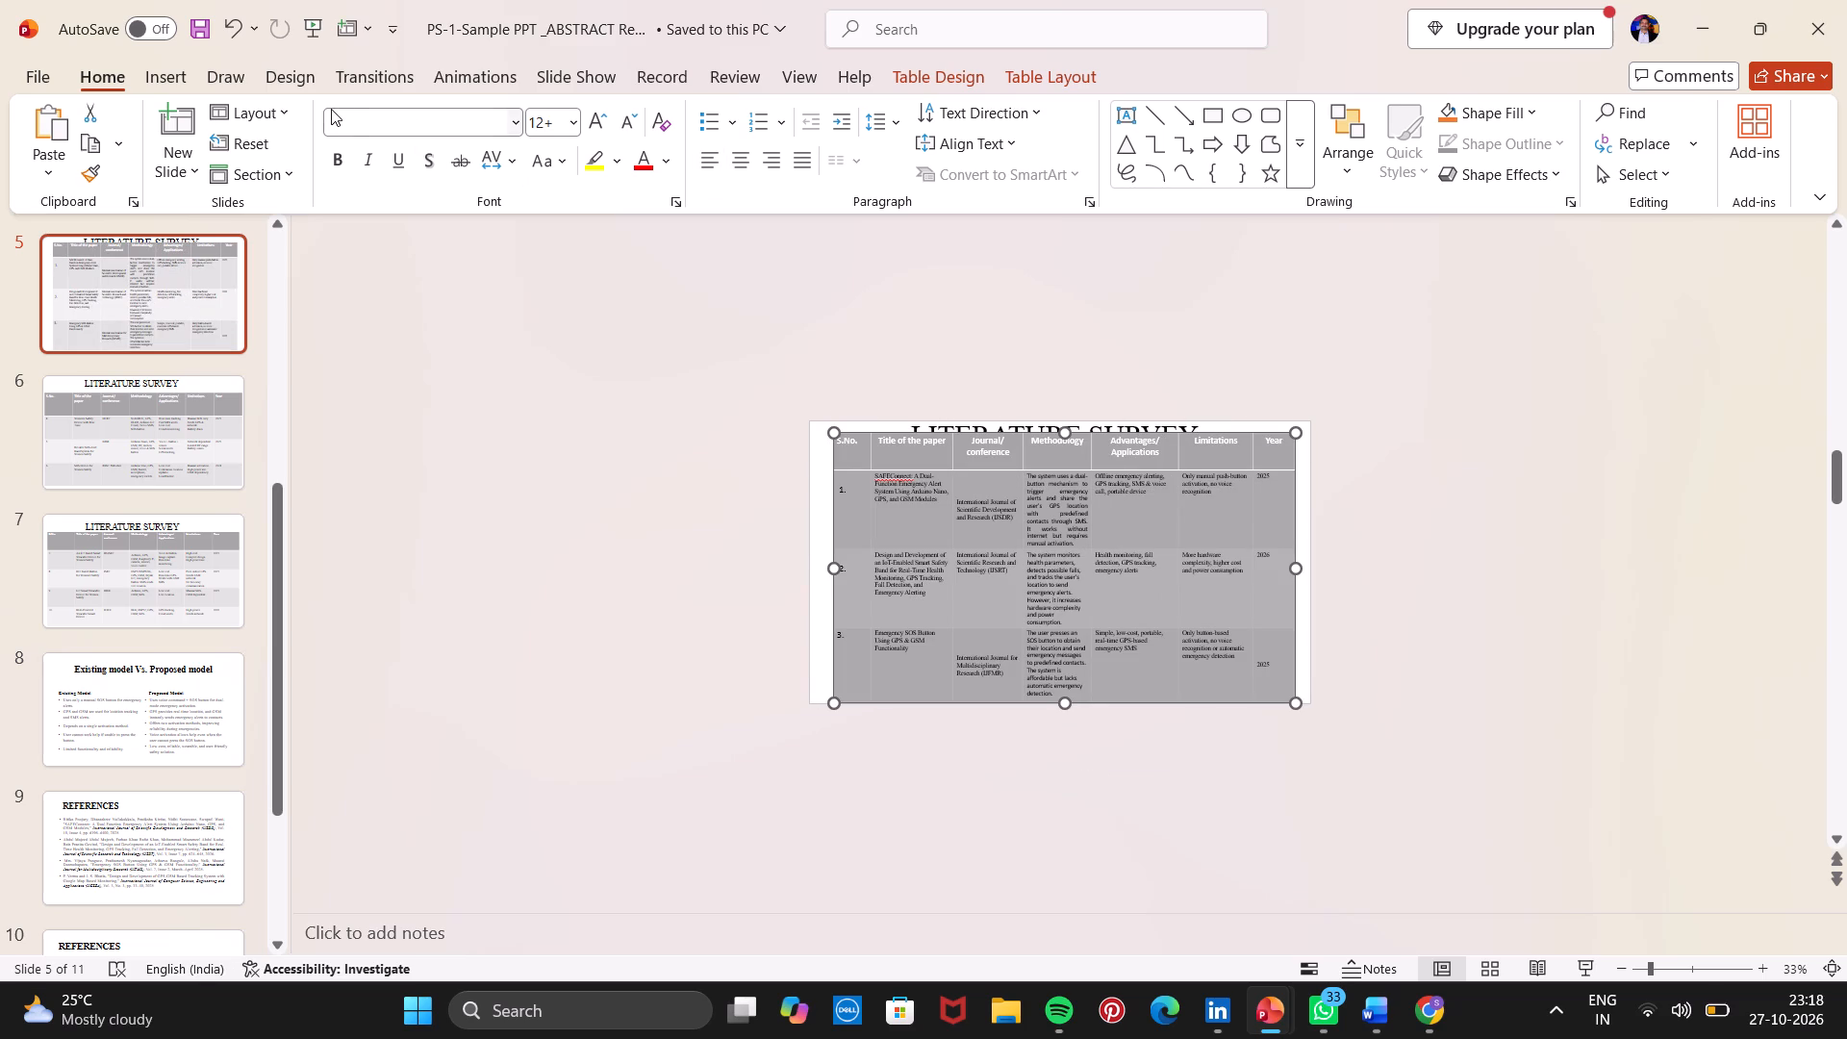
pyautogui.click(572, 127)
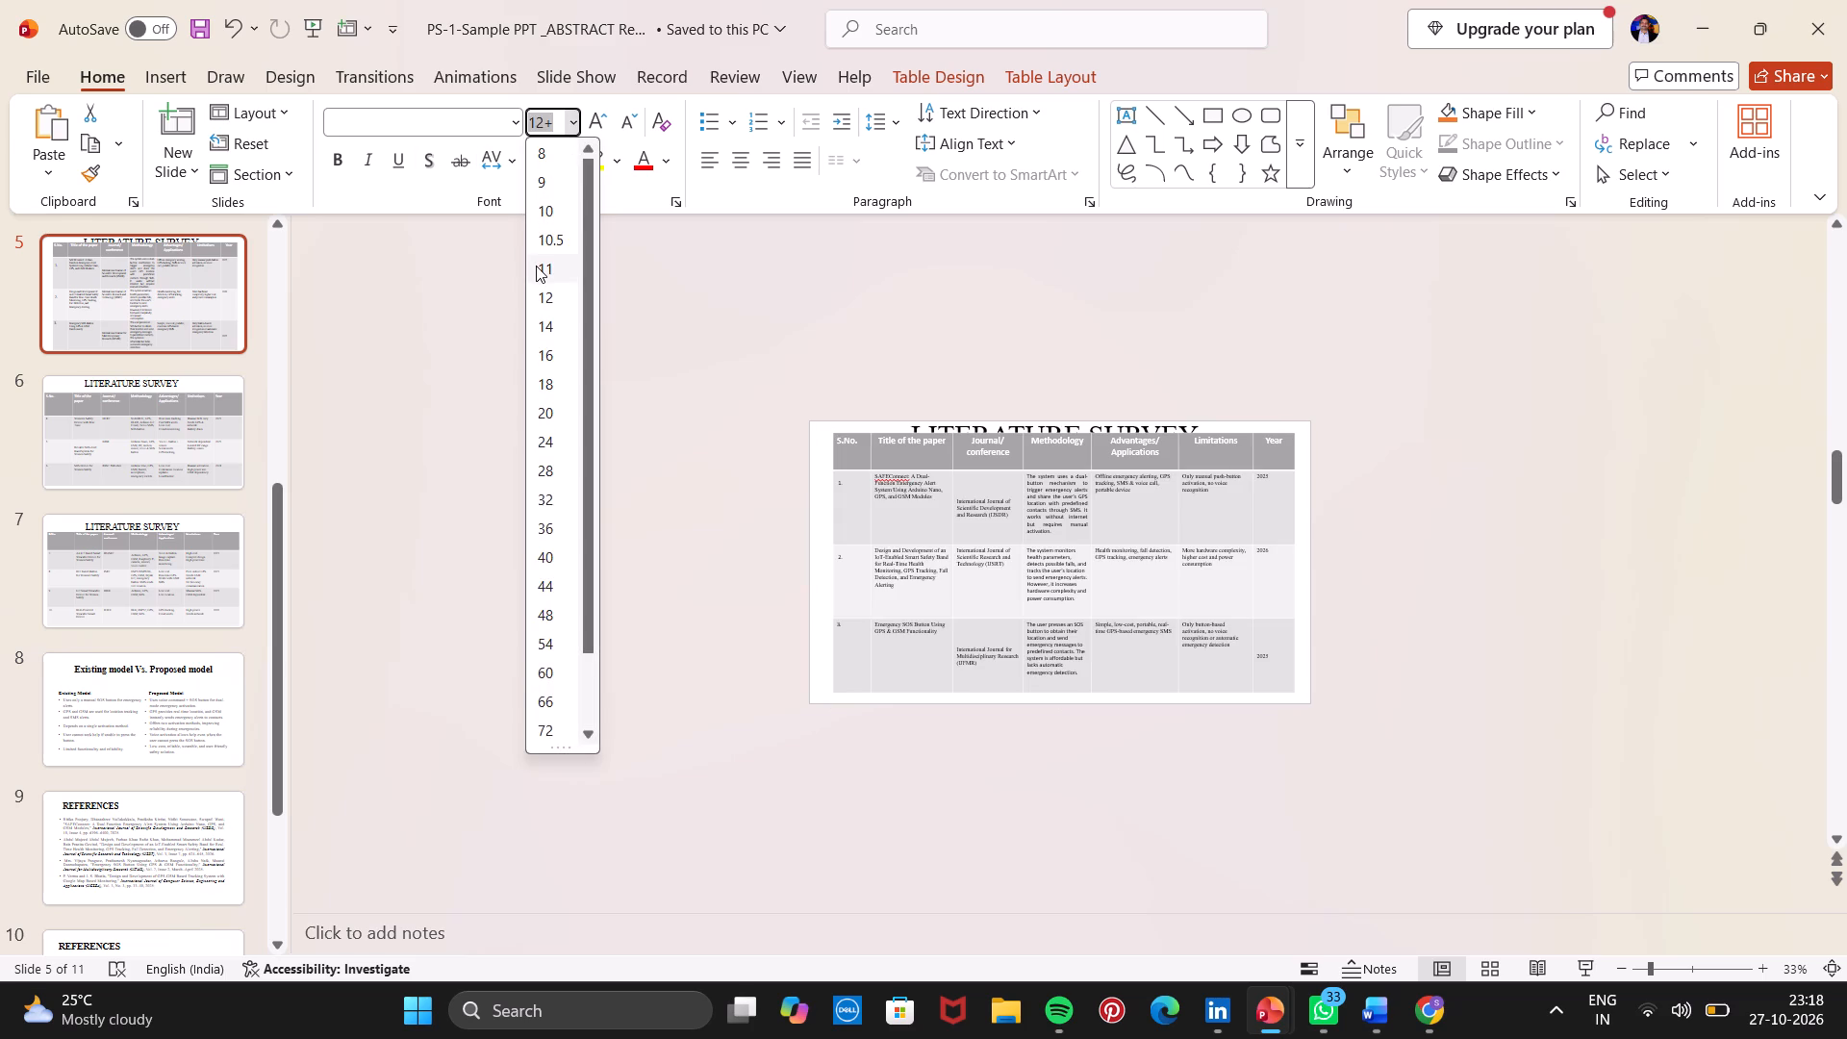
pyautogui.click(536, 266)
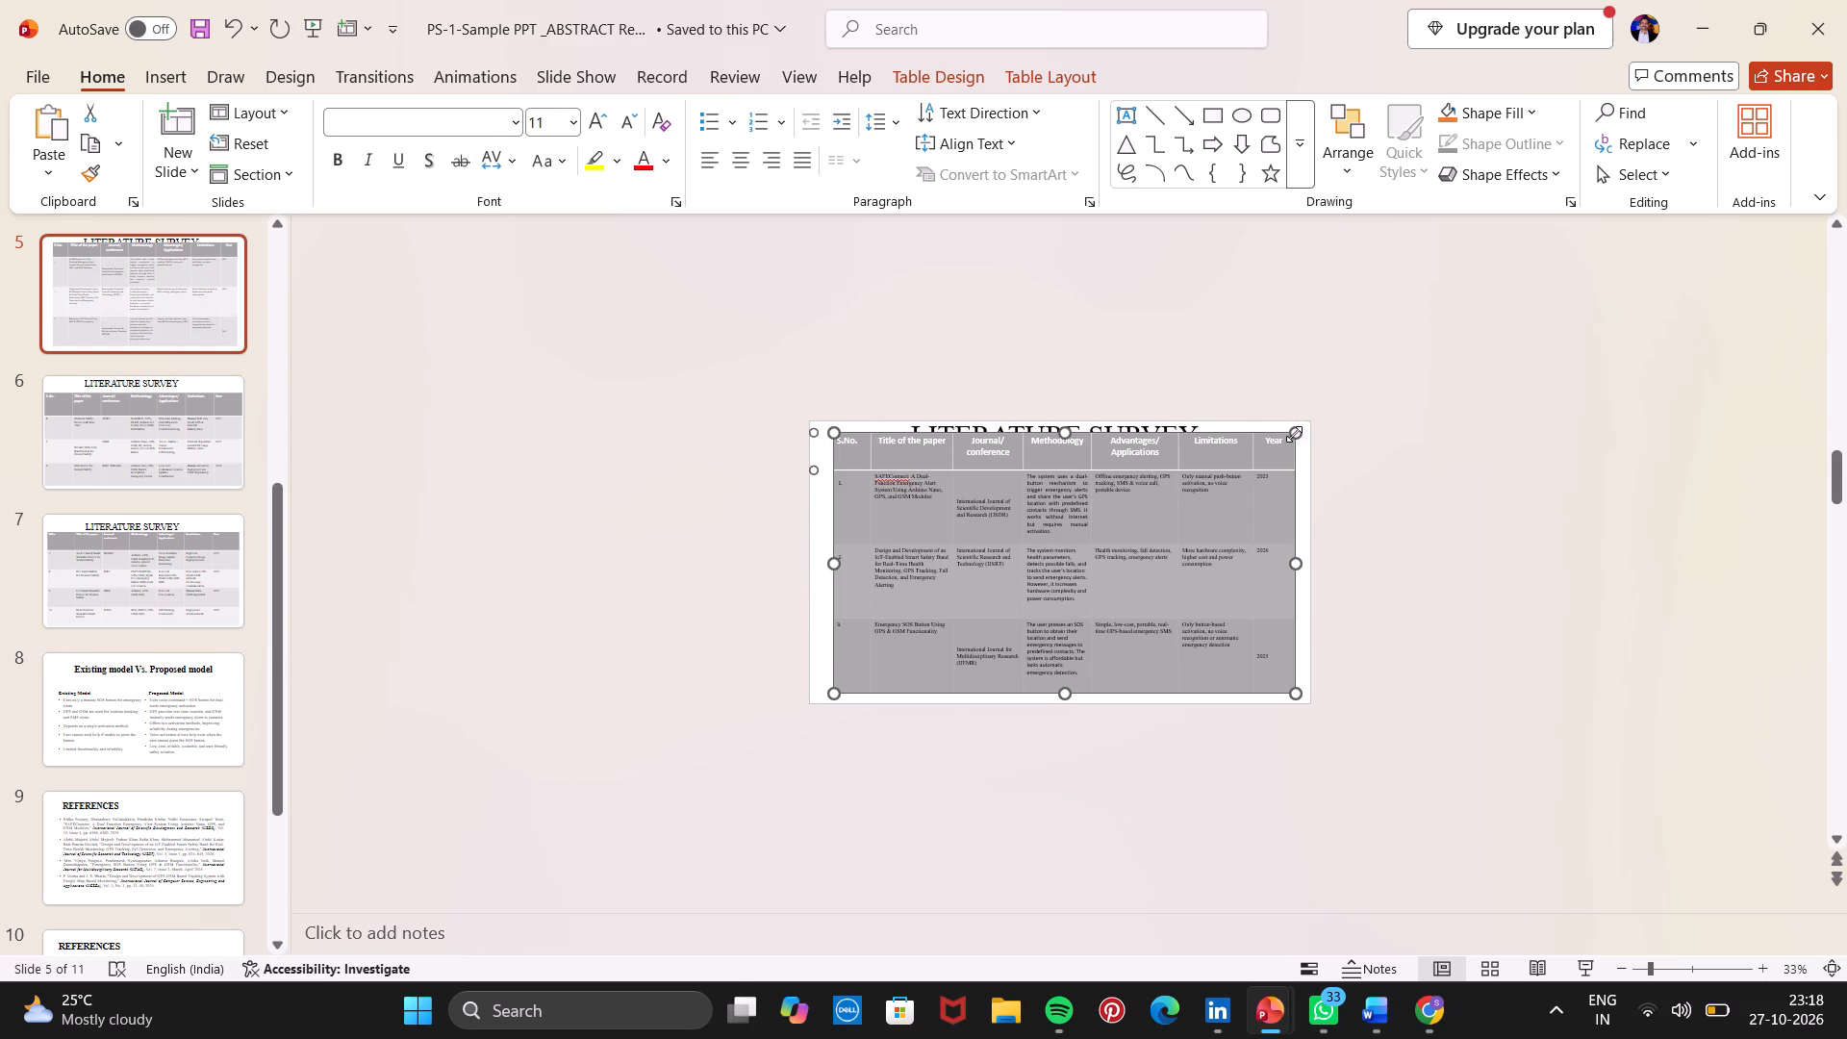
# Shrink the slide 5 table from its upper-right corner so it clears the LITERATURE SURVEY title, and deselect it.
pyautogui.moveTo(1294, 434); pyautogui.dragTo(1285, 445)
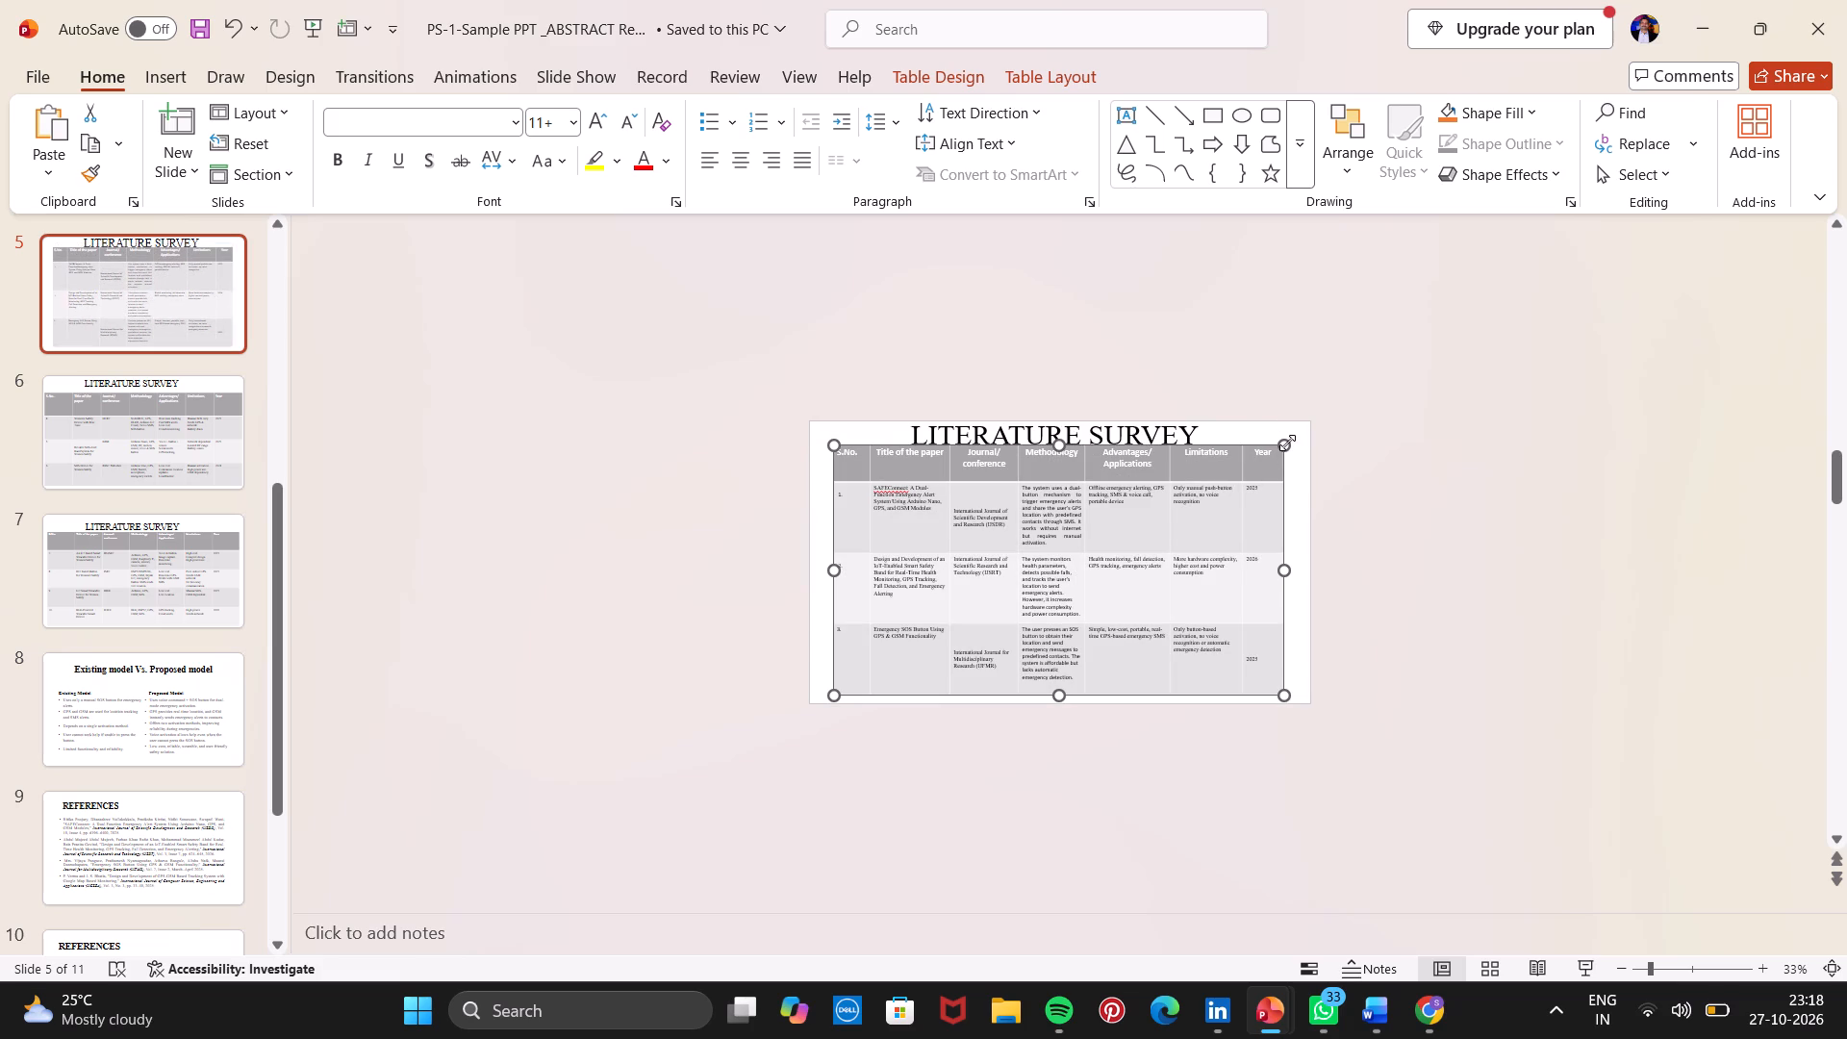
pyautogui.moveTo(1287, 444); pyautogui.dragTo(1287, 457)
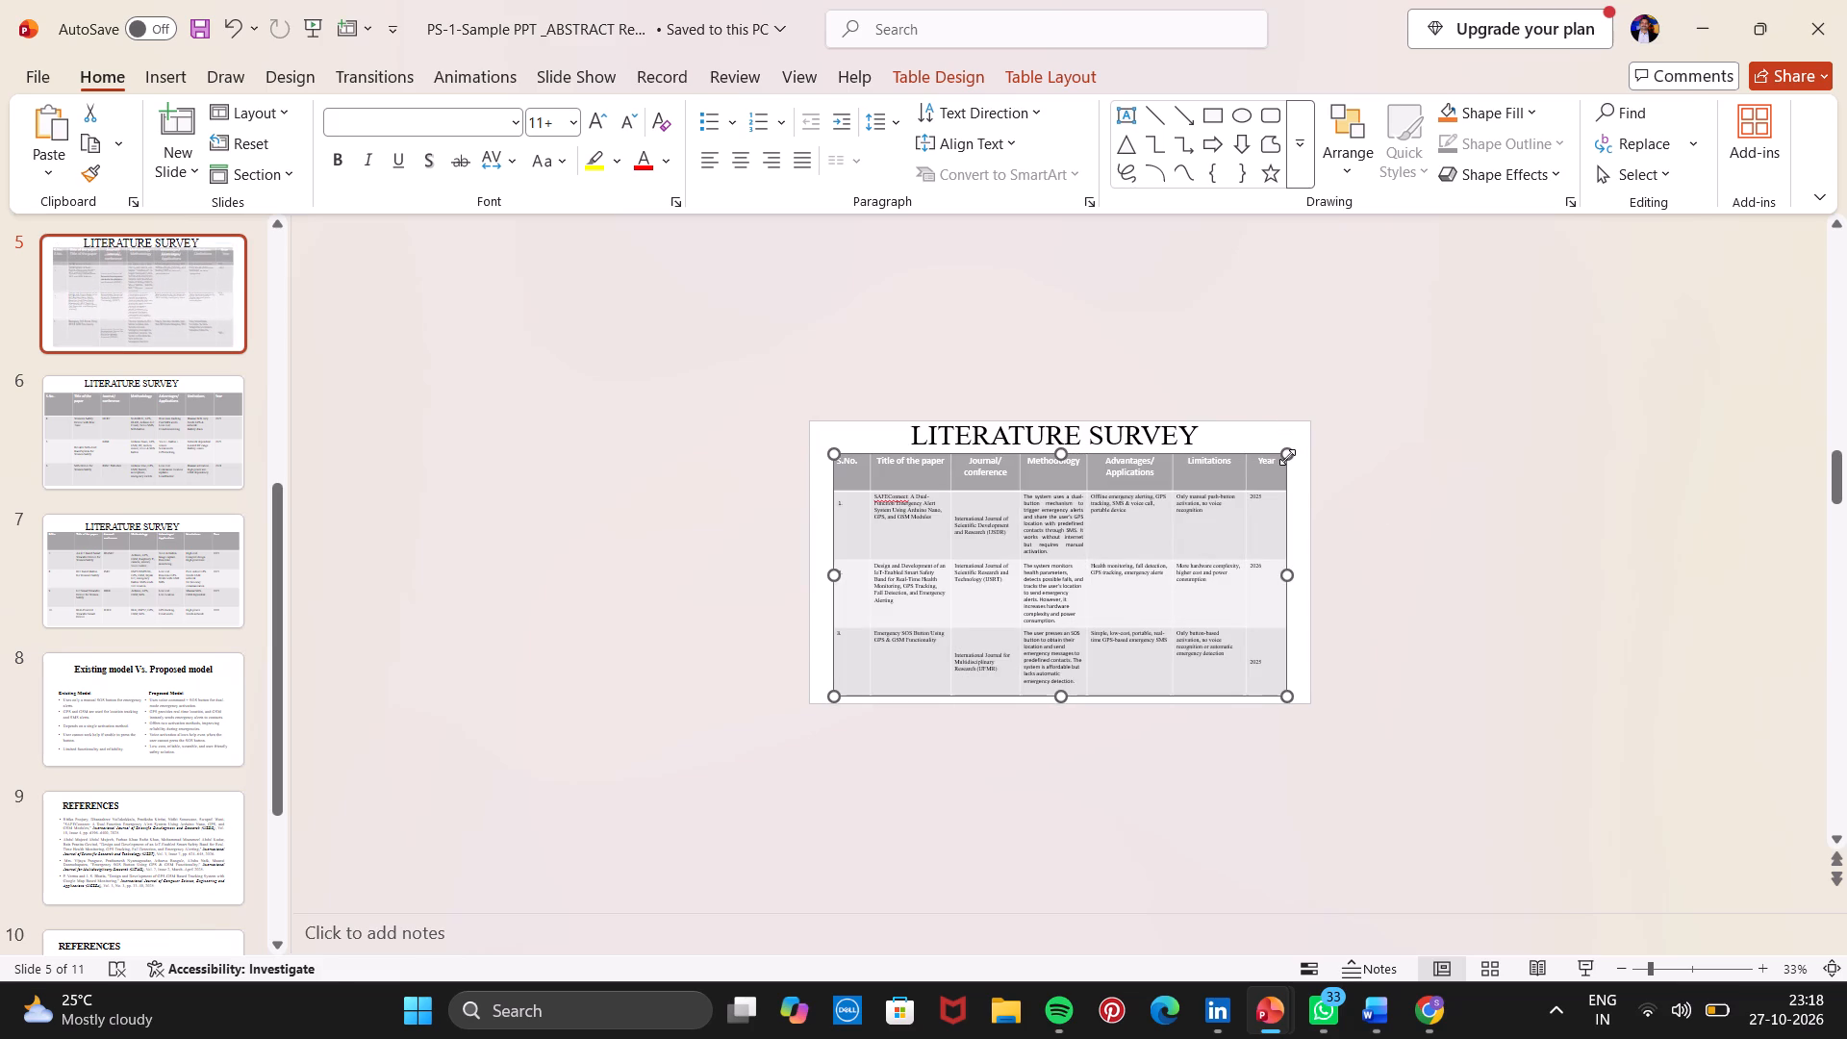
pyautogui.hscroll(1, 1306, 465)
pyautogui.click(1506, 549)
pyautogui.keyDown('ctrl'); pyautogui.scroll(8, 1201, 594); pyautogui.keyUp('ctrl')
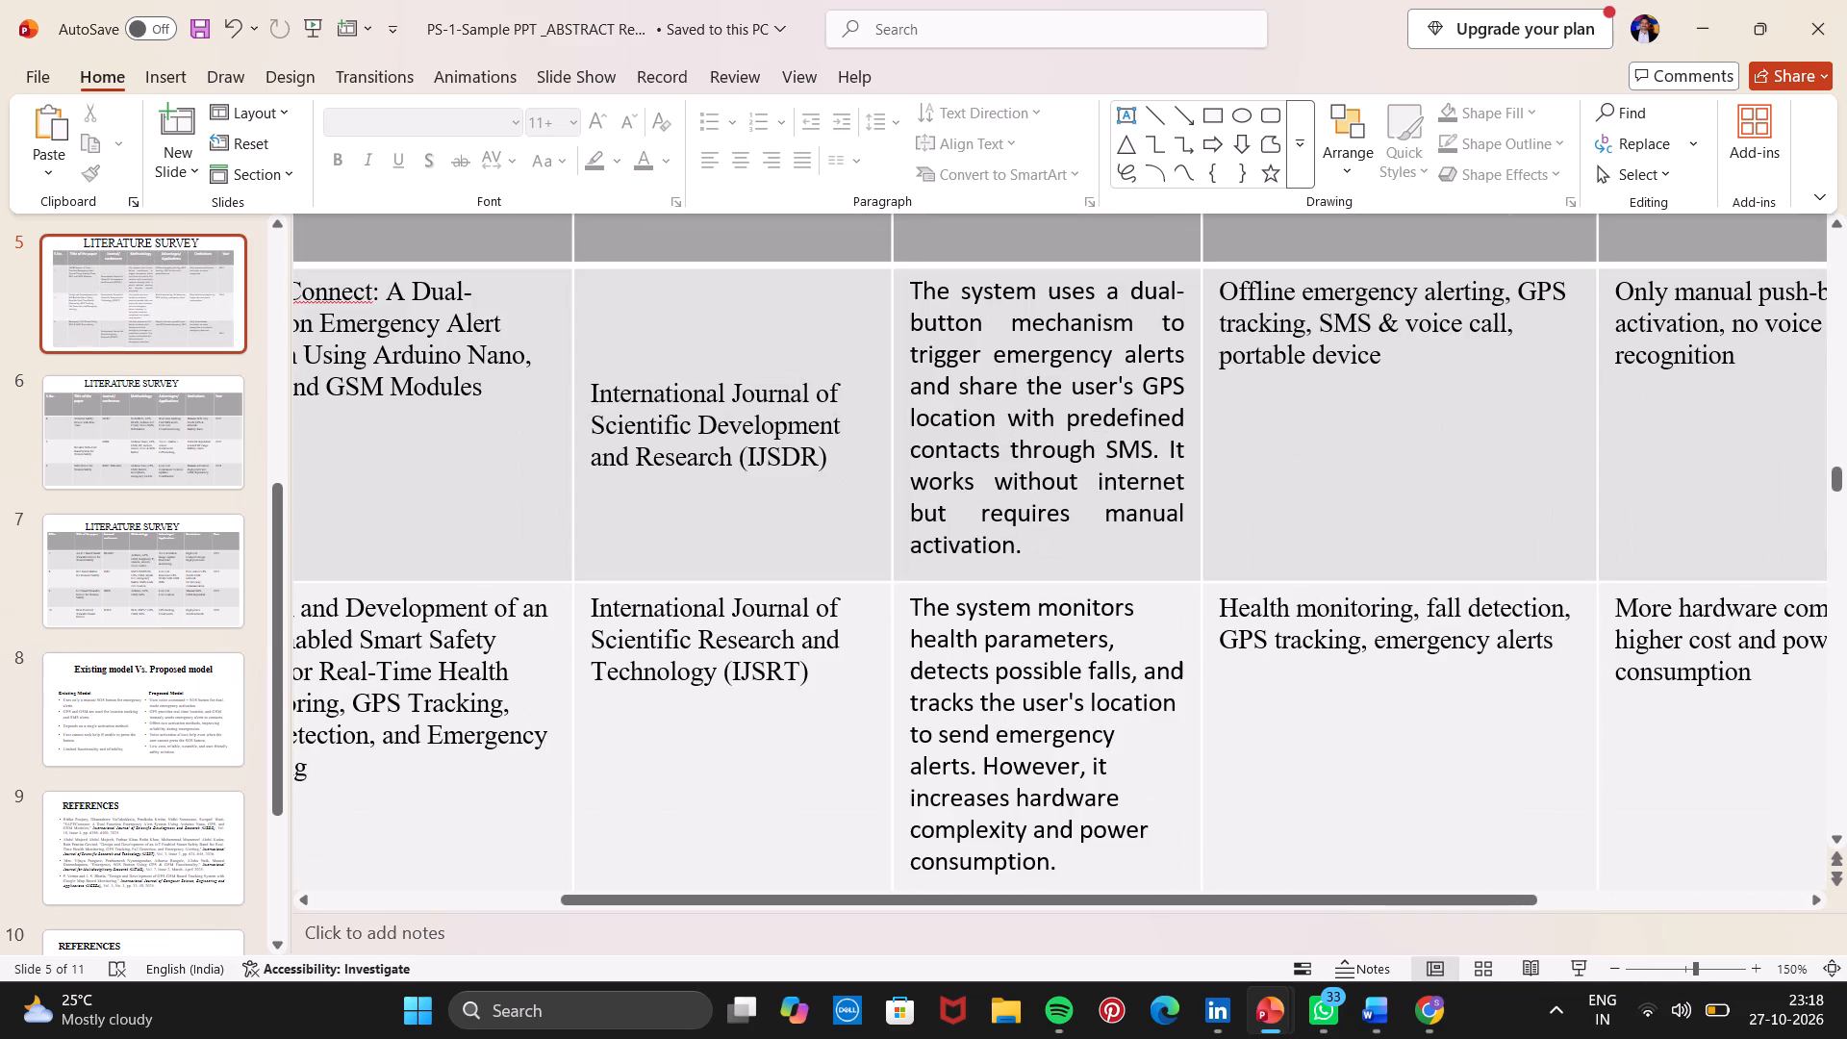
# Go from slide 5 to slide 6, the LITERATURE SURVEY table covering papers 4 to 6.
pyautogui.keyDown('ctrl'); pyautogui.scroll(-4, 1242, 531); pyautogui.keyUp('ctrl')
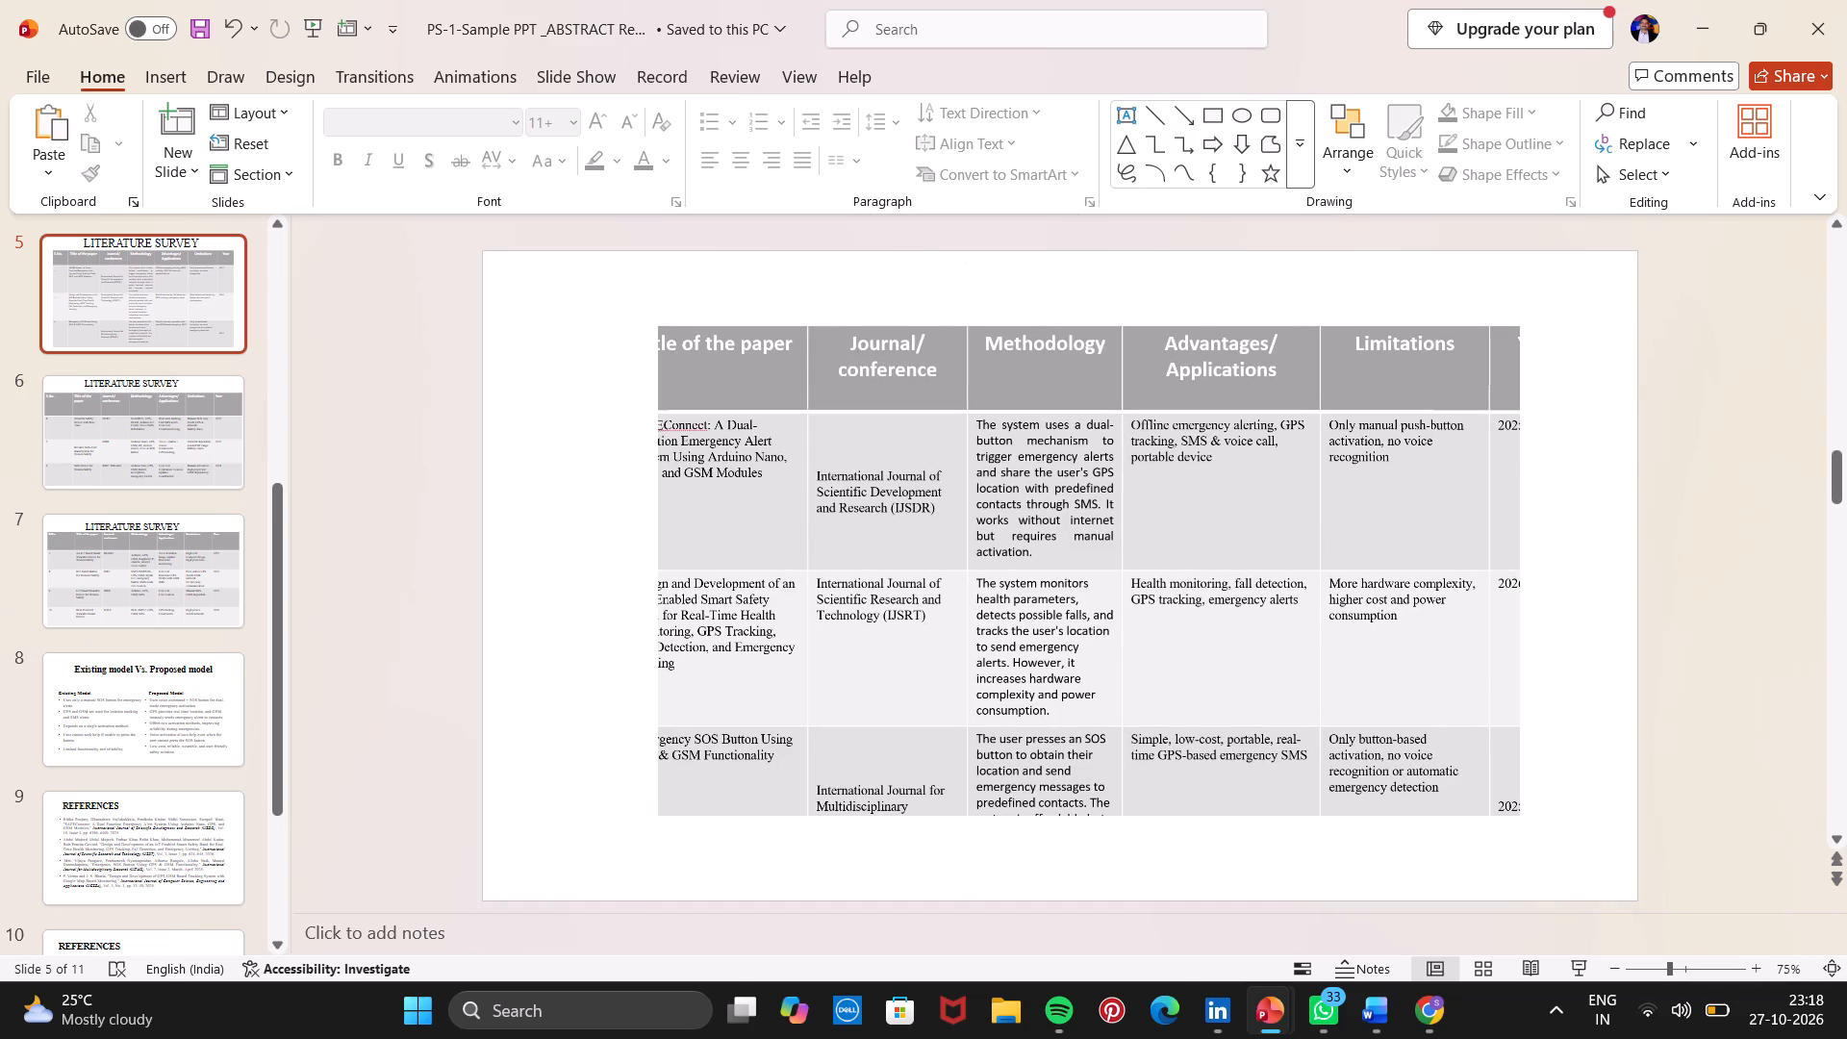
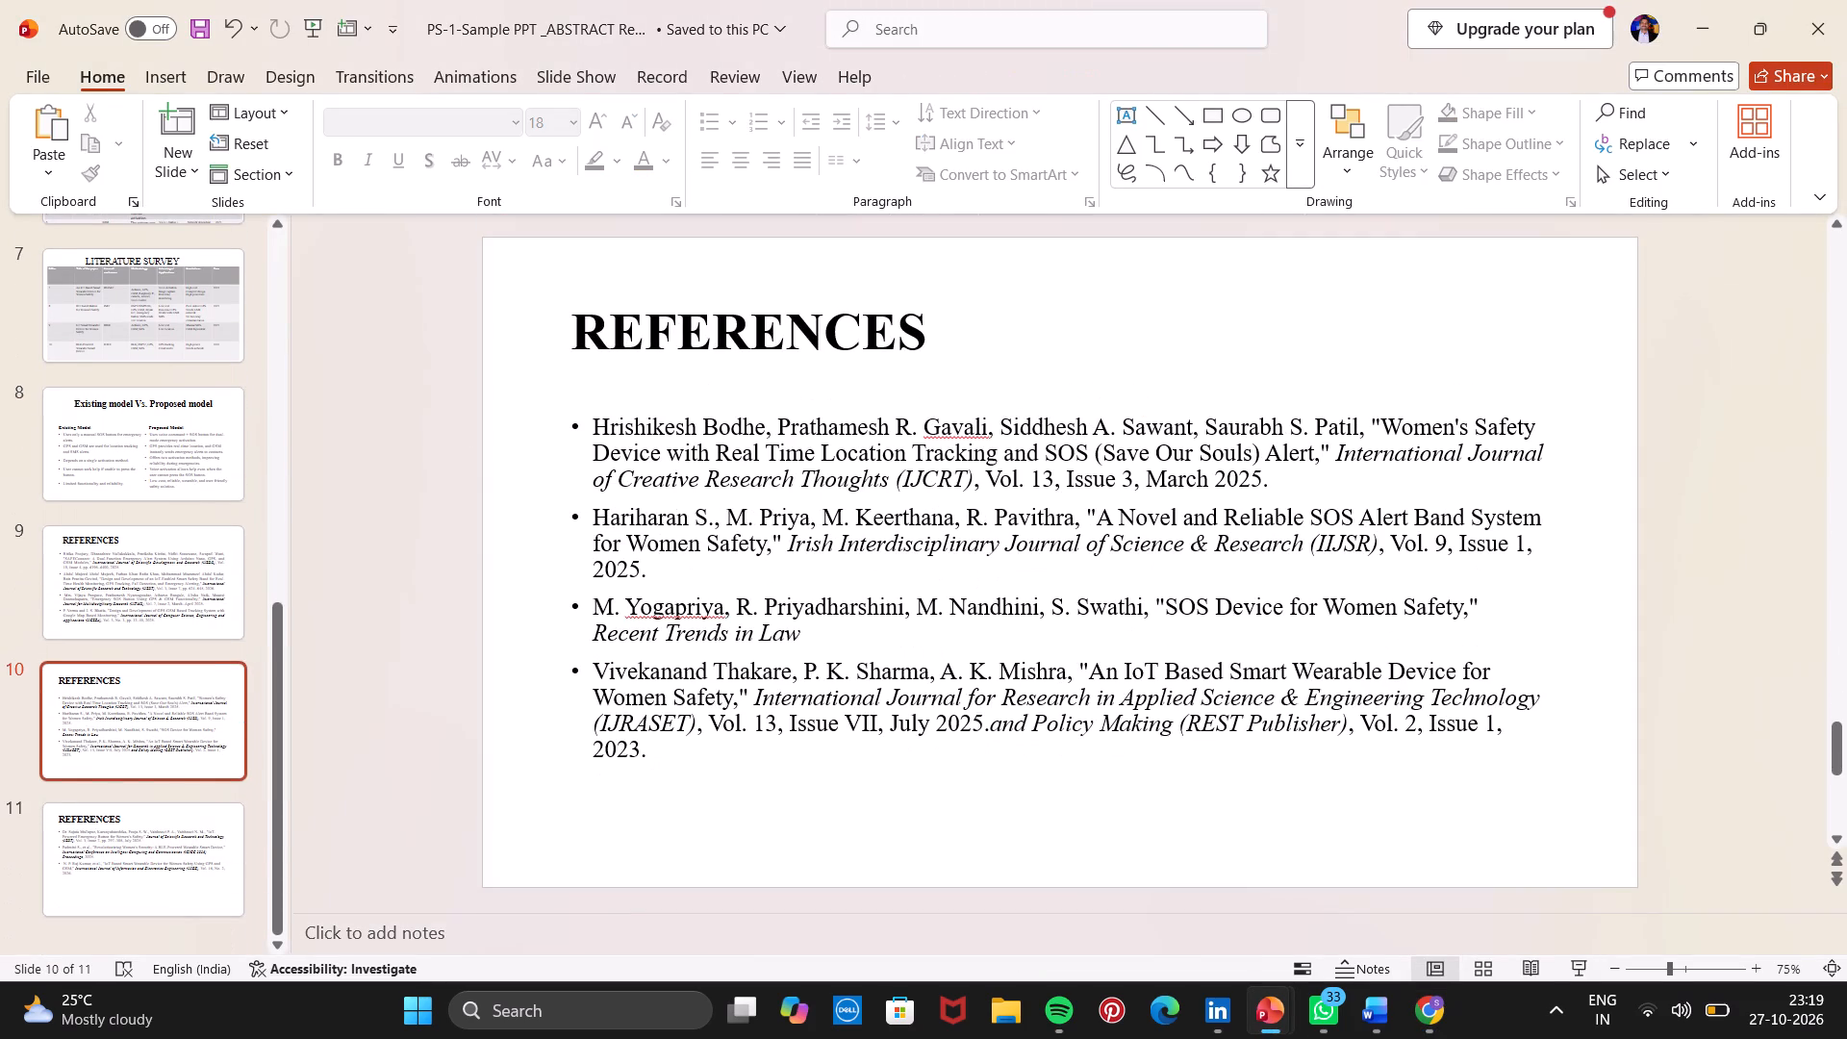
pyautogui.scroll(1, 162, 439)
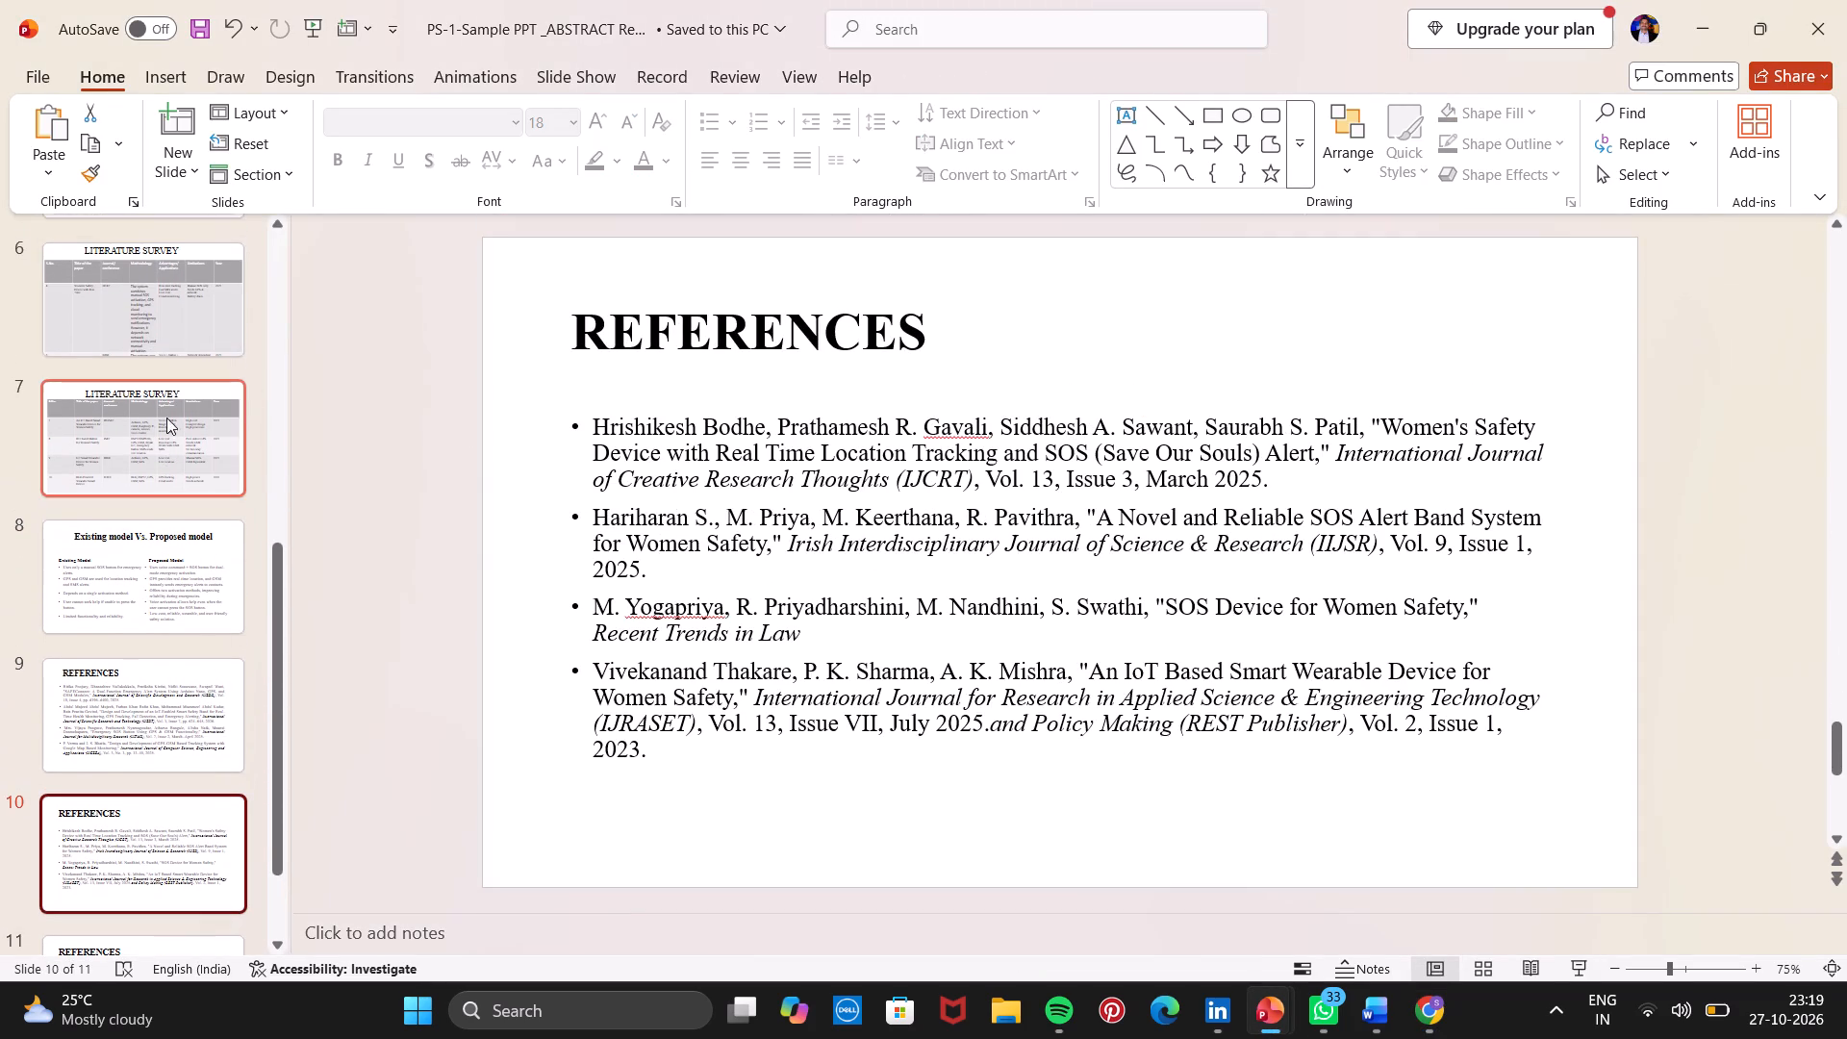
pyautogui.doubleClick(174, 349)
pyautogui.scroll(-2, 624, 444)
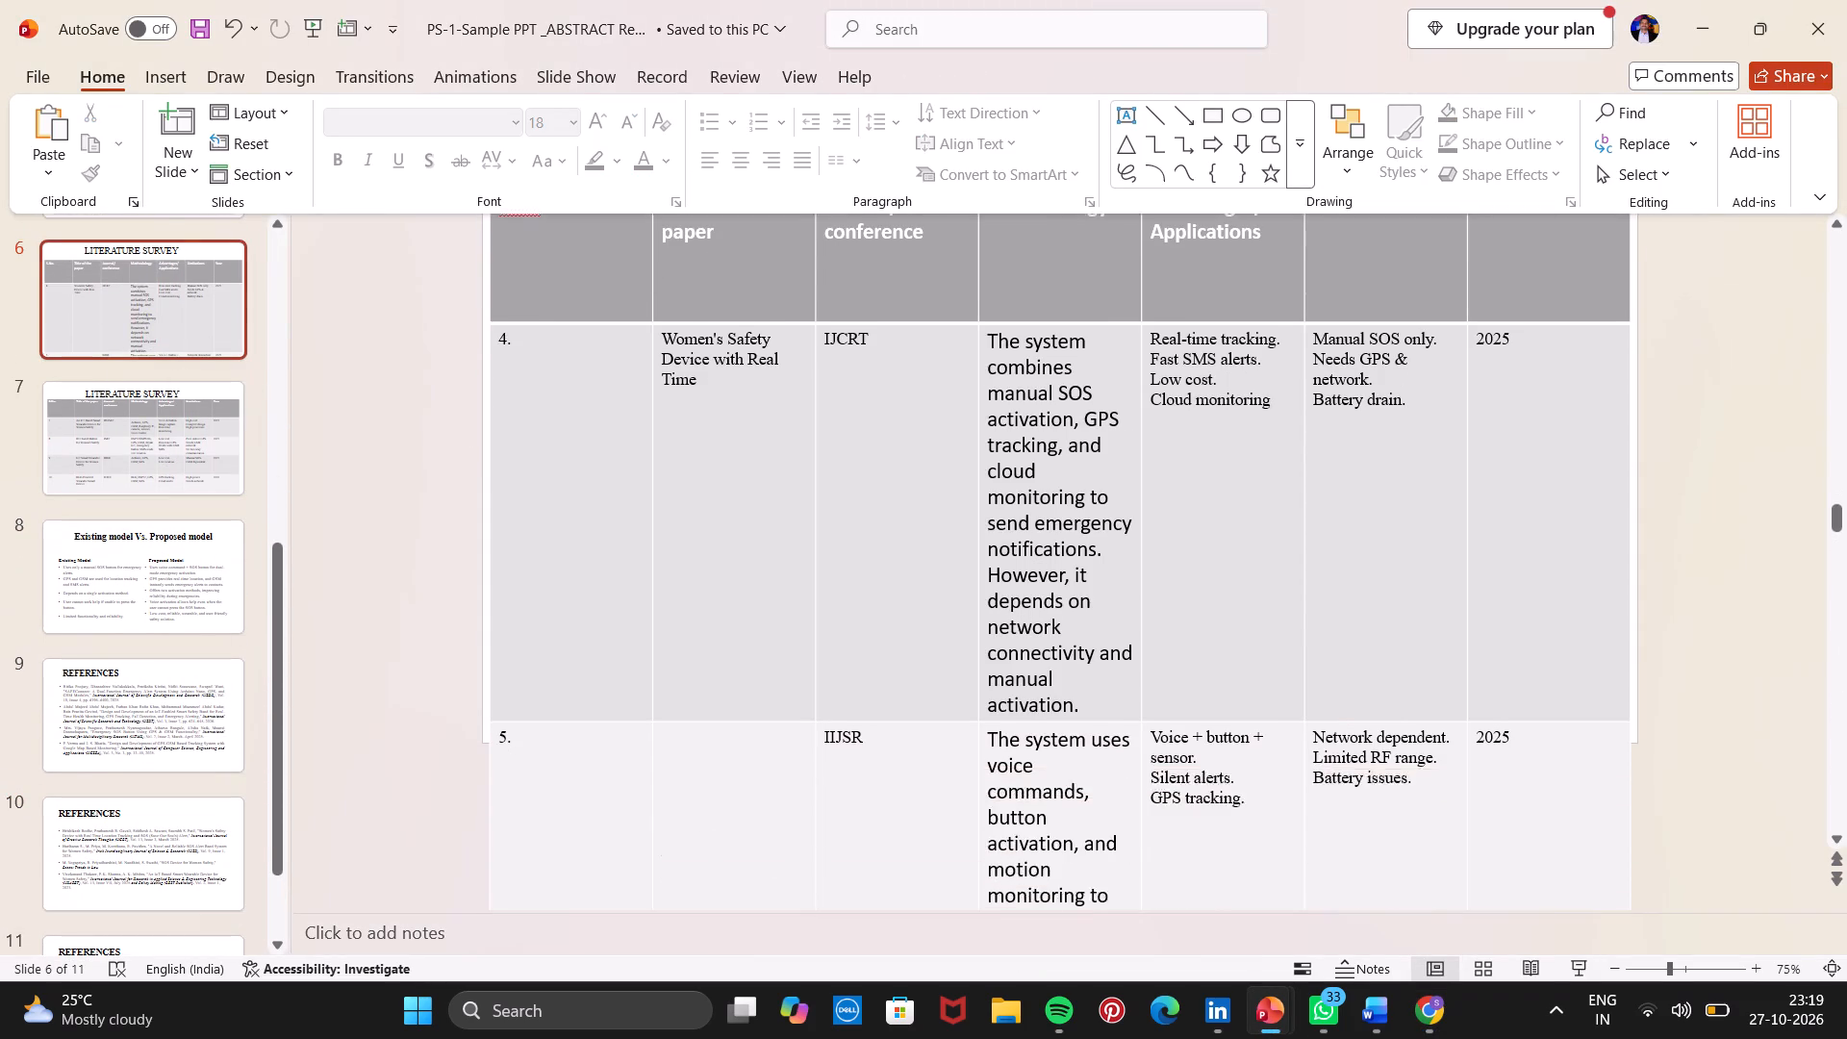
pyautogui.scroll(-5, 624, 444)
pyautogui.scroll(1, 624, 444)
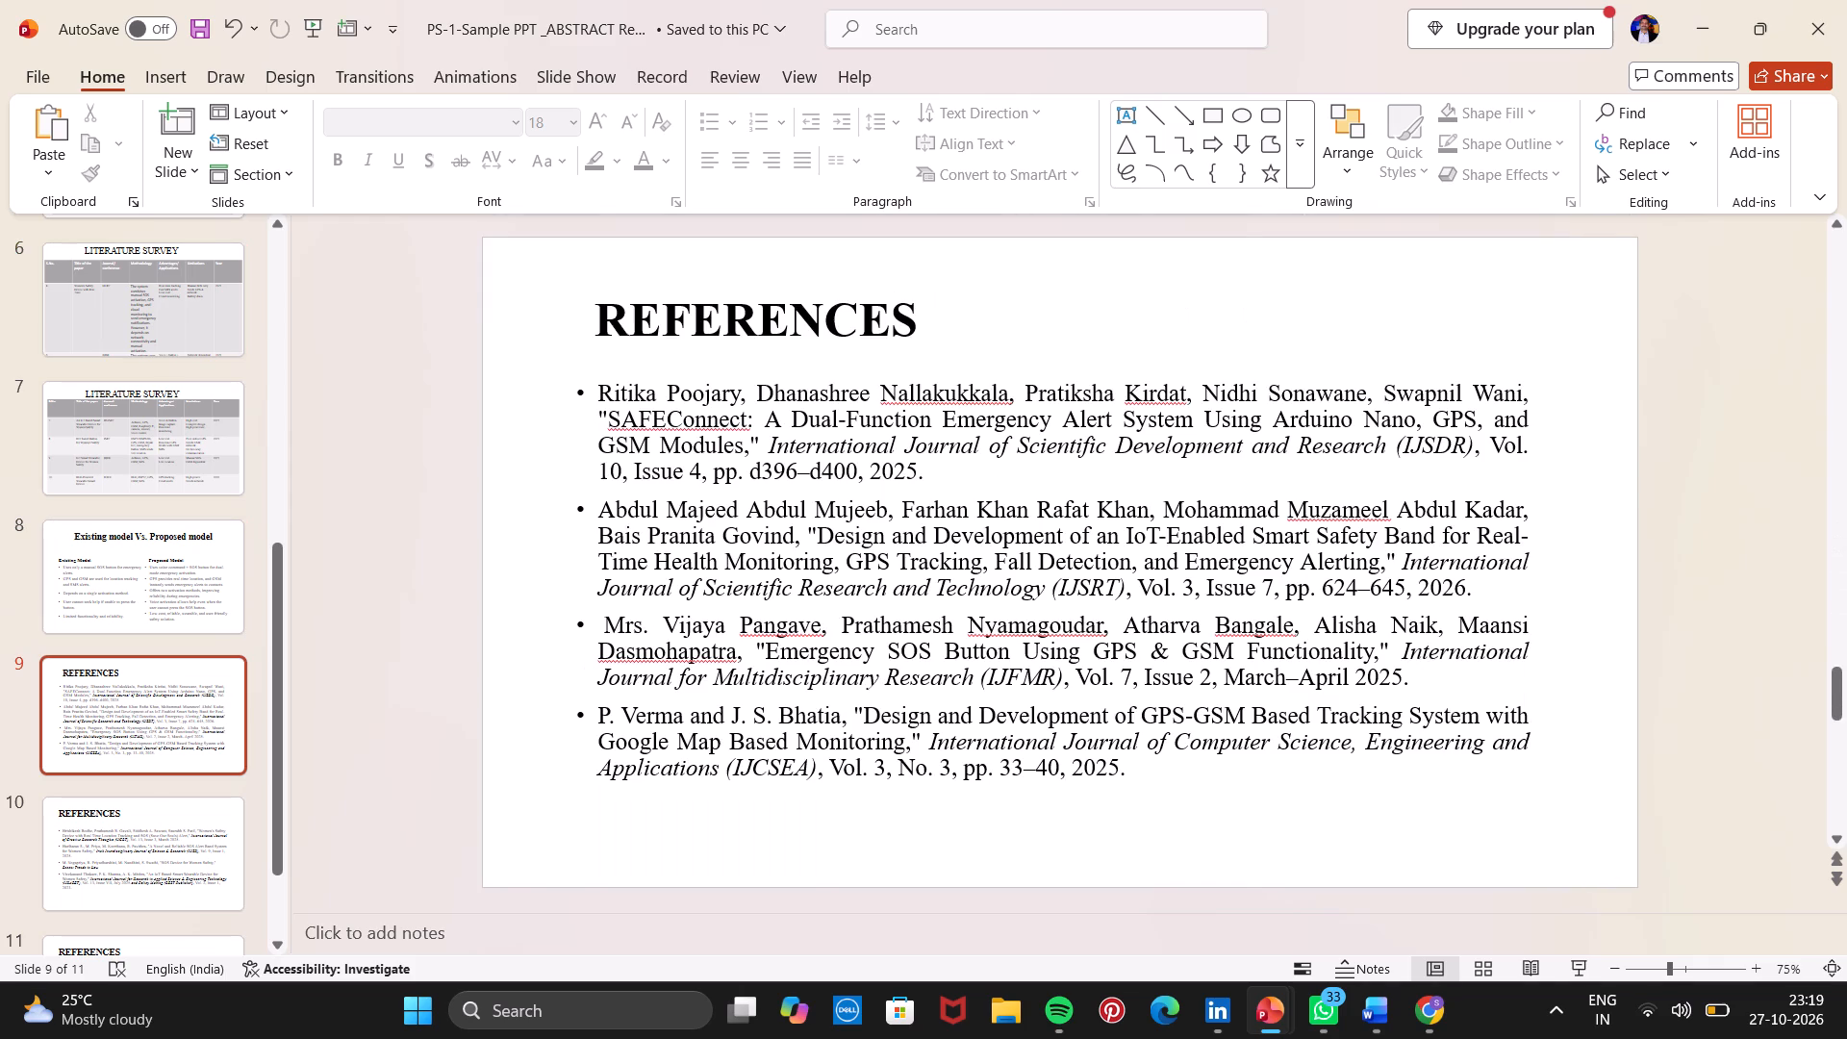
pyautogui.click(199, 322)
pyautogui.scroll(-2, 633, 371)
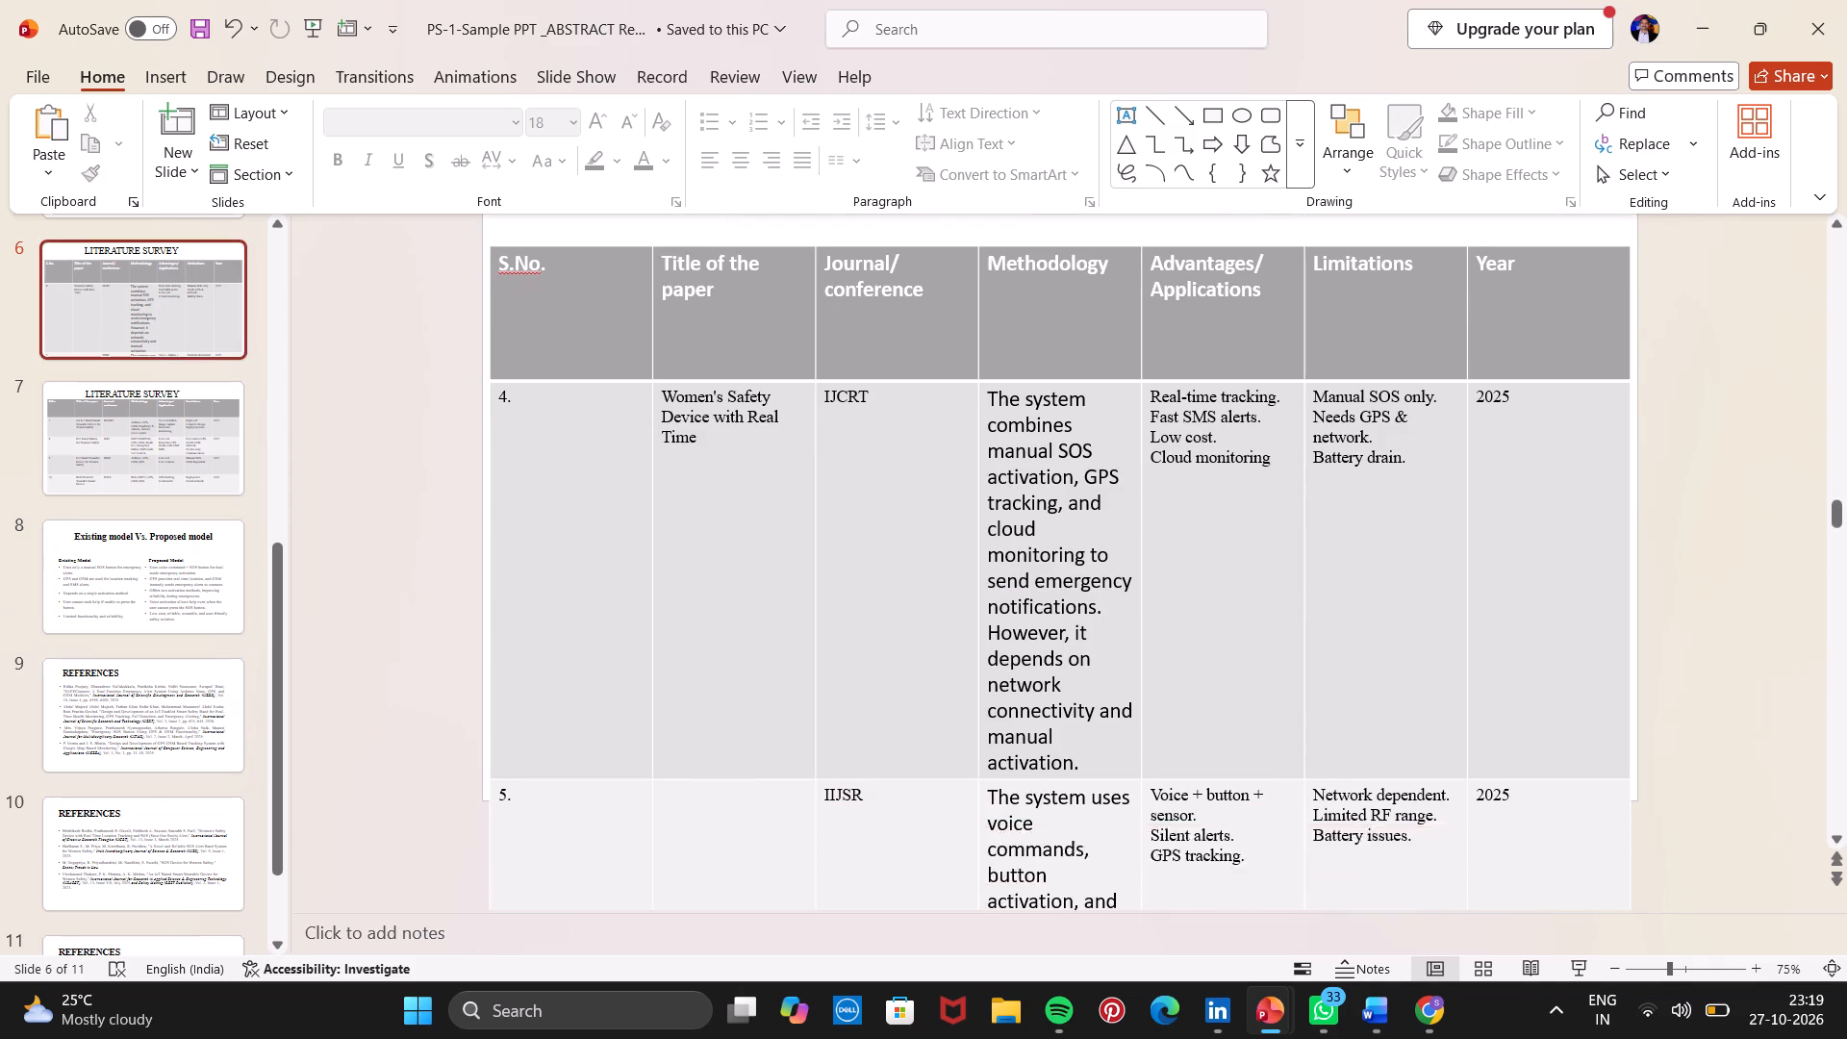
pyautogui.scroll(-5, 633, 371)
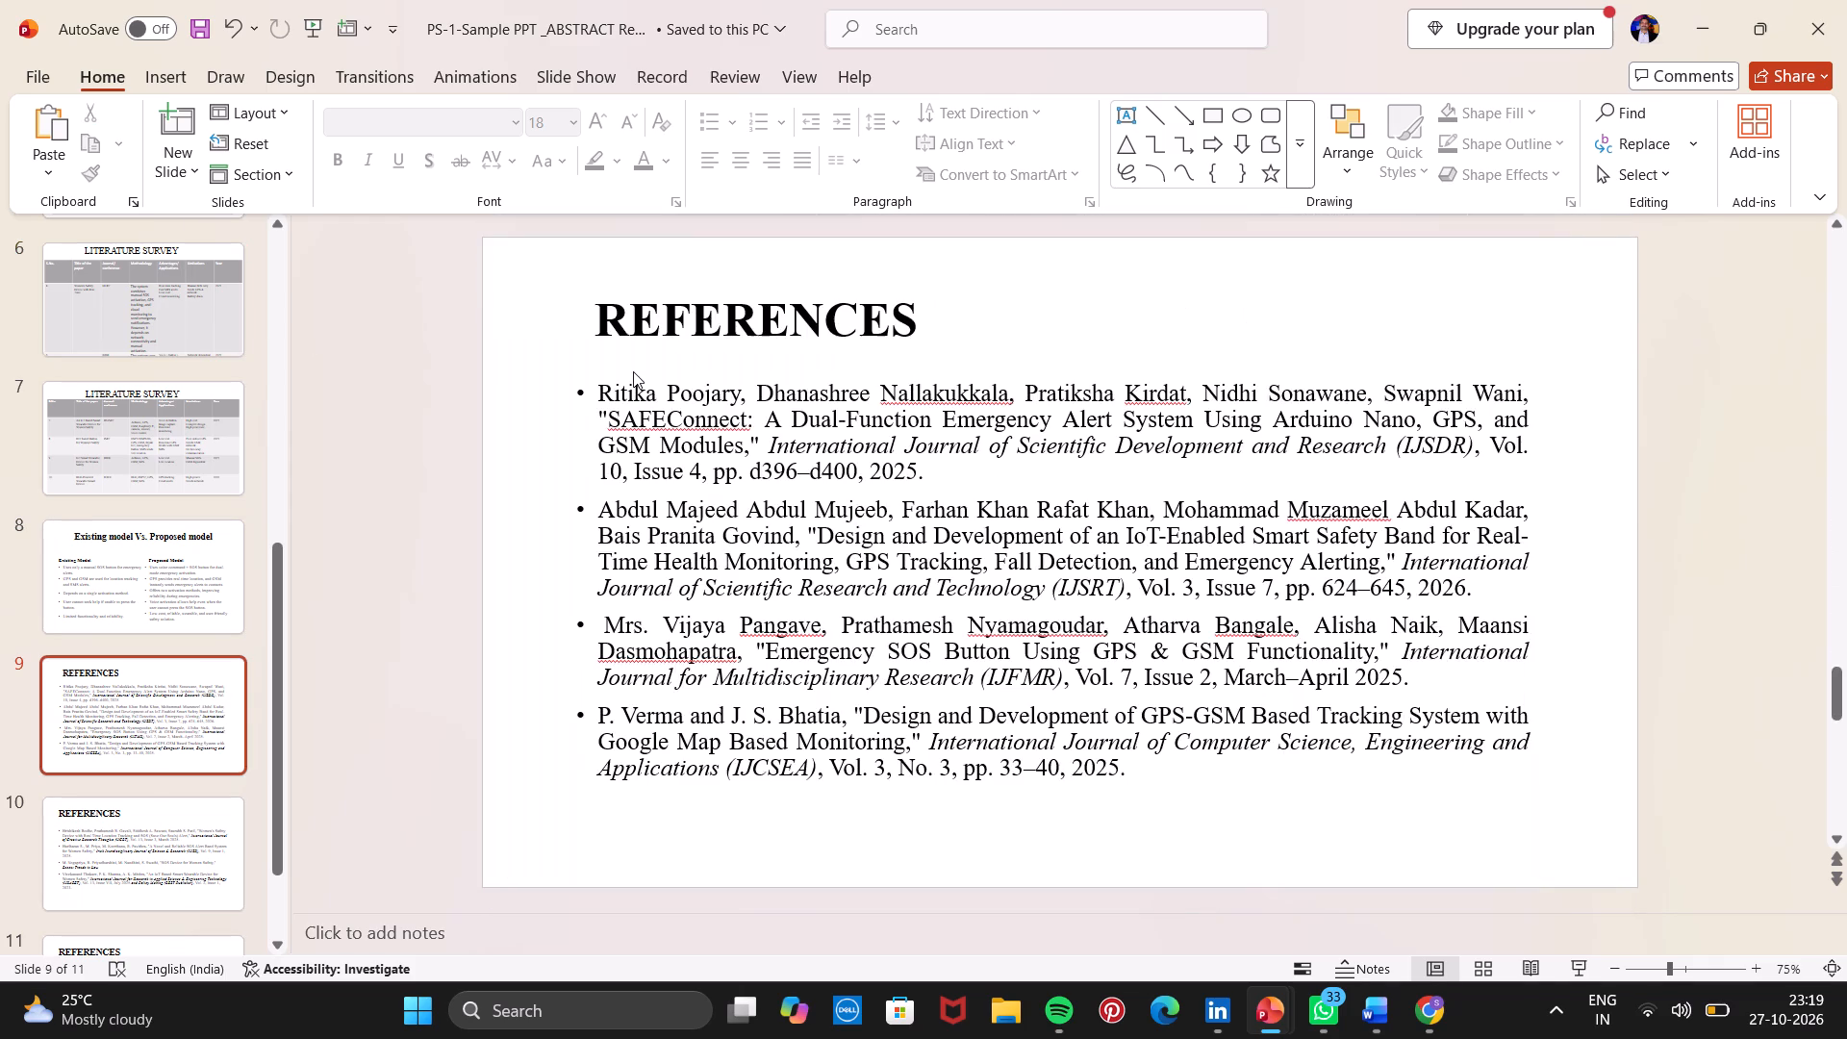
pyautogui.scroll(1, 633, 371)
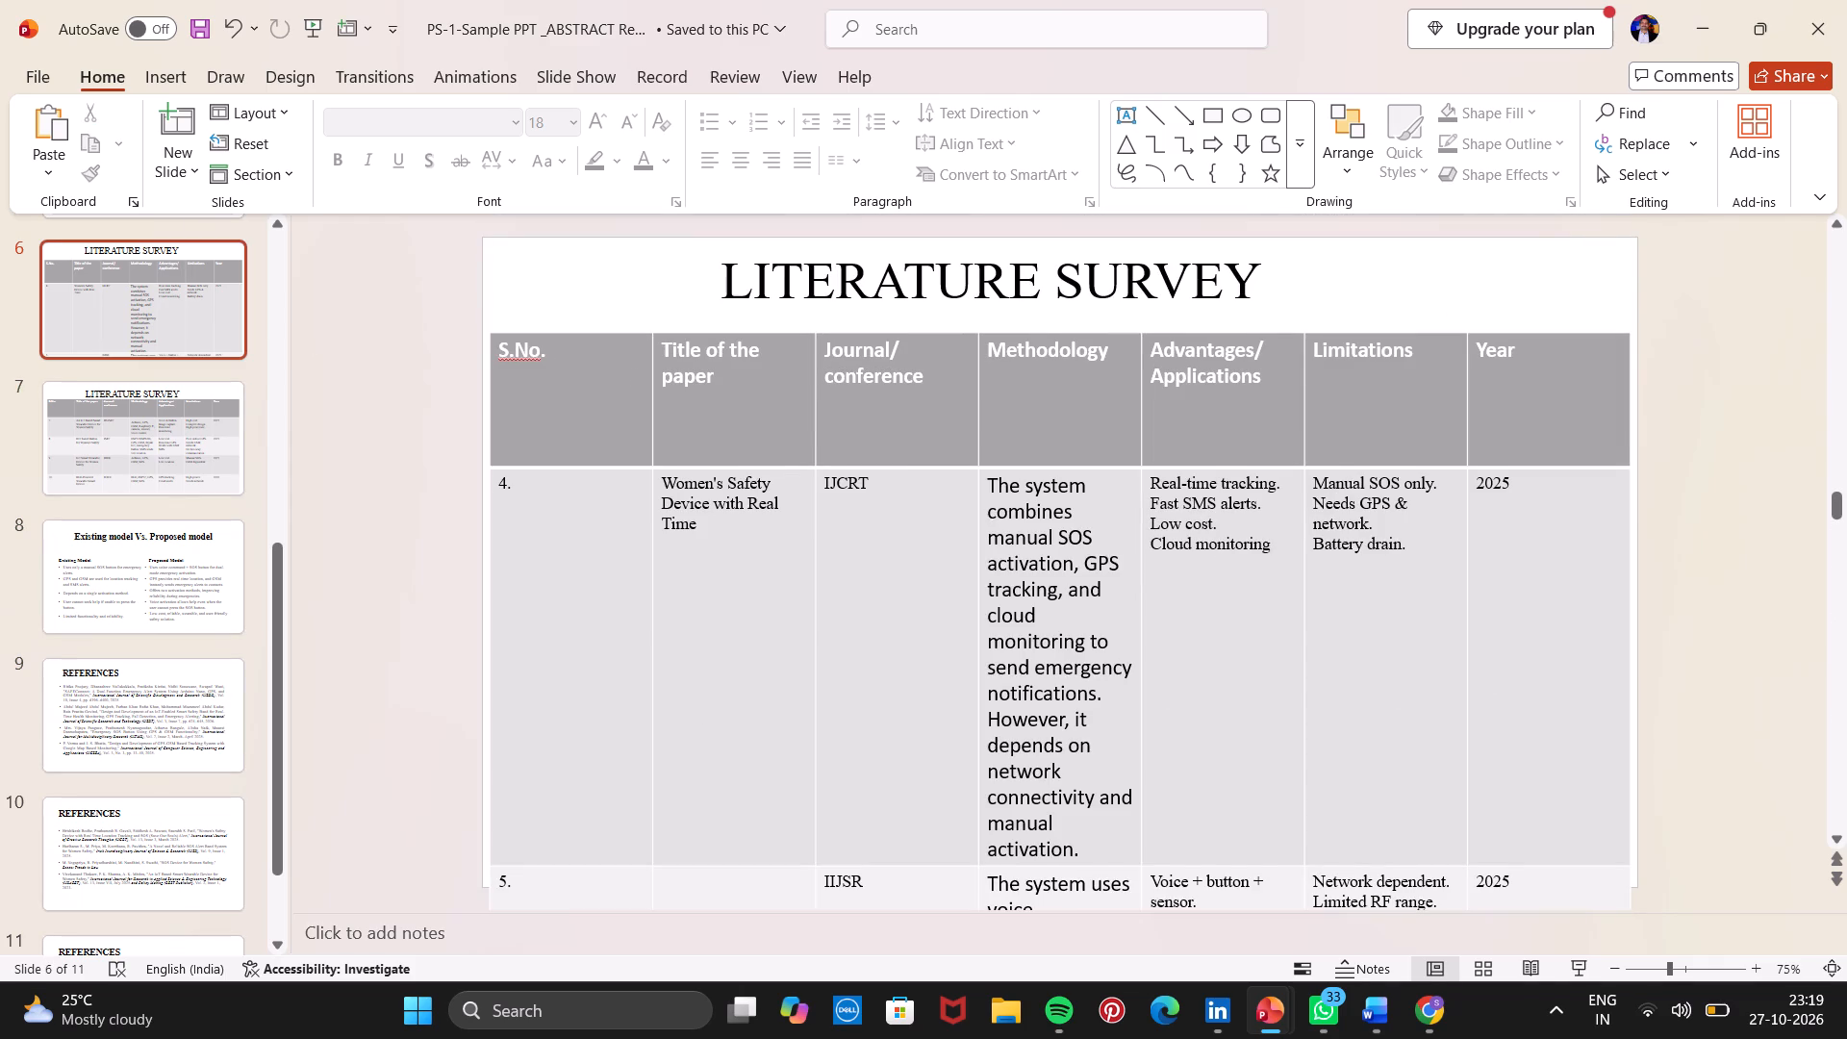
pyautogui.scroll(-2, 1561, 646)
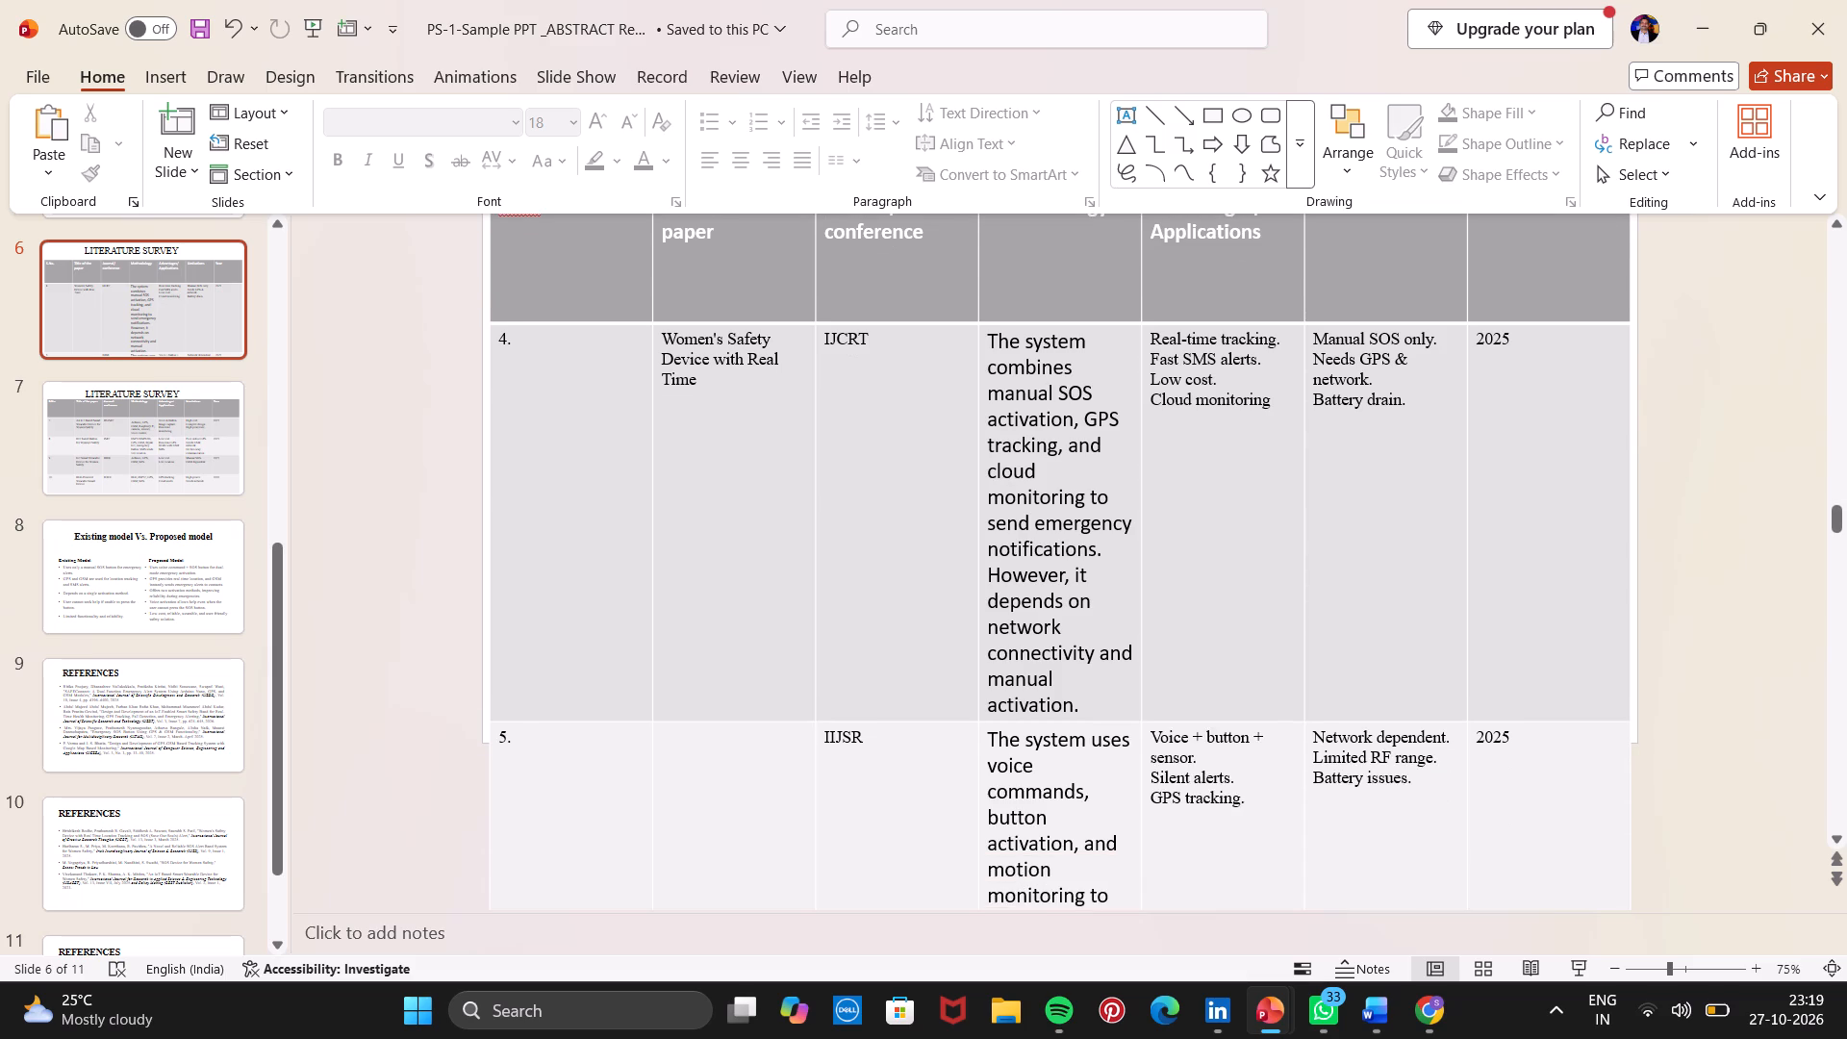
pyautogui.scroll(-1, 1561, 646)
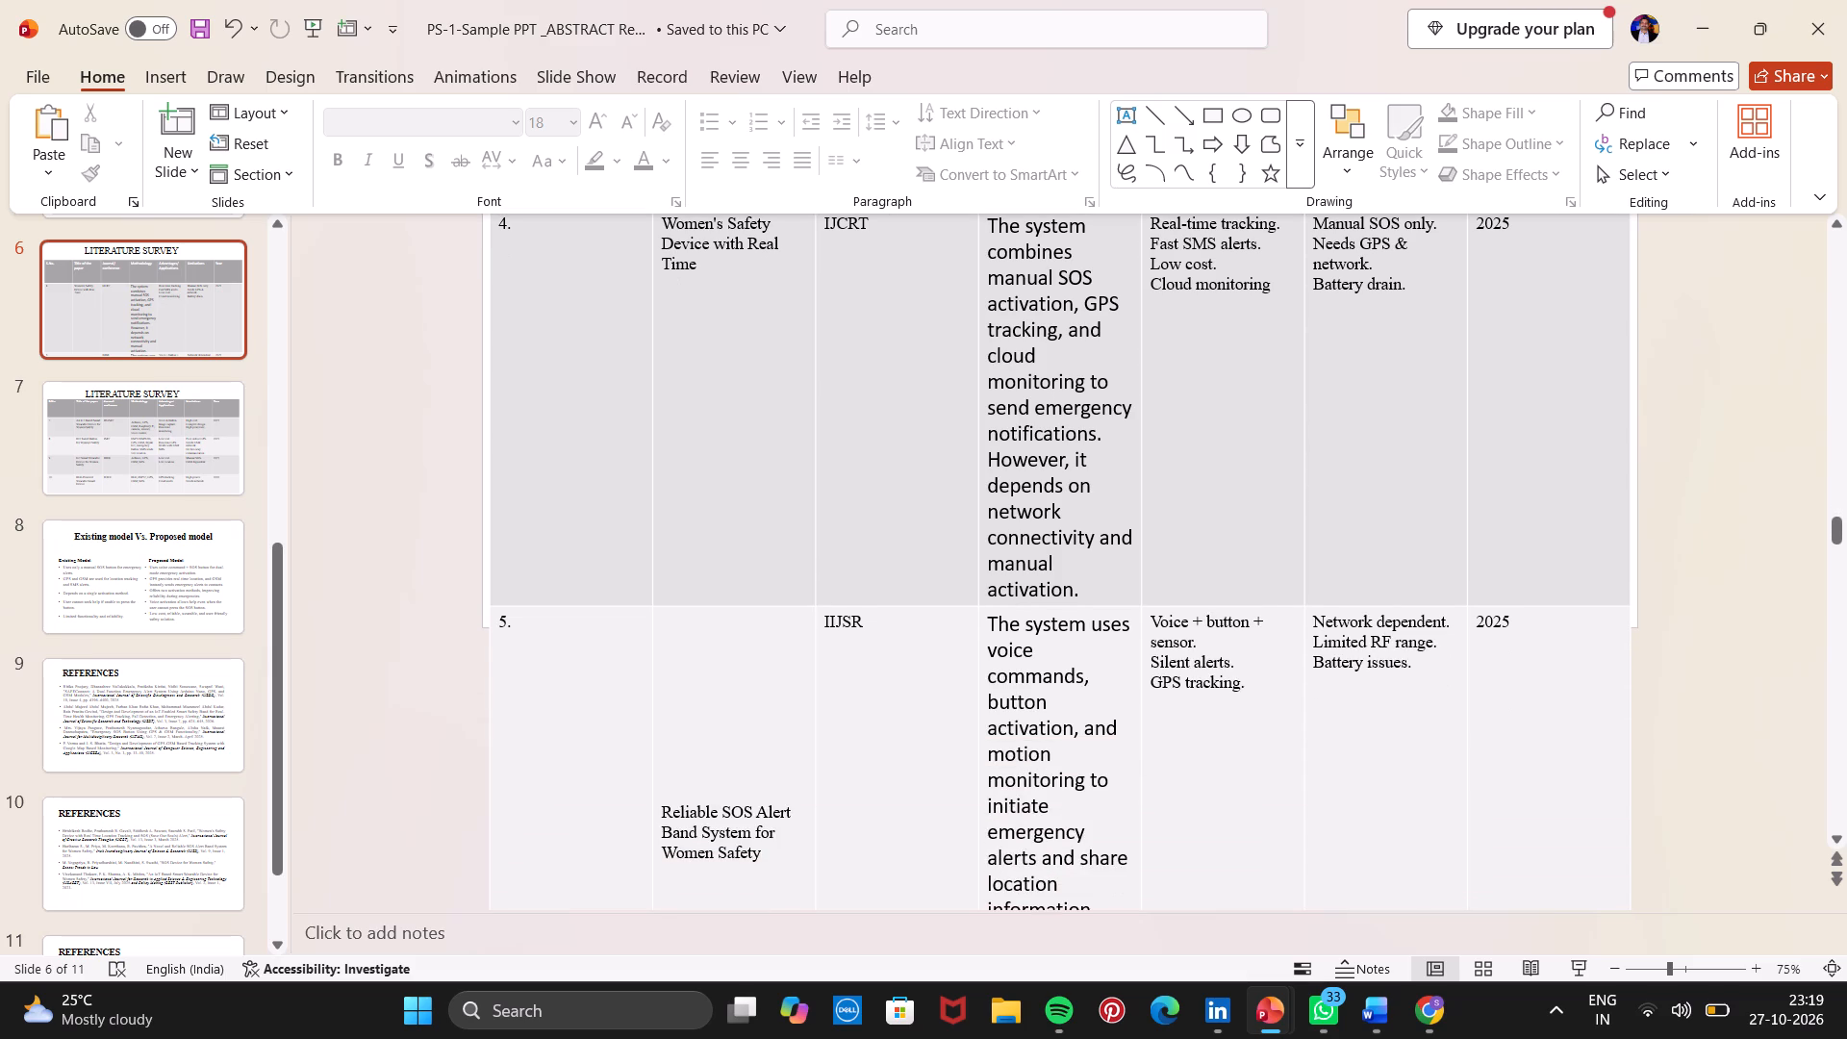
pyautogui.scroll(-1, 1594, 632)
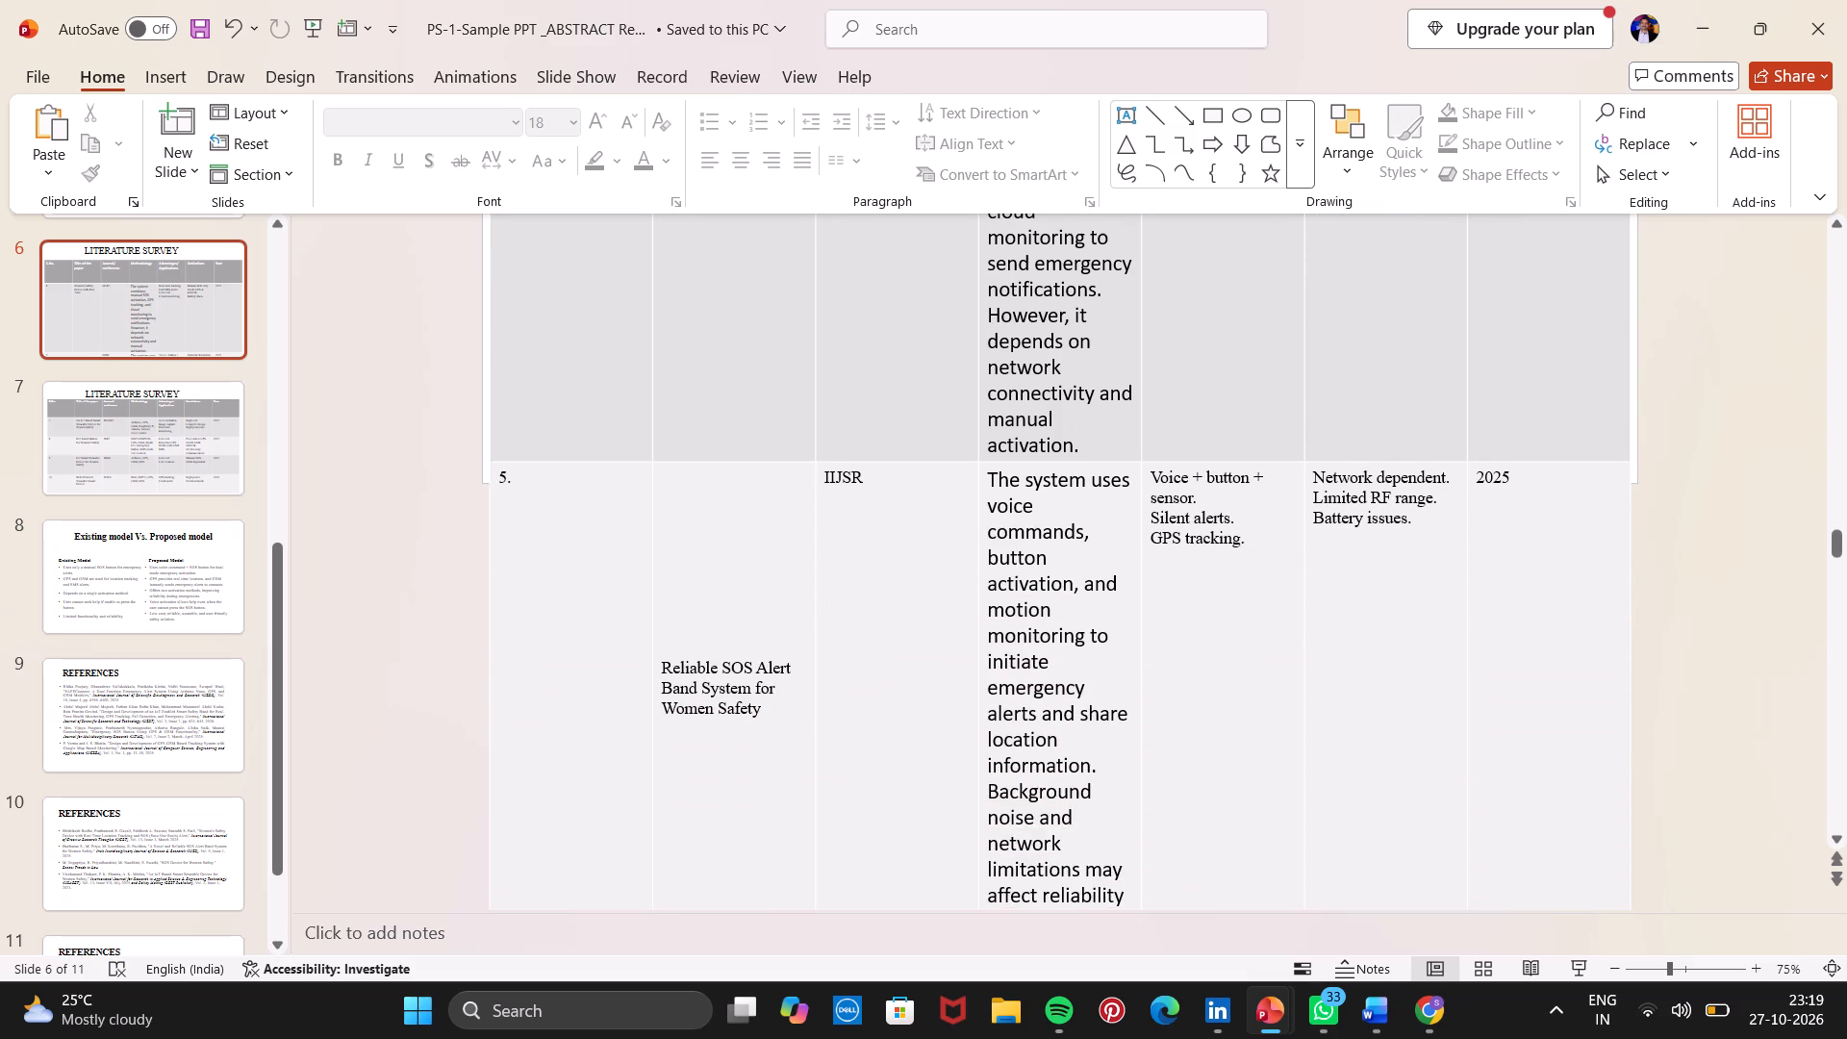
pyautogui.scroll(-3, 1594, 632)
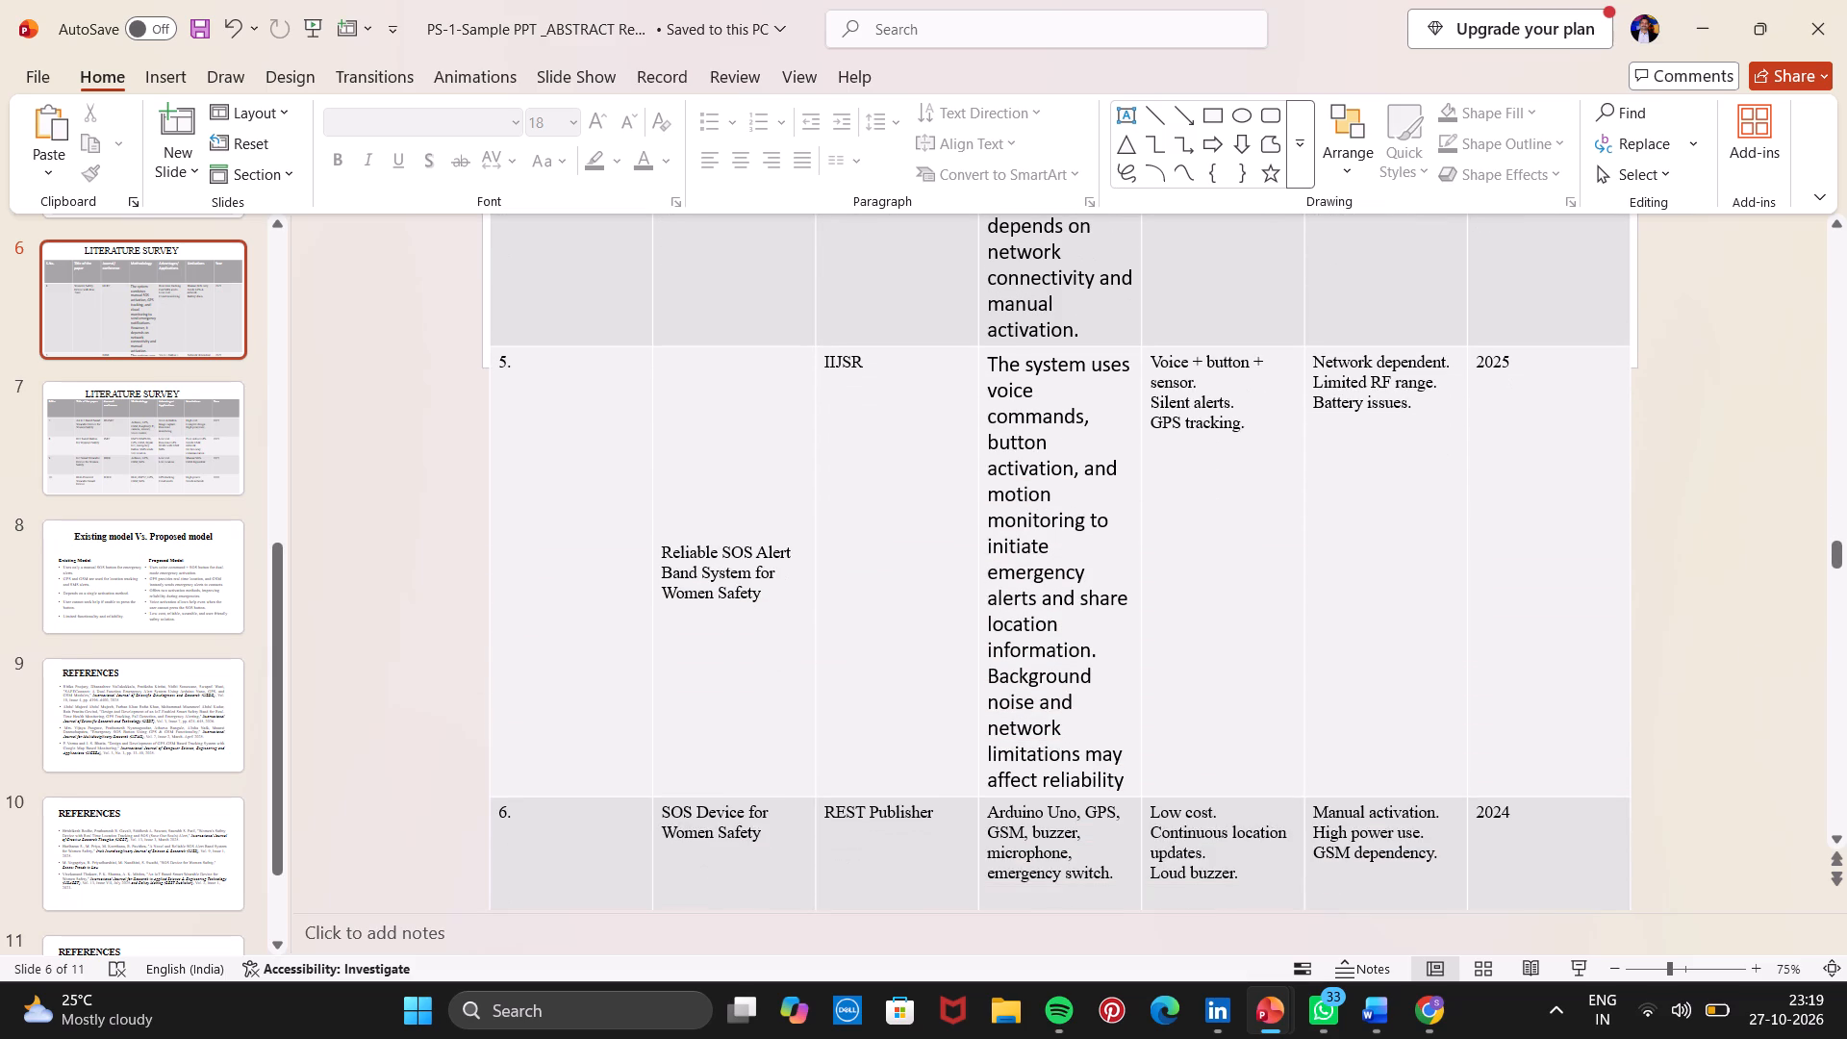
pyautogui.moveTo(1119, 872); pyautogui.dragTo(1110, 869)
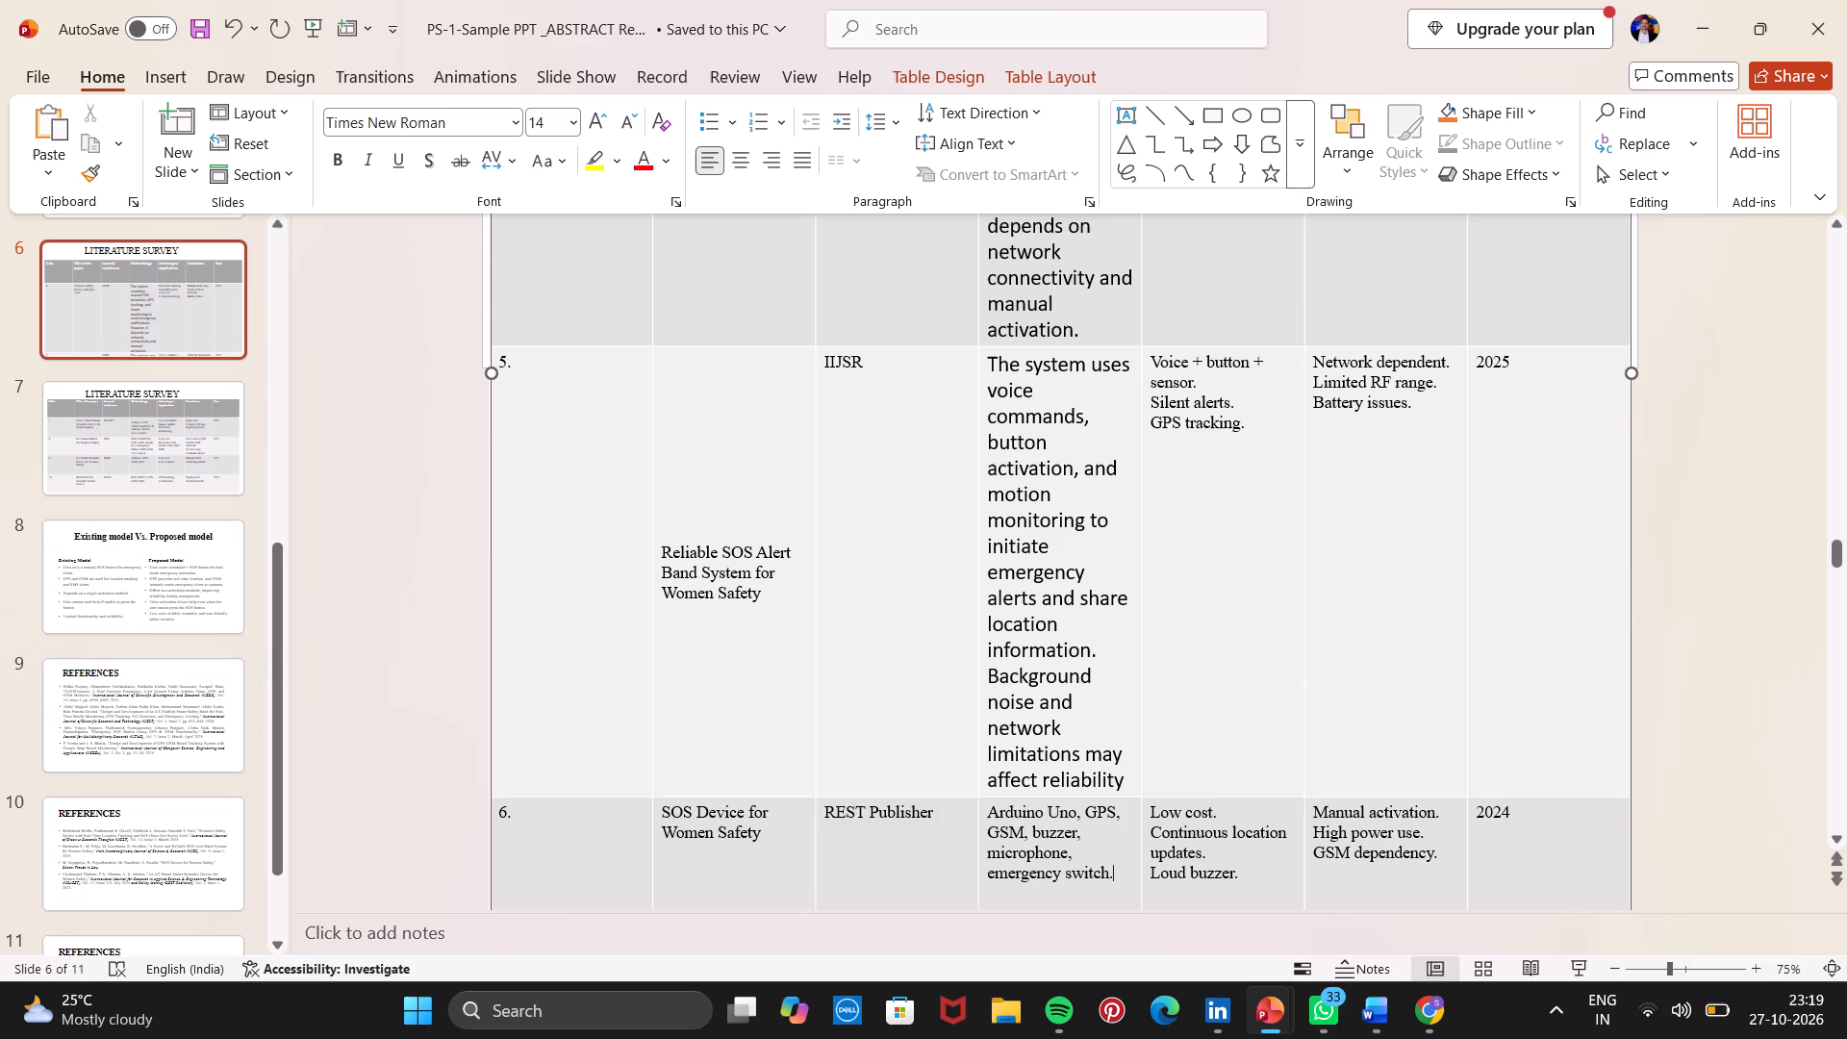
pyautogui.moveTo(1110, 869); pyautogui.dragTo(983, 812)
pyautogui.press('BackSpace')
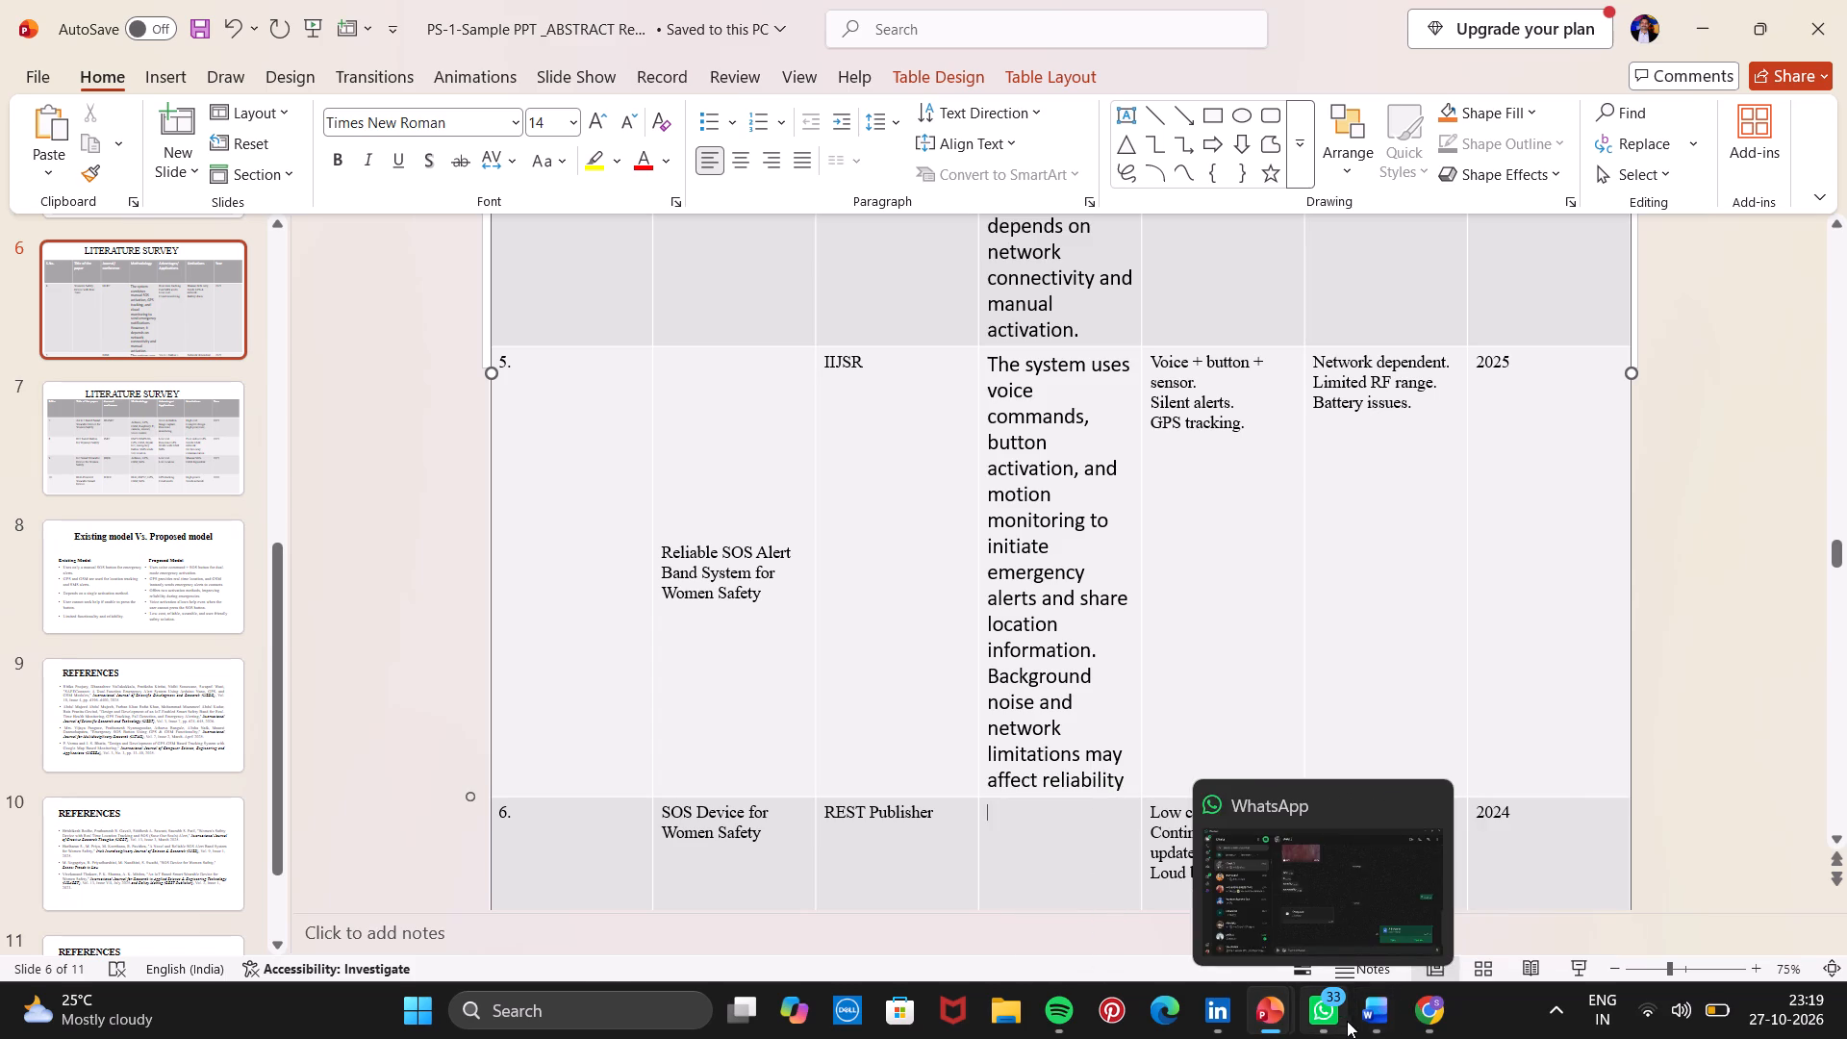
# Copy ChatGPT's two-line SOS Device for Women's Safety description and paste it into row 6's Methodology cell on slide 6.
pyautogui.click(1414, 1010)
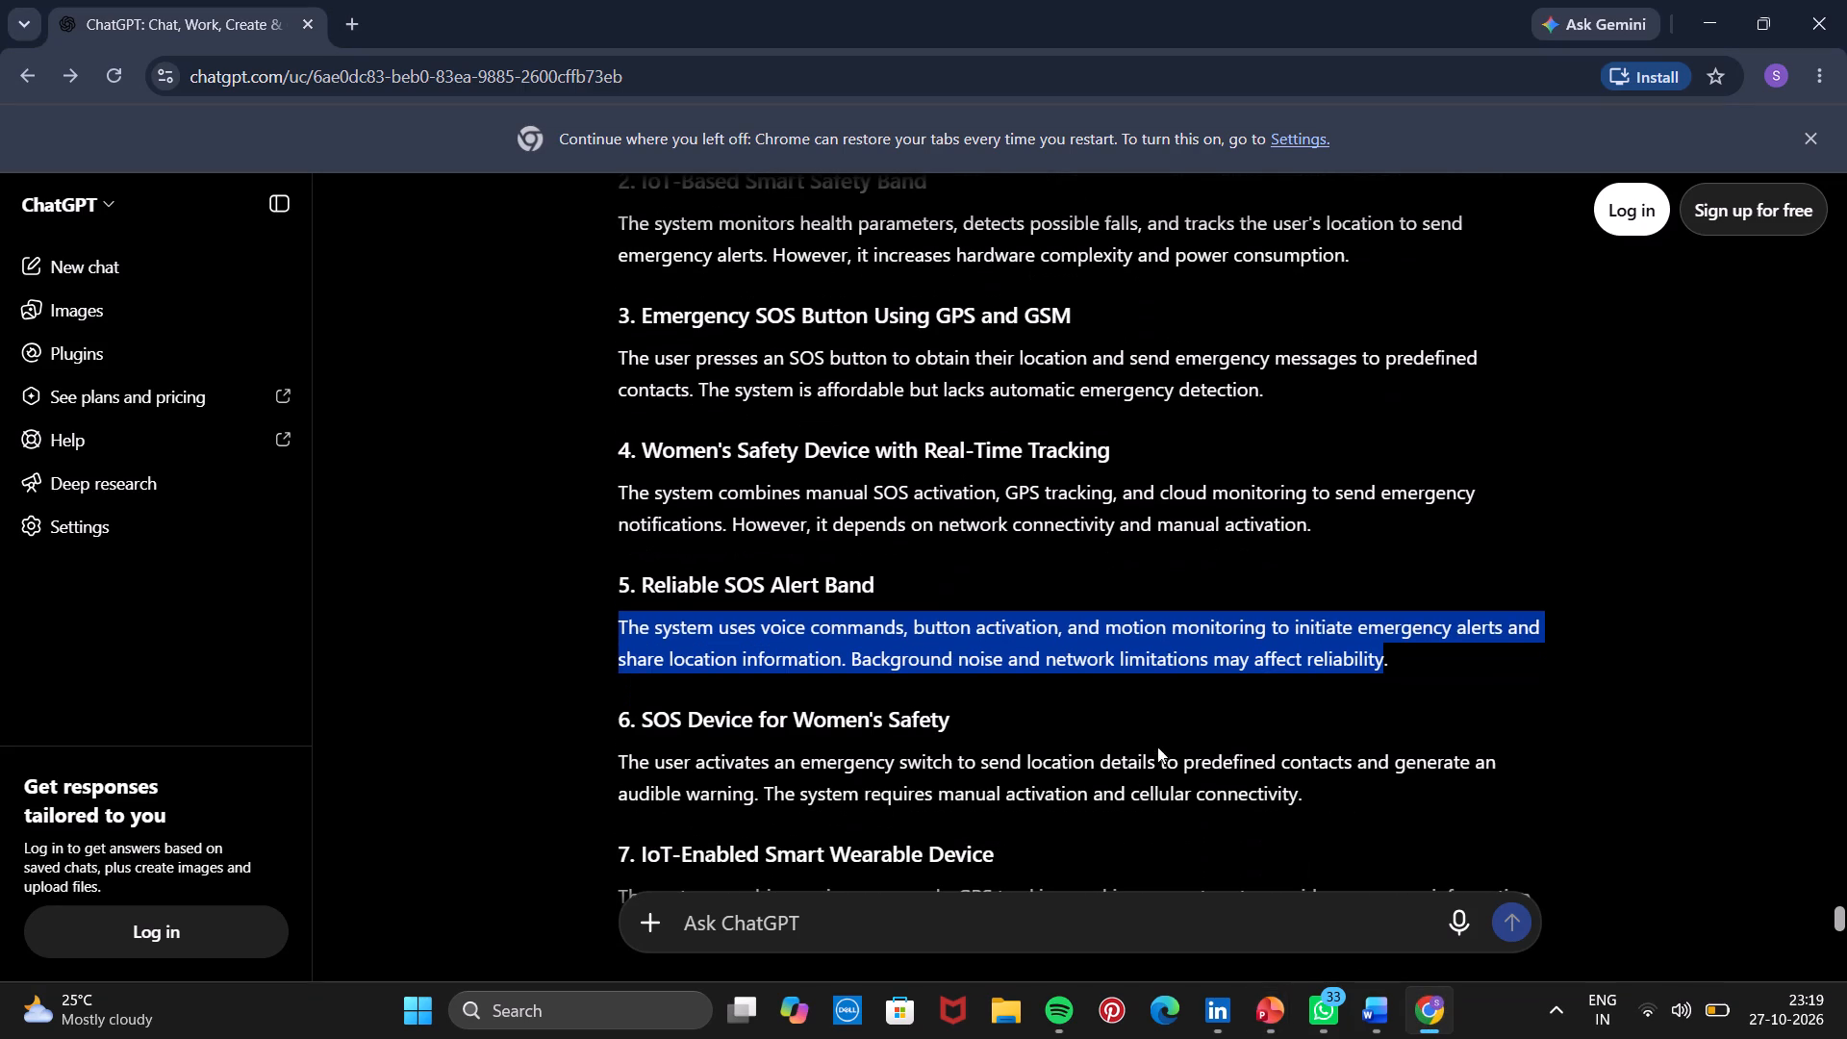
pyautogui.moveTo(1315, 793); pyautogui.dragTo(561, 753)
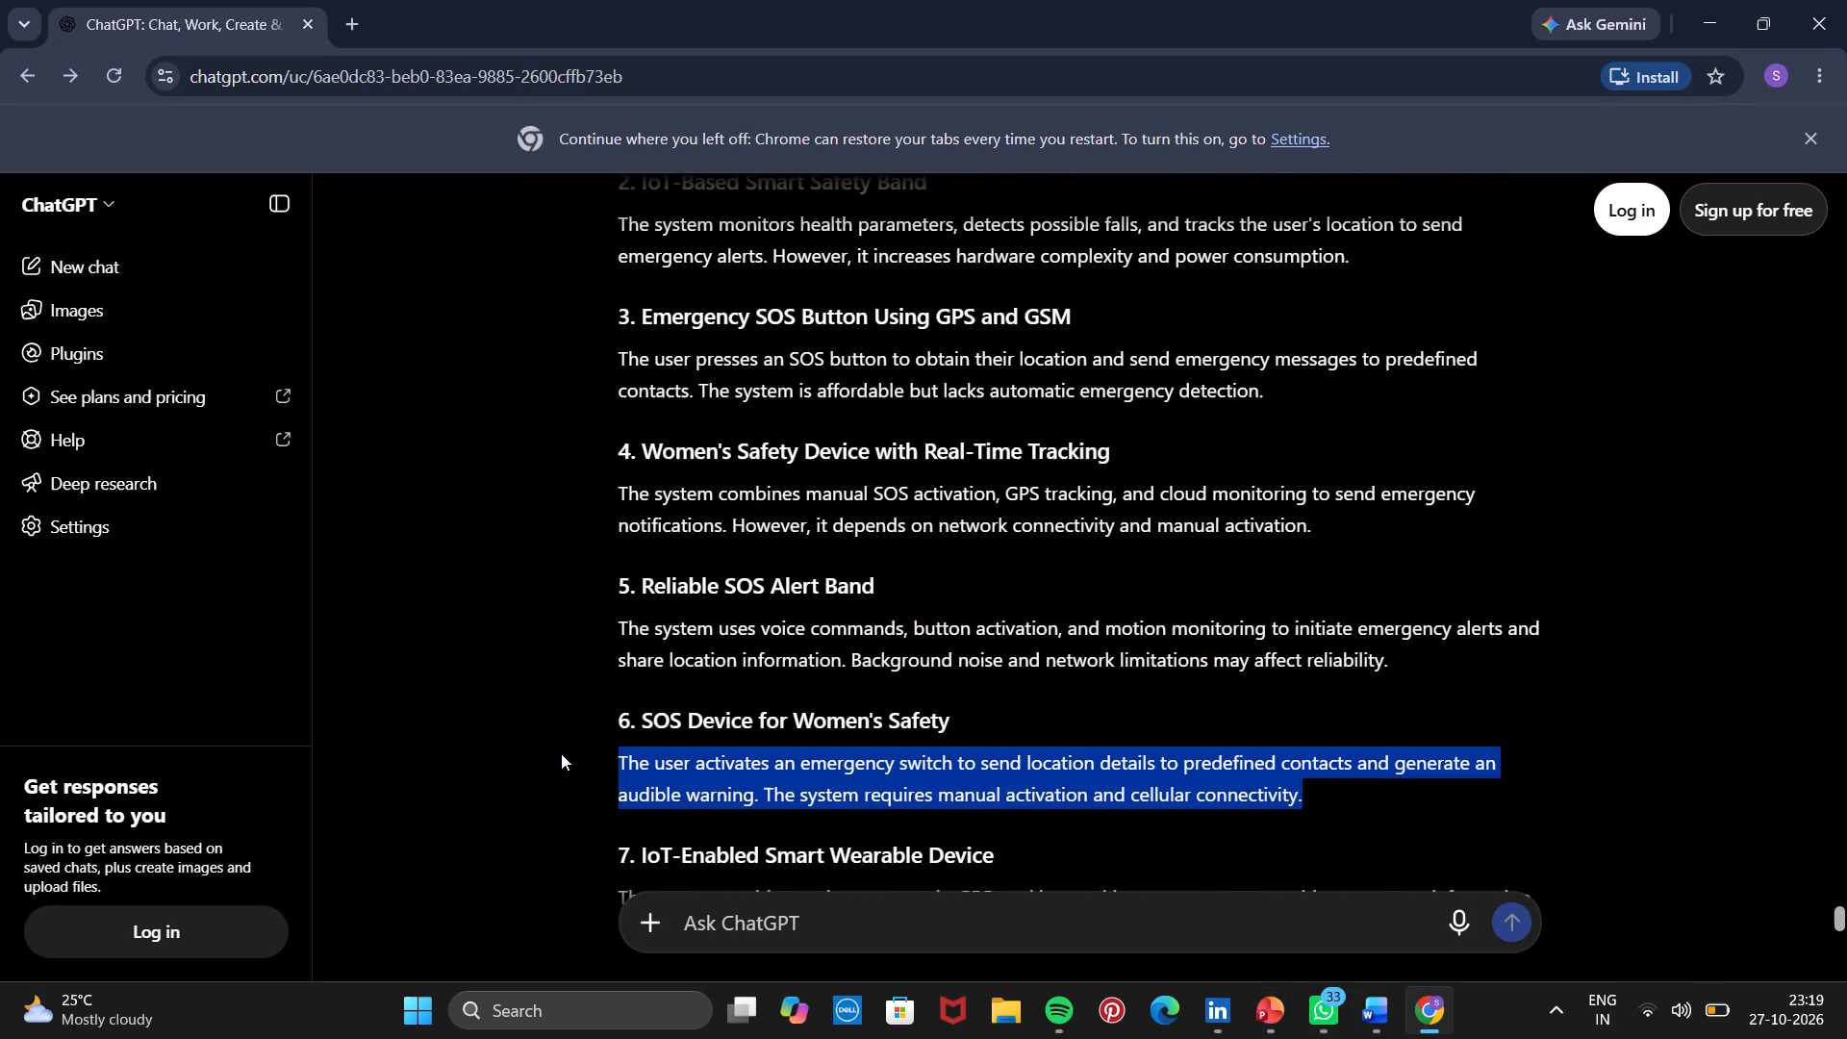
pyautogui.moveTo(561, 753); pyautogui.dragTo(577, 753)
pyautogui.hotkey('ctrl', 'c')
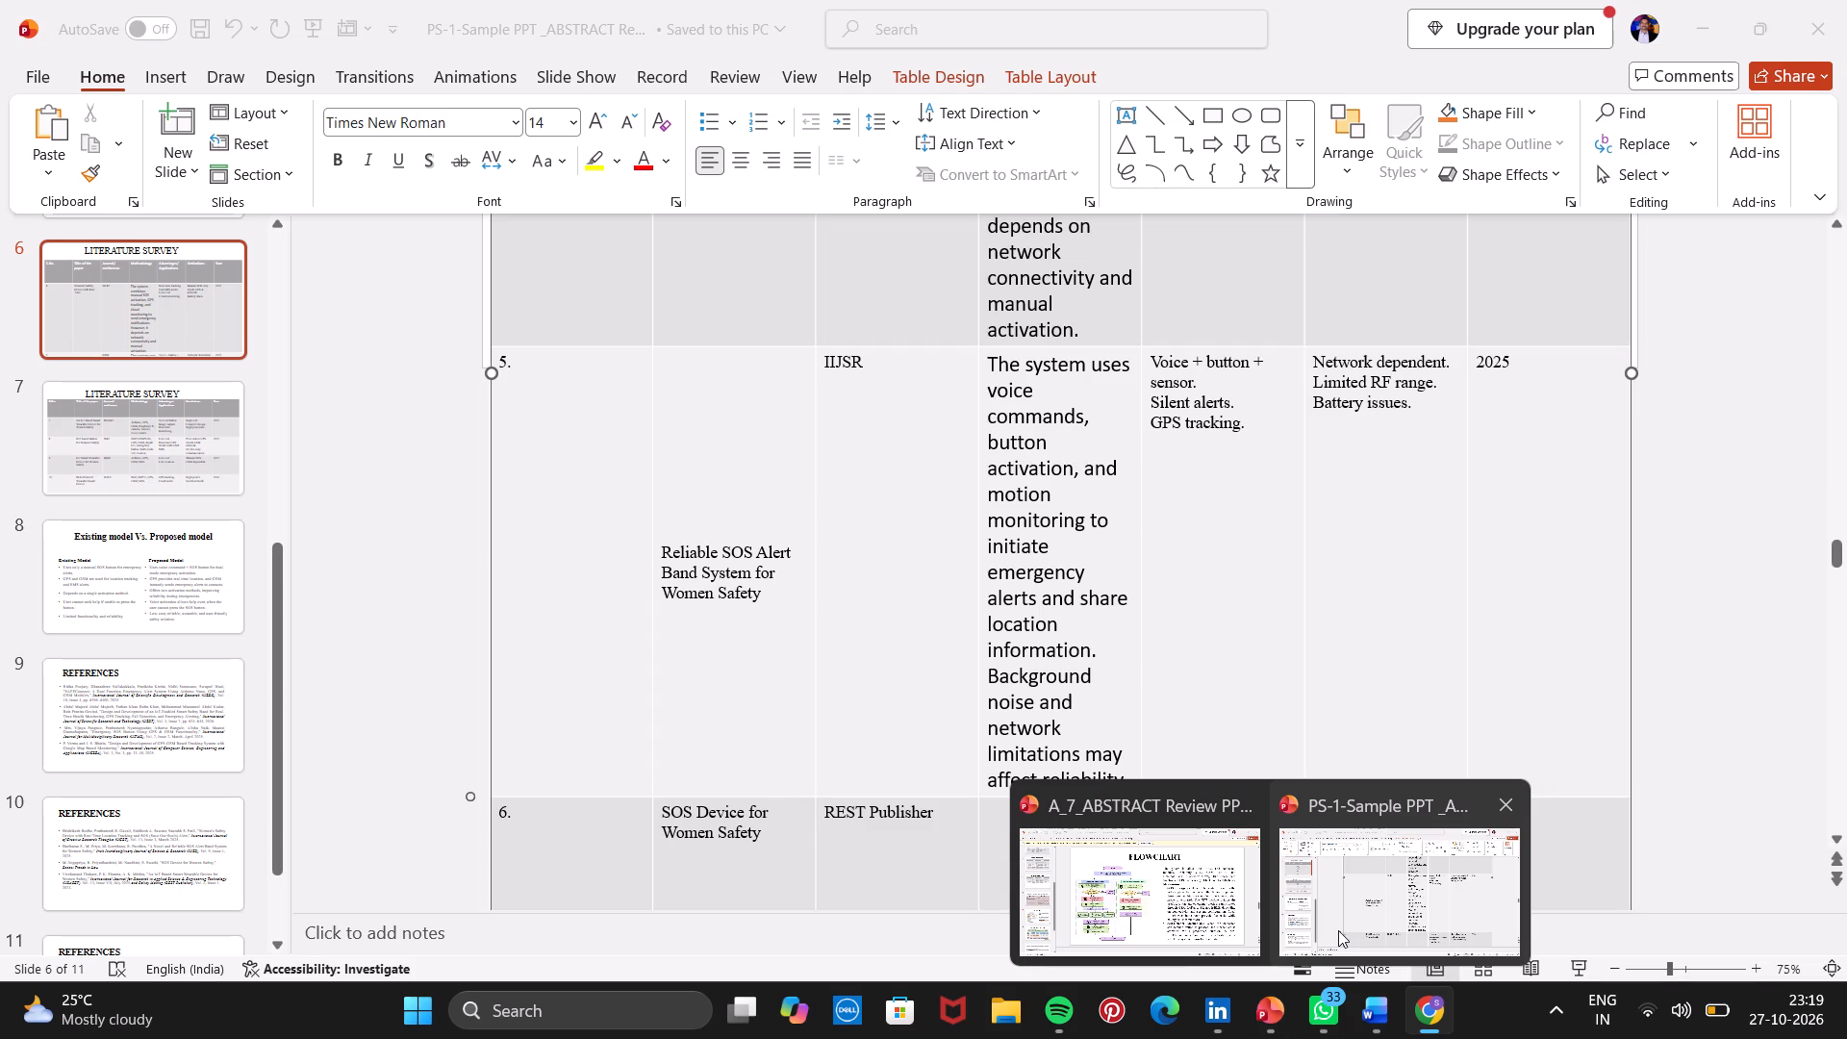
pyautogui.click(1325, 933)
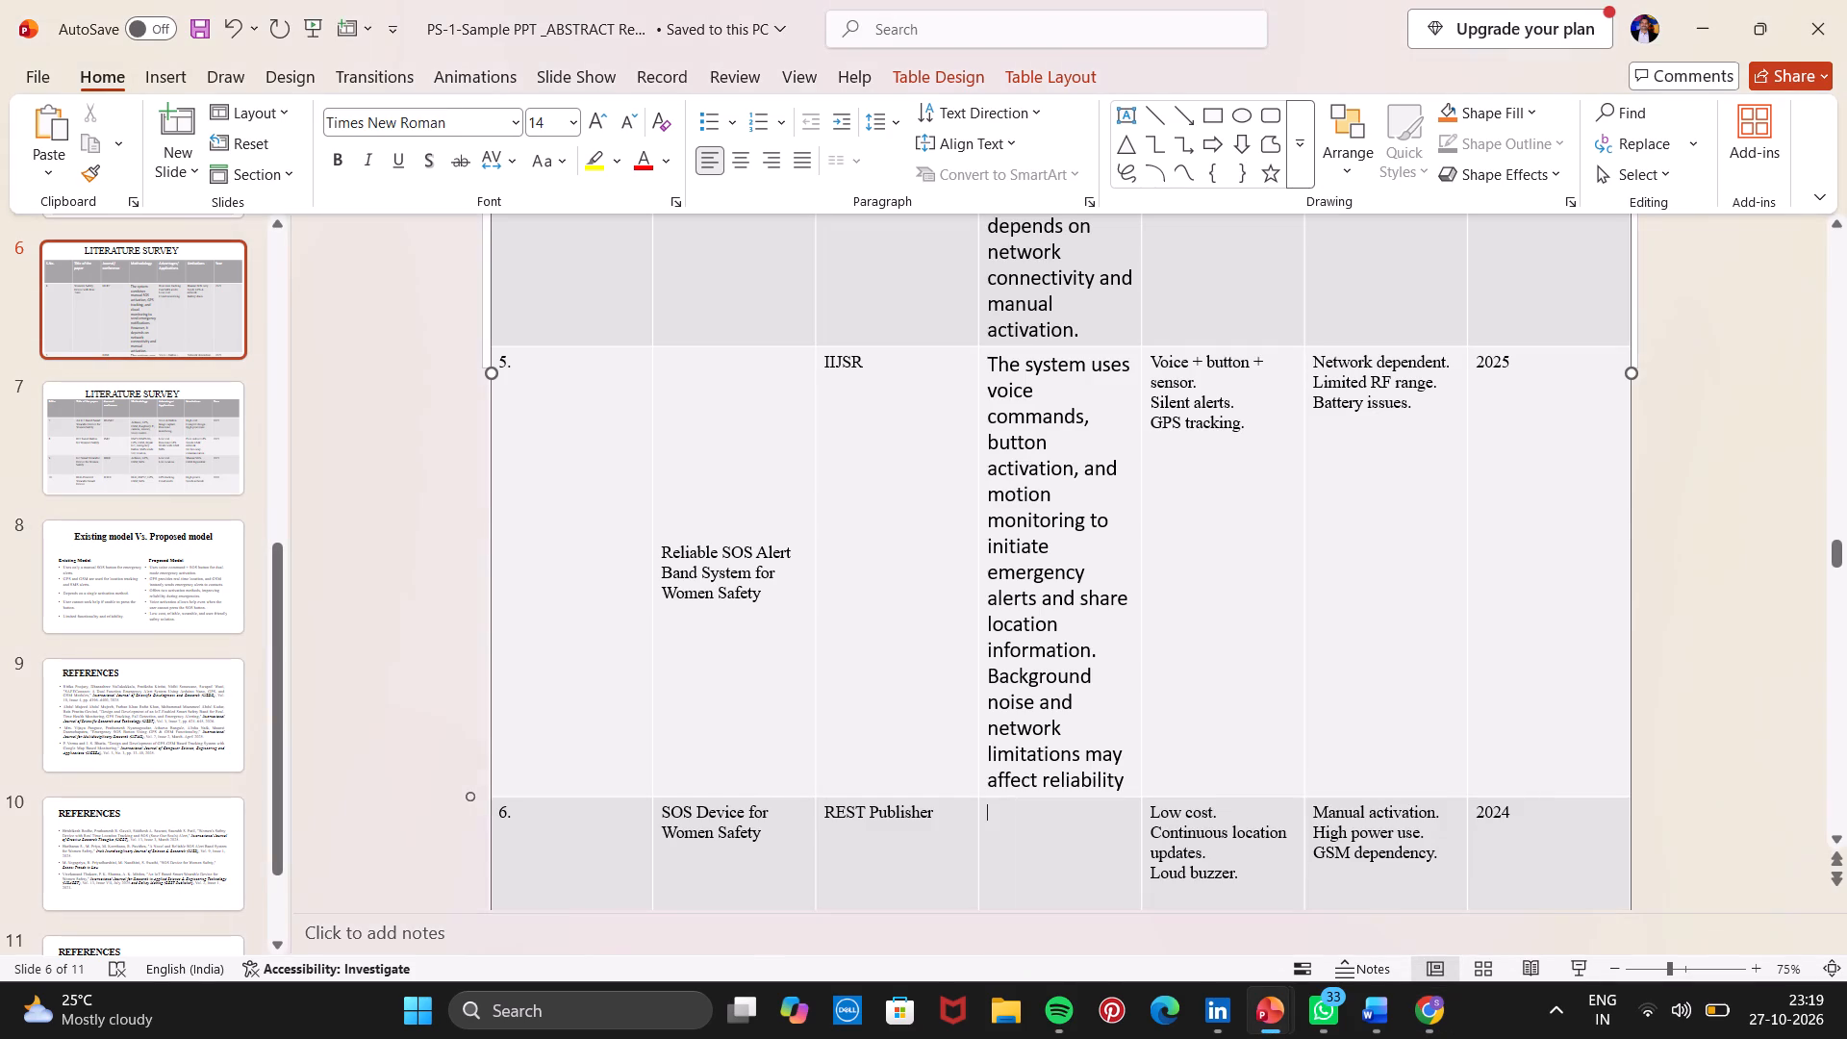
pyautogui.hotkey('ctrl', 'v')
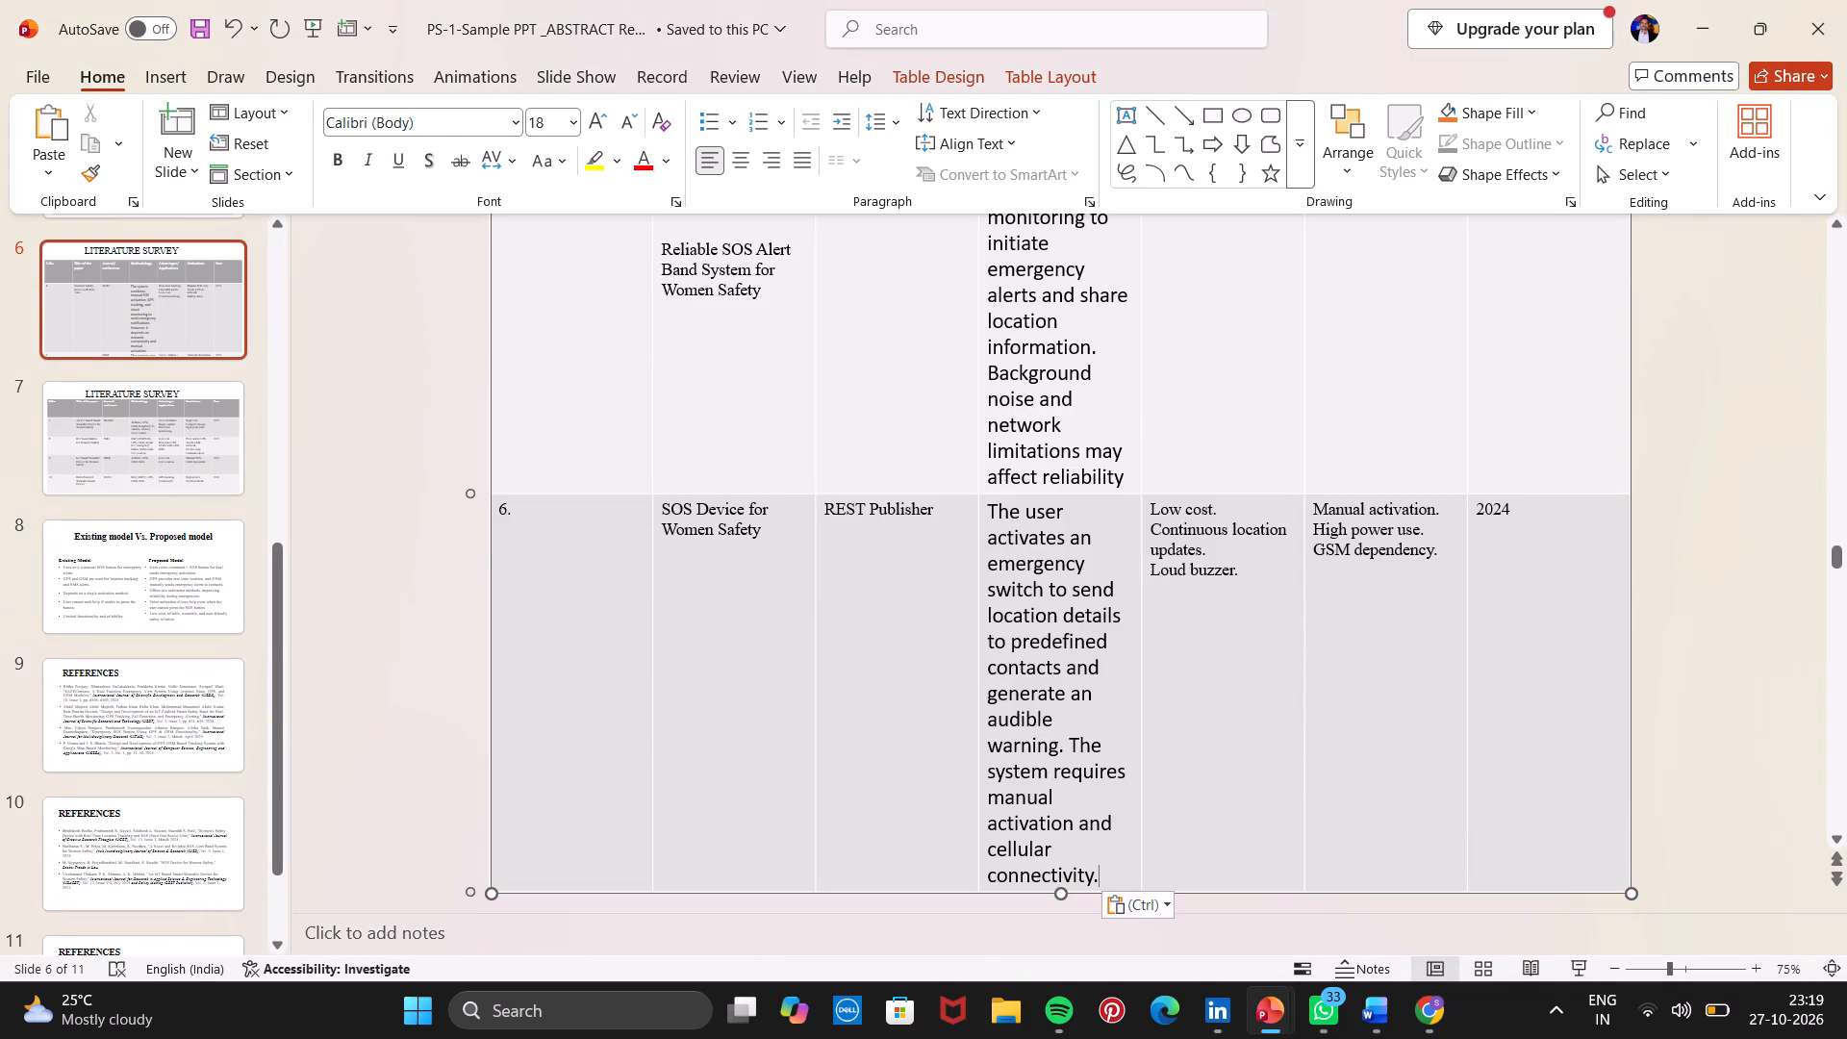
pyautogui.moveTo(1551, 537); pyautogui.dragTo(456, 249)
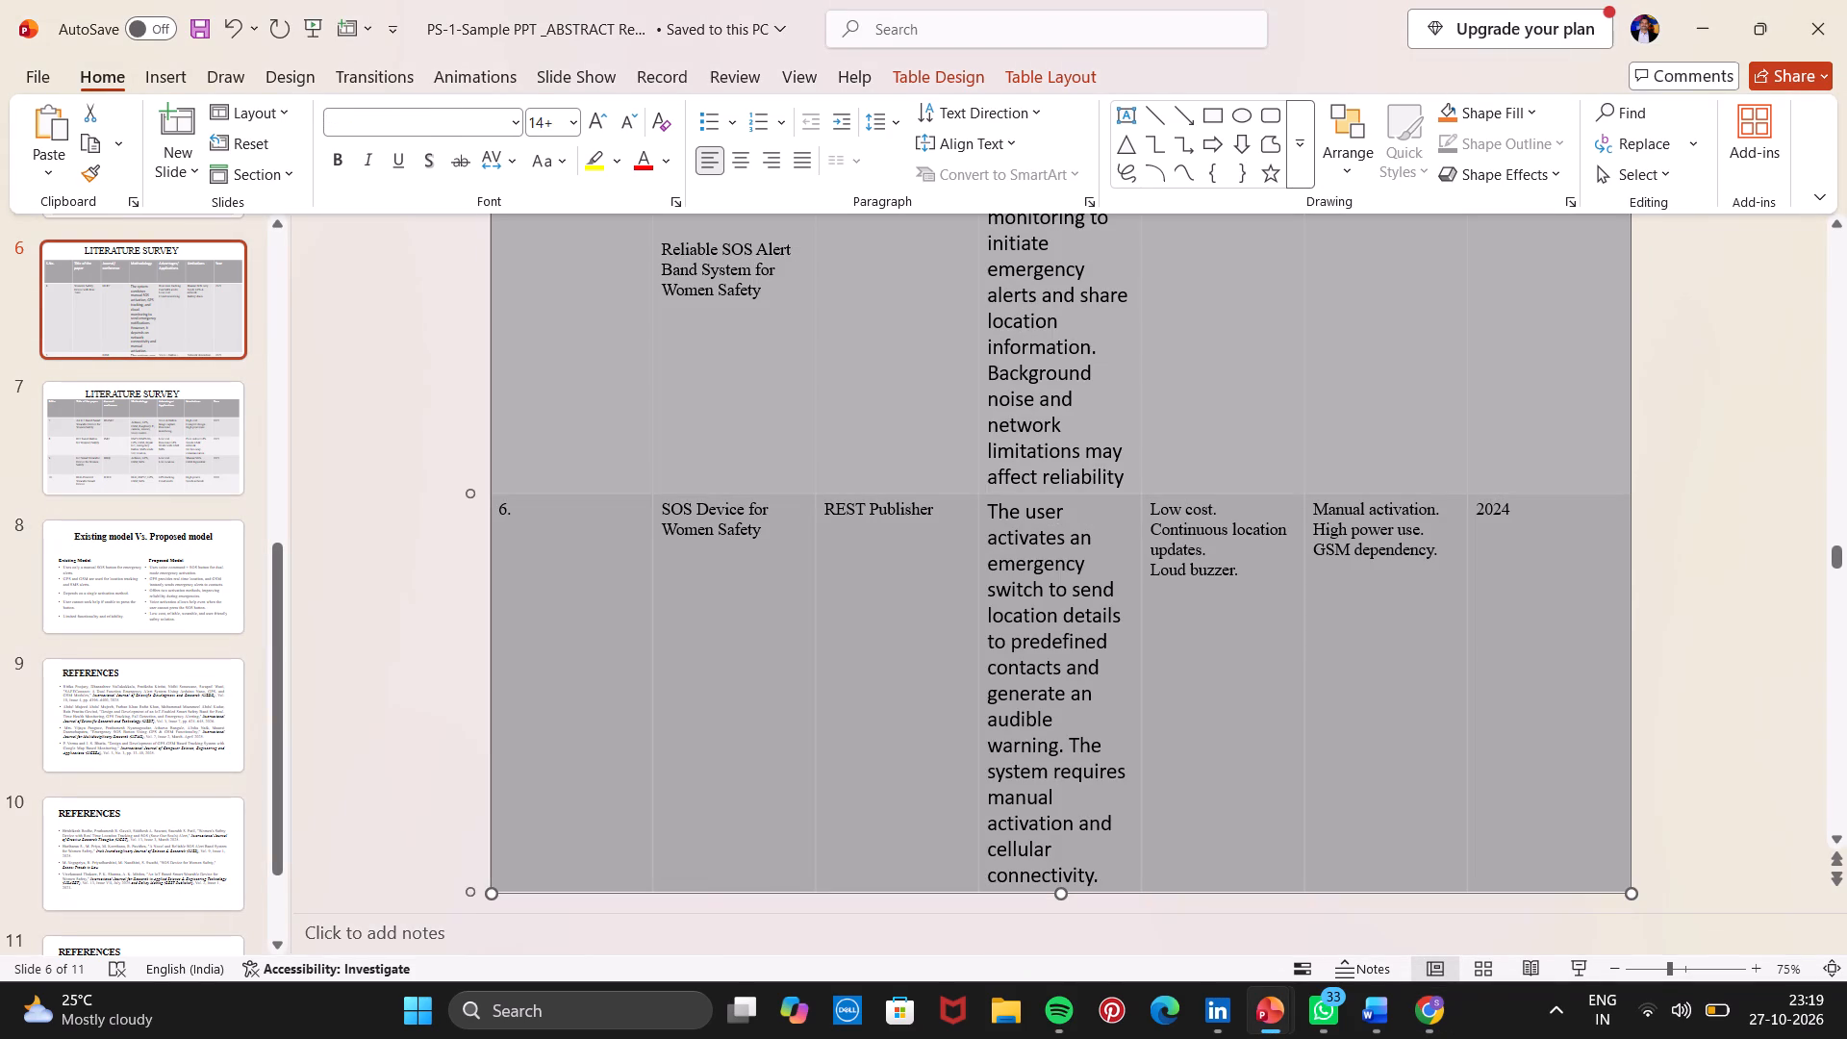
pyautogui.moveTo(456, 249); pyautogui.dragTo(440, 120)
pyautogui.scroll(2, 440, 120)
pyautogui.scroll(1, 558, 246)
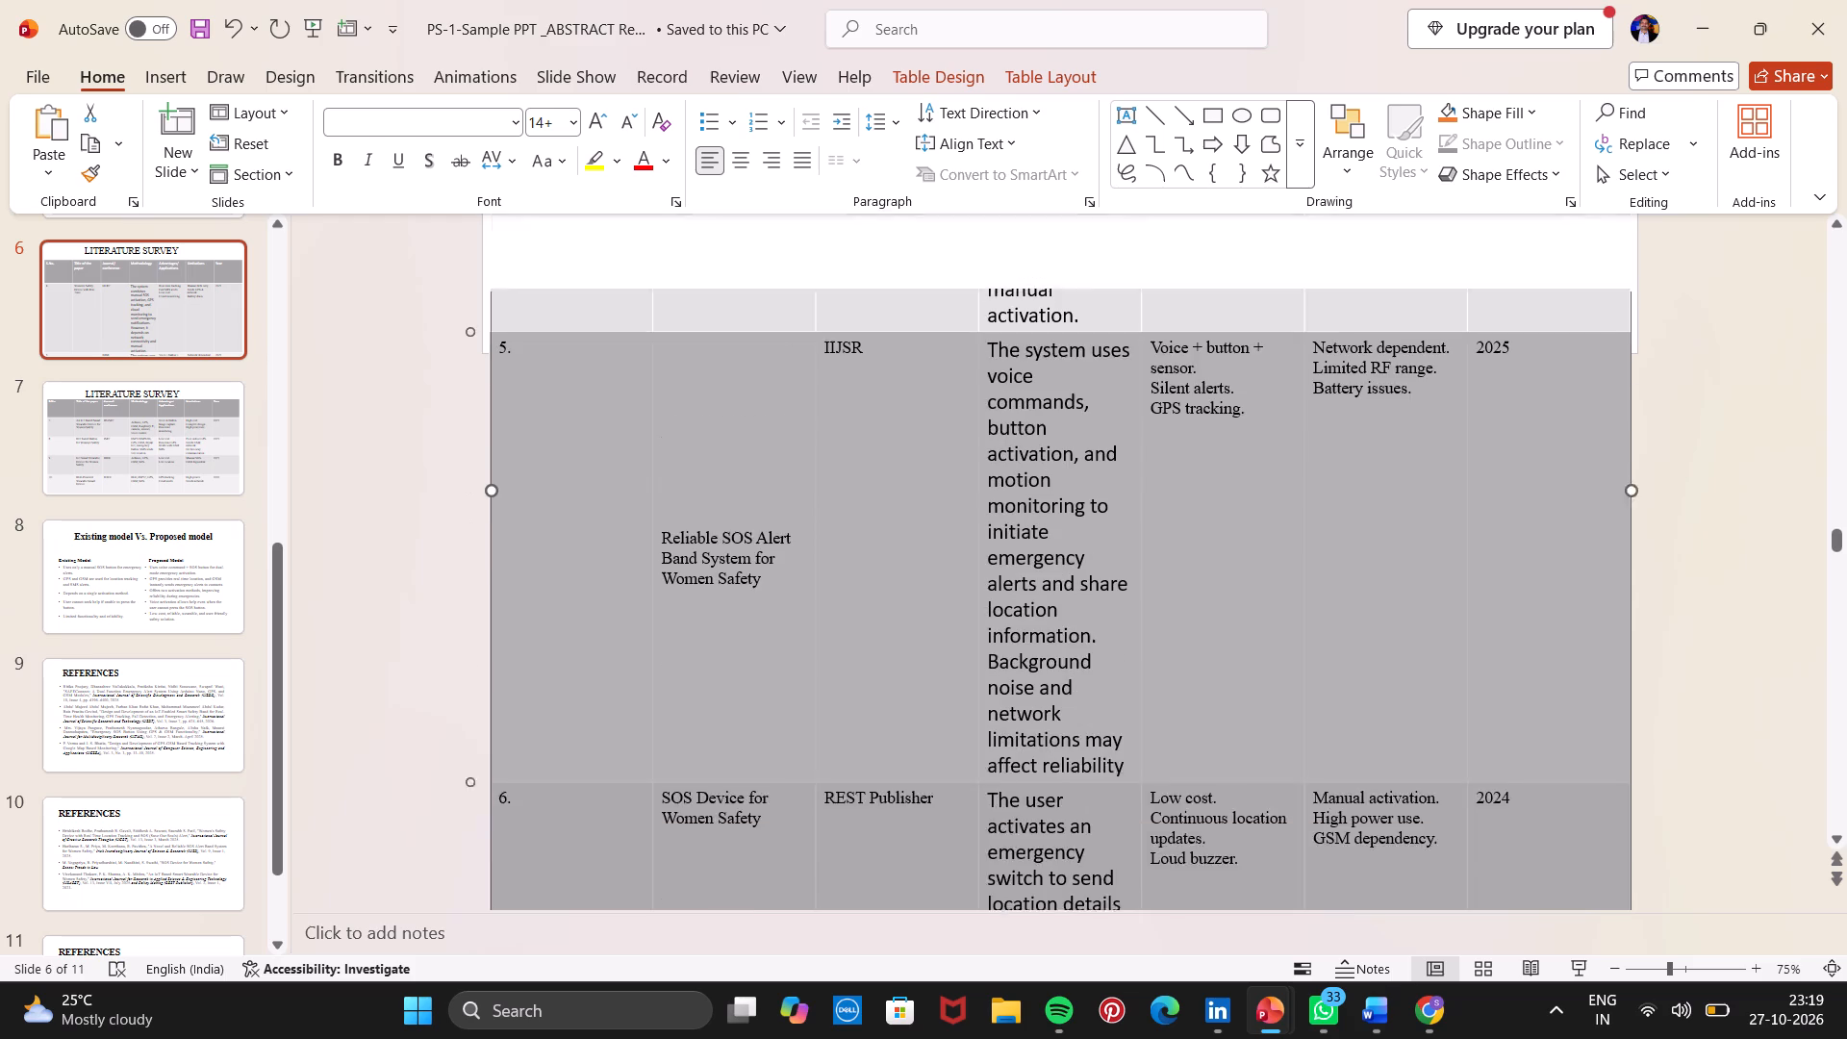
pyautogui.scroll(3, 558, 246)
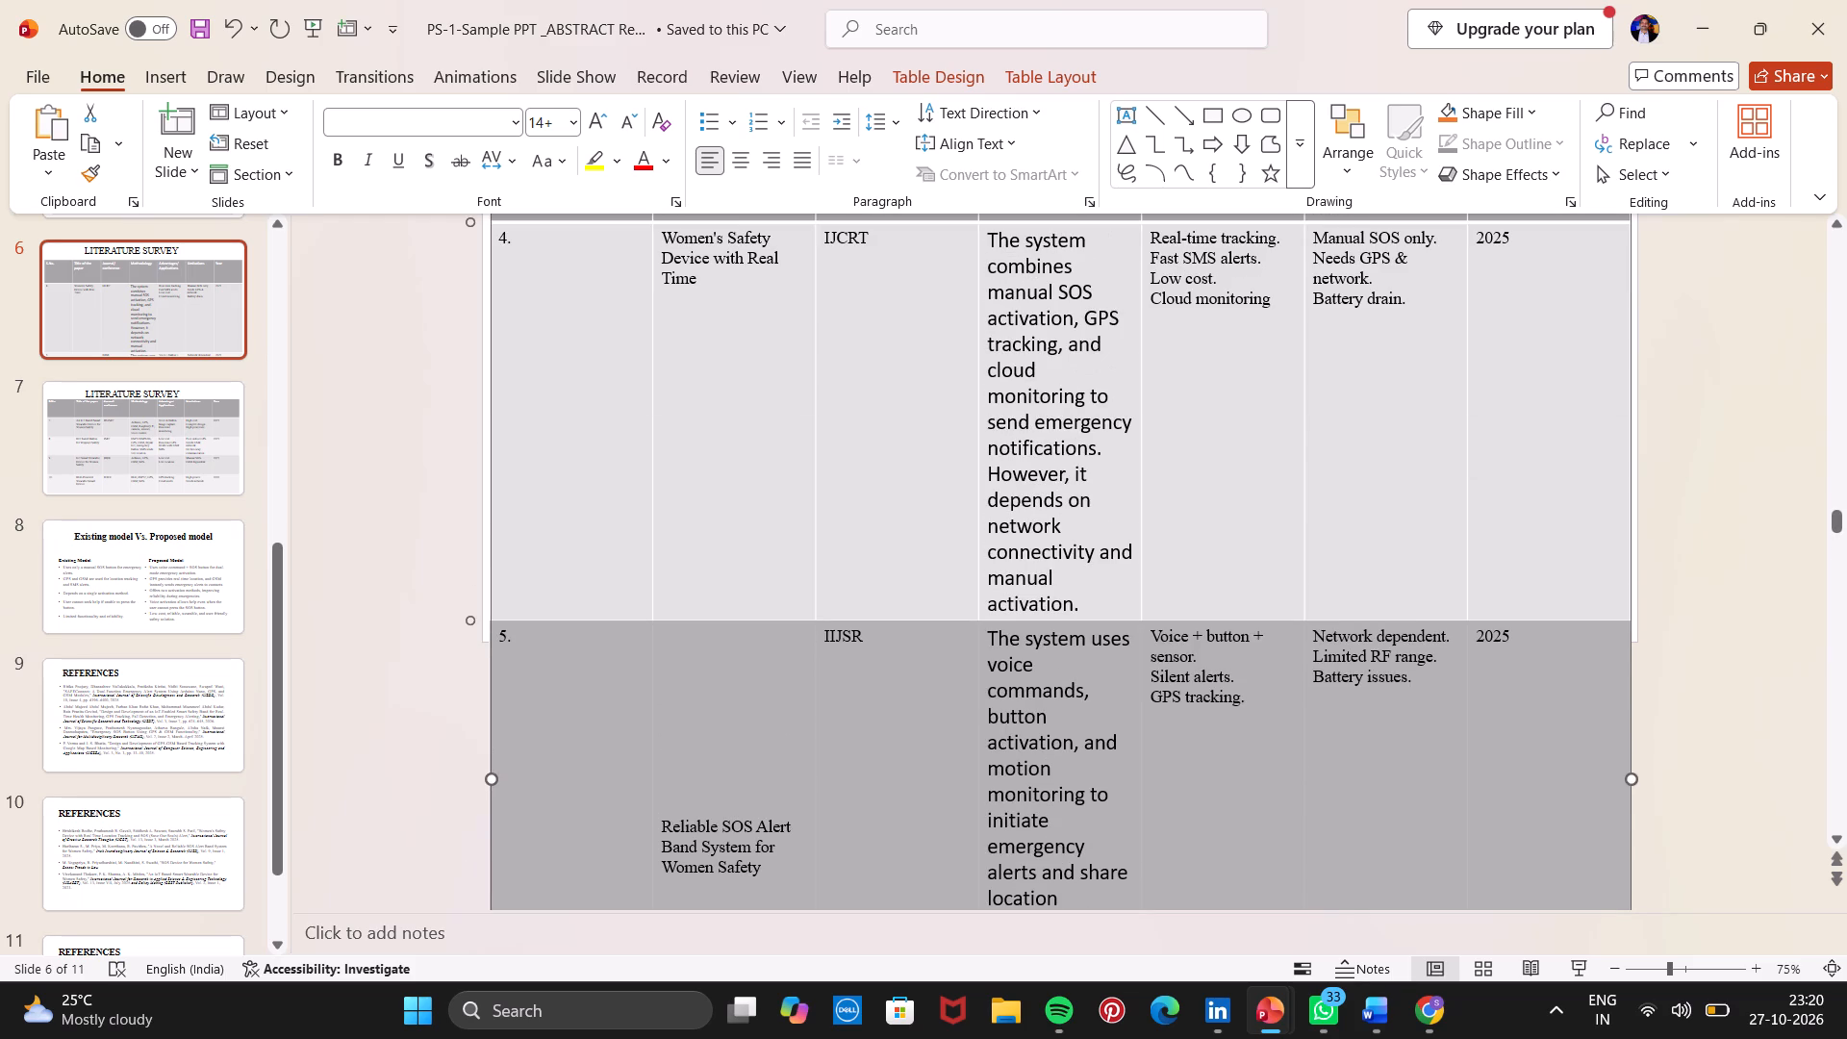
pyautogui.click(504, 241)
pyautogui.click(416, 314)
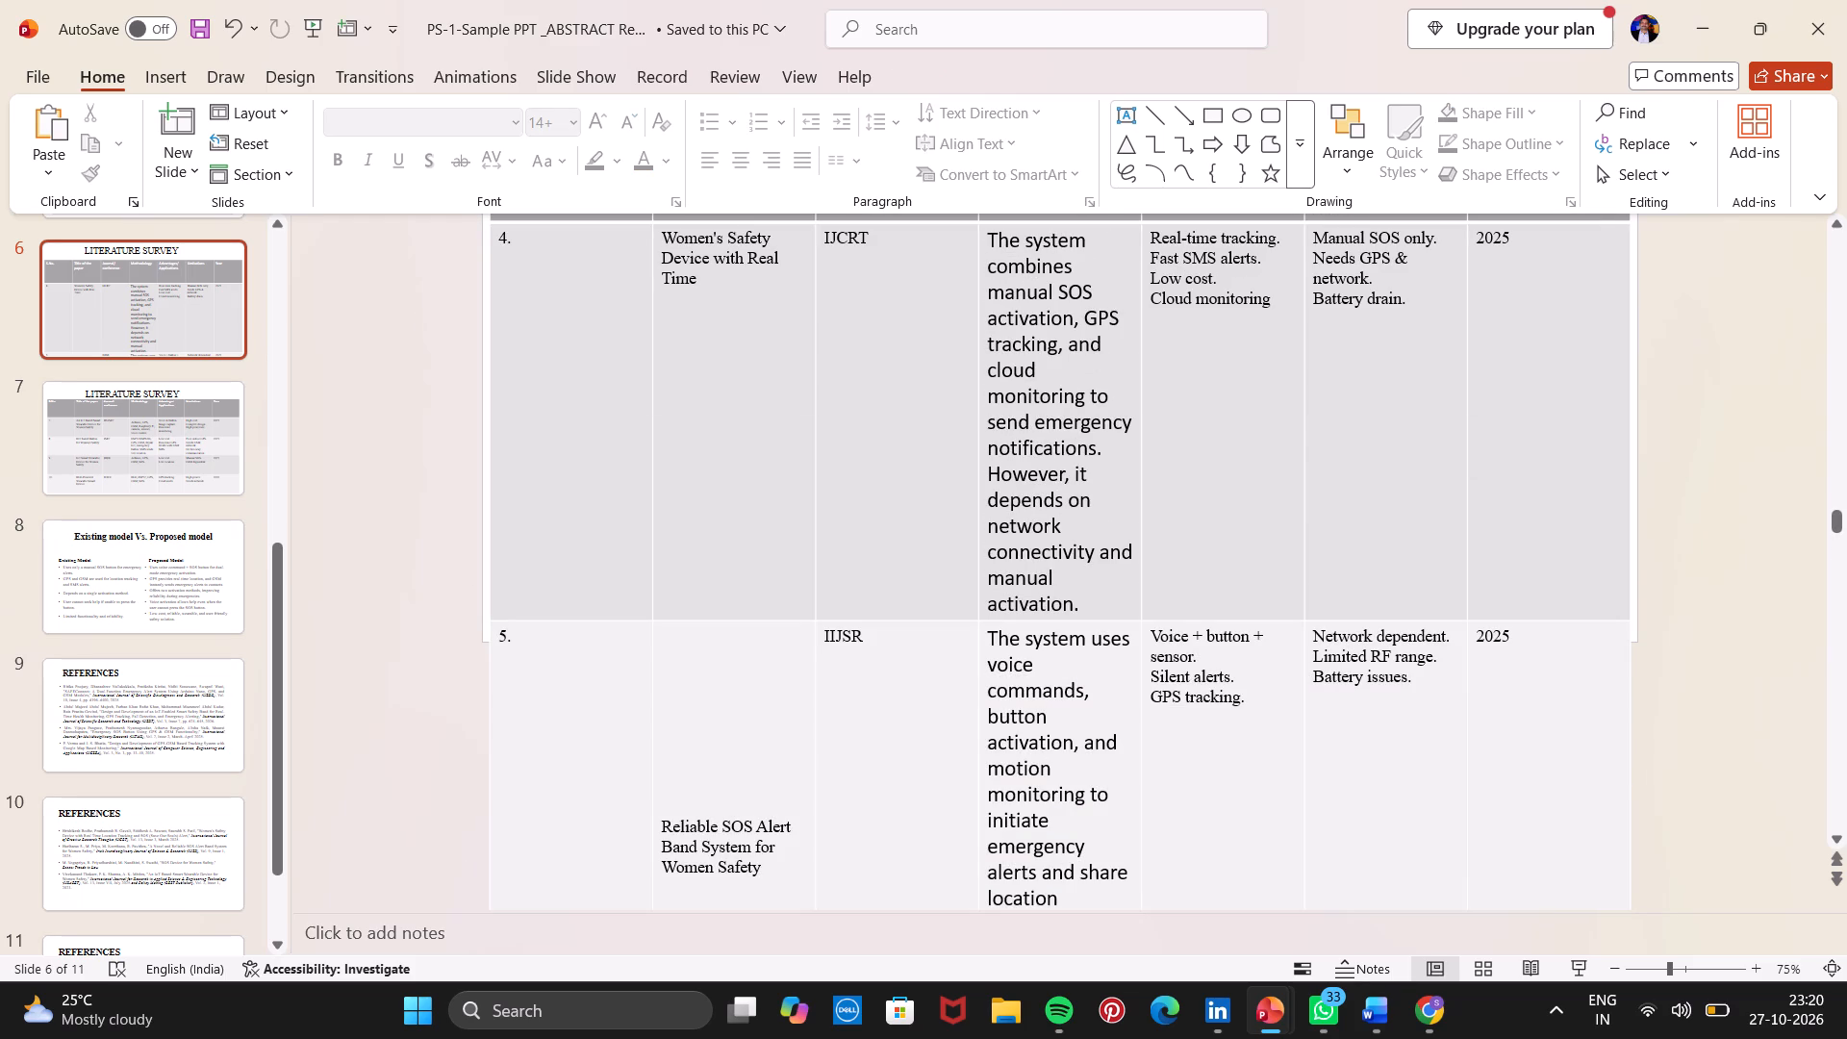
# Set the text of rows 4 and 5 on slide 6, from the paper title to the year column, to font size 11.
pyautogui.moveTo(665, 239); pyautogui.dragTo(1432, 904)
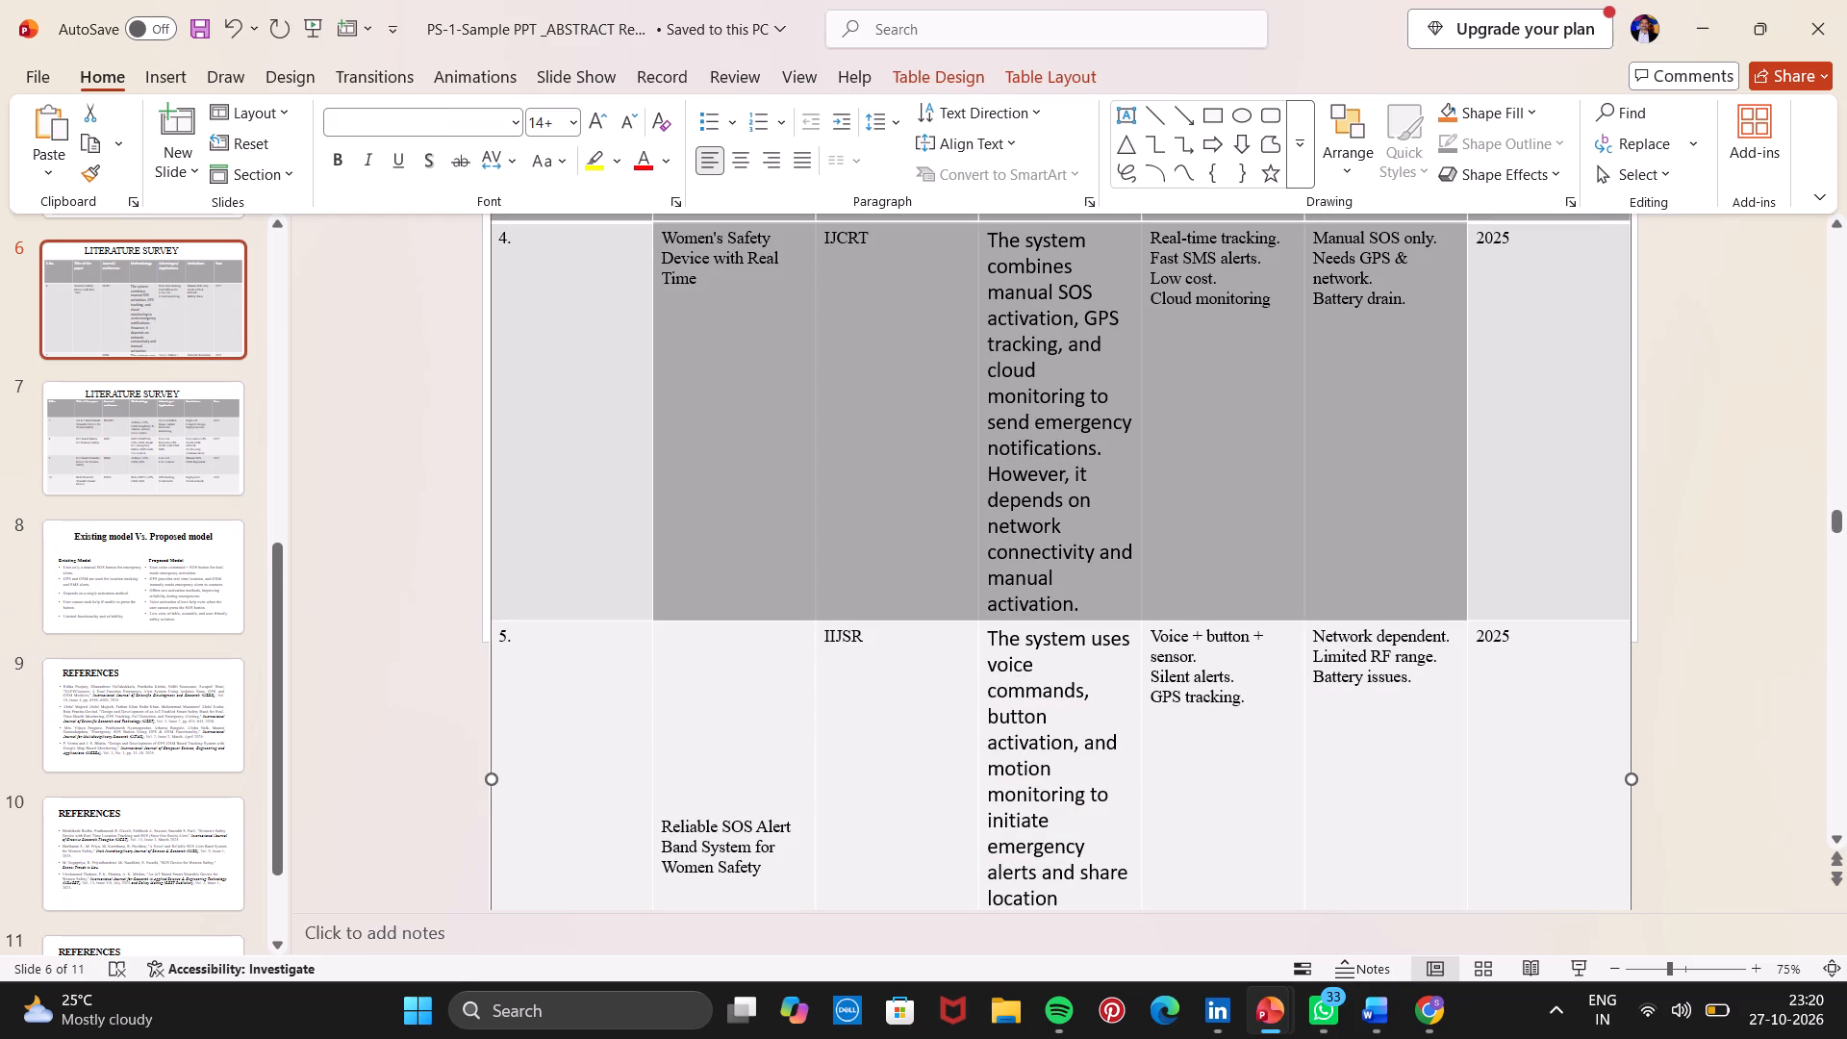
pyautogui.moveTo(1432, 904); pyautogui.dragTo(1582, 1036)
pyautogui.scroll(-1, 1443, 732)
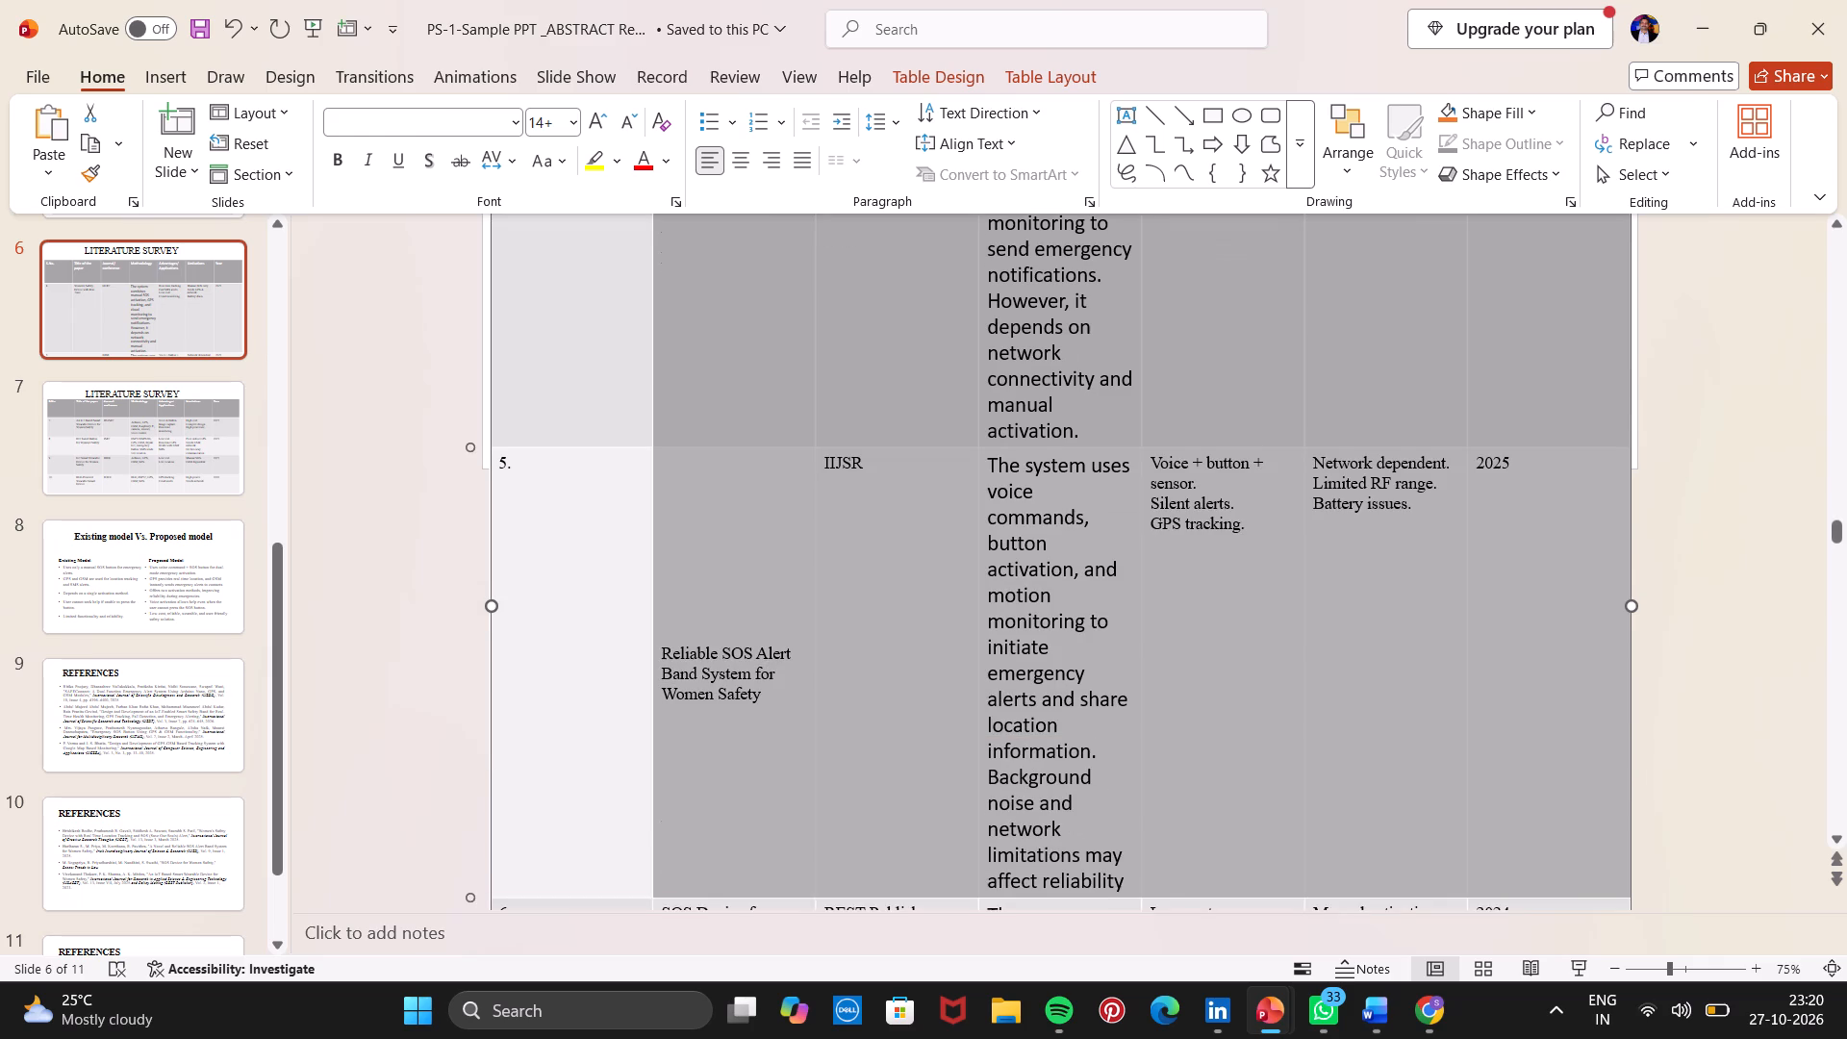
pyautogui.scroll(-2, 1443, 732)
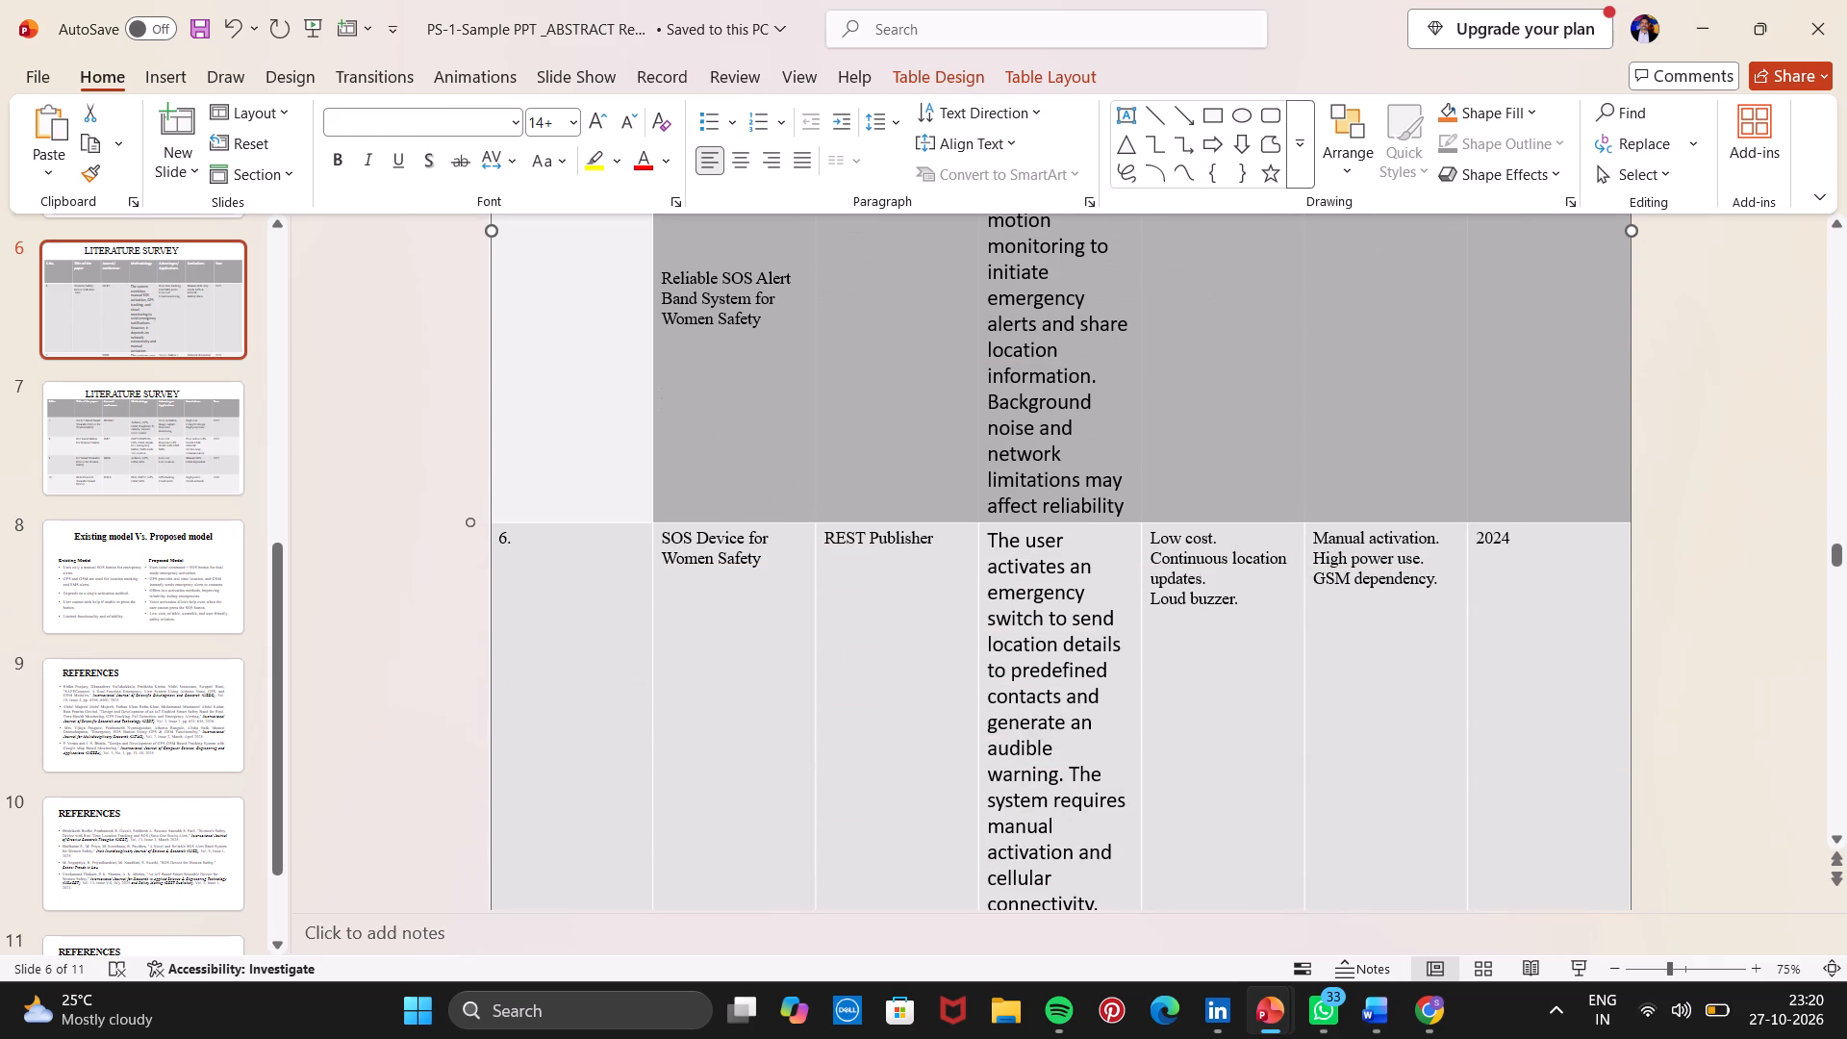
pyautogui.click(576, 114)
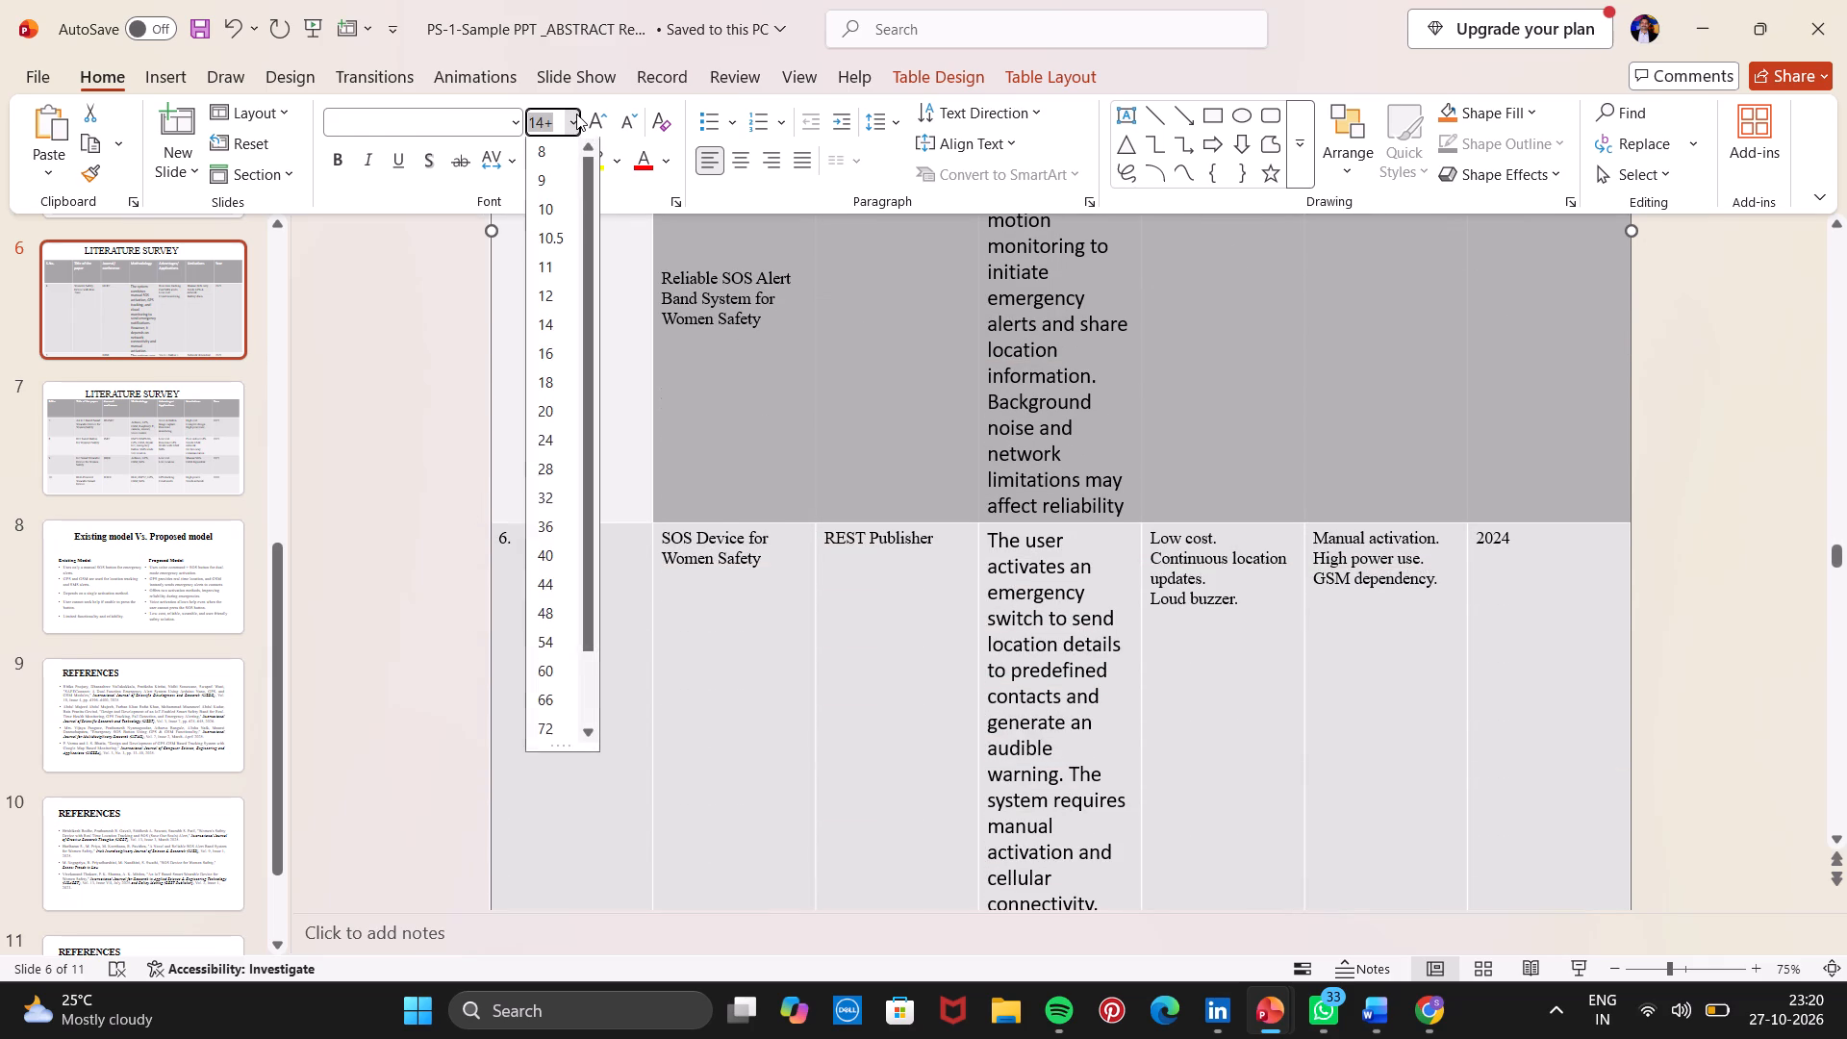
pyautogui.click(567, 257)
# Set row 6's text on slide 6, from the paper title to the year column, to font size 11, and show the whole slide.
pyautogui.scroll(1, 567, 257)
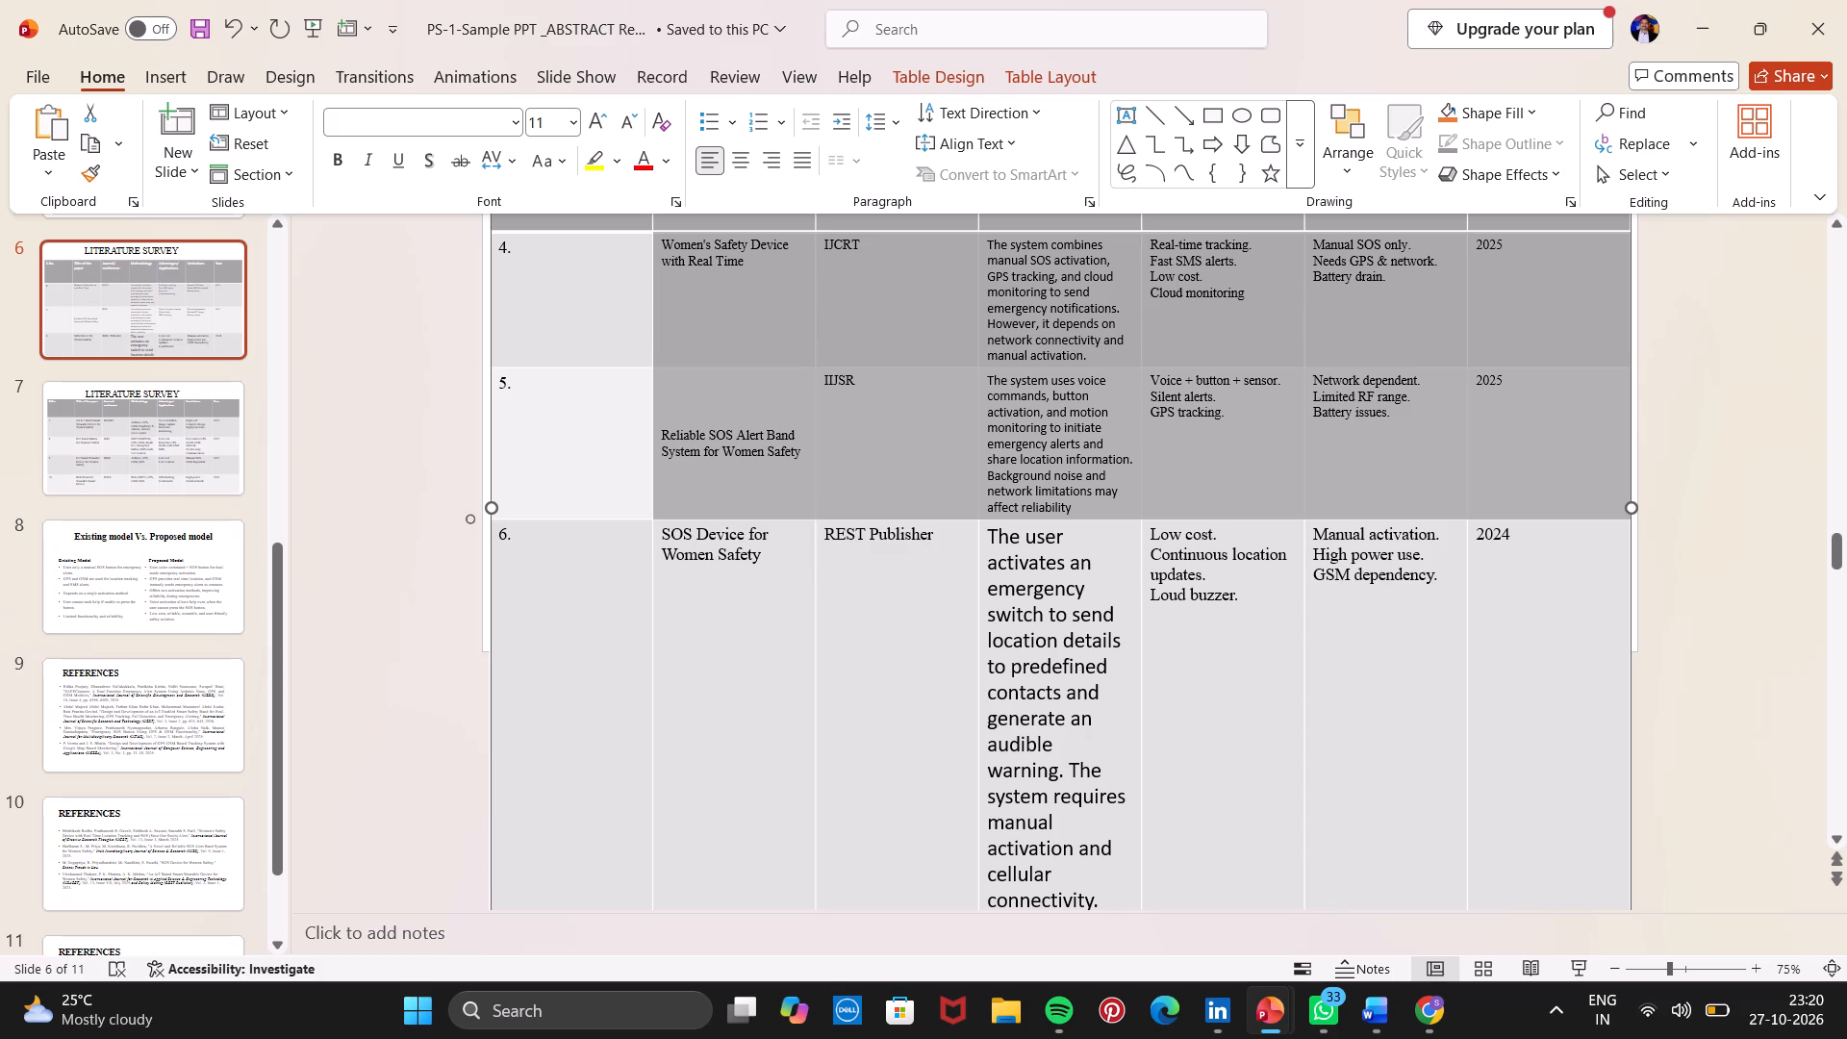
pyautogui.moveTo(665, 536); pyautogui.dragTo(1515, 683)
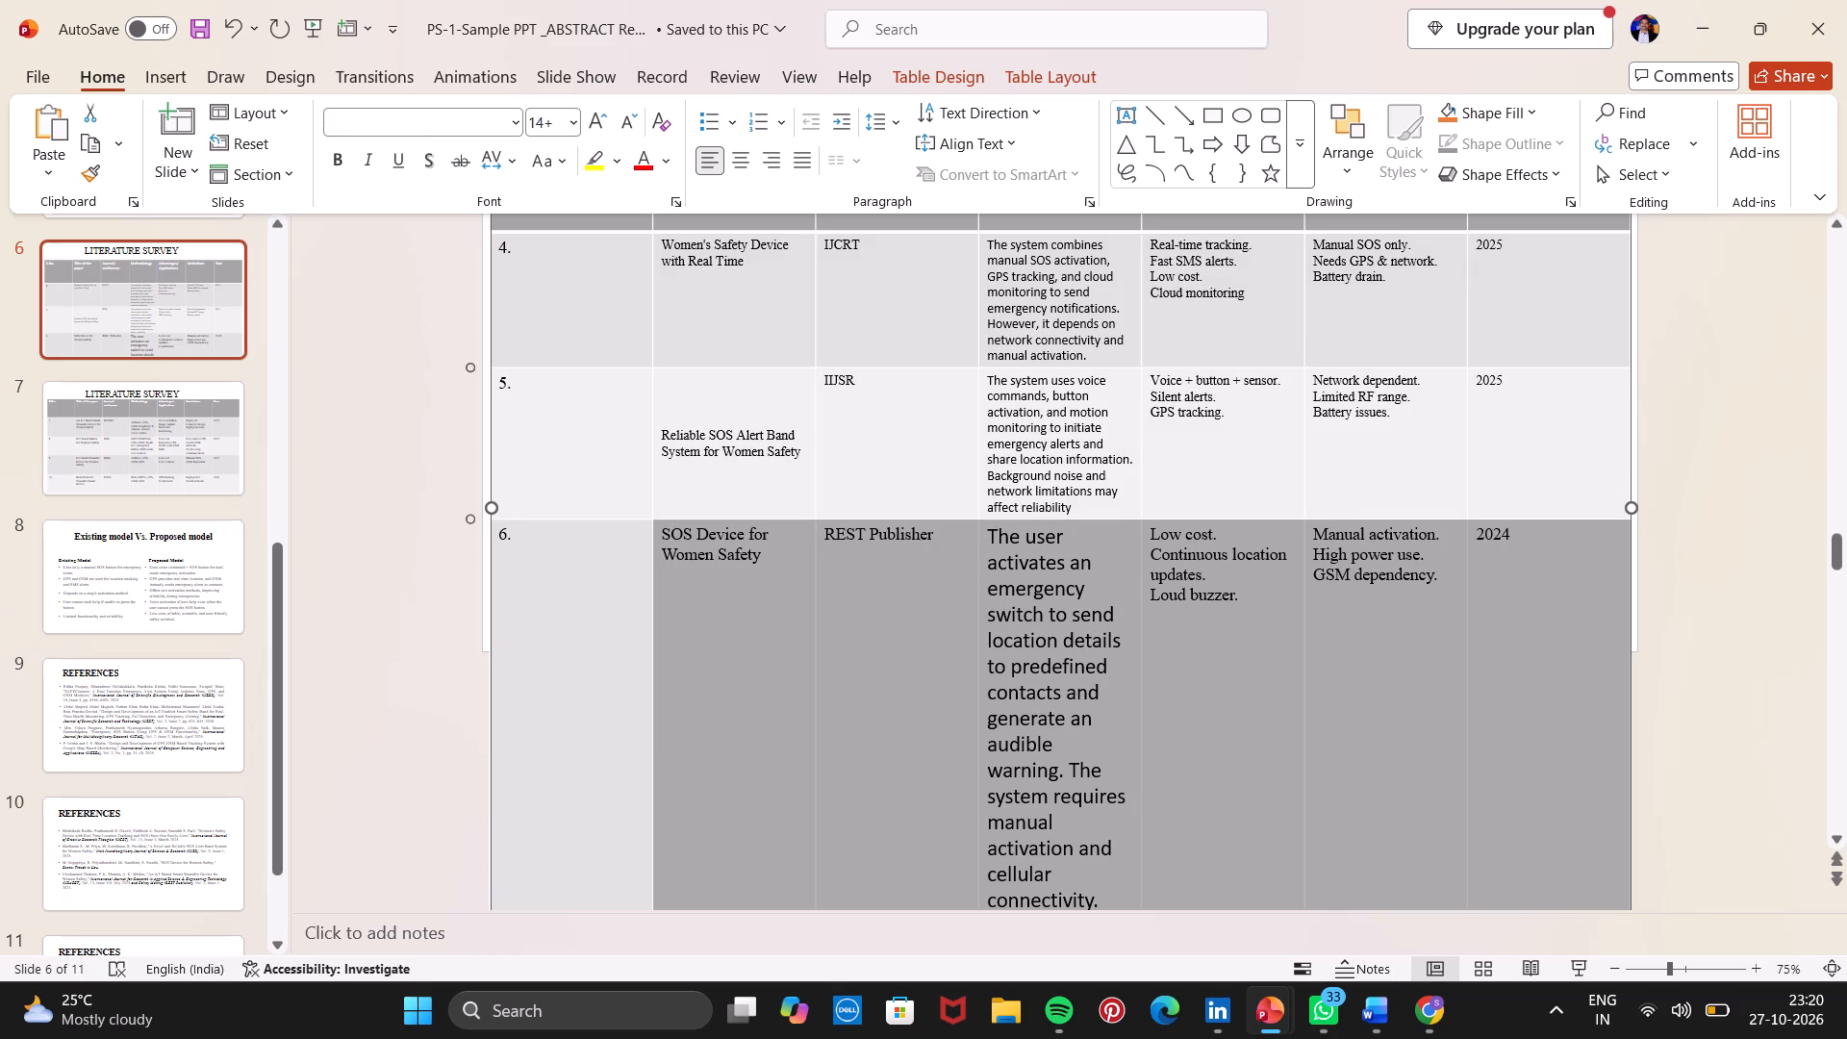
pyautogui.click(572, 115)
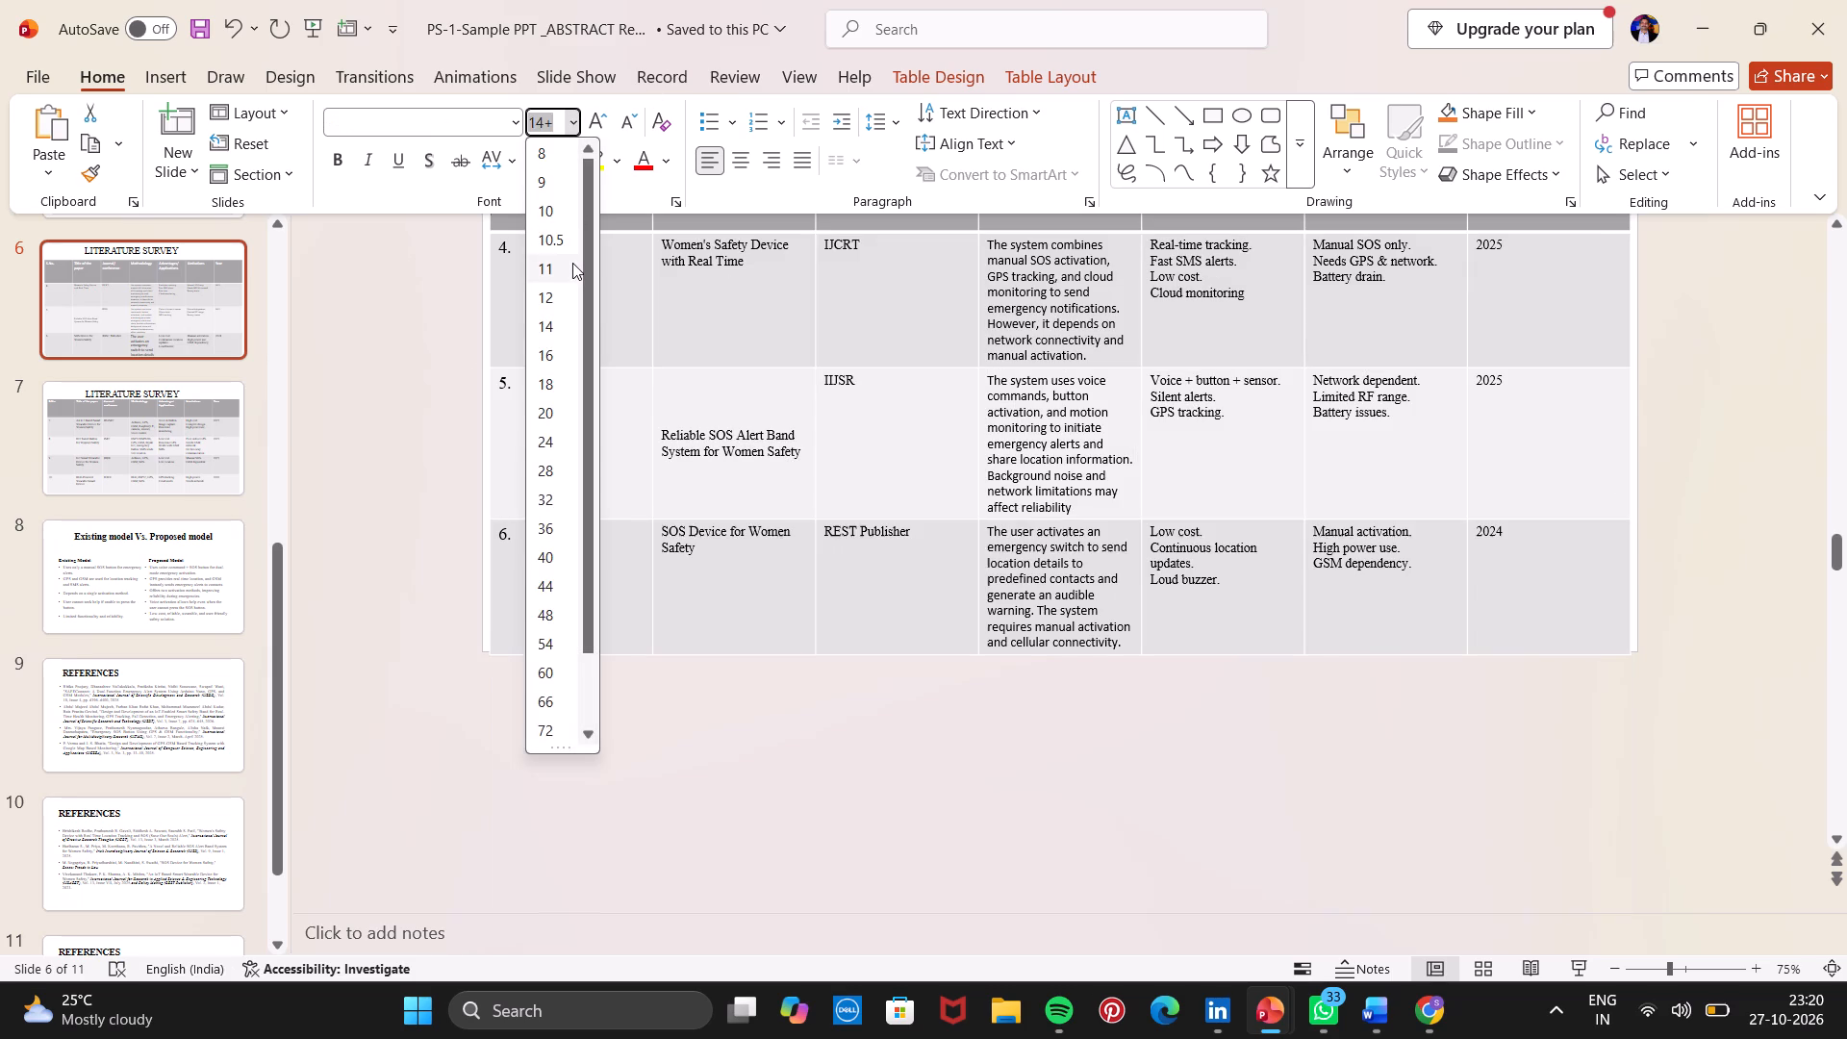
pyautogui.click(572, 263)
pyautogui.scroll(1, 572, 263)
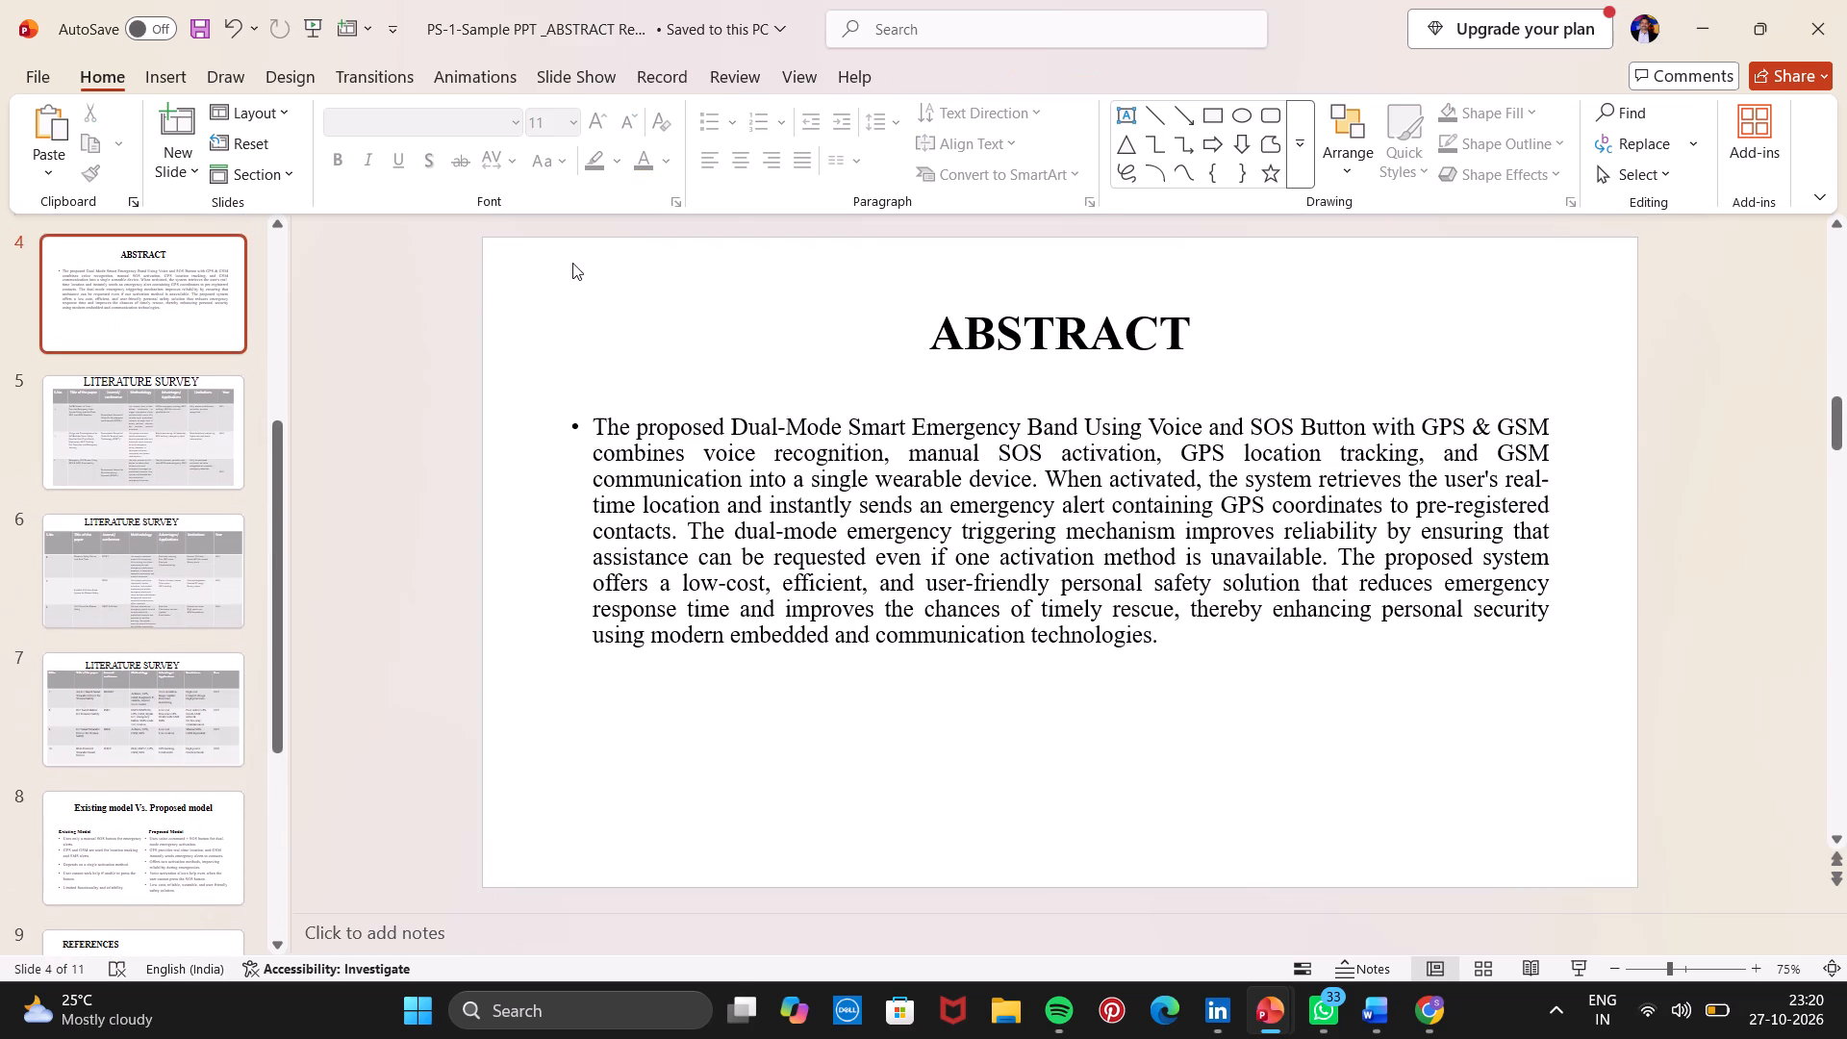
pyautogui.click(168, 596)
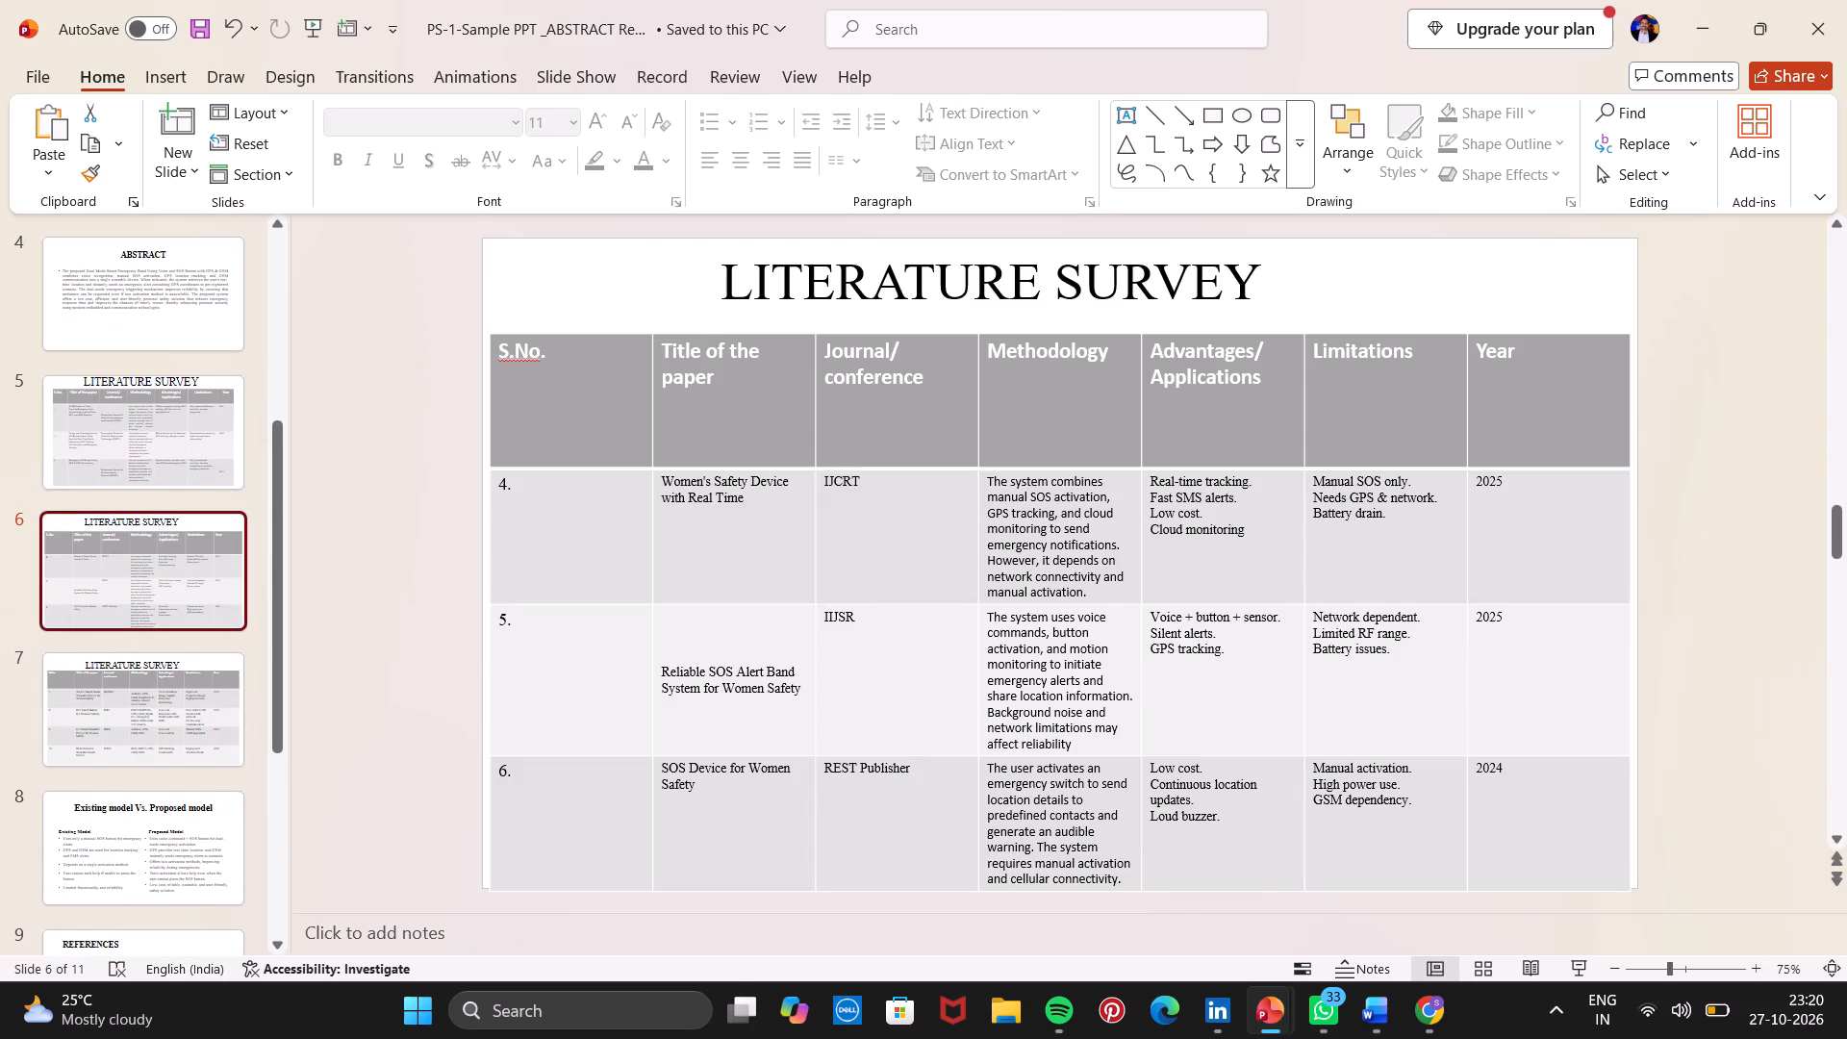
# Delete the component list from the Methodology cell of row 7, An IoT Based Smart Wearable Device, on slide 7.
pyautogui.click(183, 662)
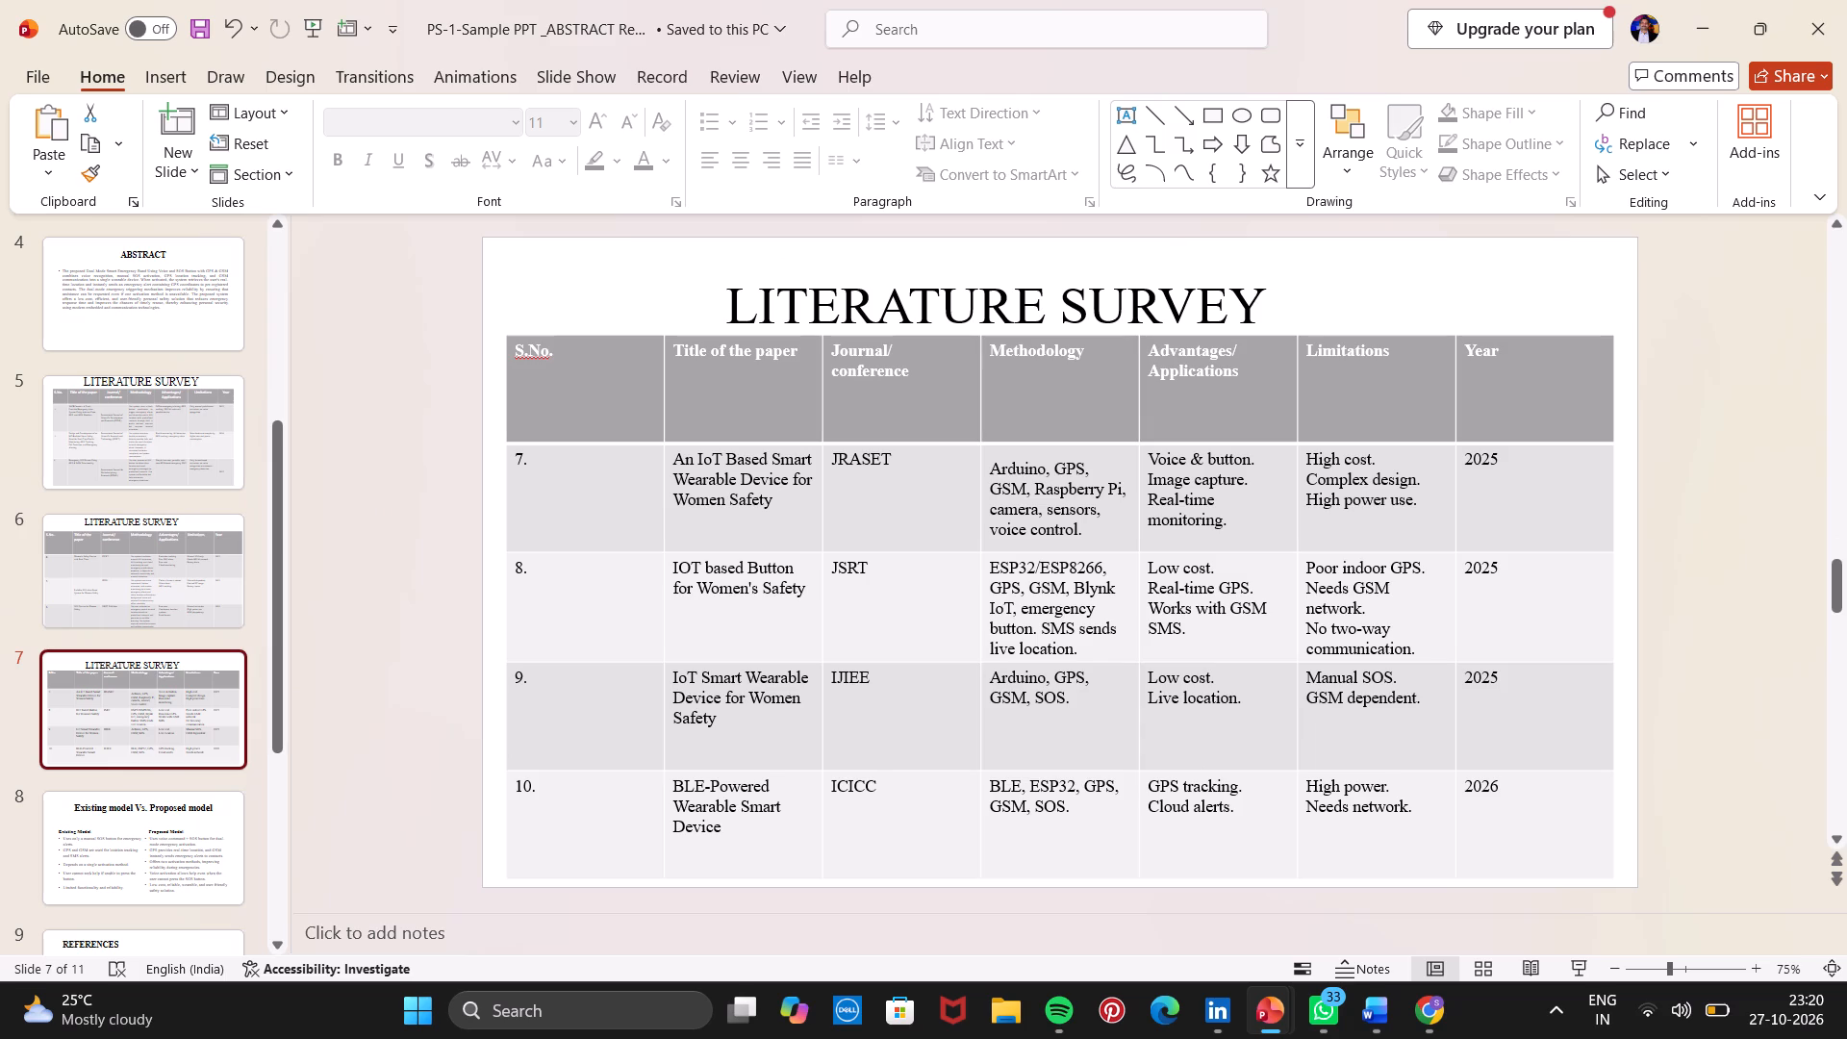
pyautogui.moveTo(1079, 542); pyautogui.dragTo(1009, 452)
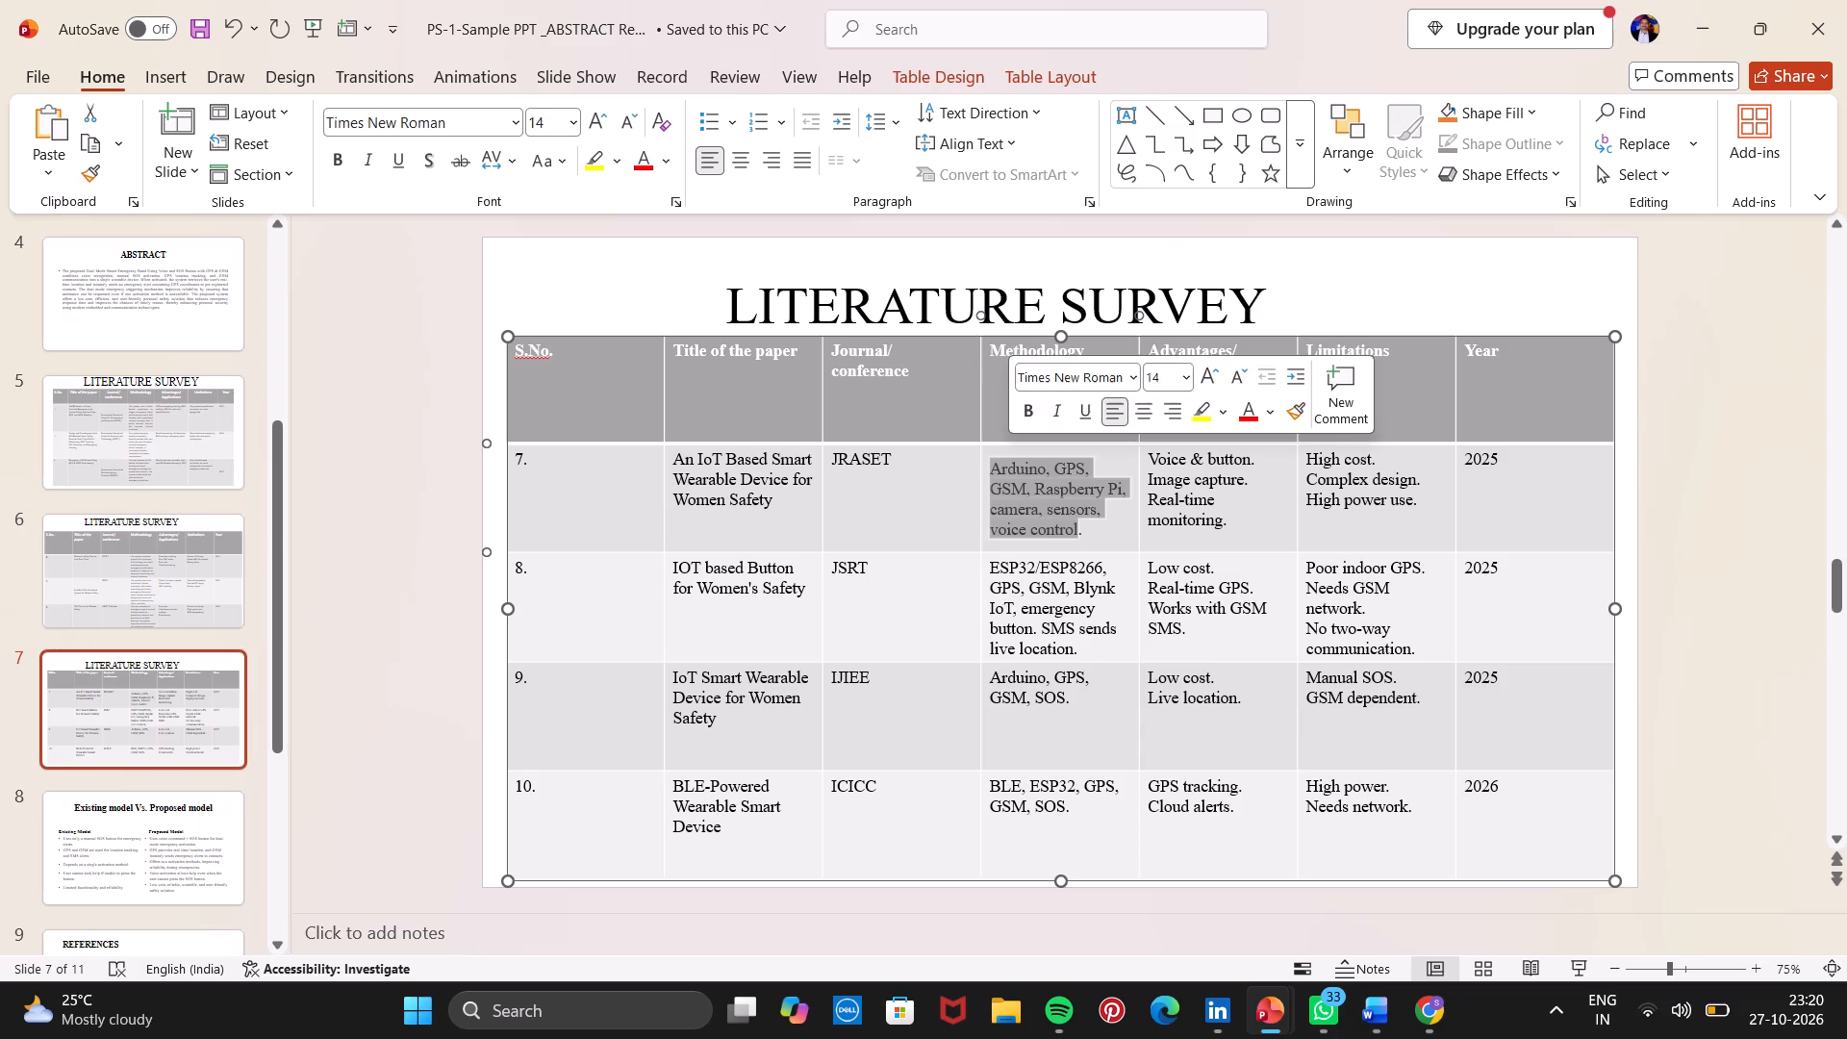
pyautogui.press('BackSpace')
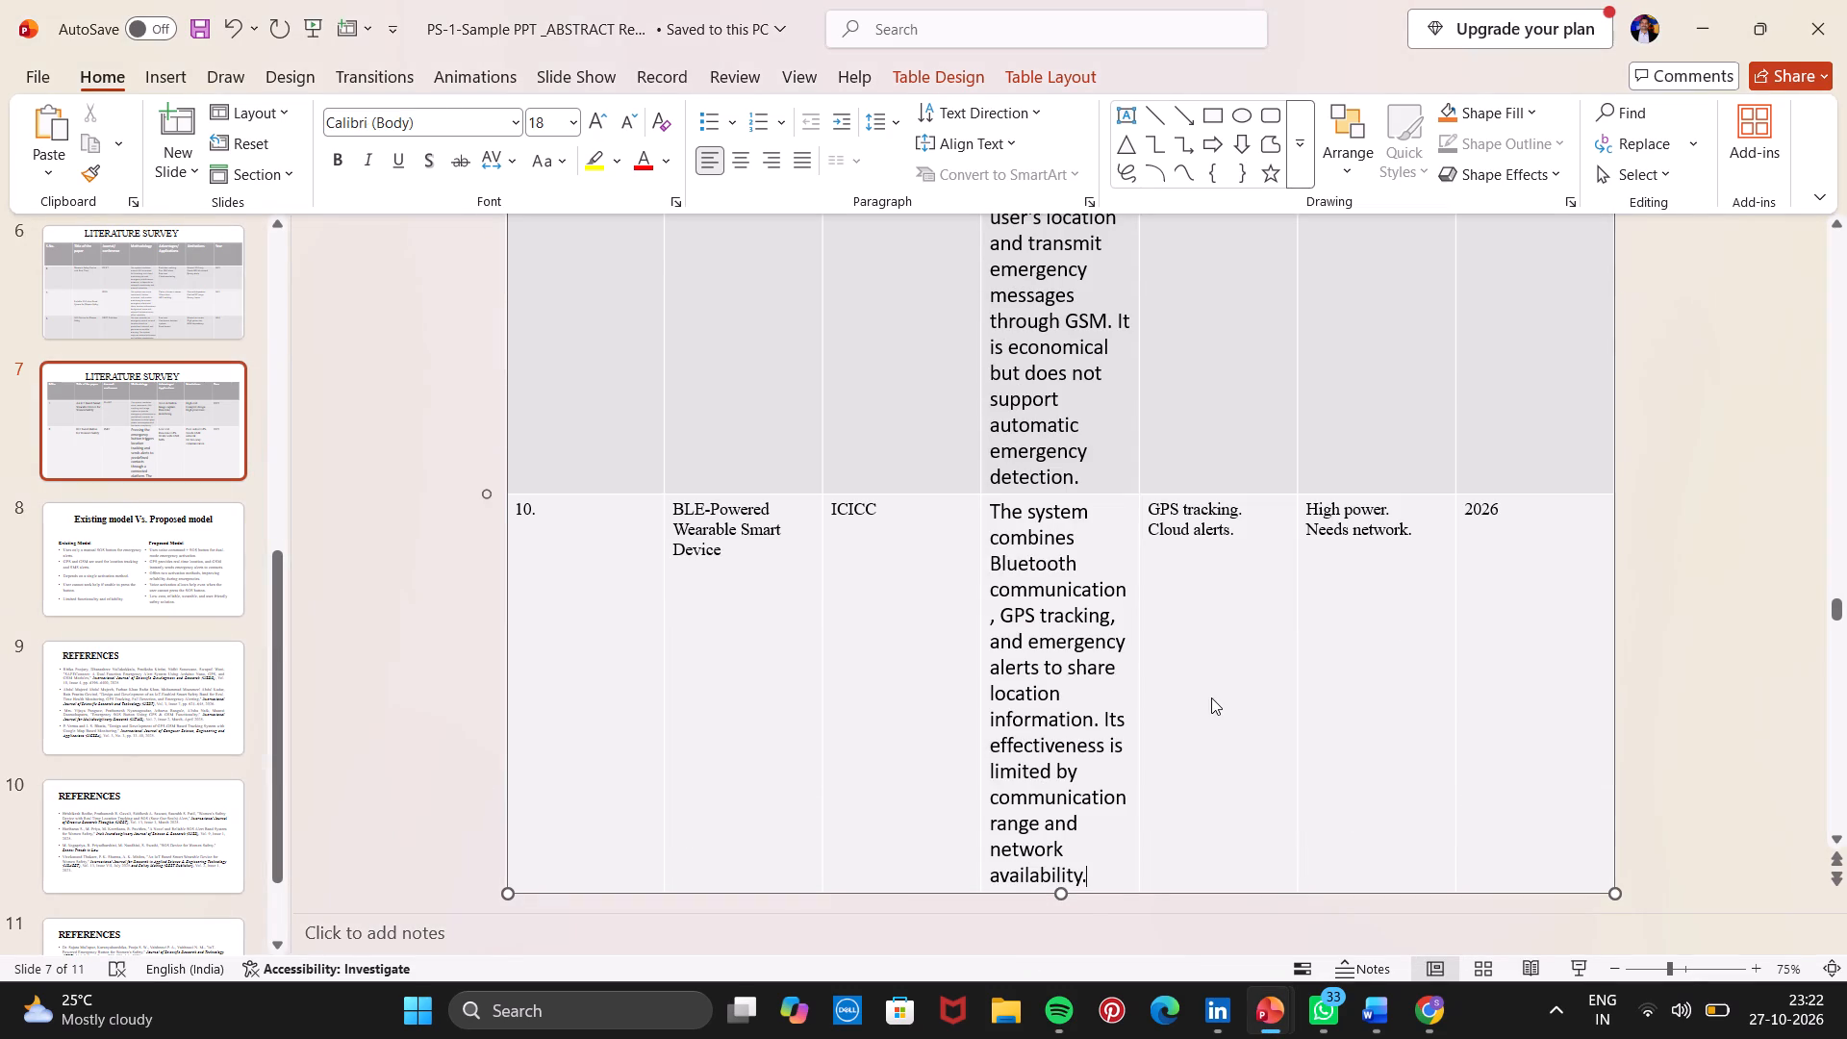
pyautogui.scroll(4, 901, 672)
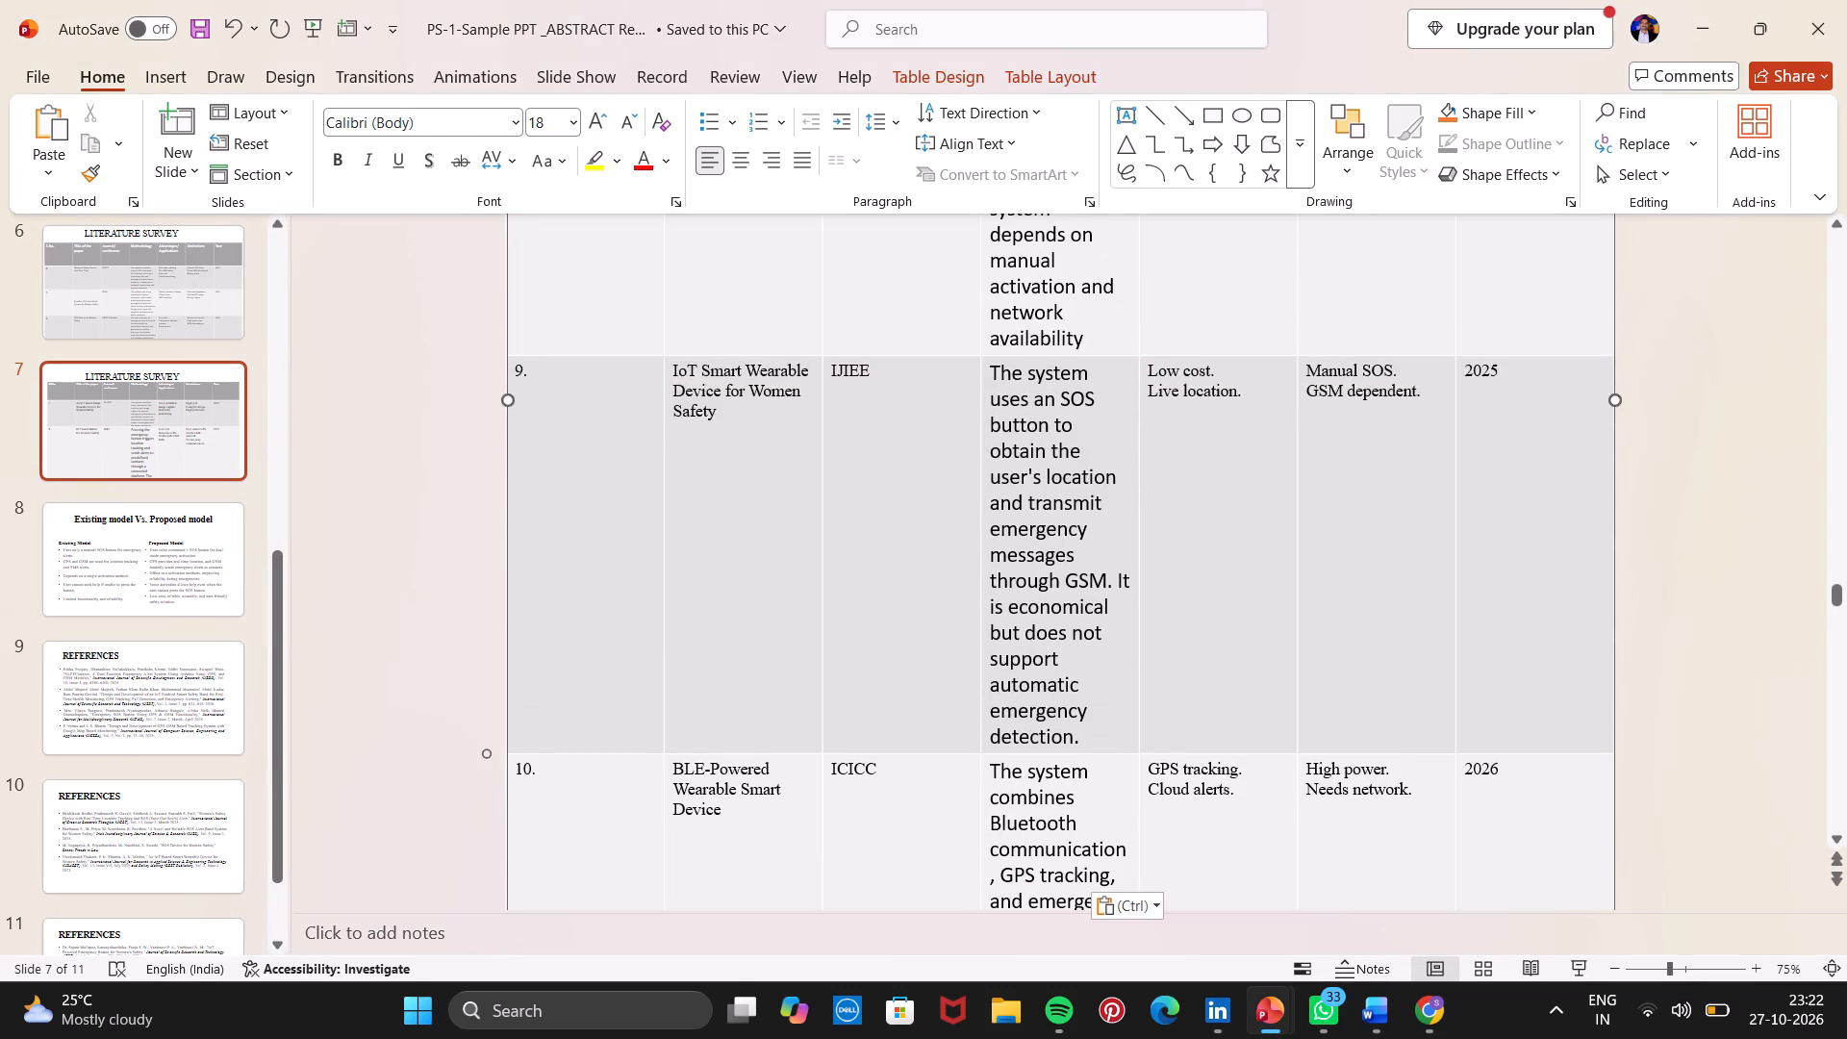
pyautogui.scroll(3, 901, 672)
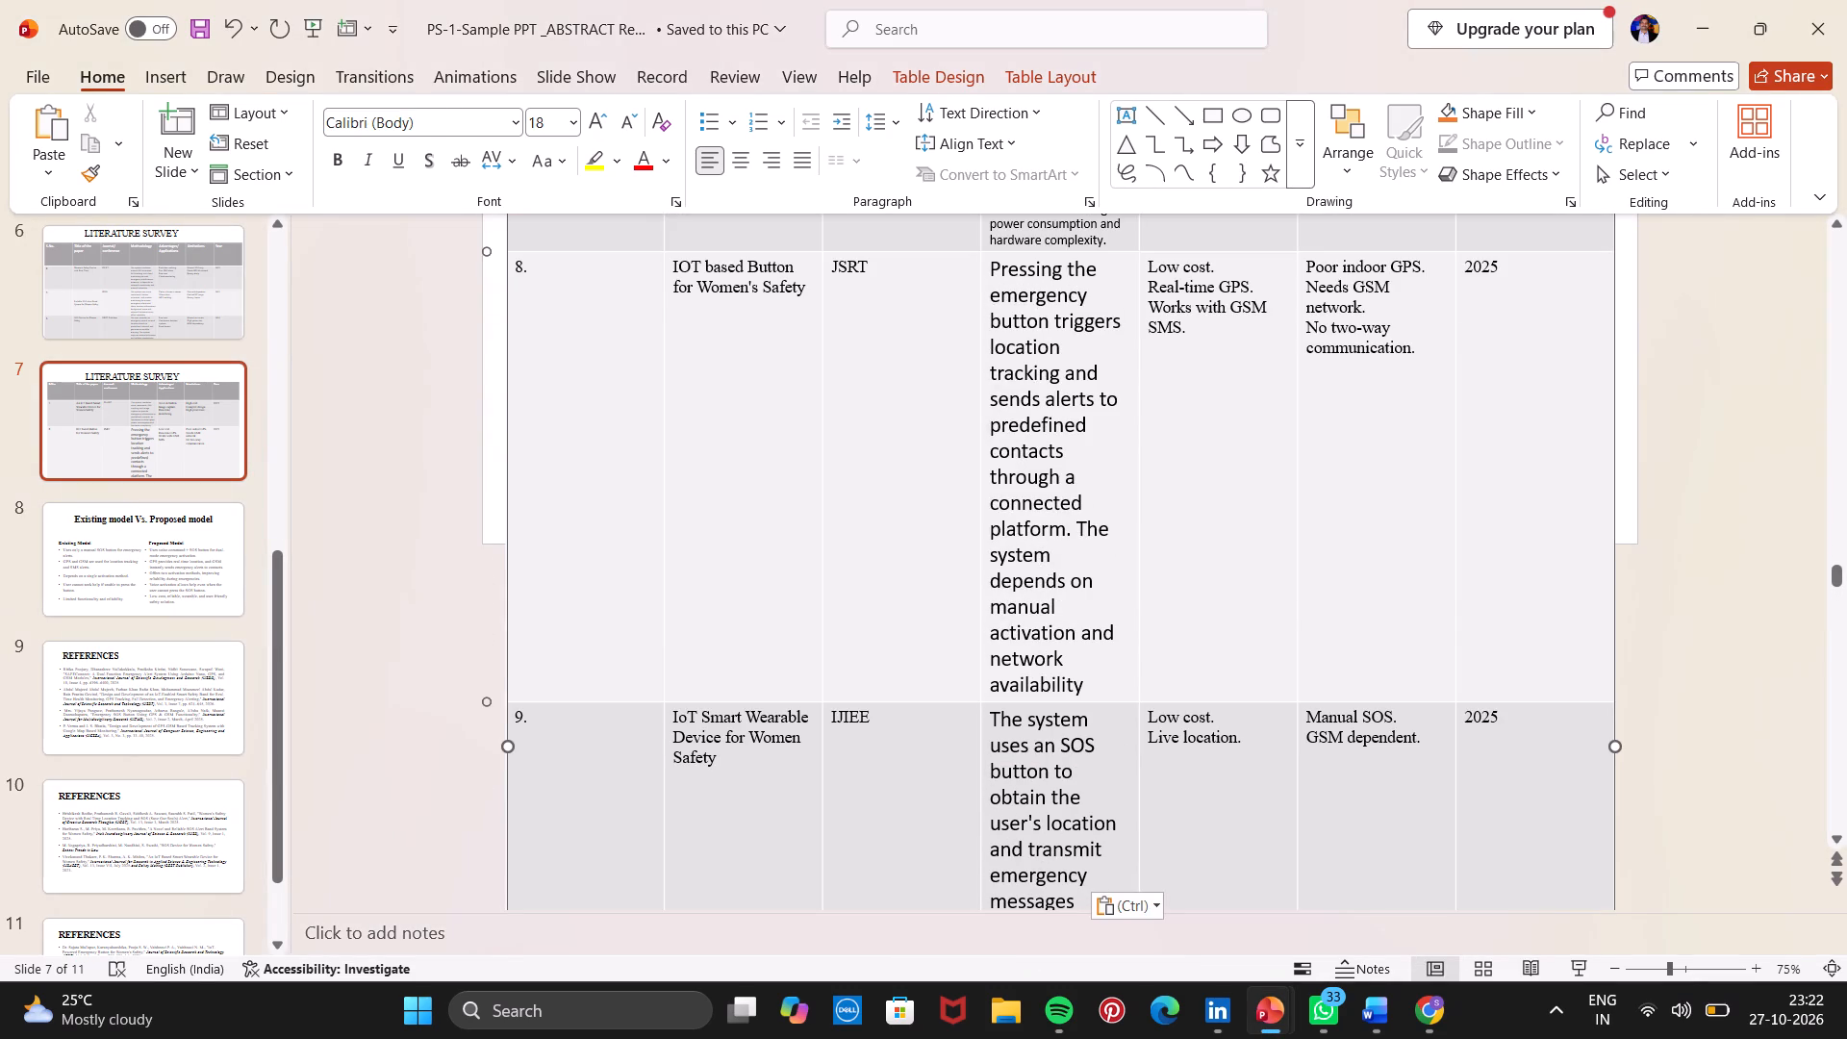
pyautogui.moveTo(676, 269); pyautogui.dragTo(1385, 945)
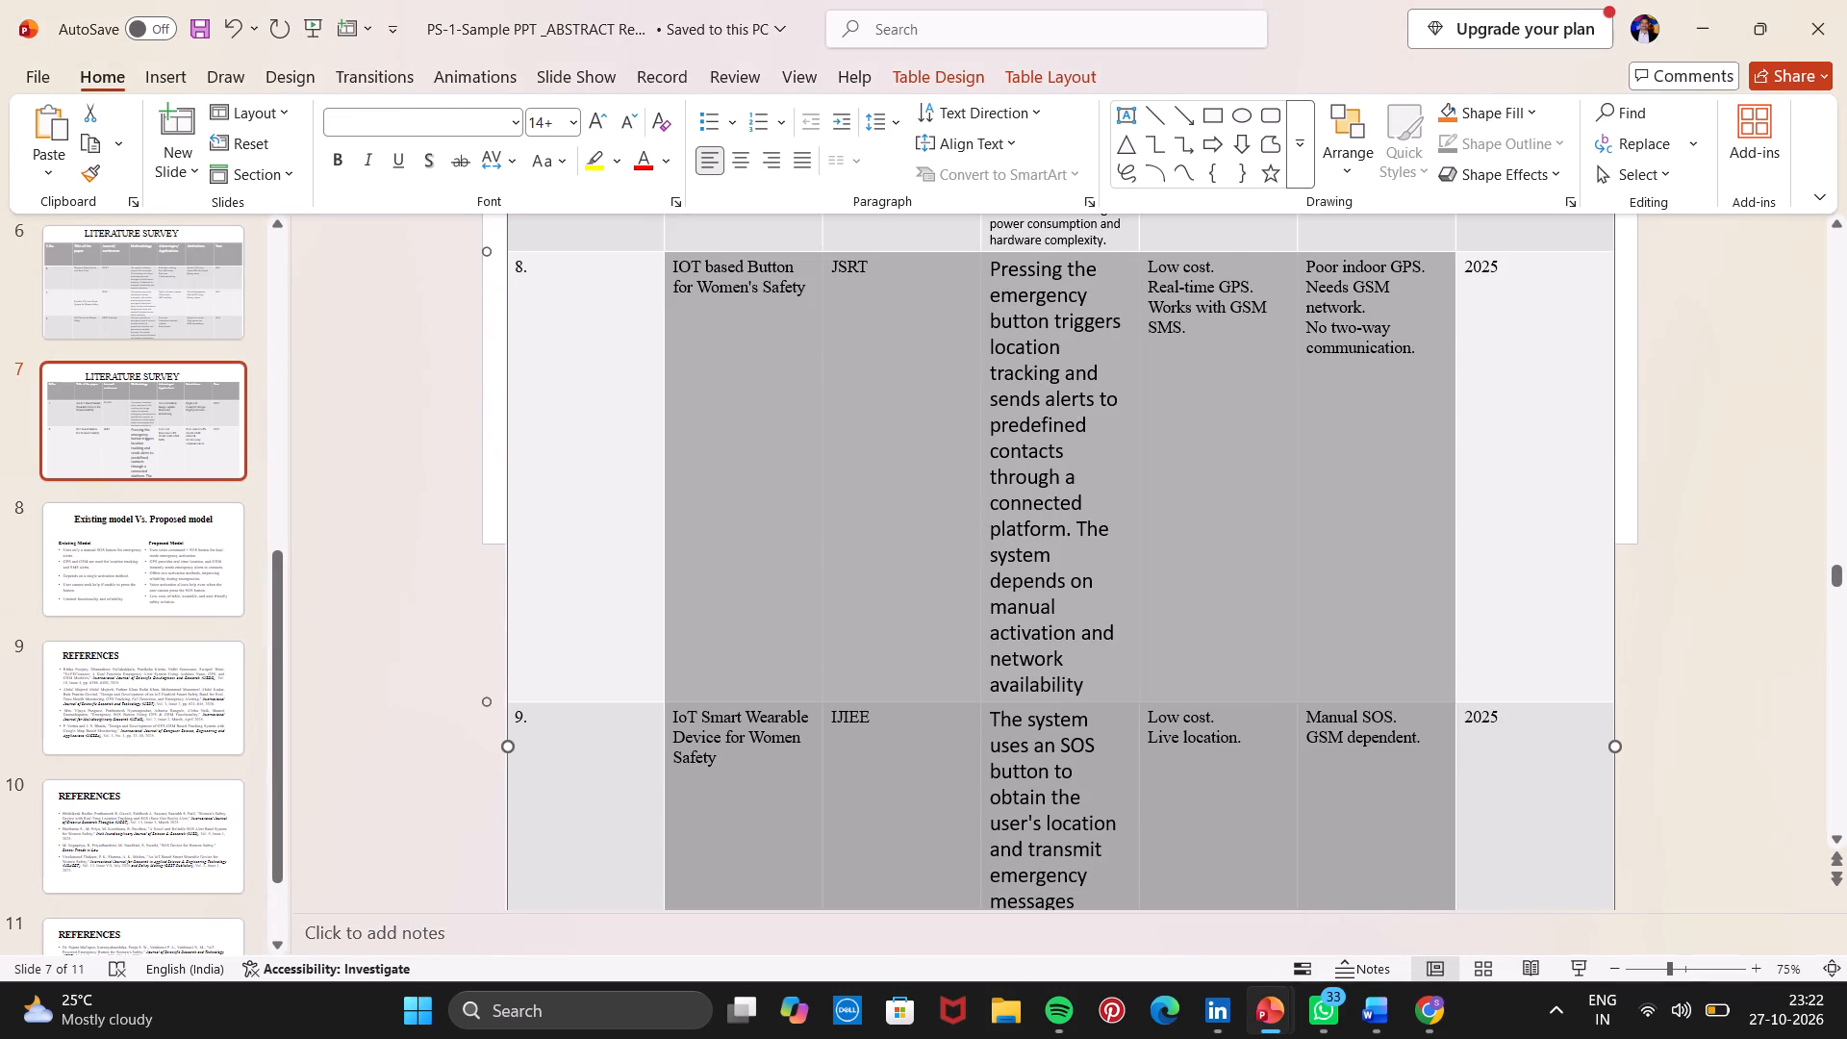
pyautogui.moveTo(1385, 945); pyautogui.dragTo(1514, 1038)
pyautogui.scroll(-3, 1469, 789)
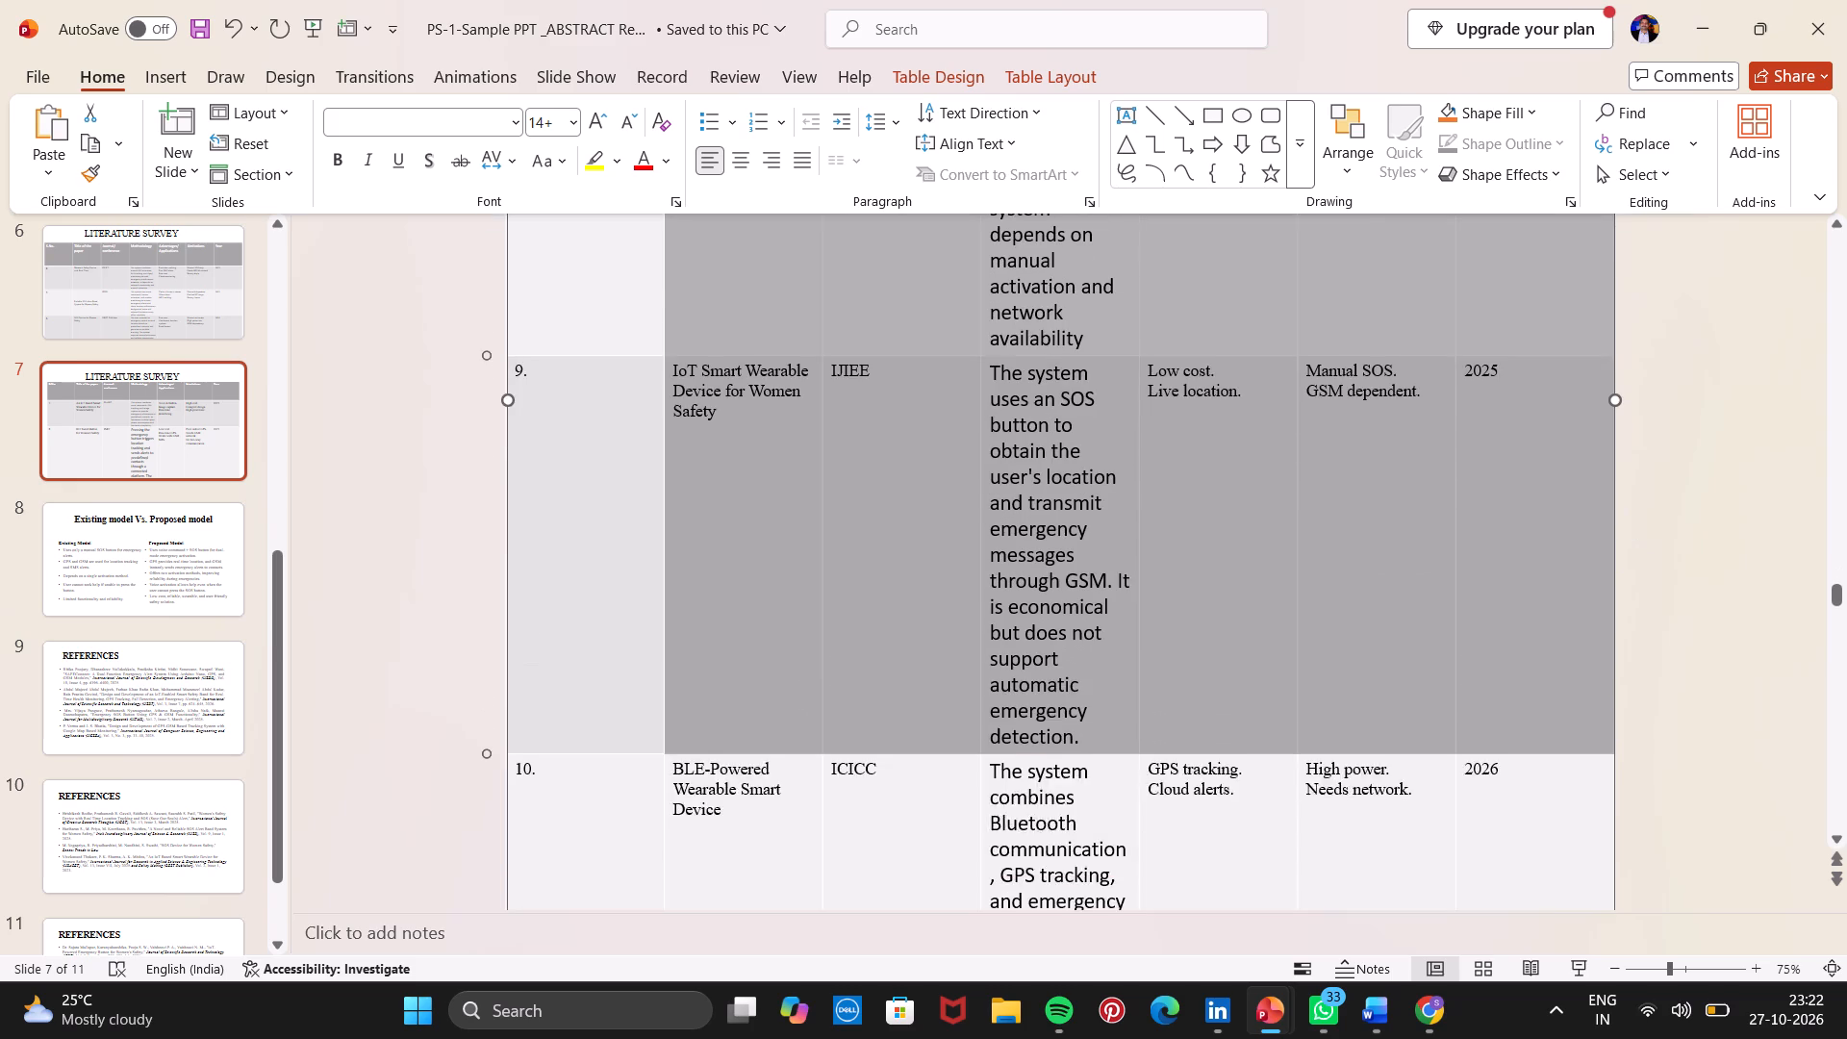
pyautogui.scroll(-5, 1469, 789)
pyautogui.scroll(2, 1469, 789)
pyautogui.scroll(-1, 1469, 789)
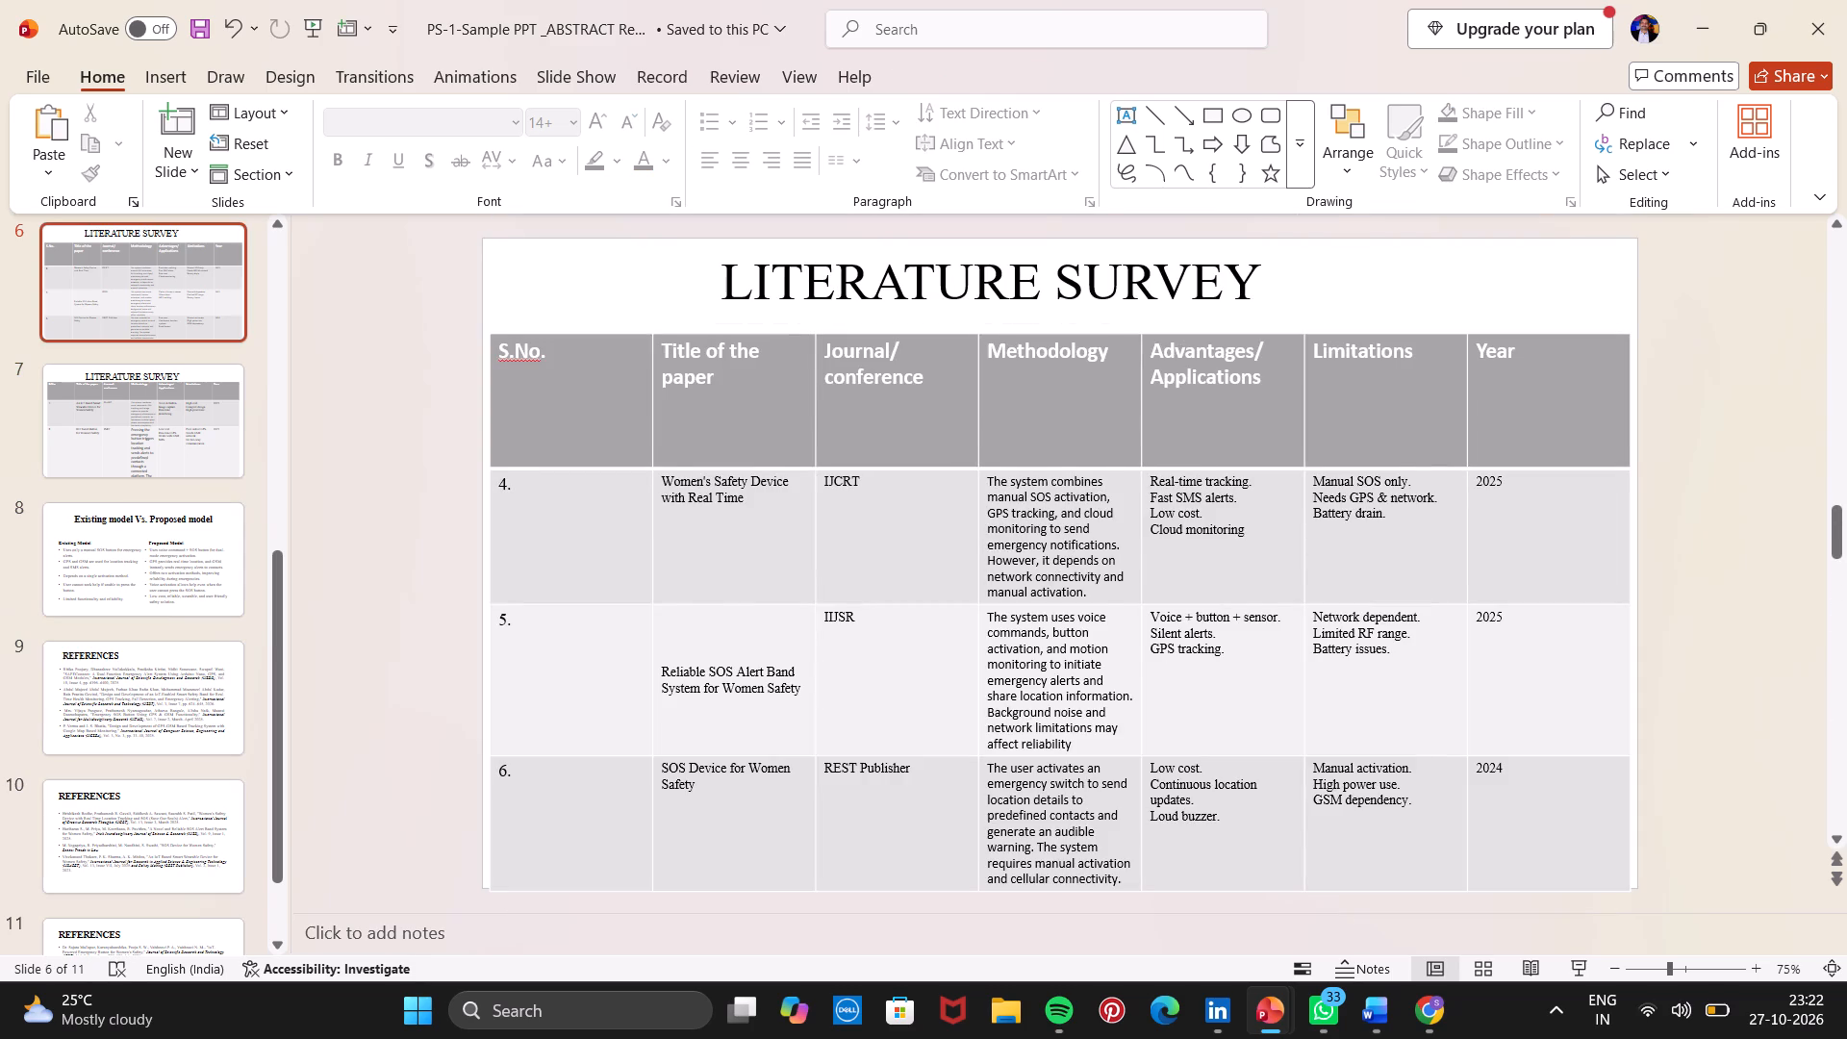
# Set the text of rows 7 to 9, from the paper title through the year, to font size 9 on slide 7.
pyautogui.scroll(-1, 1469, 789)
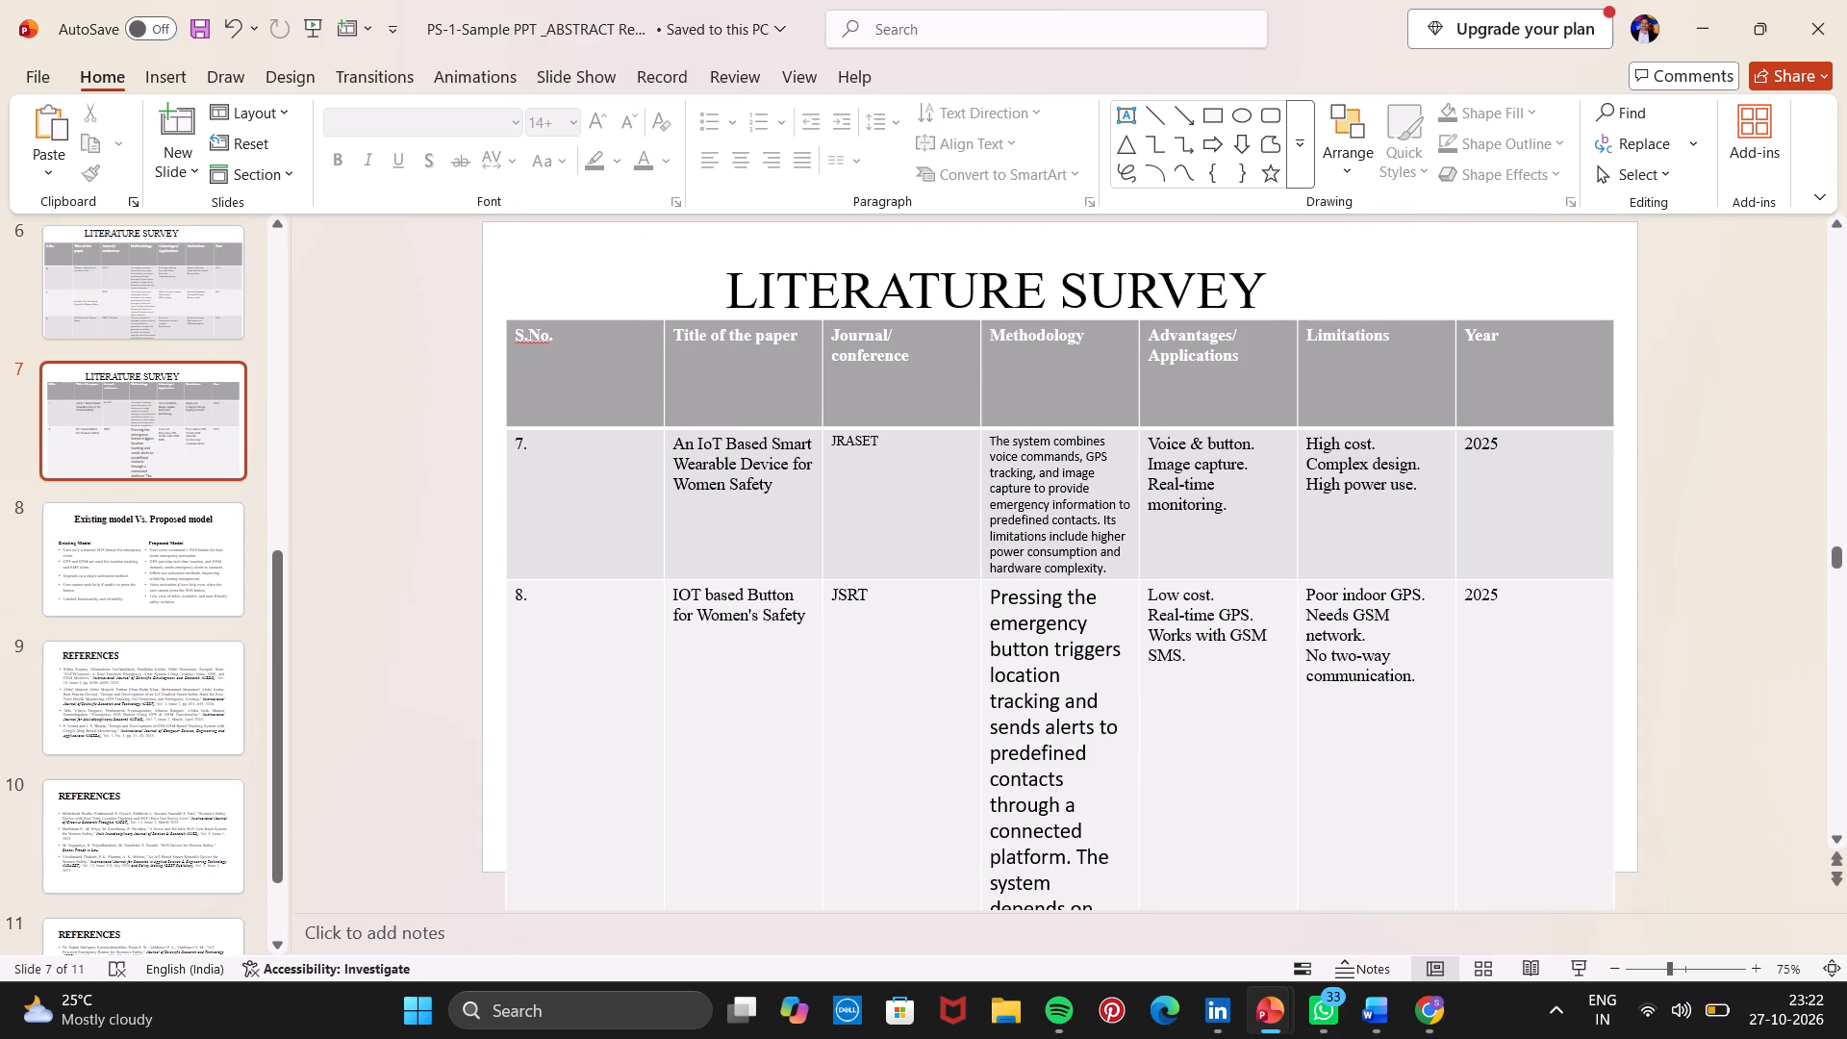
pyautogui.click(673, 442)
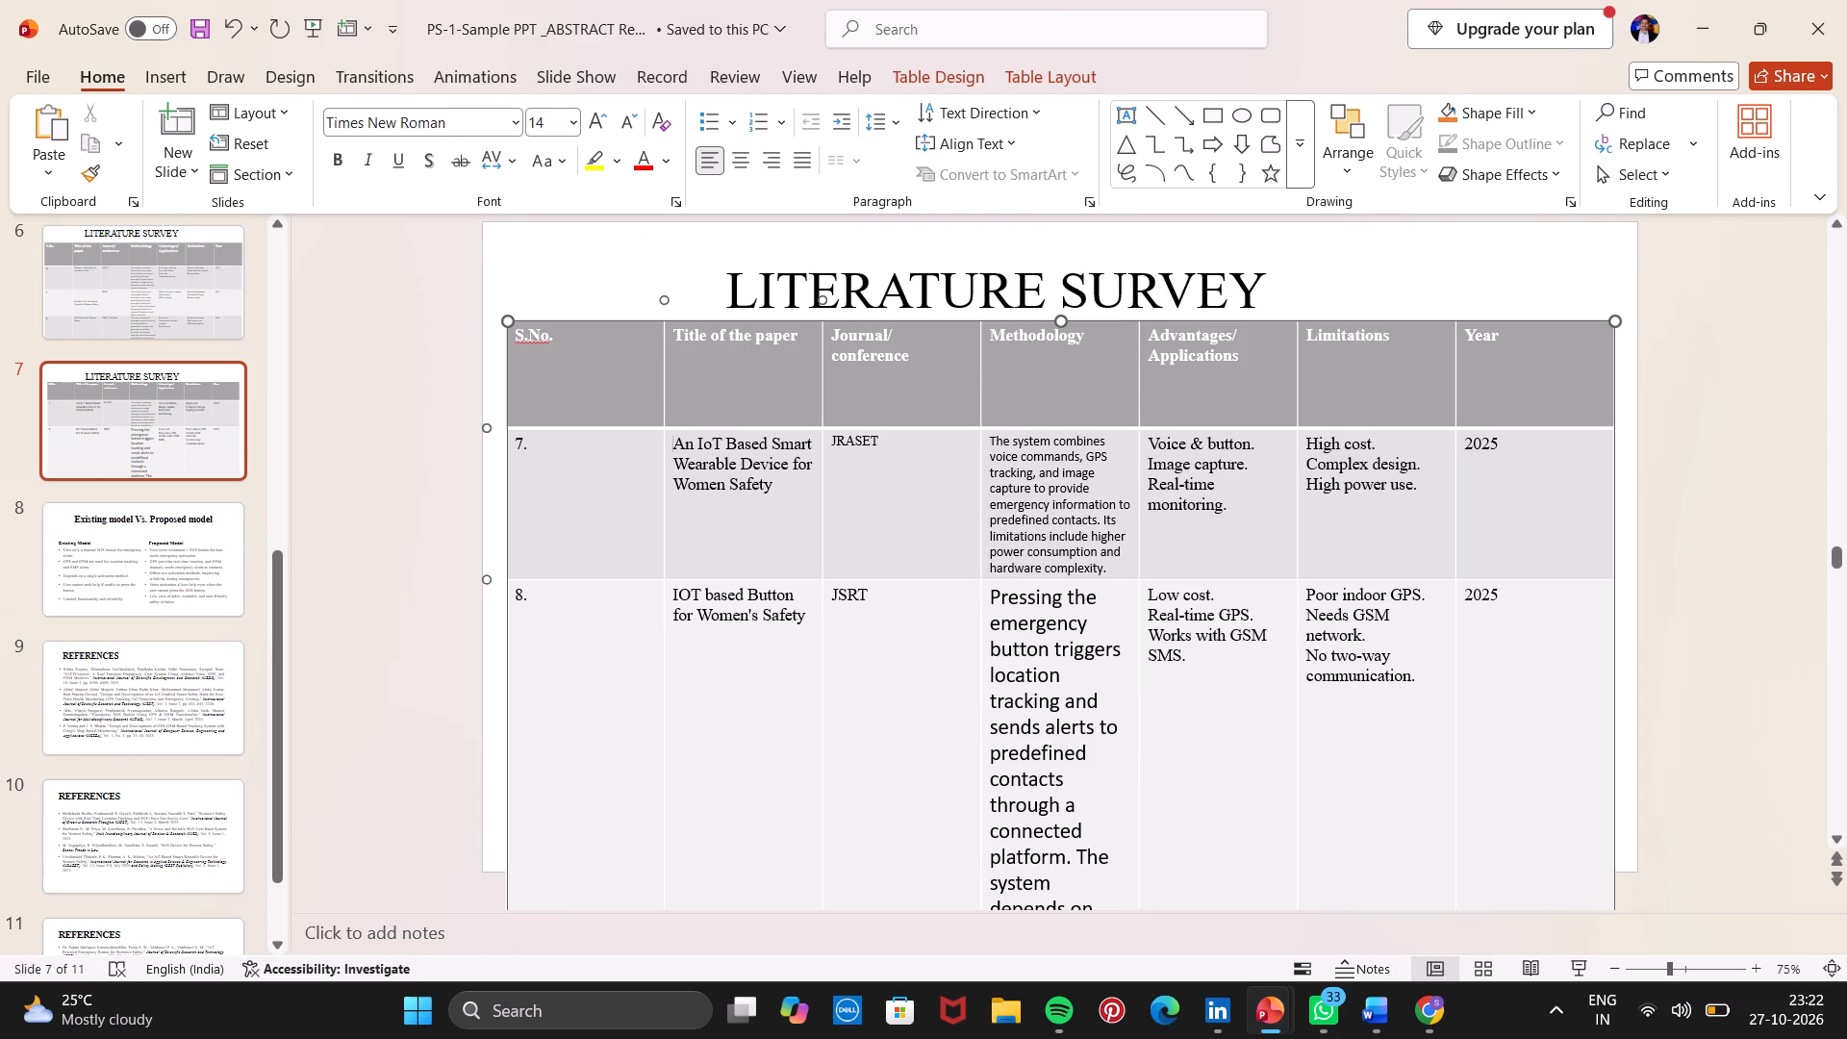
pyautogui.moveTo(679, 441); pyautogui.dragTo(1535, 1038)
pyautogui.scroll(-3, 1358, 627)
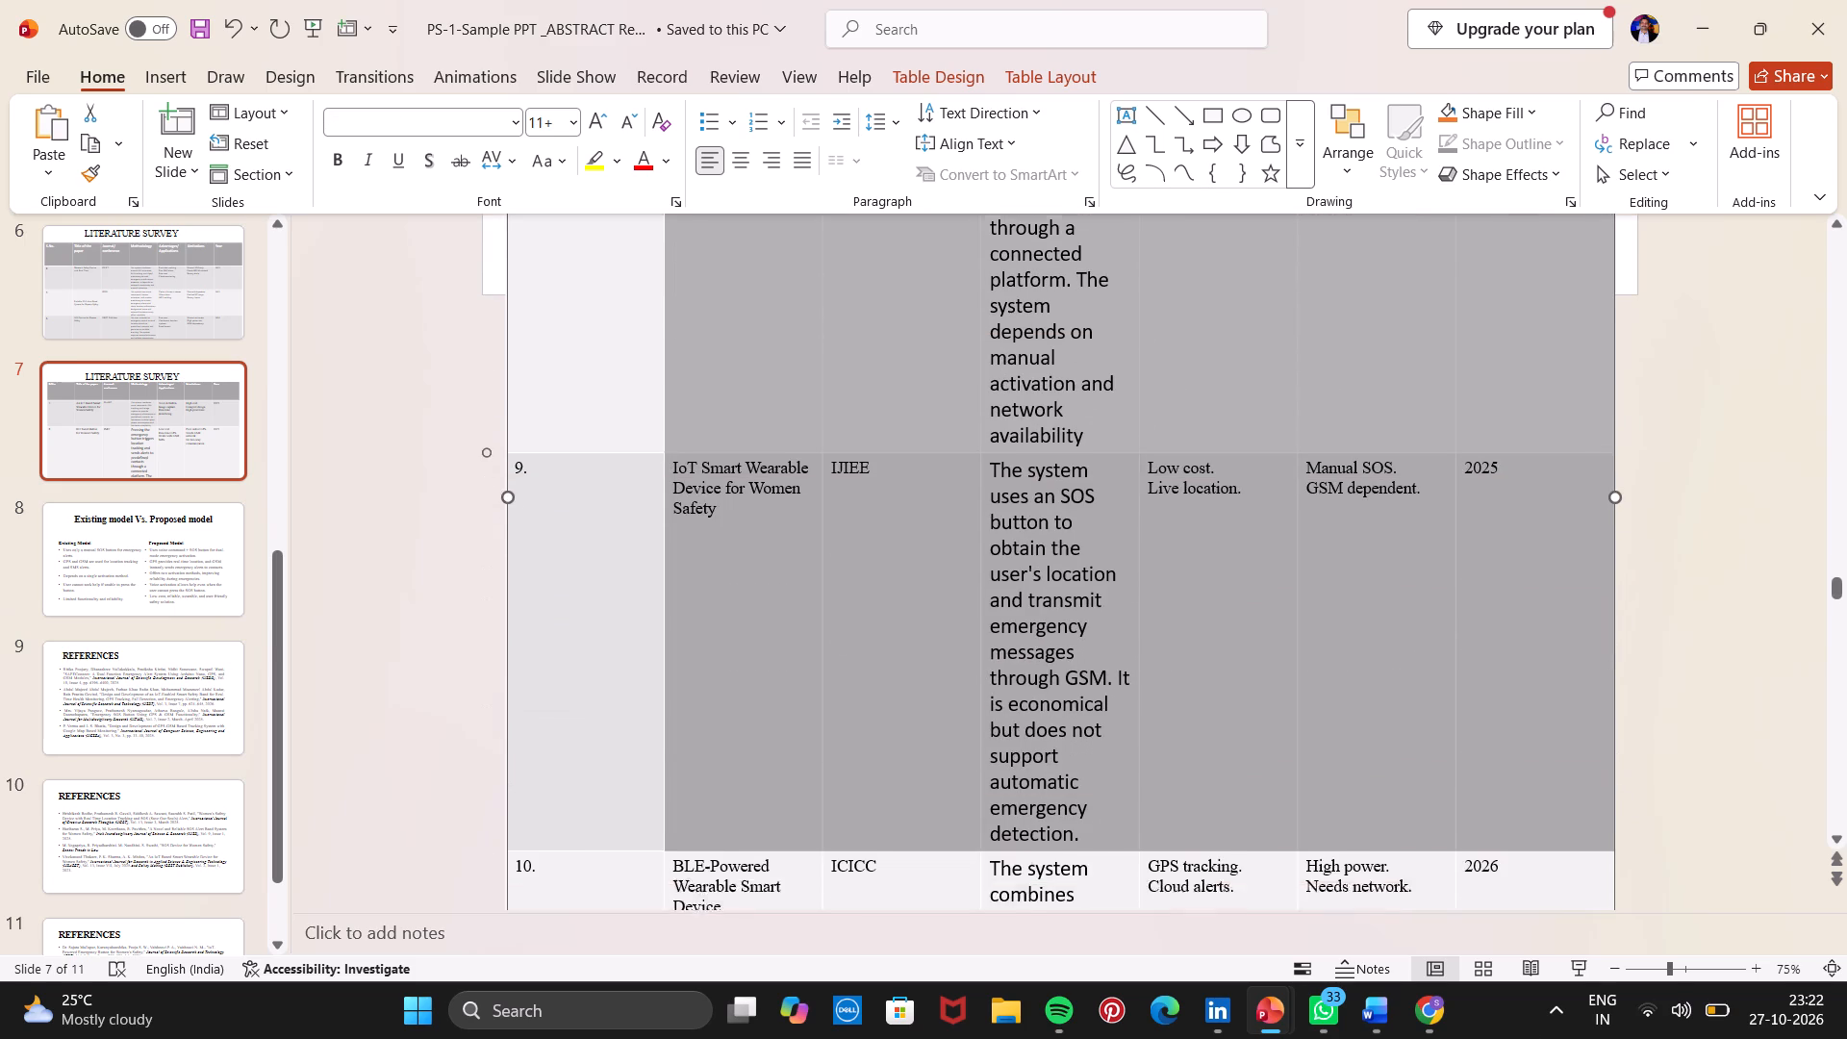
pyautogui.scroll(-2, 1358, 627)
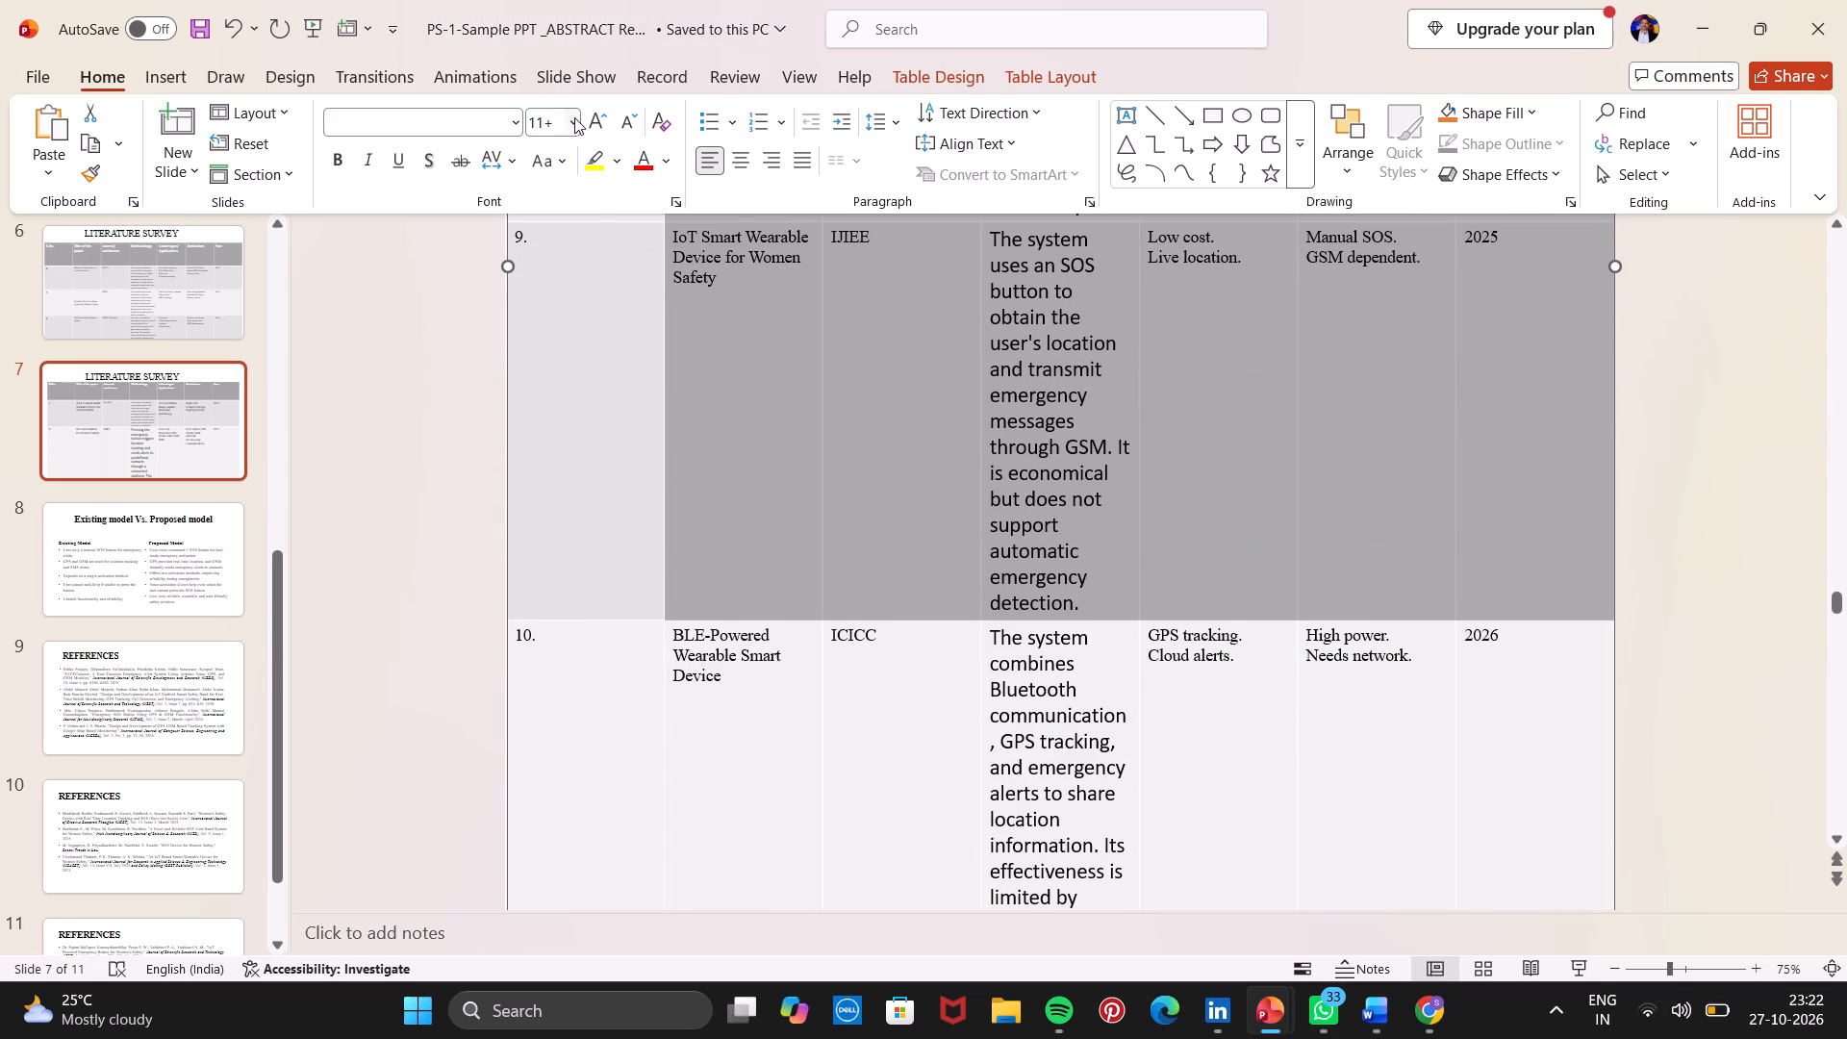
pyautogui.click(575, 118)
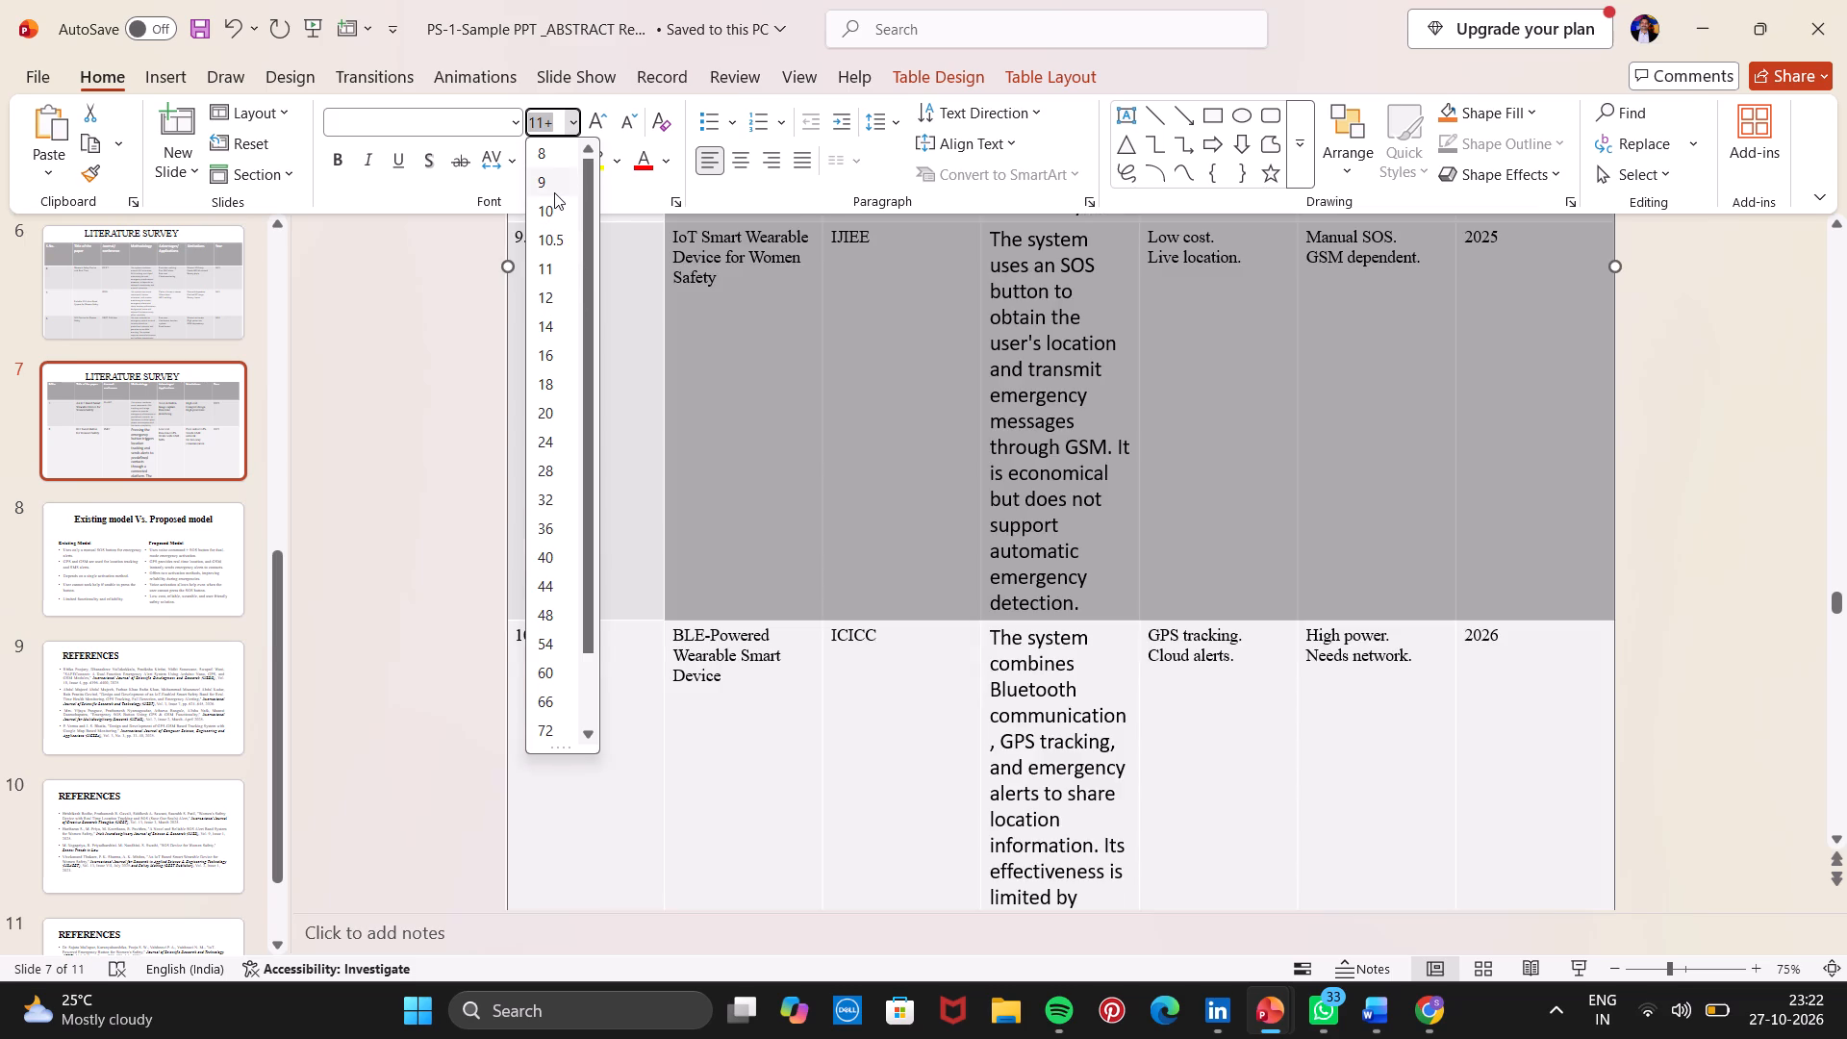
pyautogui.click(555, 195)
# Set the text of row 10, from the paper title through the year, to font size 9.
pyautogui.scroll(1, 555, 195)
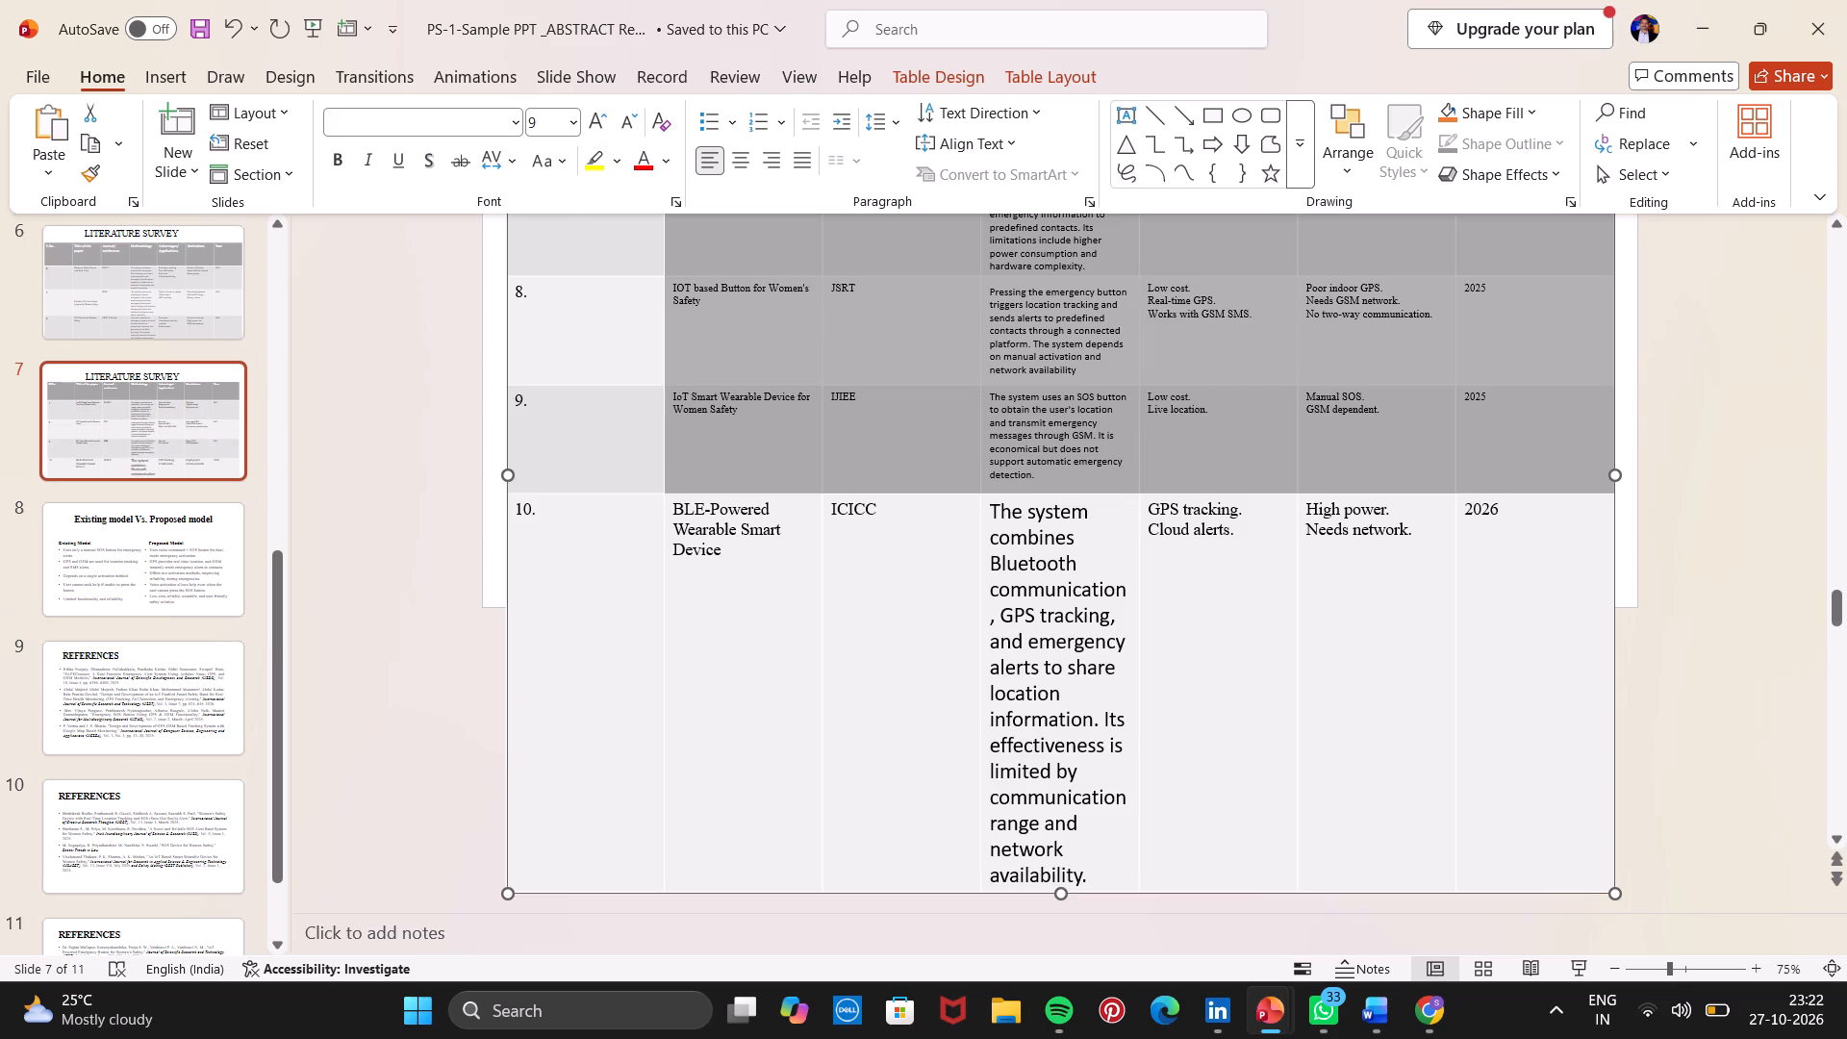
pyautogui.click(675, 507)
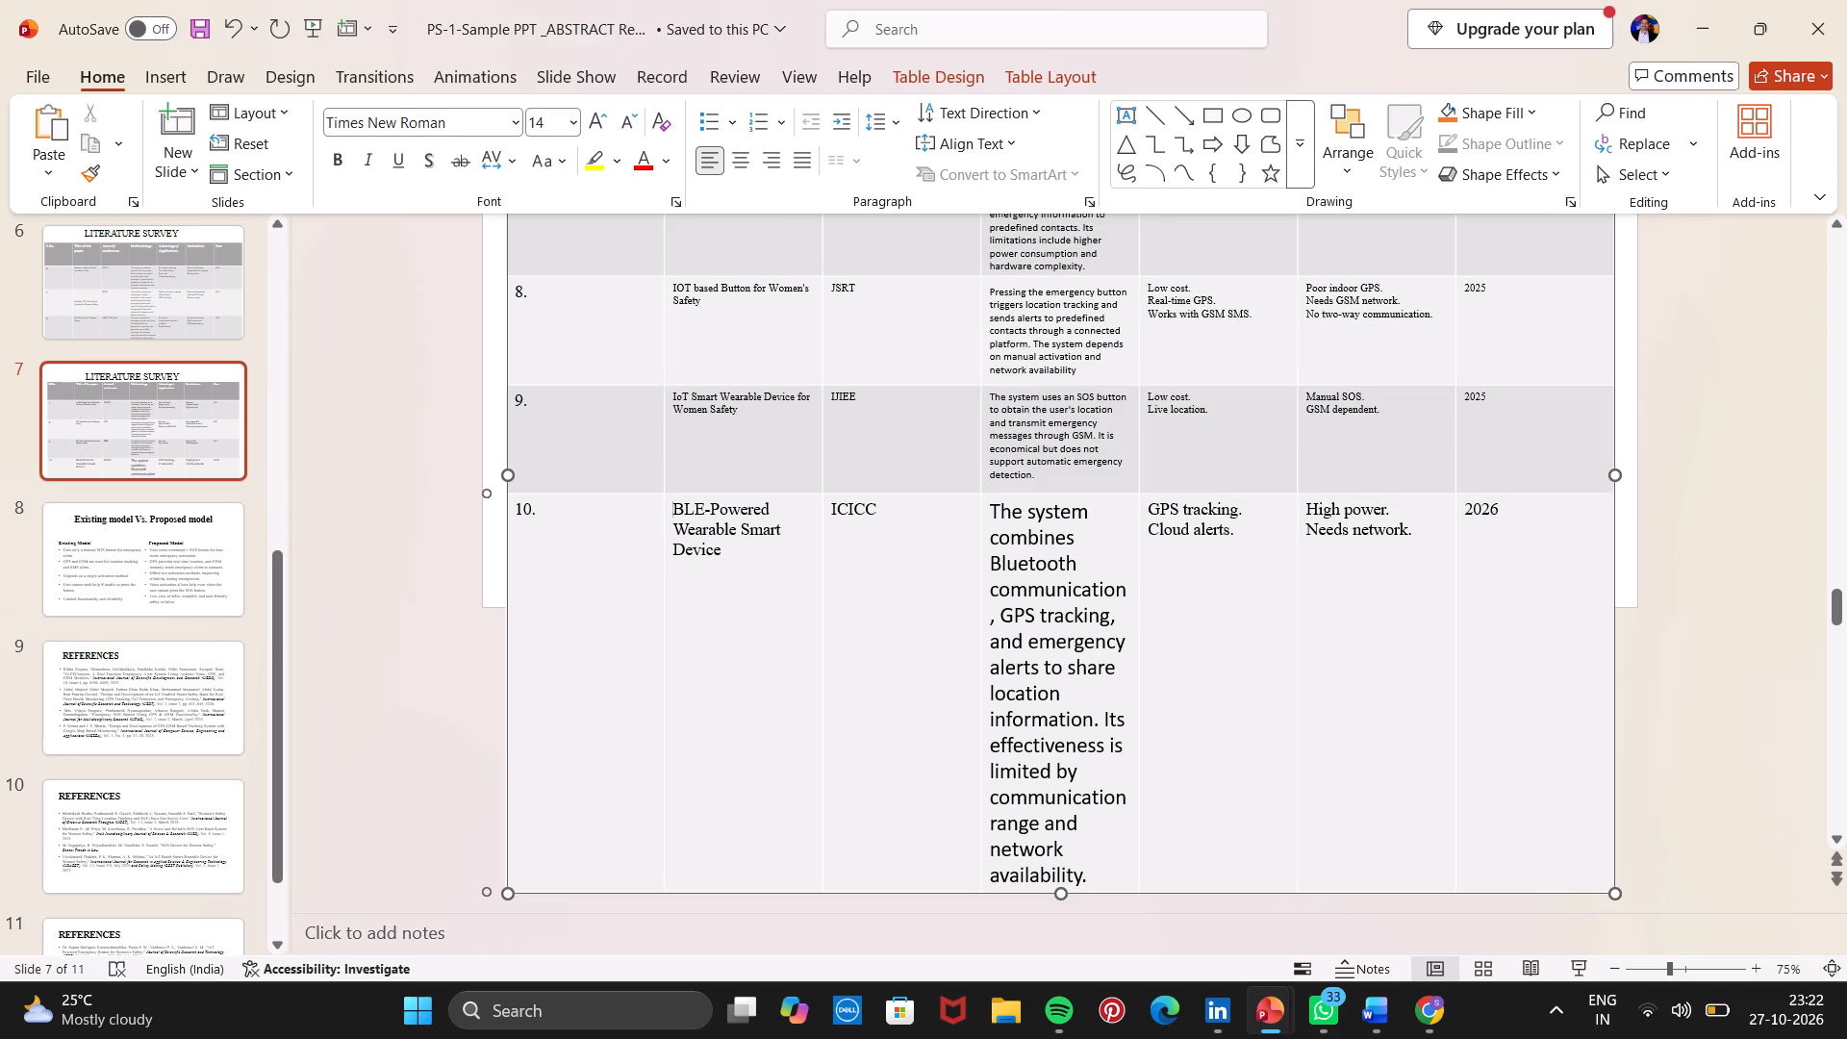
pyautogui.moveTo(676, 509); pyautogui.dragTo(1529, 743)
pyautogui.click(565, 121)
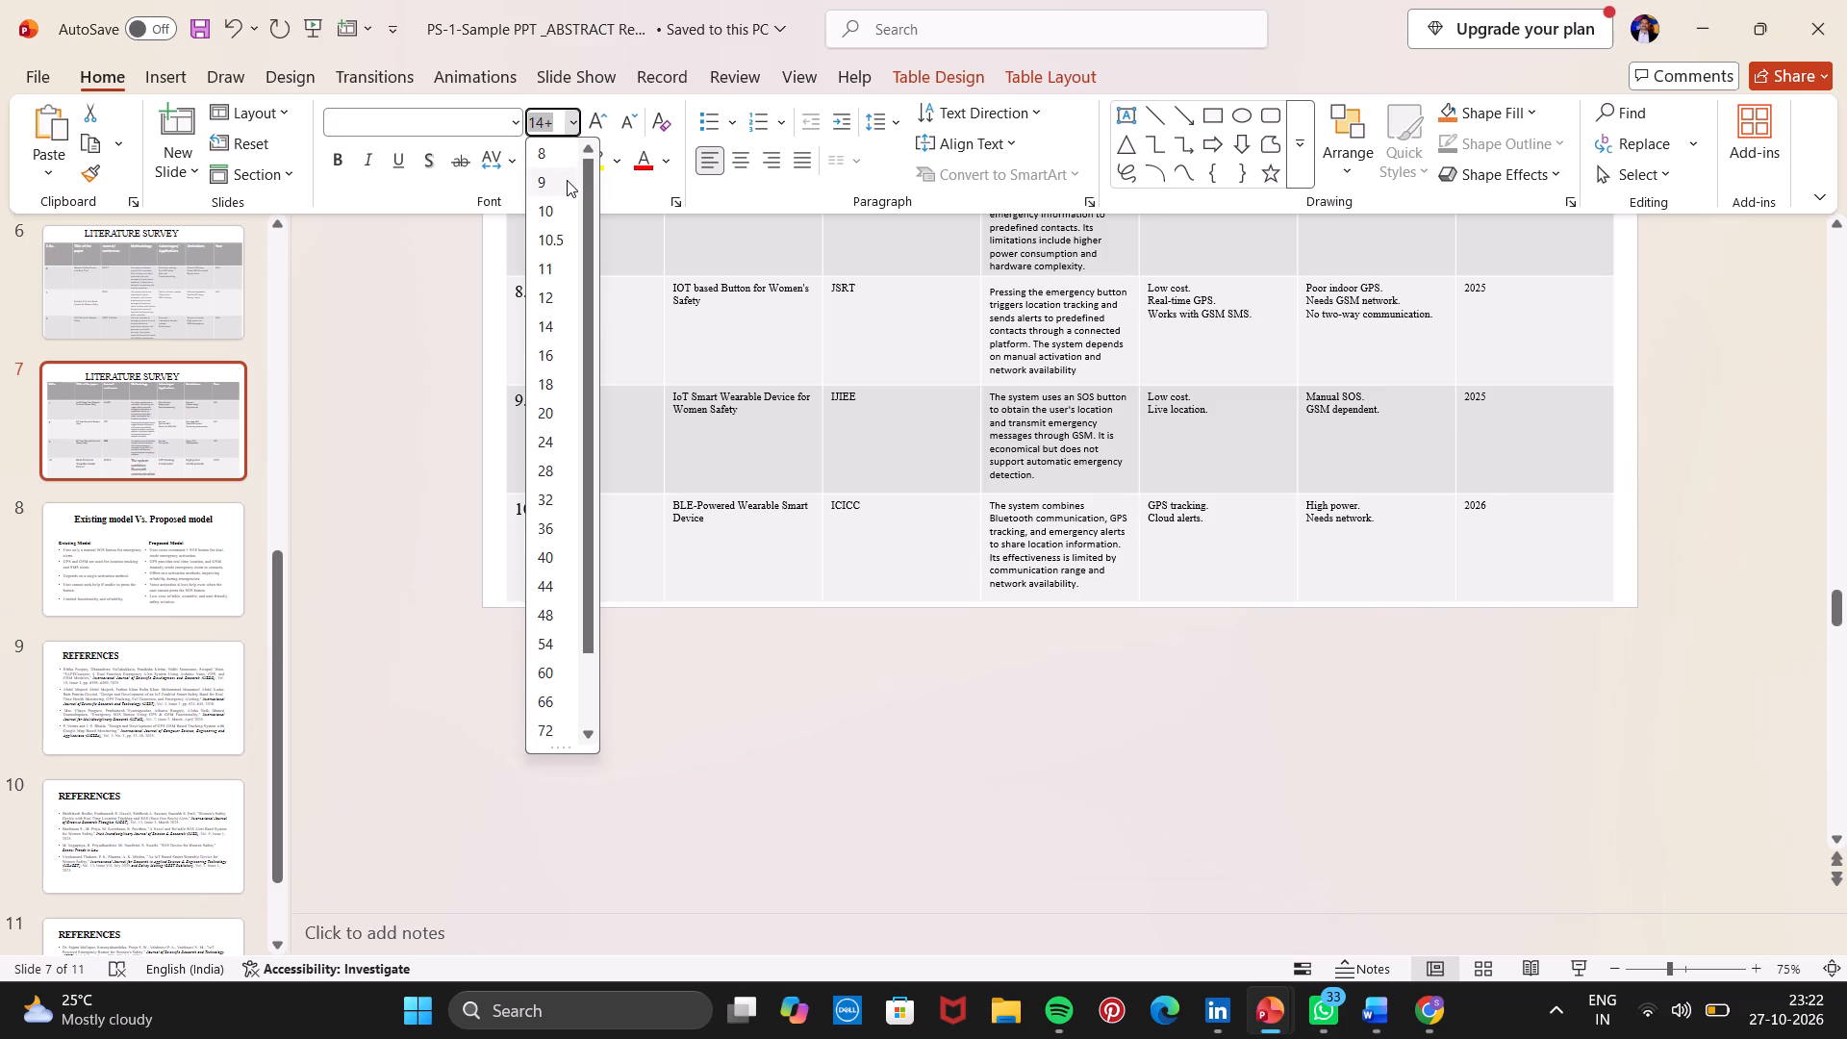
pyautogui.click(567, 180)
# Move slide 7's LITERATURE SURVEY title up against the slide's top edge and slightly left, clear of the table.
pyautogui.scroll(1, 567, 180)
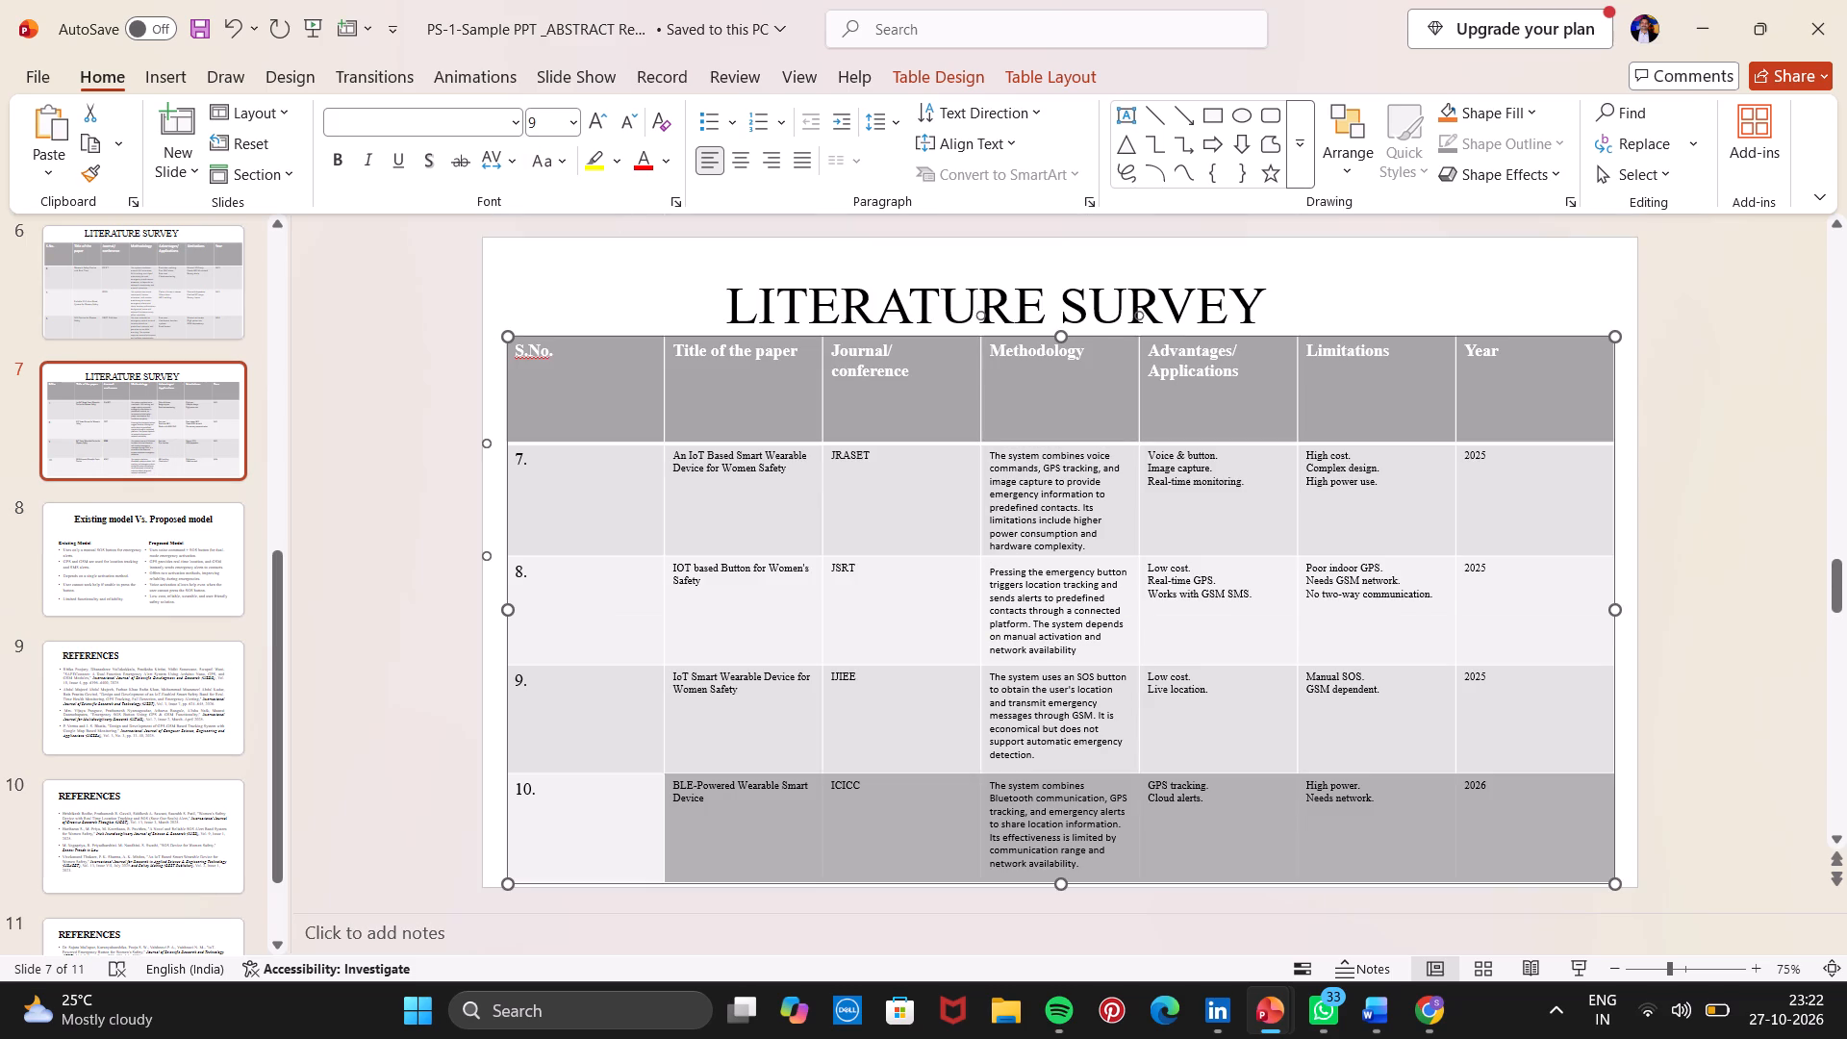
pyautogui.click(861, 297)
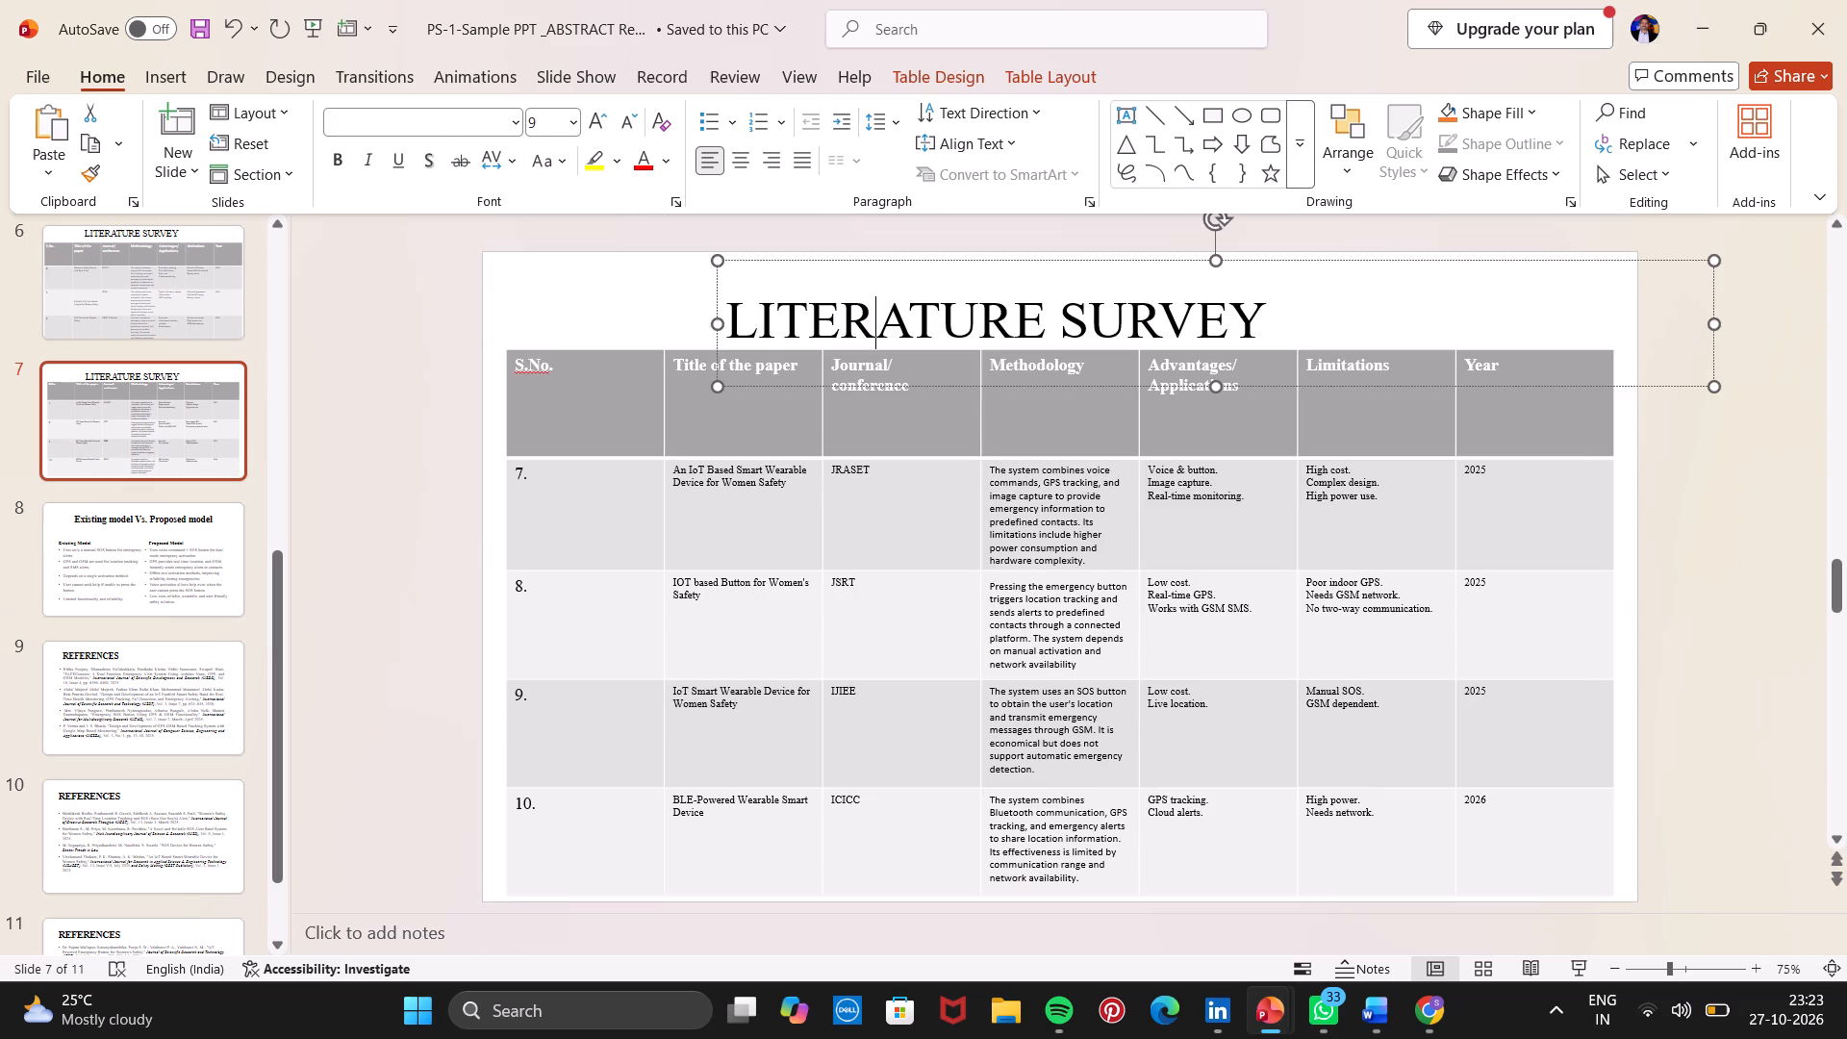
pyautogui.moveTo(826, 259); pyautogui.dragTo(803, 226)
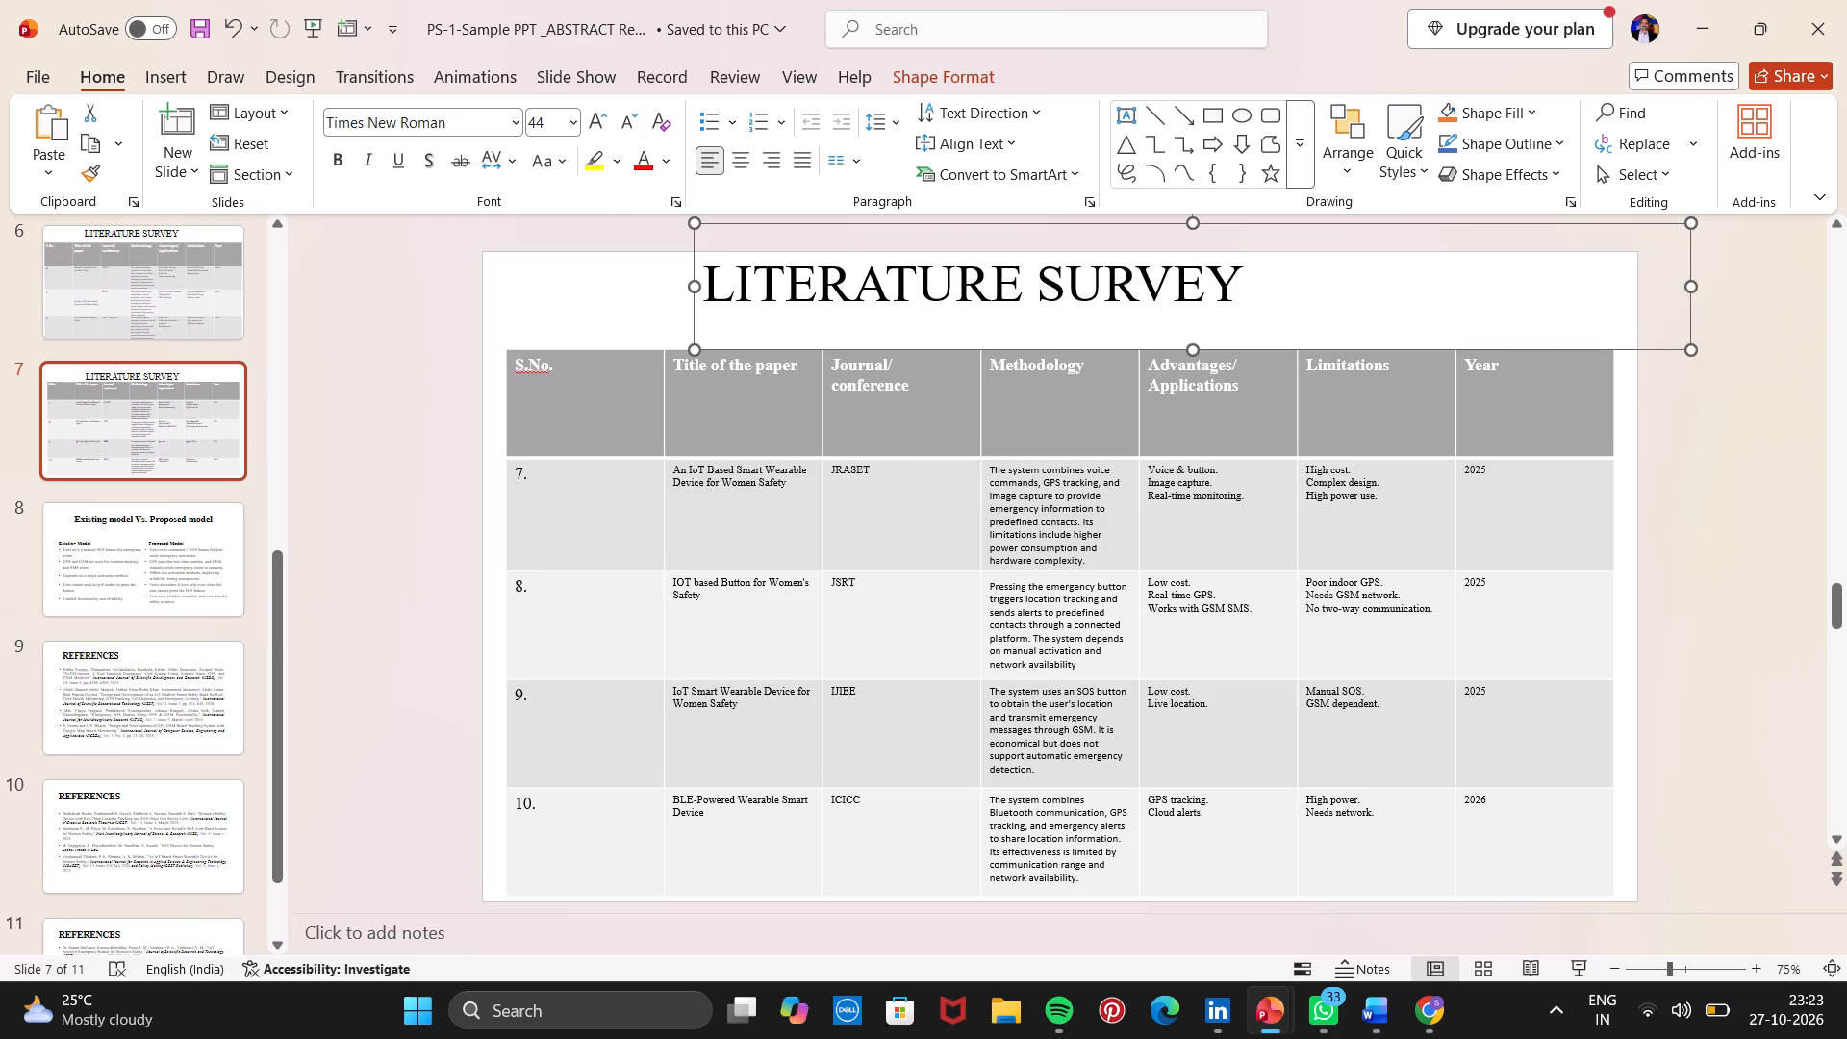
# Move the literature survey table up to just below the title on slide 7.
pyautogui.click(884, 654)
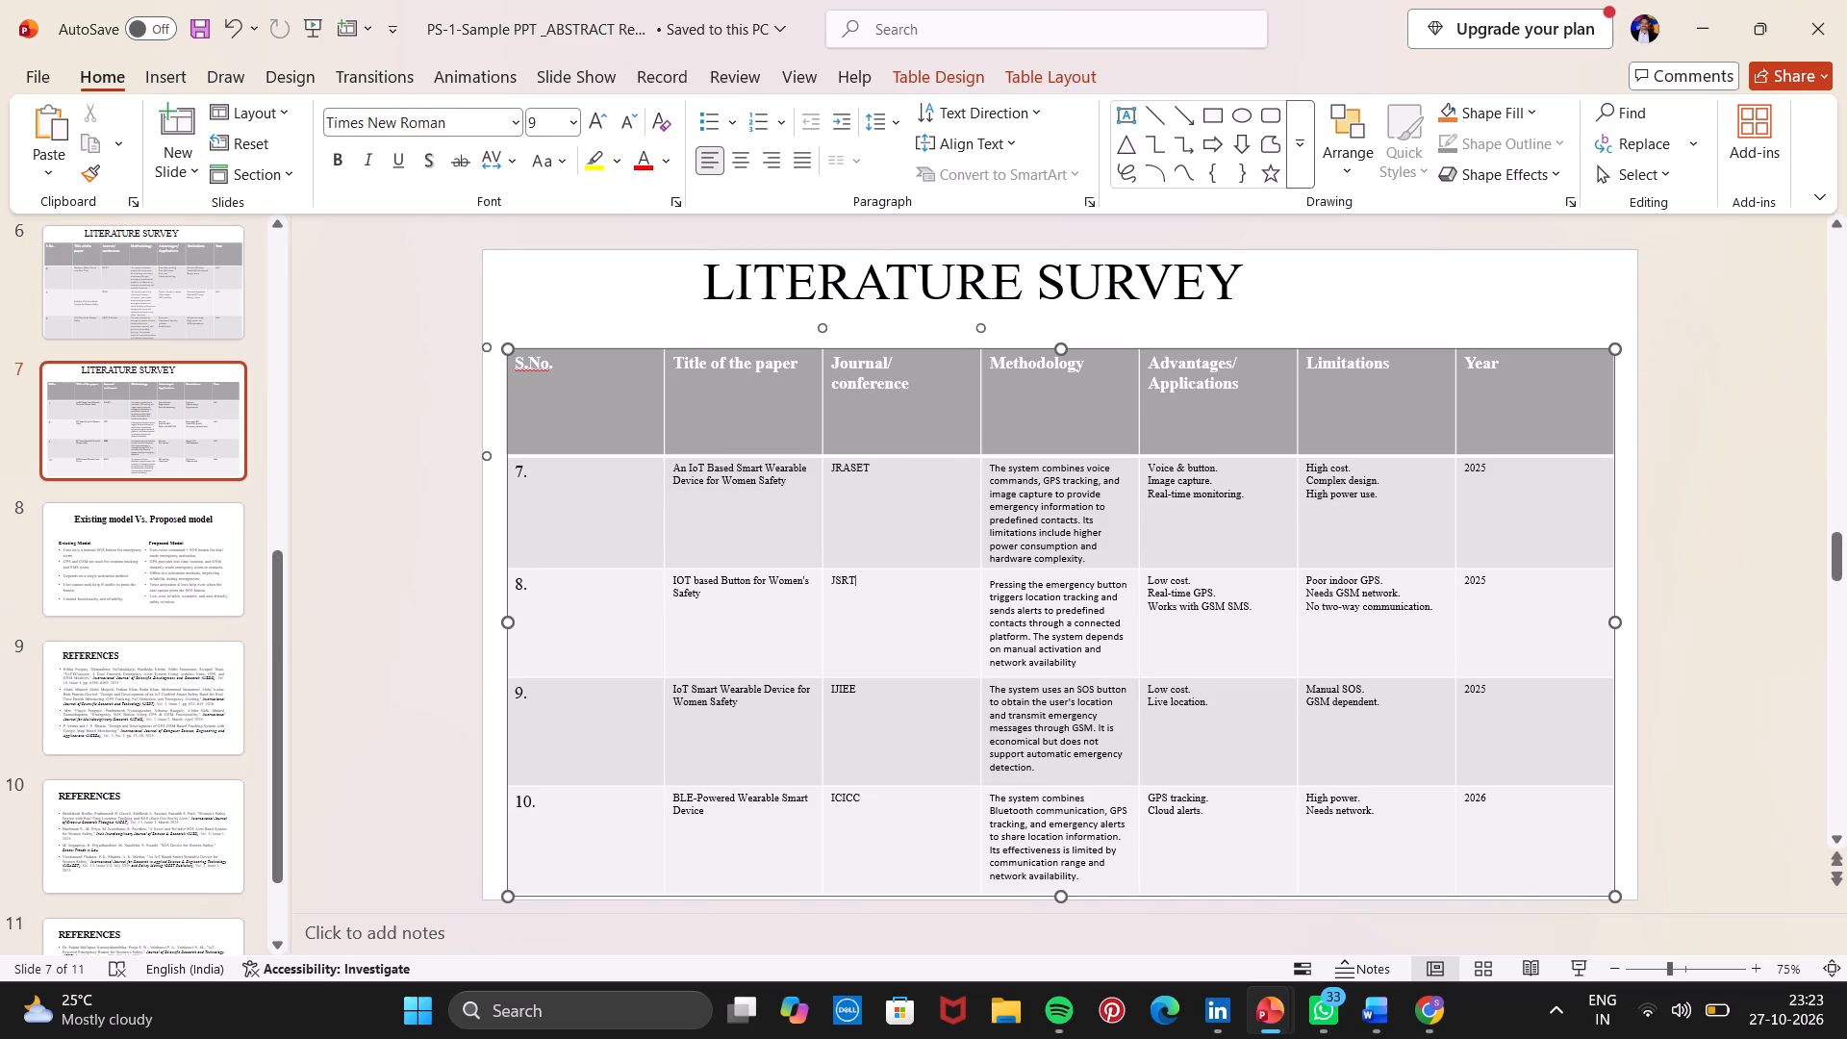
pyautogui.moveTo(839, 347); pyautogui.dragTo(829, 305)
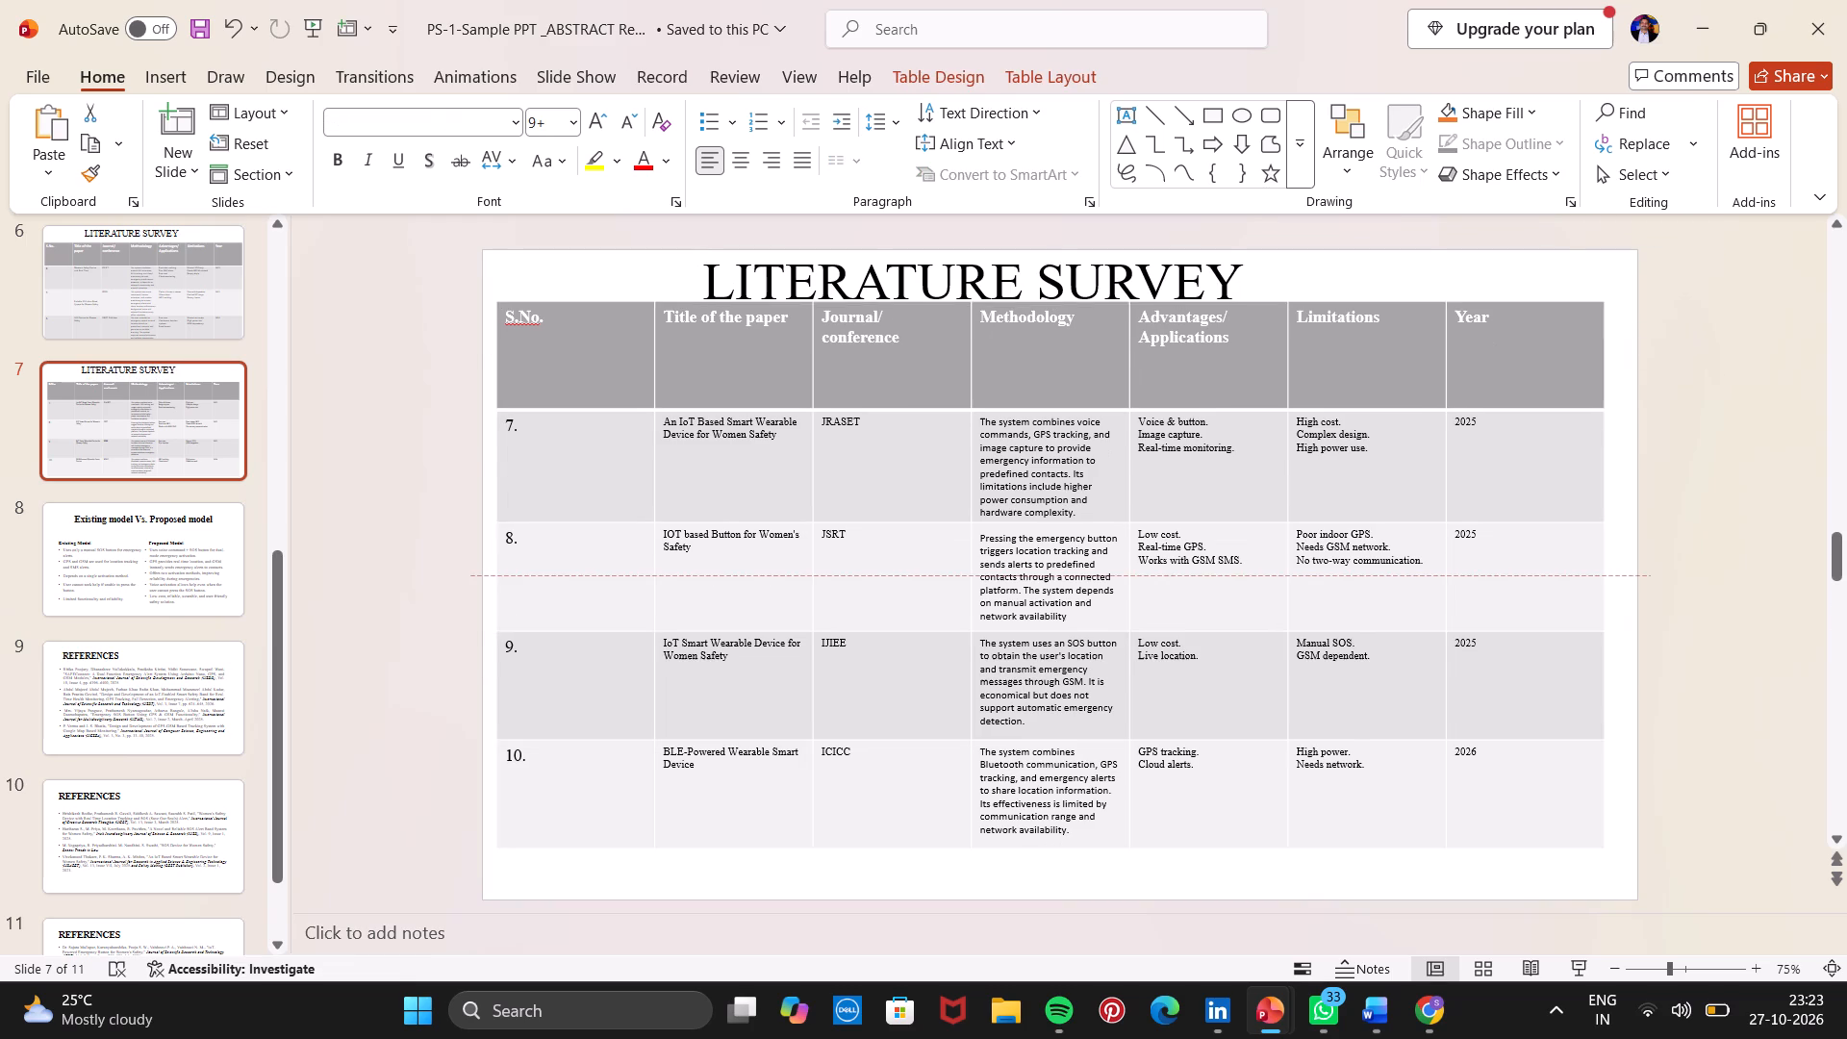
pyautogui.moveTo(829, 305); pyautogui.dragTo(835, 317)
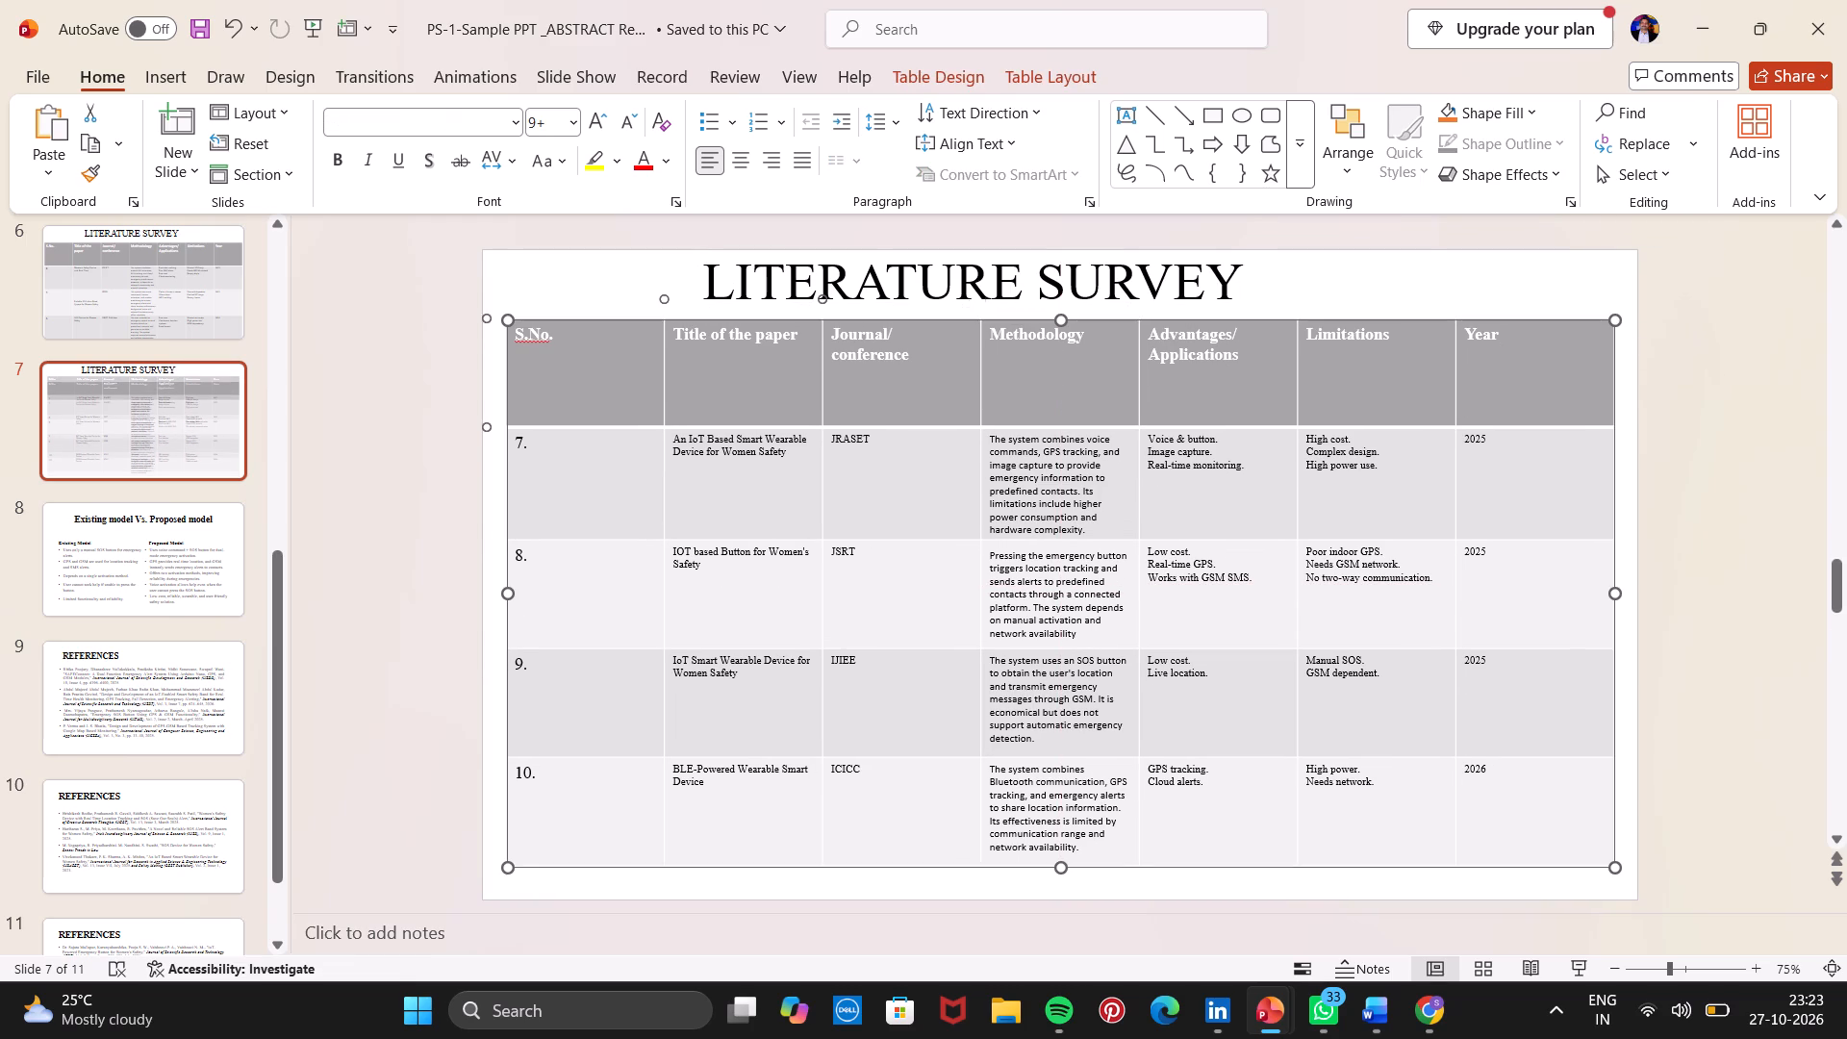
# Set the text of rows 7 to 10, from the paper title through the year, to font size 10.5.
pyautogui.click(671, 438)
pyautogui.click(640, 498)
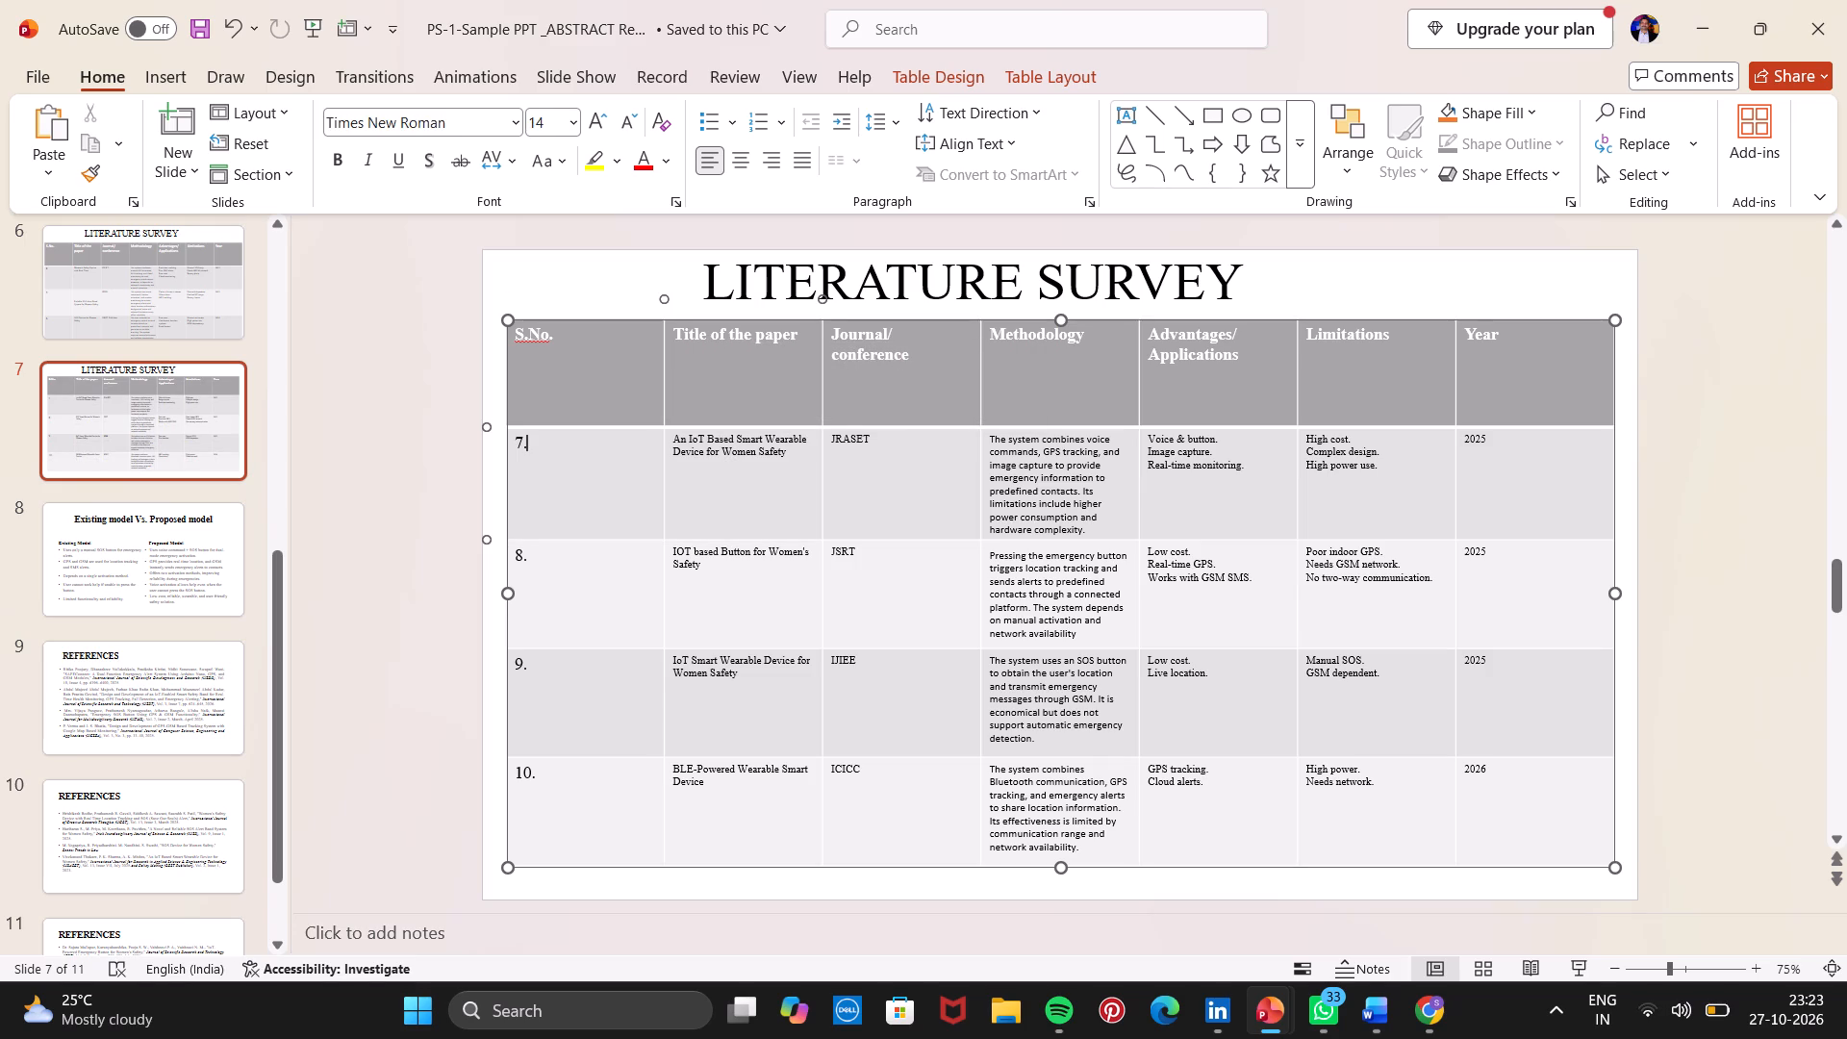
pyautogui.moveTo(675, 438); pyautogui.dragTo(1595, 862)
pyautogui.doubleClick(575, 118)
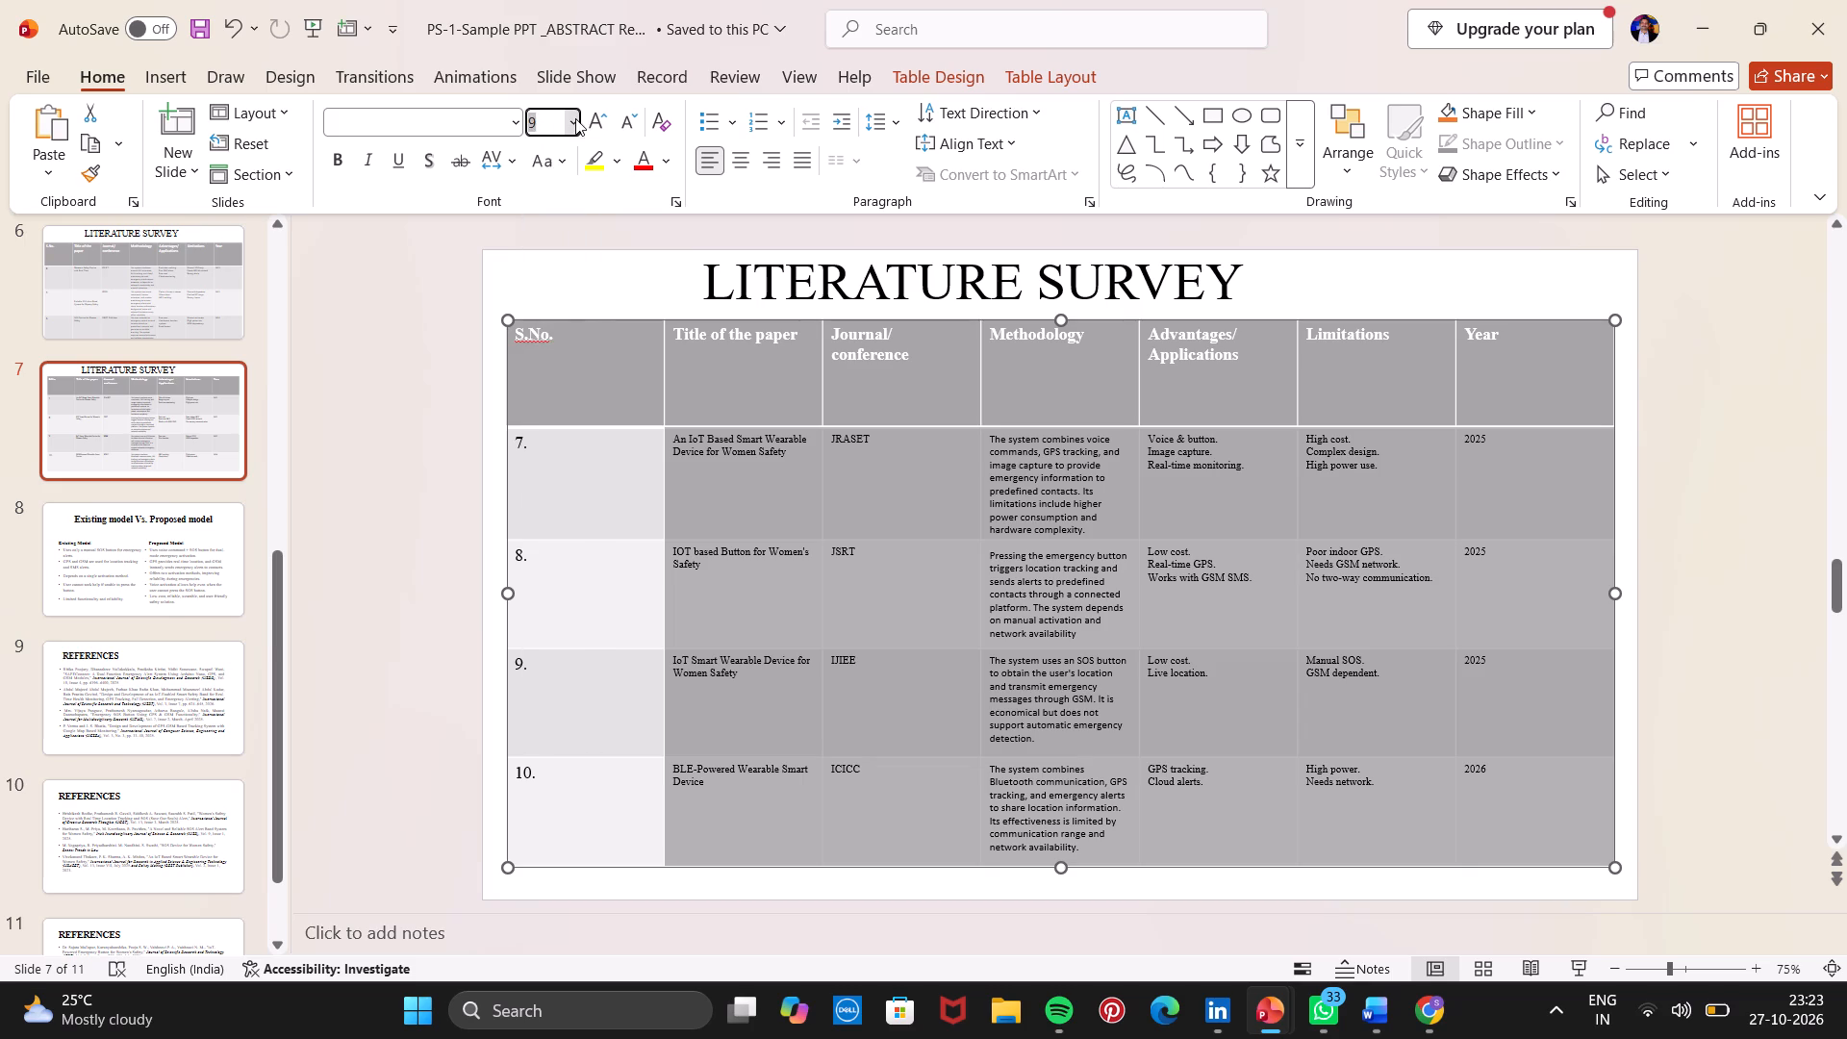
pyautogui.click(573, 126)
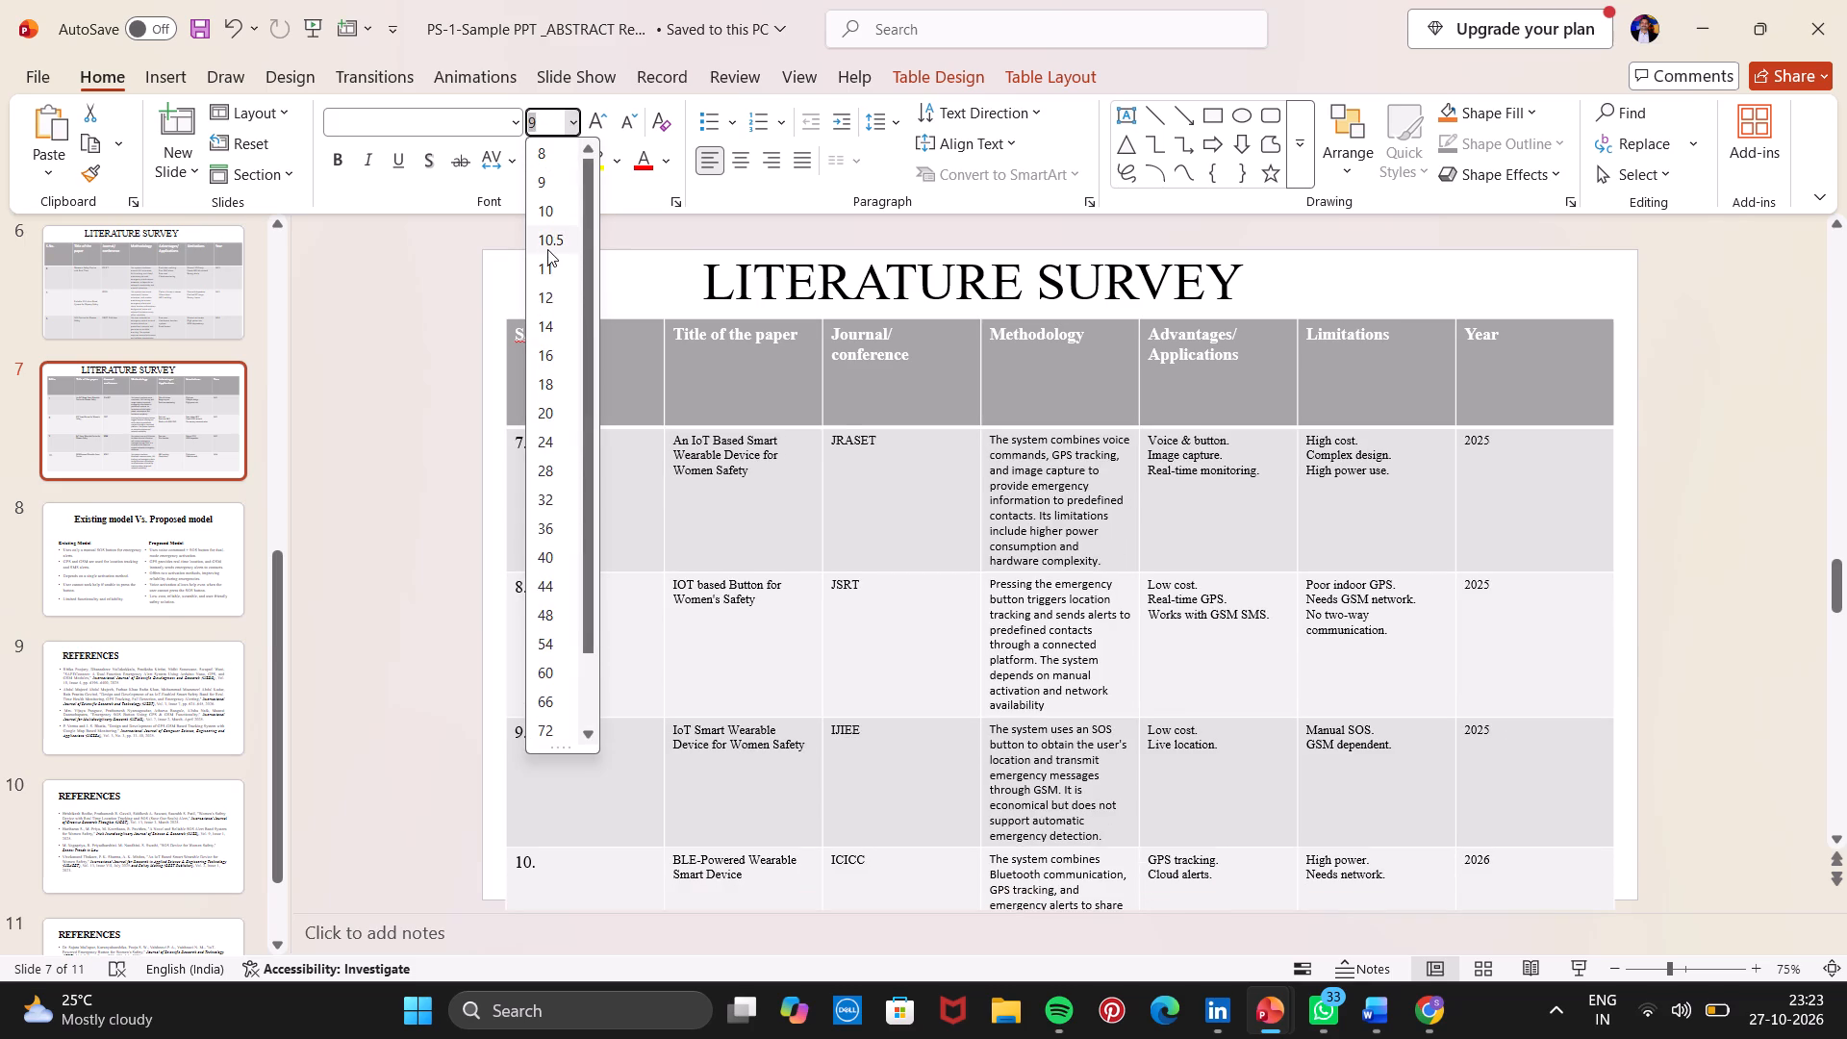
pyautogui.click(547, 249)
pyautogui.scroll(-9, 792, 425)
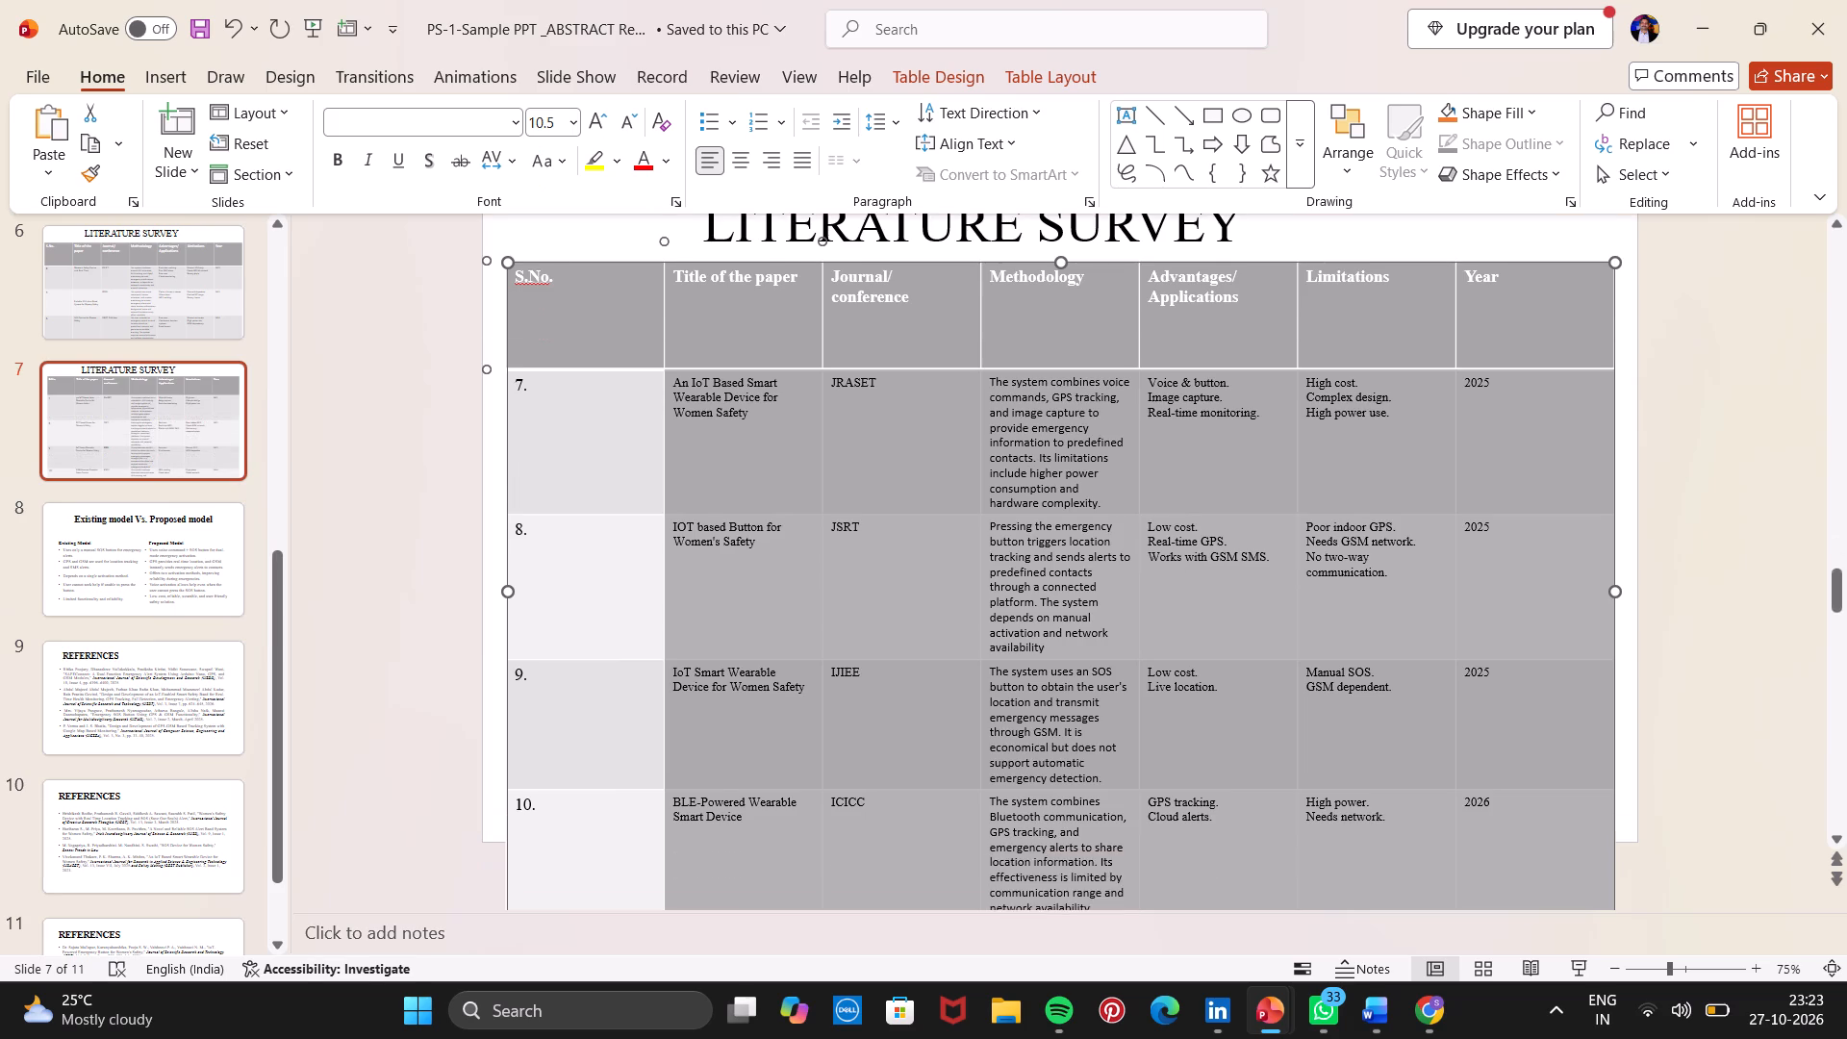
pyautogui.scroll(-9, 792, 425)
pyautogui.scroll(1, 792, 425)
# Move the table on slide 7 further up and slightly left, against the LITERATURE SURVEY title.
pyautogui.click(158, 290)
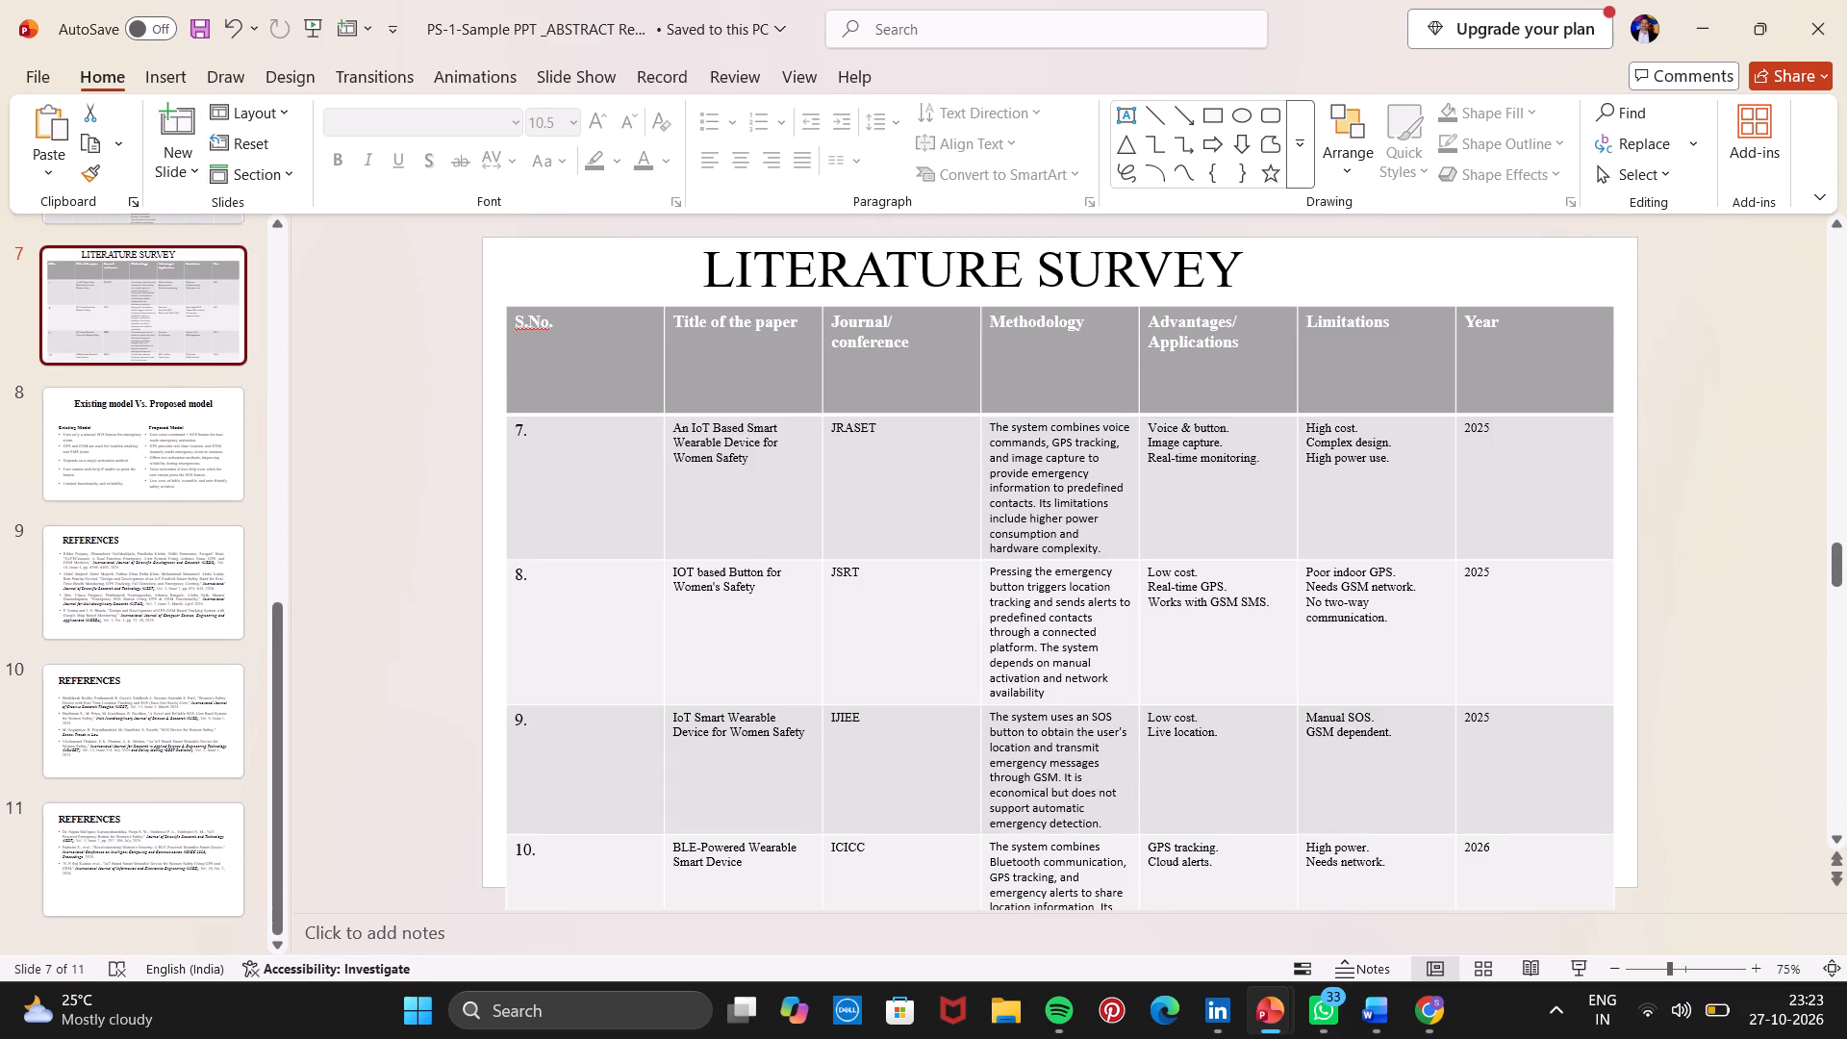
pyautogui.click(605, 311)
pyautogui.moveTo(605, 309); pyautogui.dragTo(599, 290)
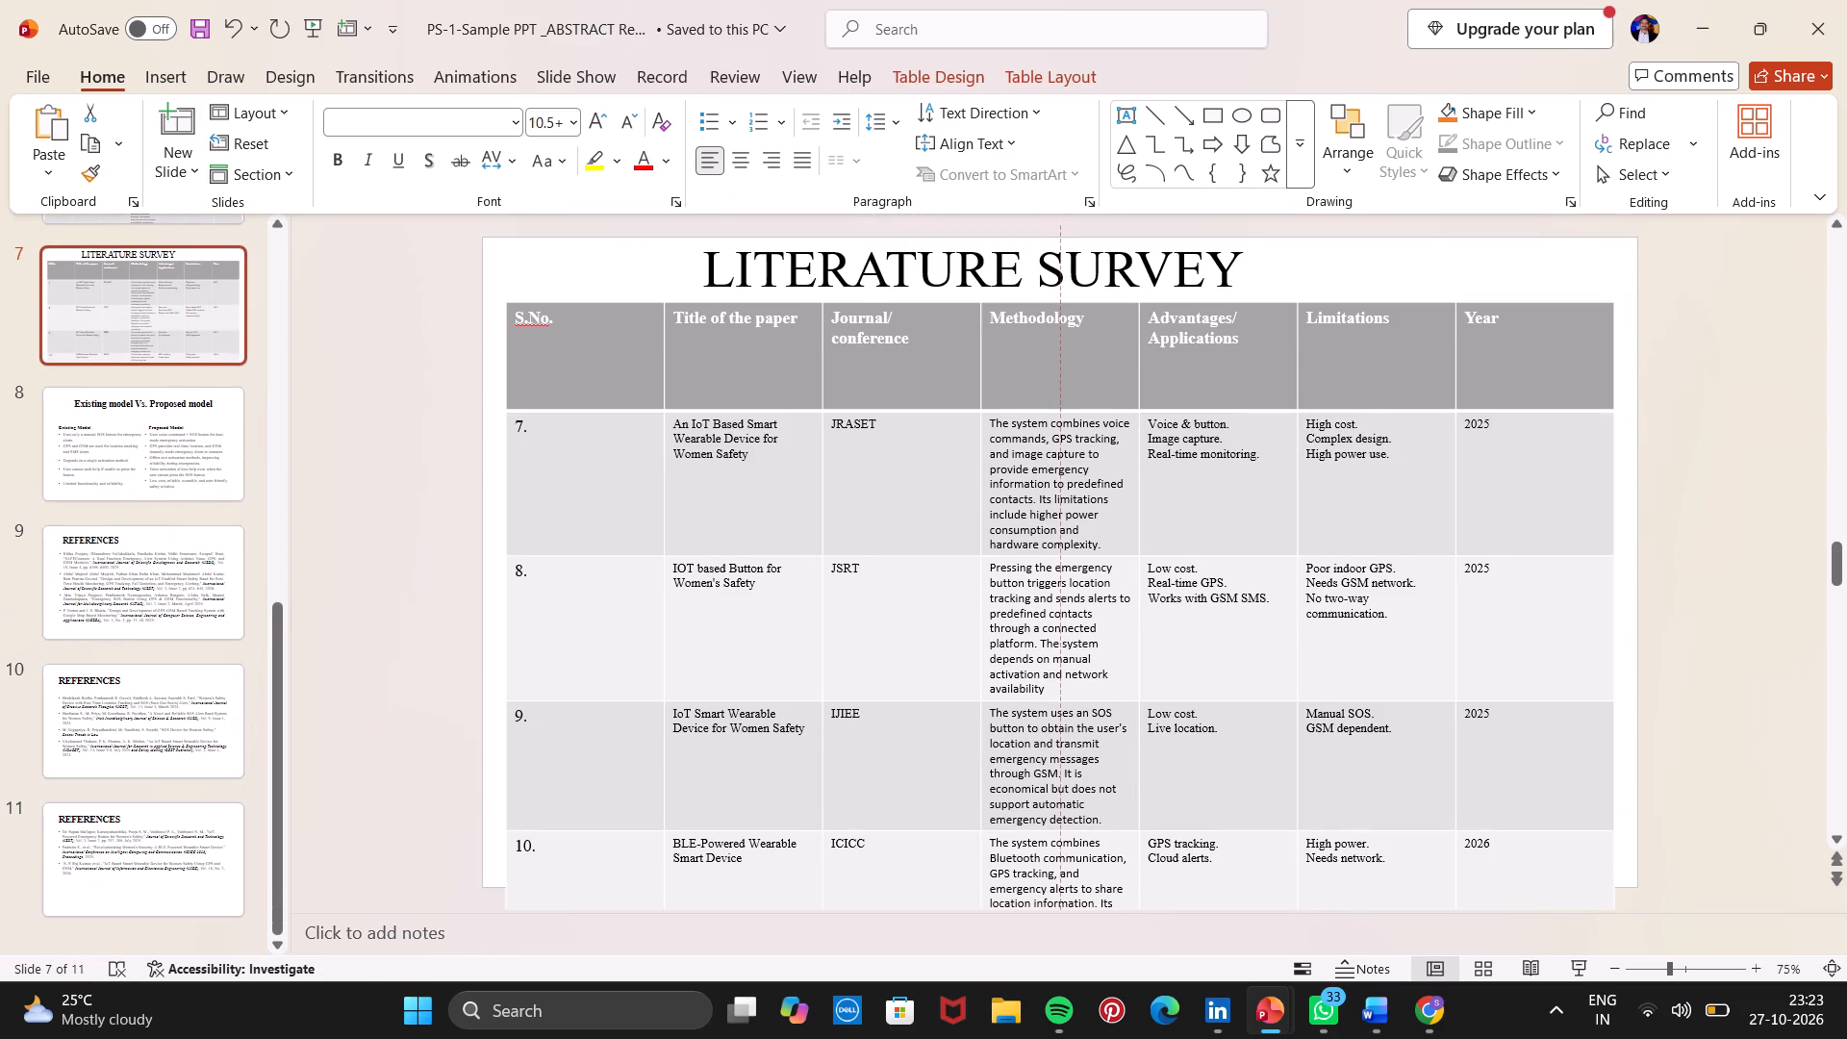
pyautogui.moveTo(599, 290); pyautogui.dragTo(598, 289)
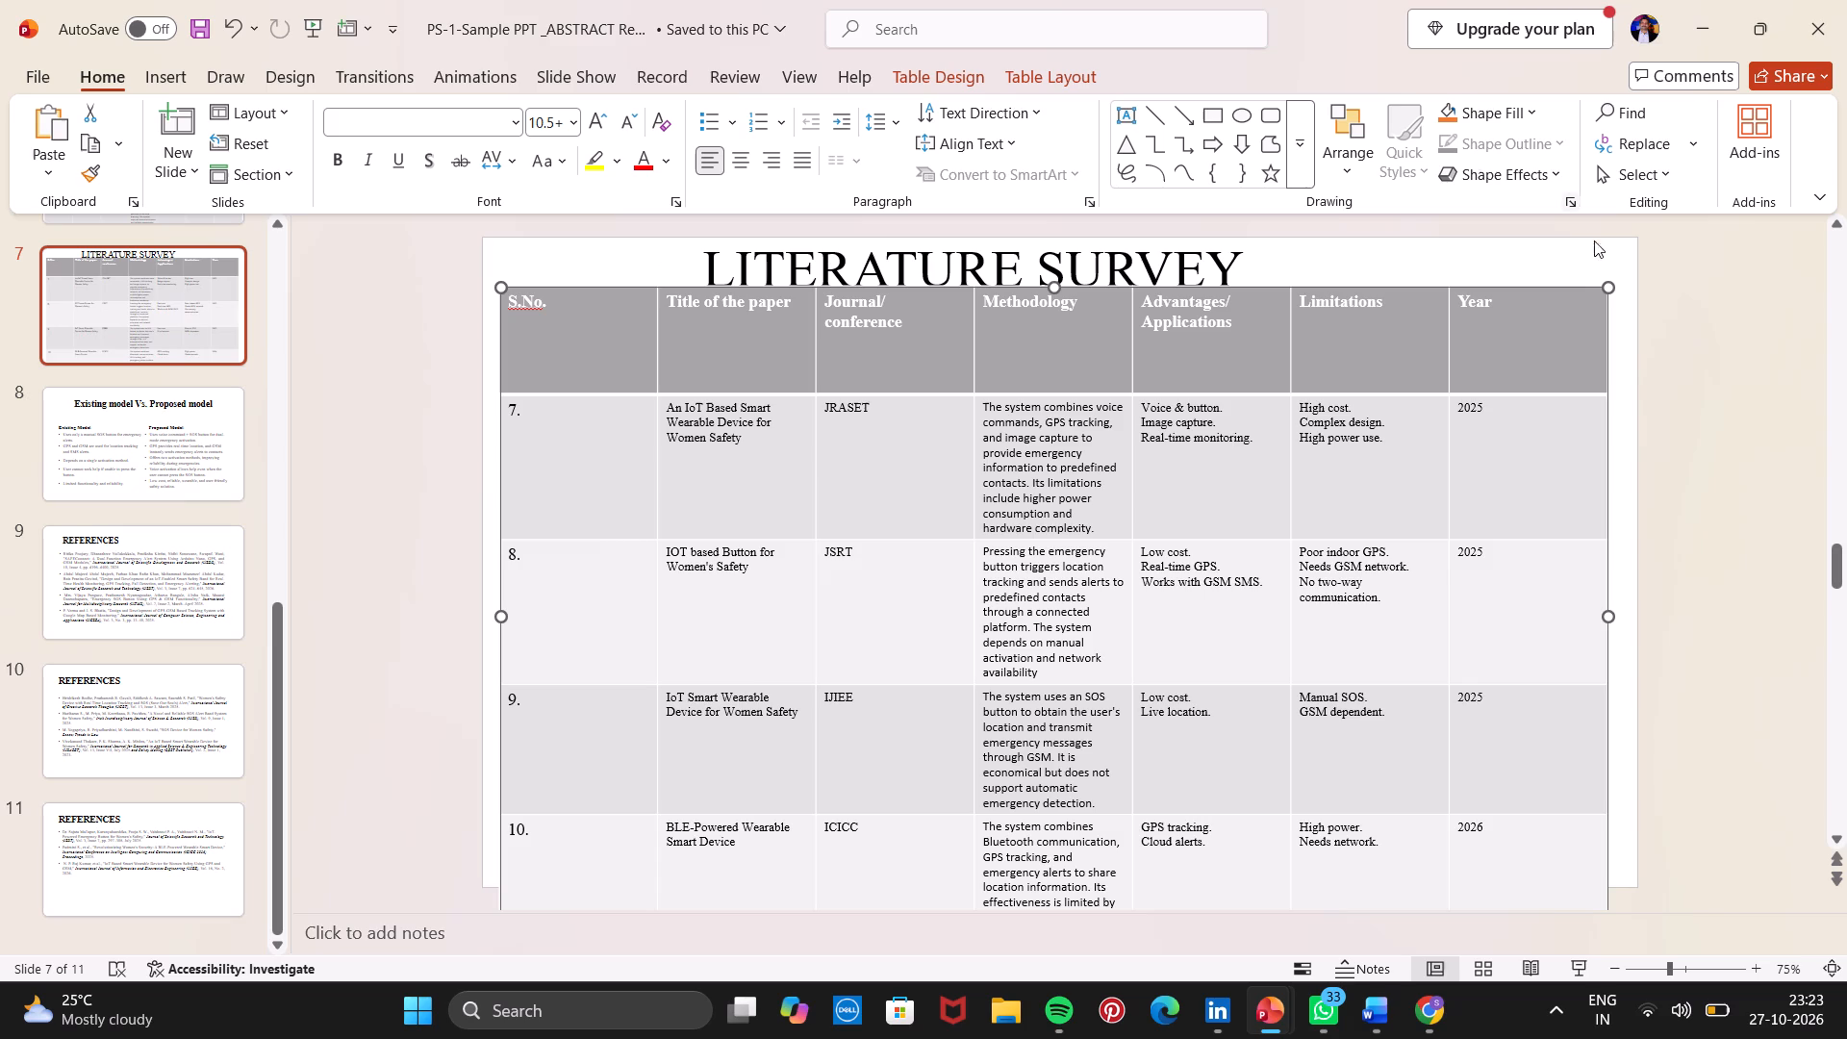
# Enlarge the table from its upper-right corner, extending it up over the title and out past the slide's right edge.
pyautogui.moveTo(1603, 285); pyautogui.dragTo(1558, 242)
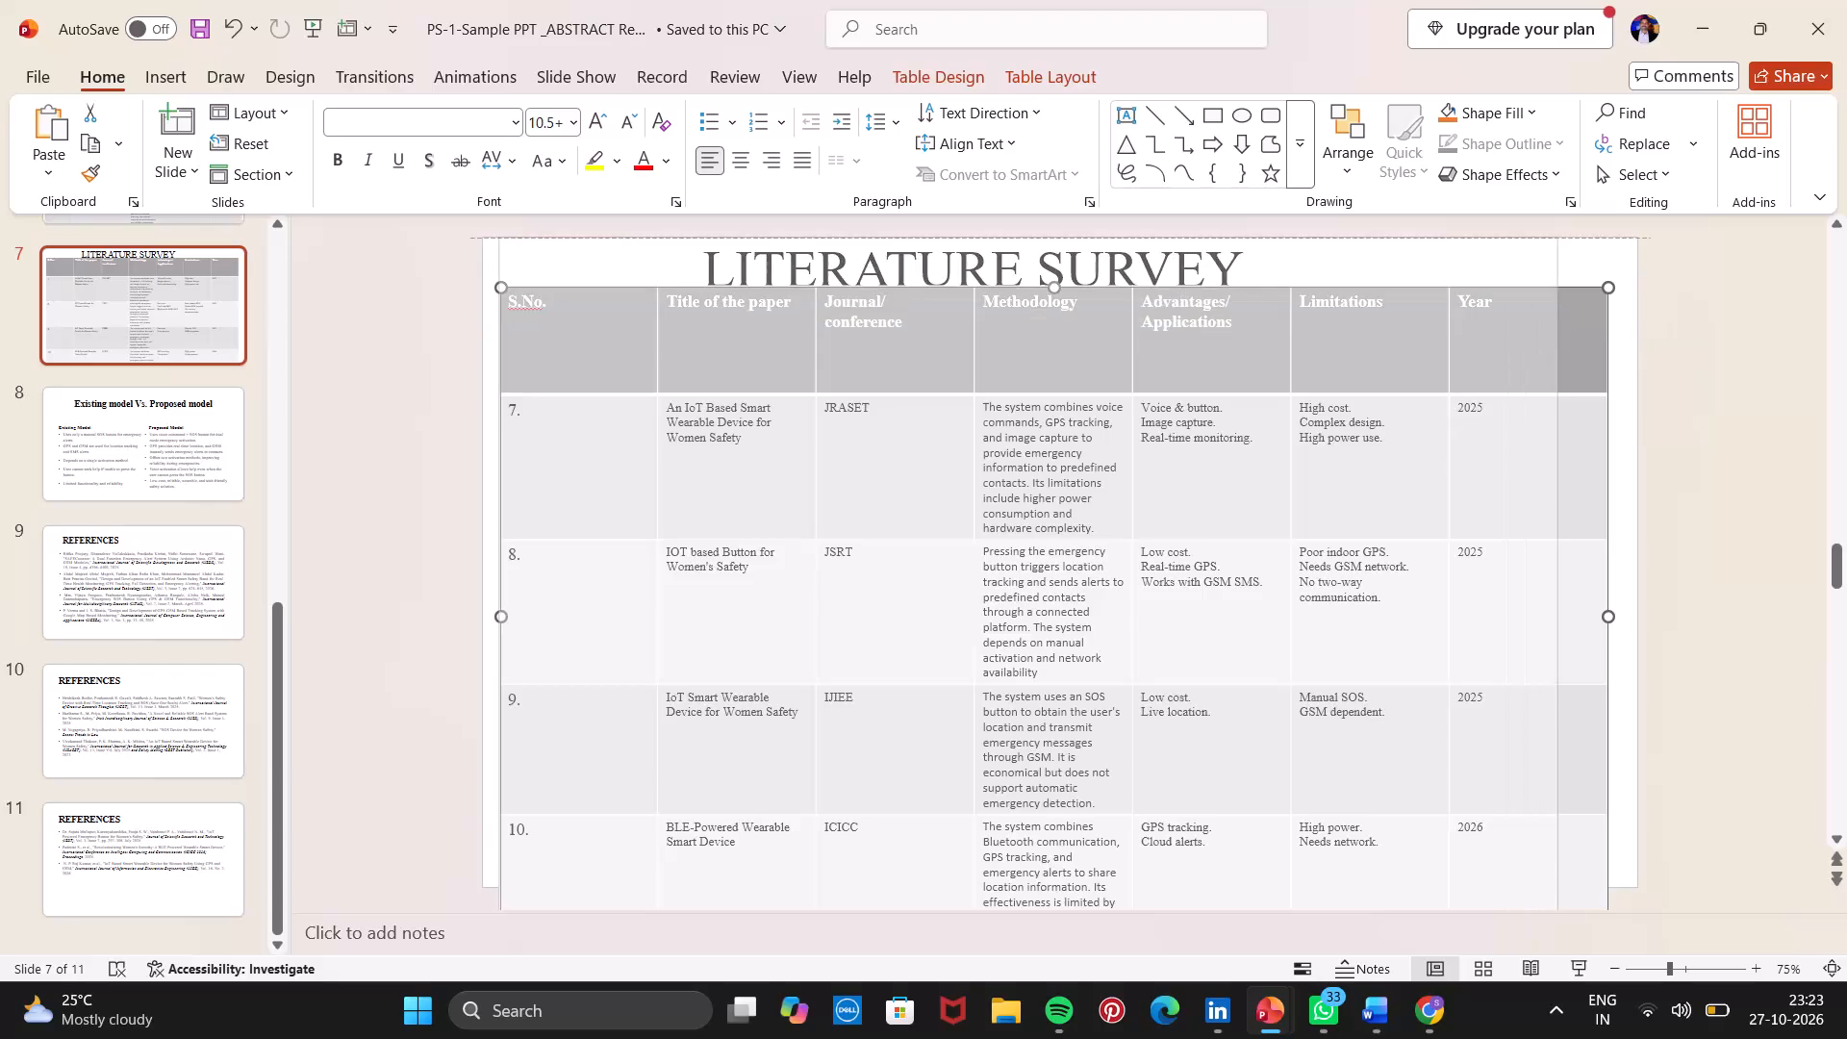
pyautogui.moveTo(1558, 242); pyautogui.dragTo(1735, 254)
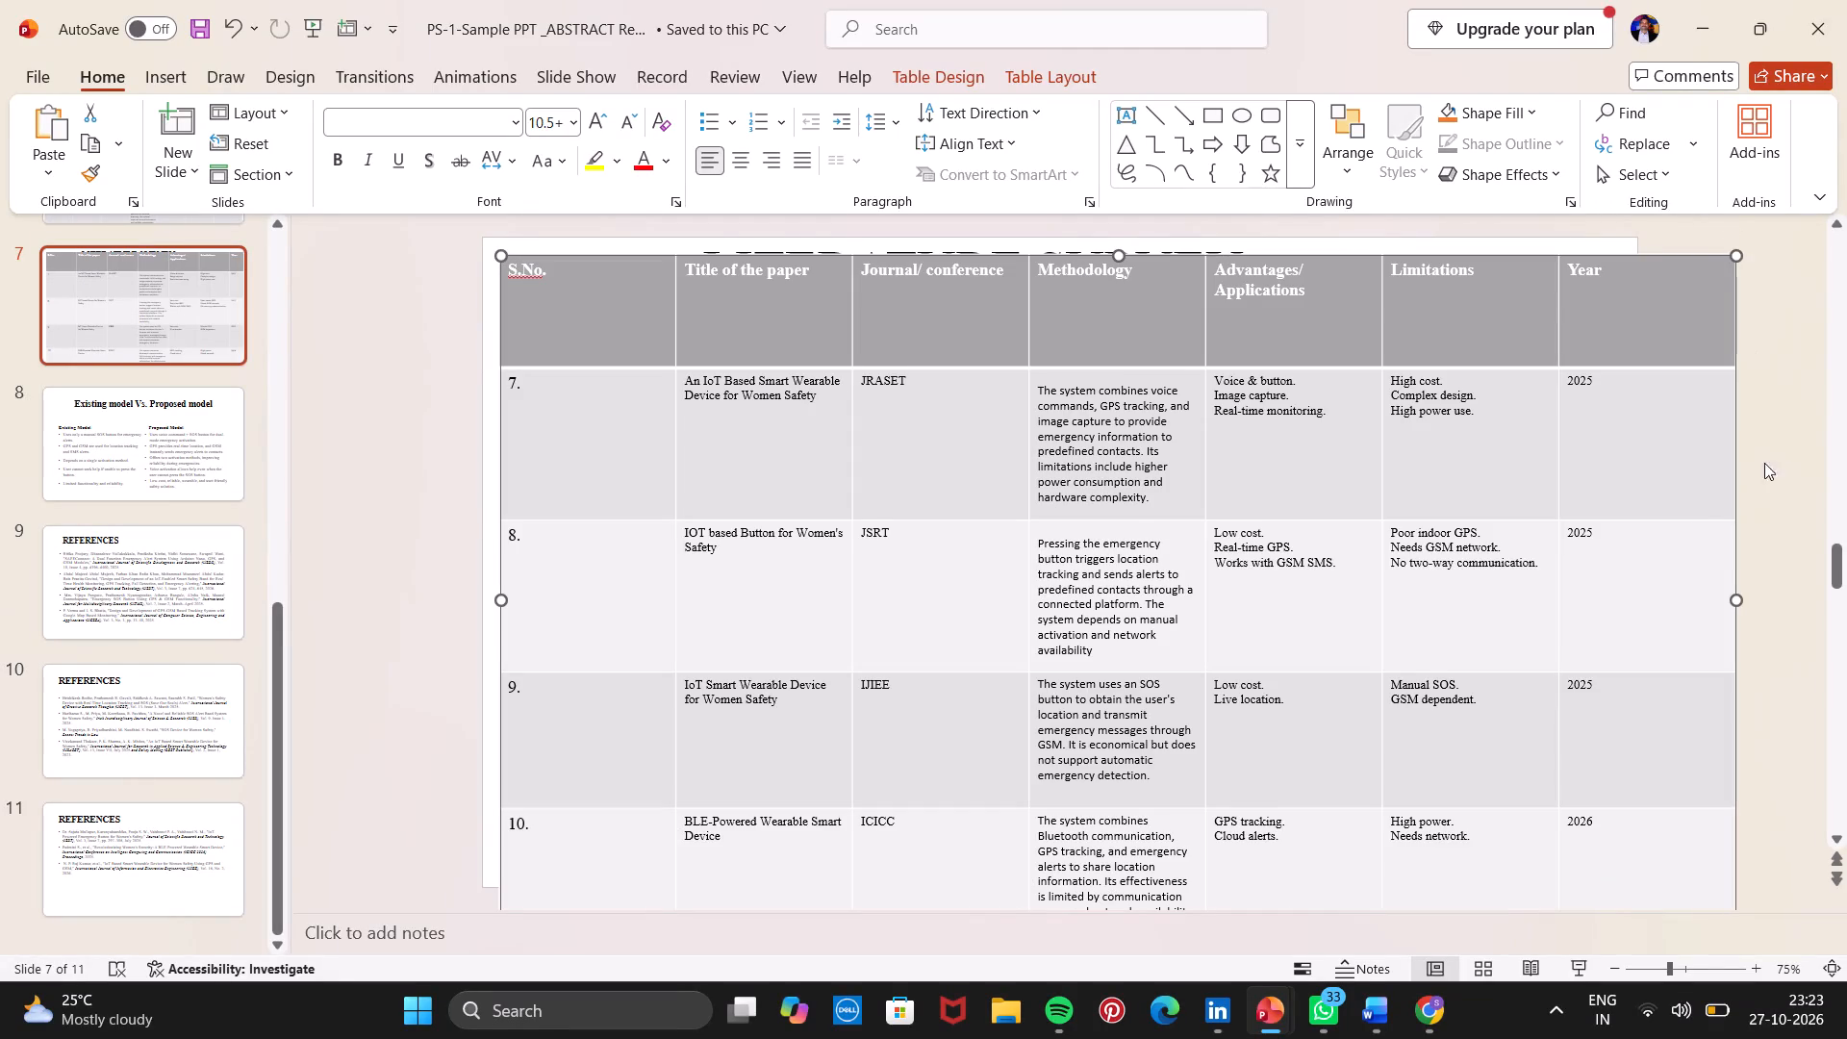
# Shrink the table on slide 7 from its lower-right corner, bringing its right edge back inside the slide.
pyautogui.scroll(-7, 1555, 476)
pyautogui.scroll(1, 1555, 476)
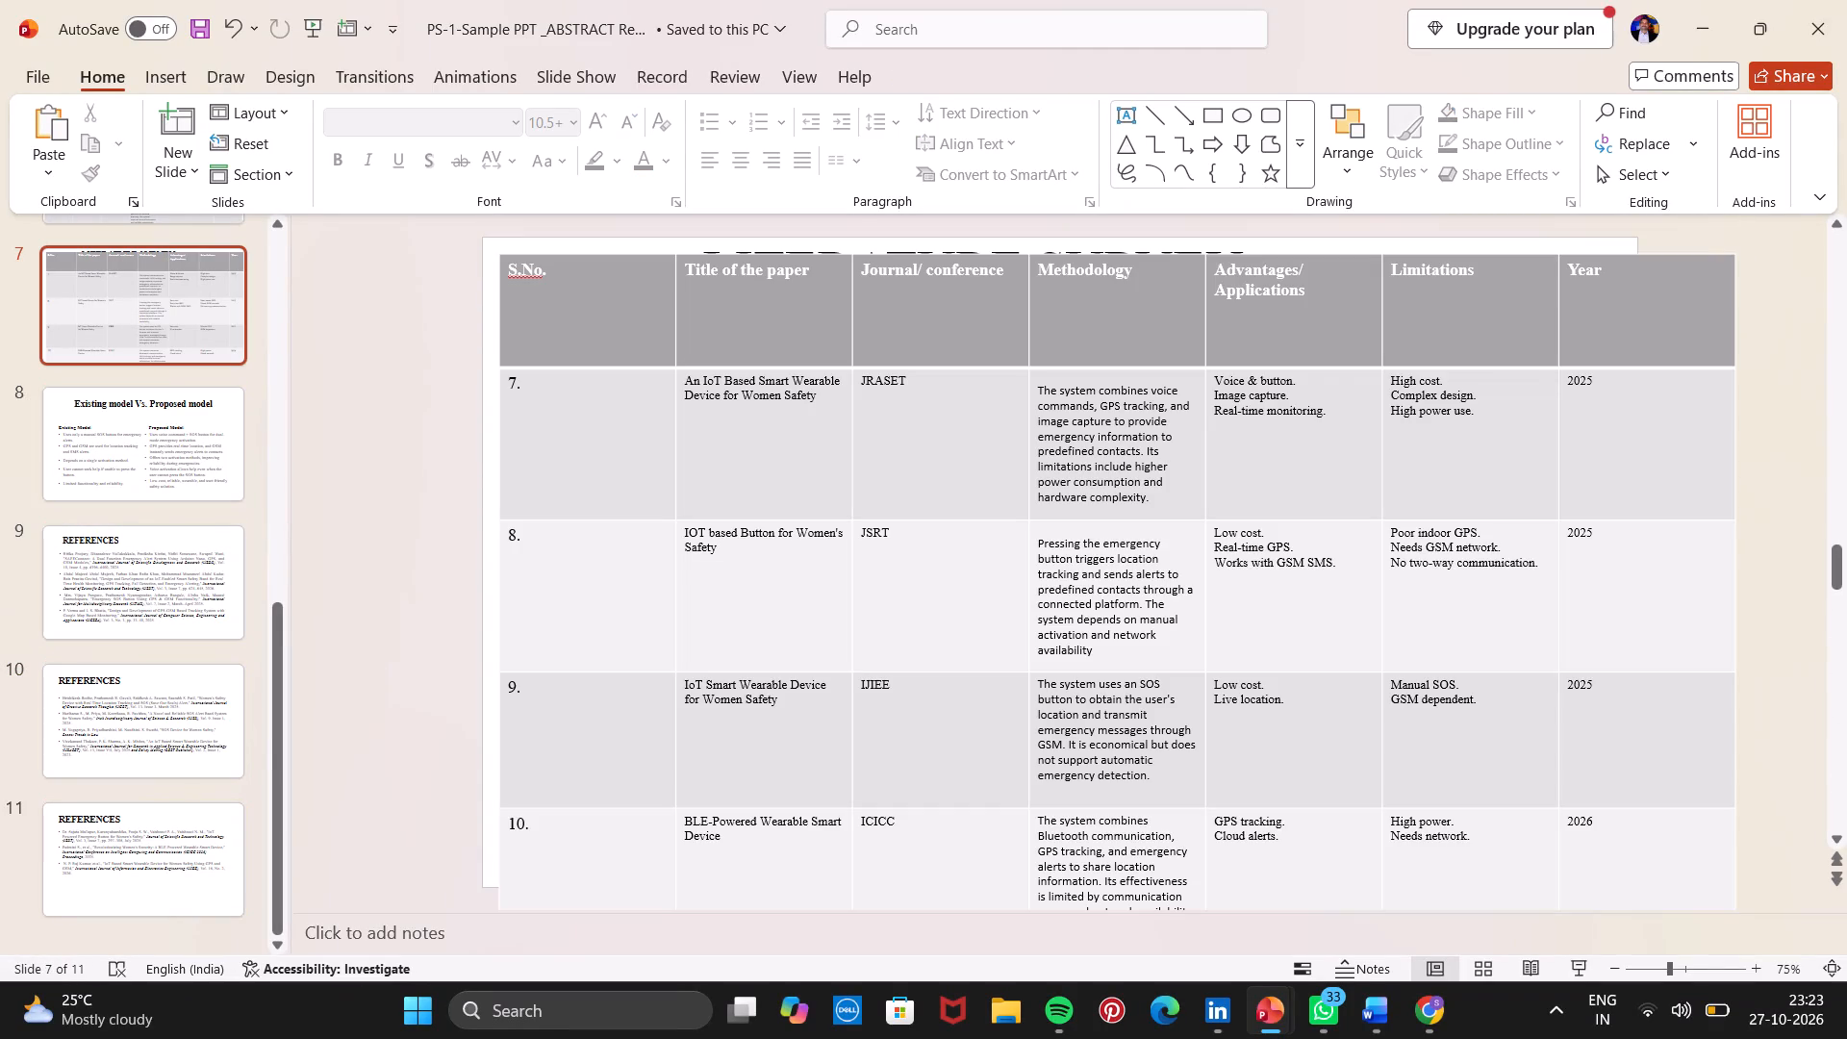
pyautogui.click(1636, 821)
pyautogui.scroll(-1, 1636, 821)
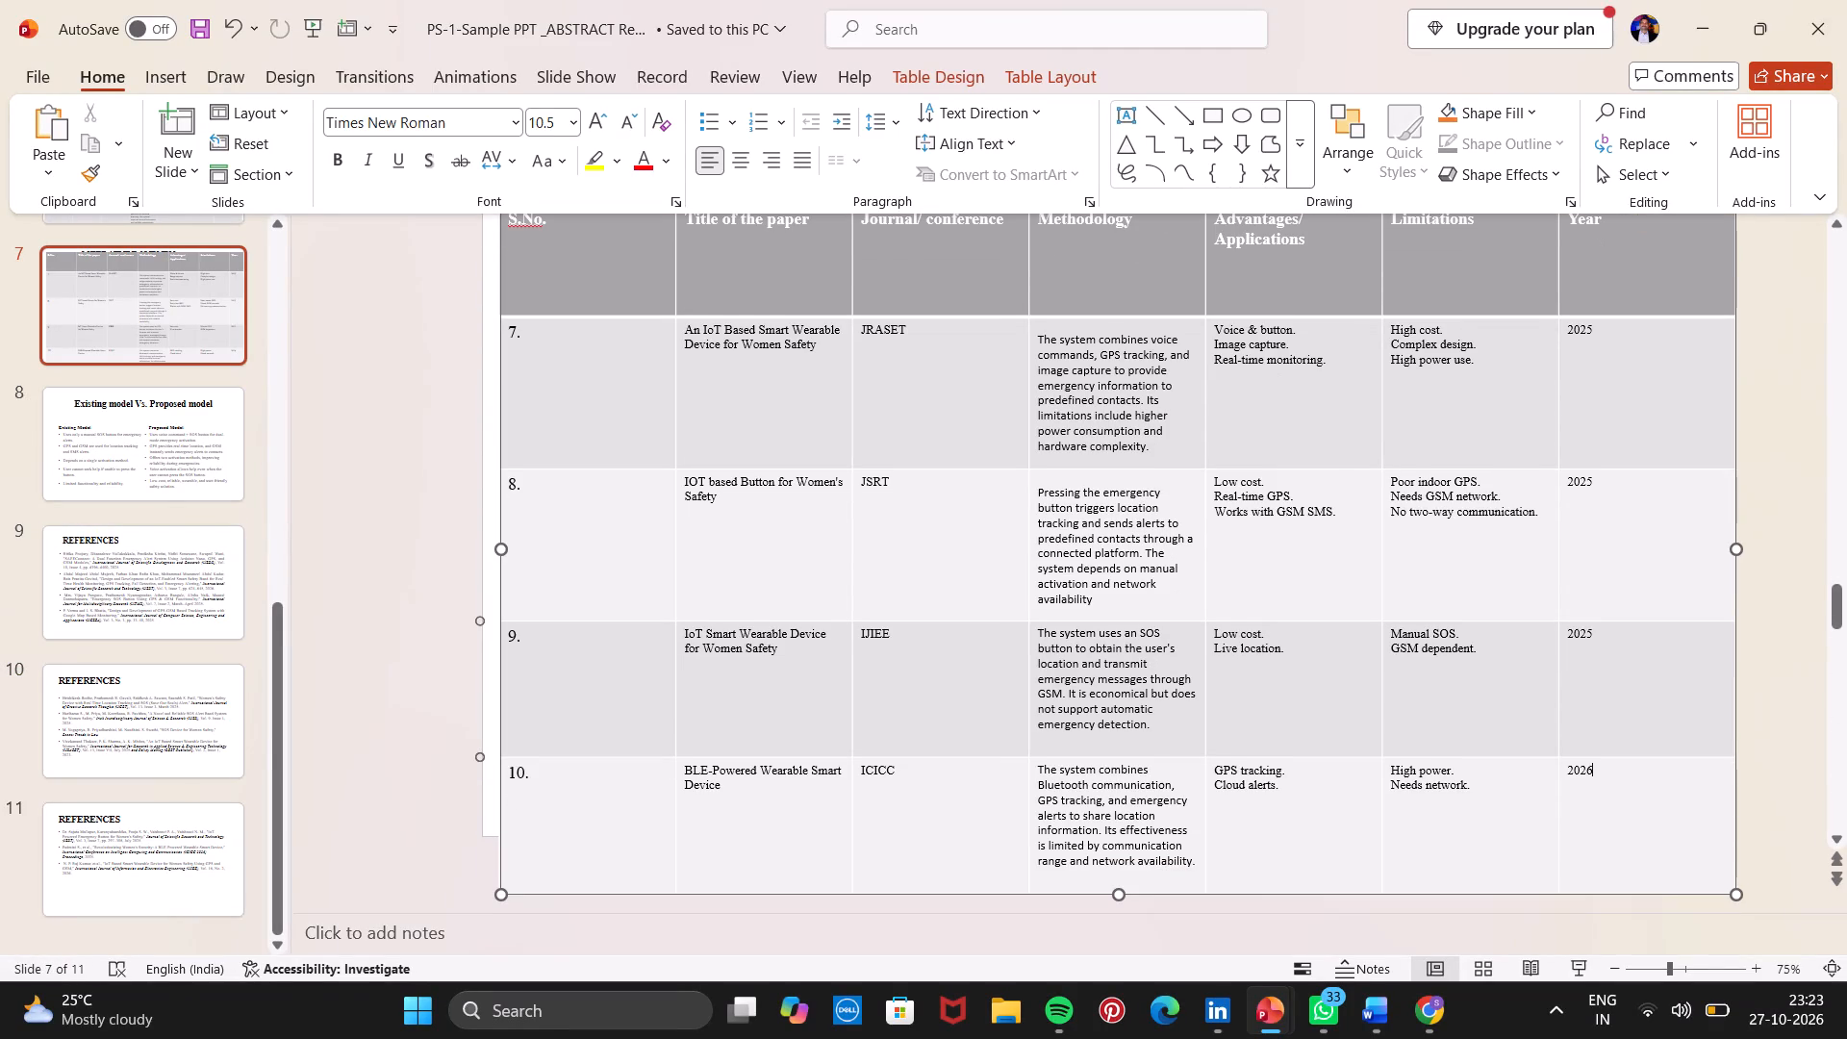
pyautogui.scroll(-1, 1634, 801)
pyautogui.moveTo(1738, 900); pyautogui.dragTo(1583, 767)
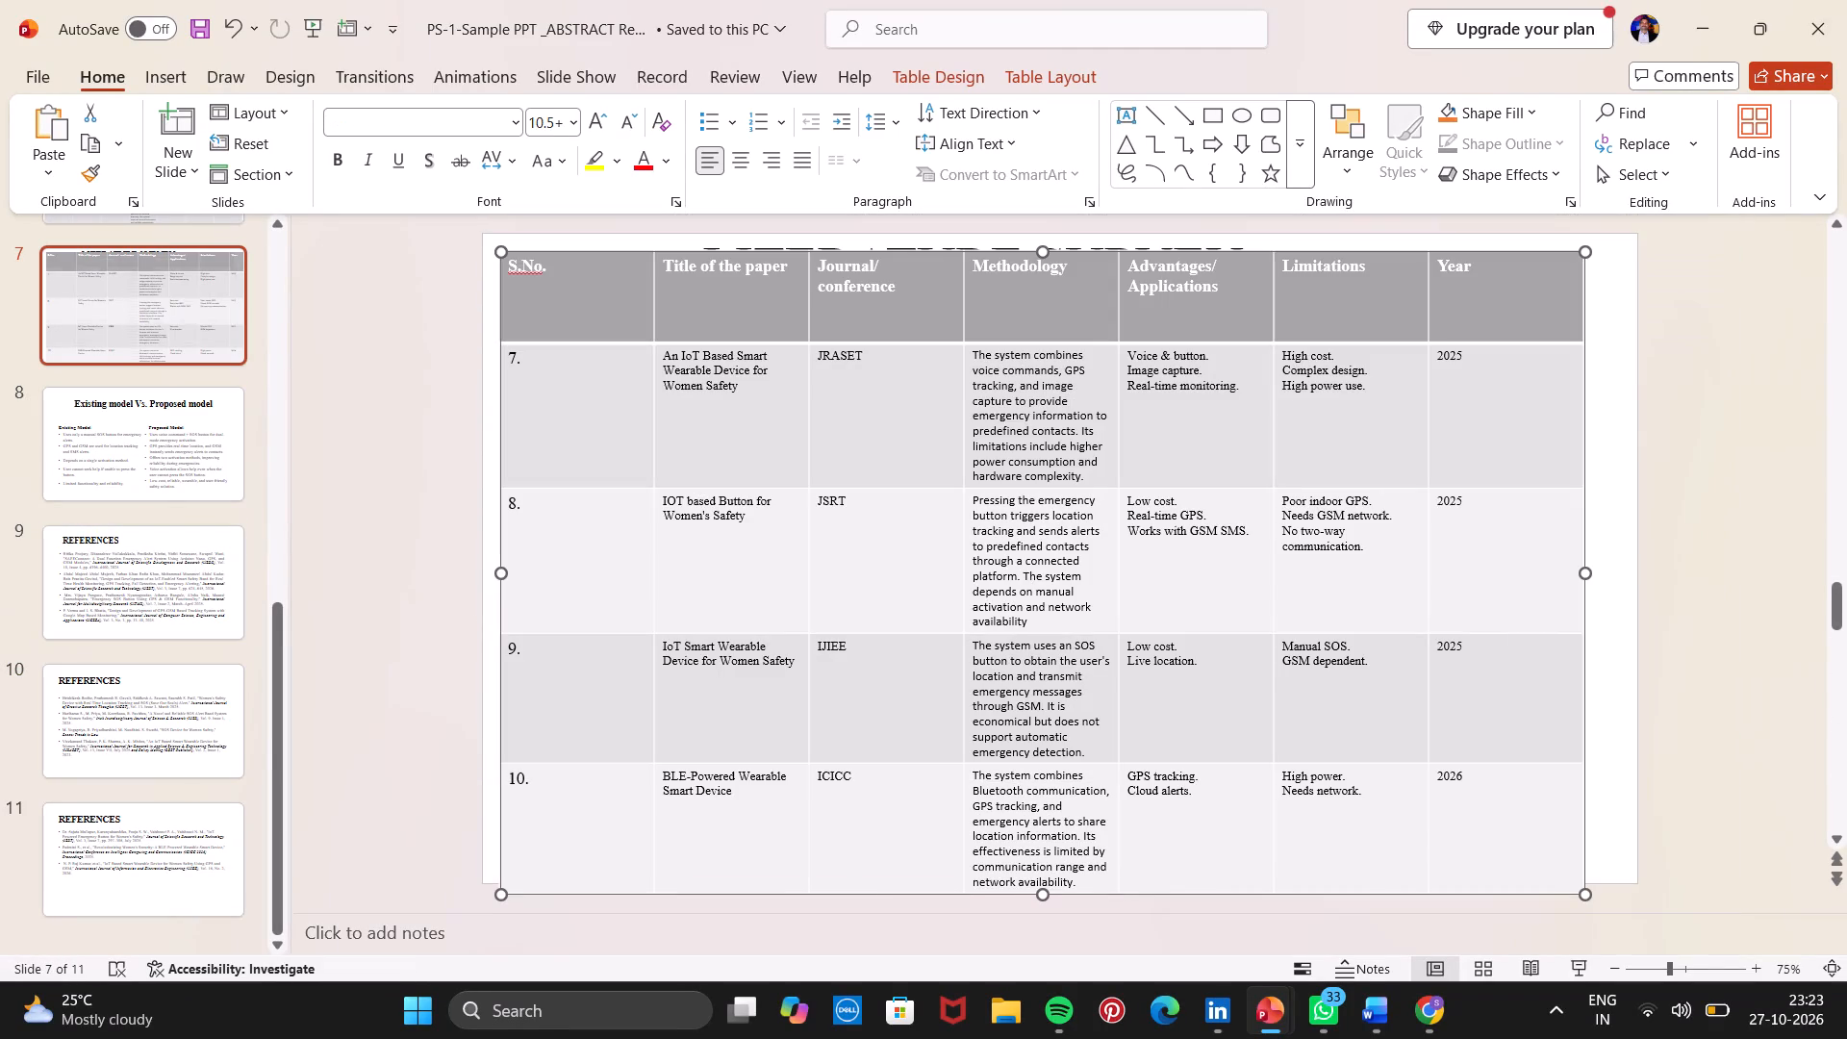
# Narrow the slide 7 table from its lower-left corner, moving its left edge inward.
pyautogui.scroll(1, 1583, 767)
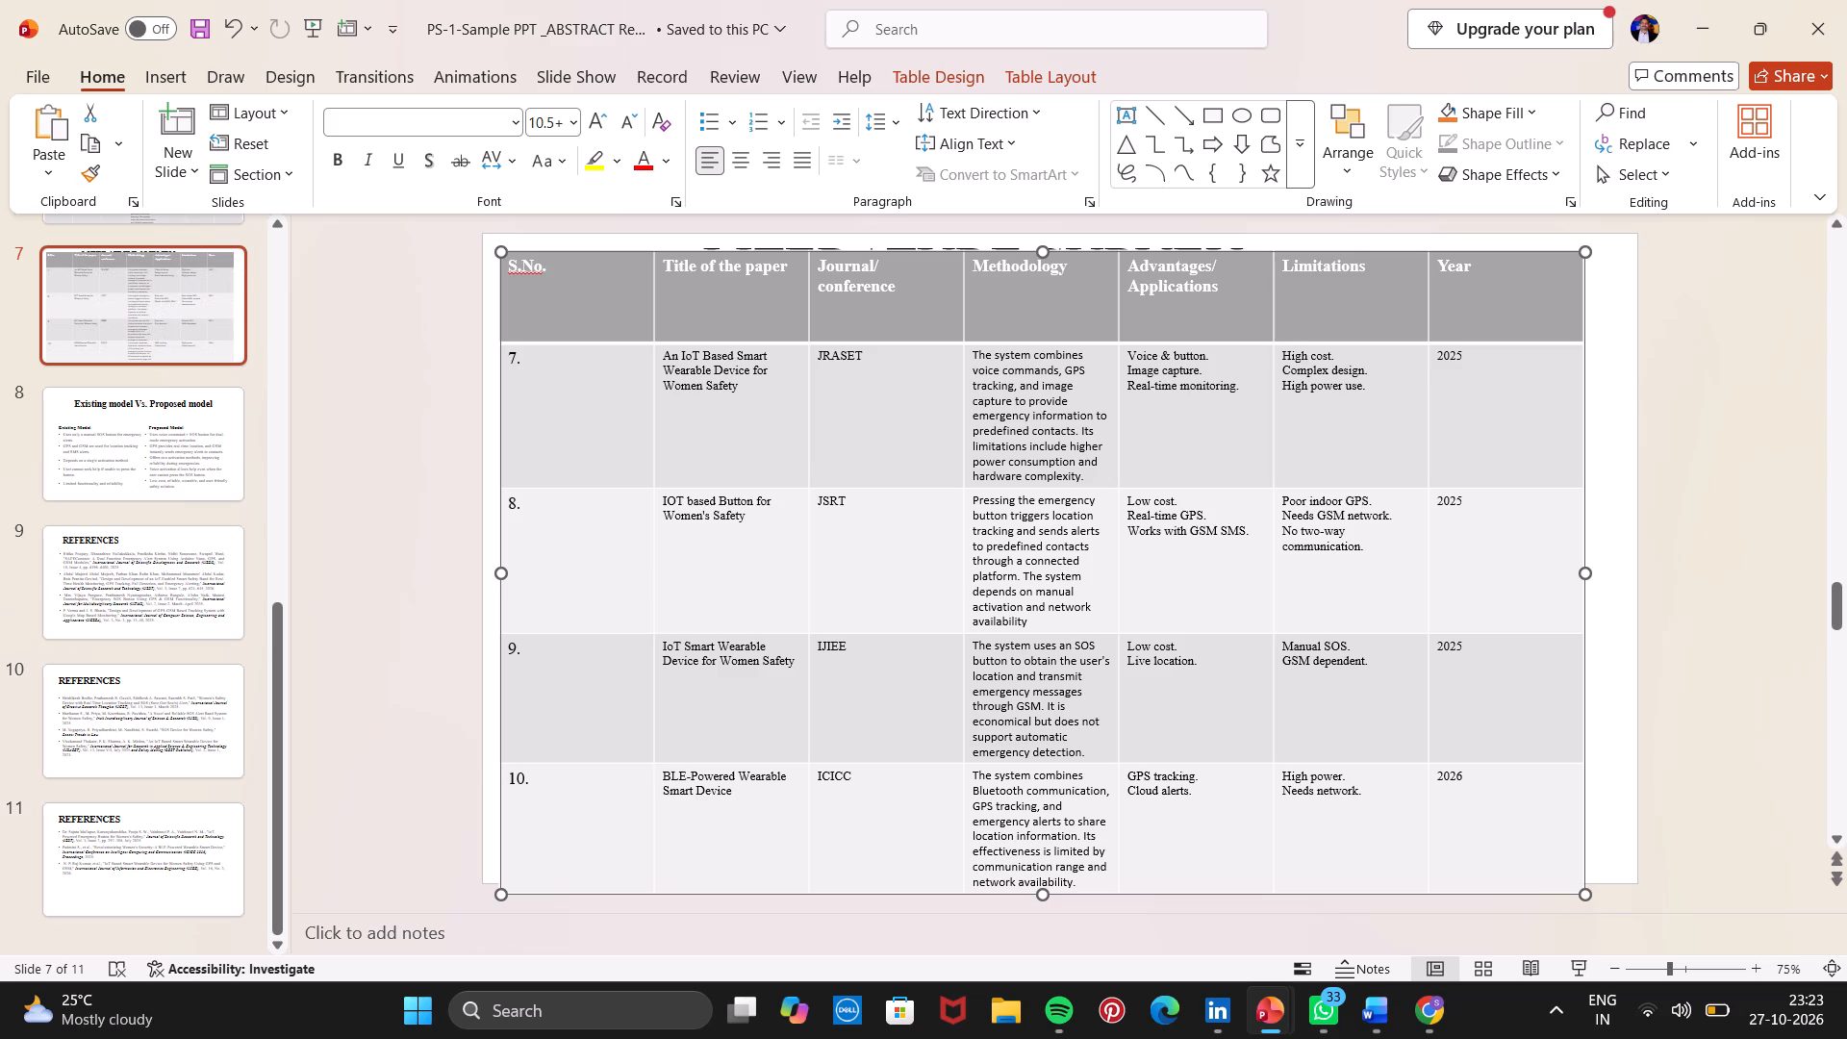
pyautogui.scroll(1, 1384, 674)
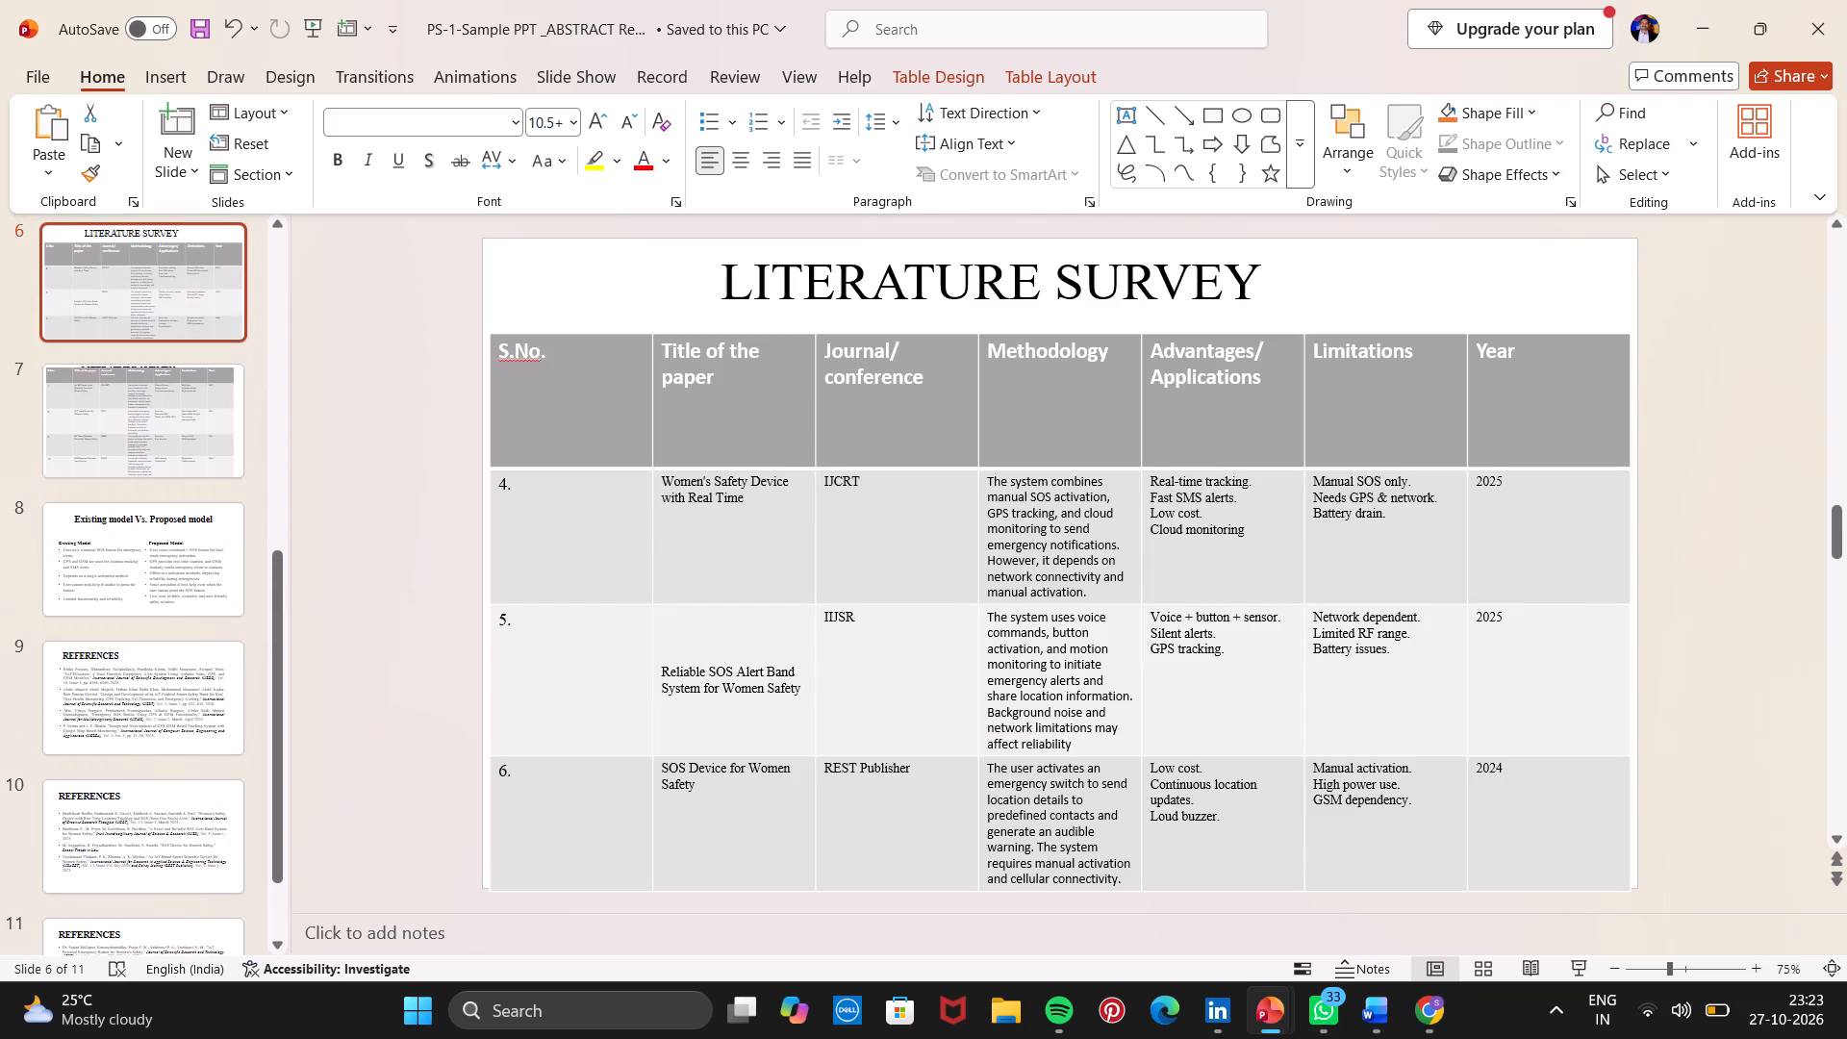
pyautogui.click(176, 405)
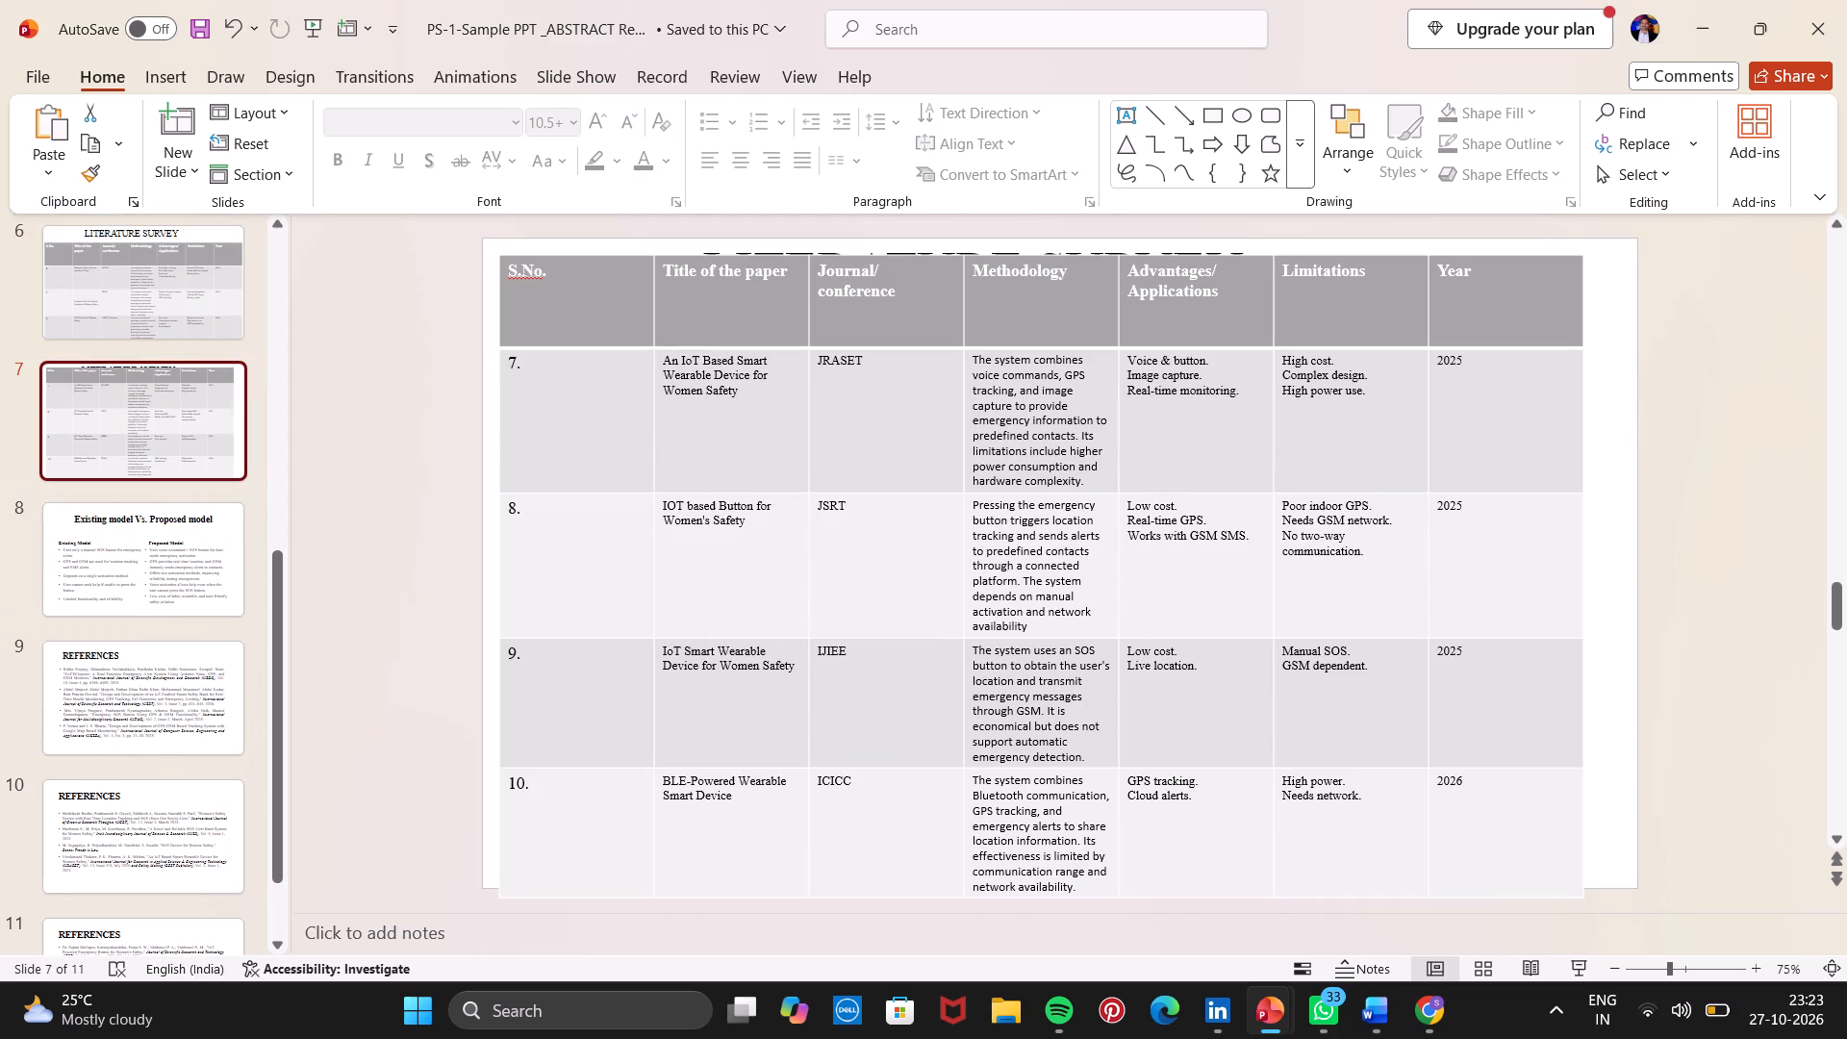
pyautogui.click(693, 441)
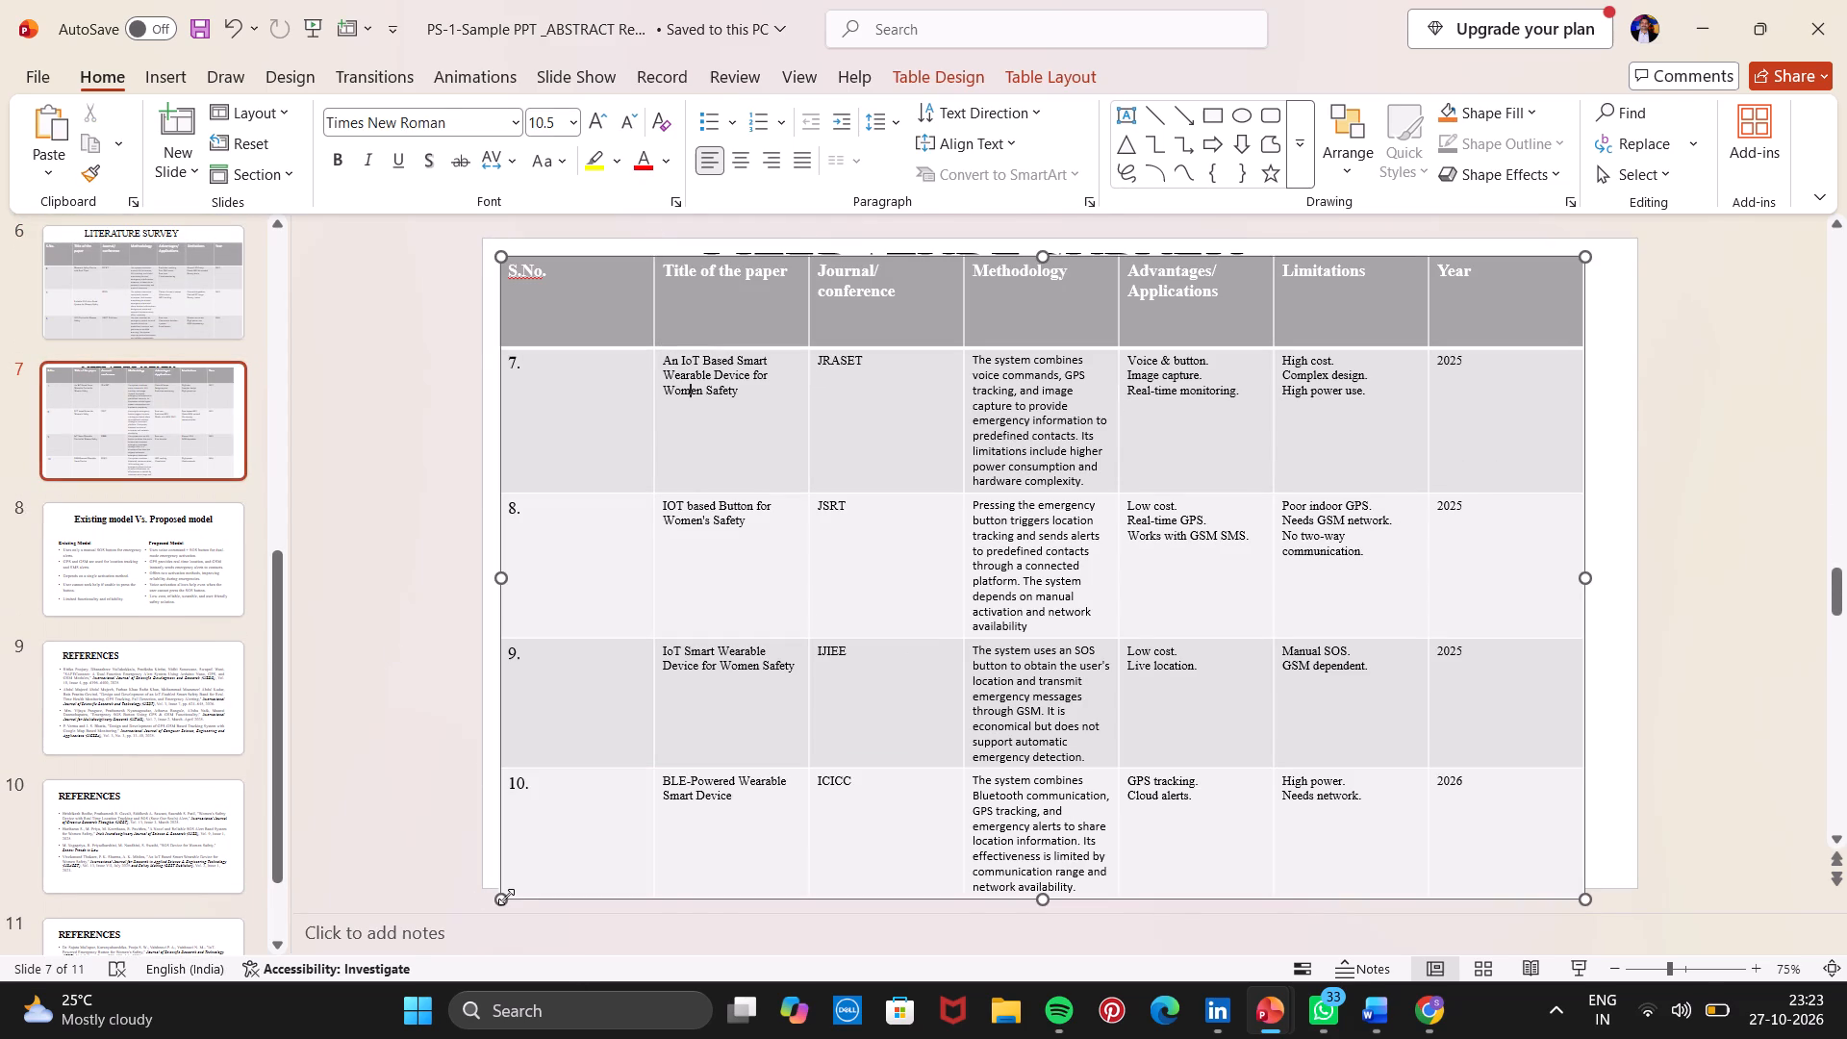
pyautogui.moveTo(506, 897); pyautogui.dragTo(560, 832)
pyautogui.moveTo(924, 657); pyautogui.dragTo(899, 625)
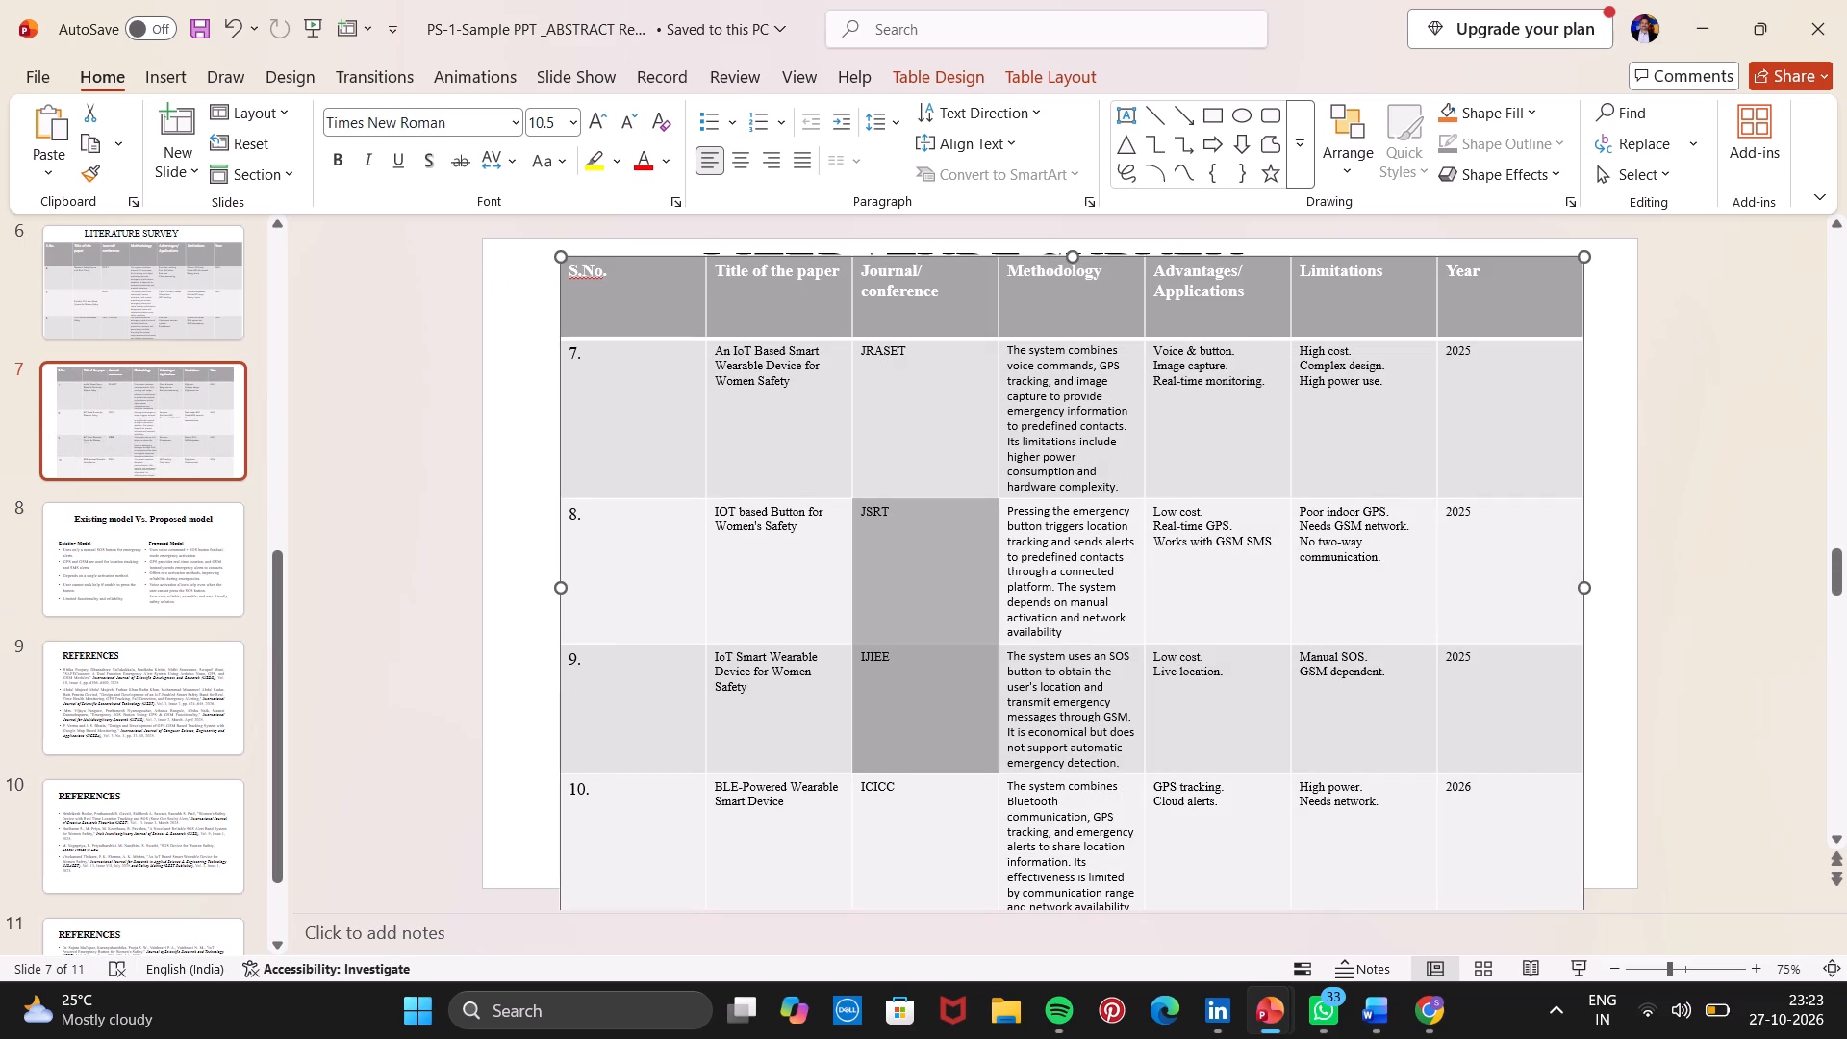
# Move the table up and slightly left to the top edge of slide 7, covering the title.
pyautogui.moveTo(680, 254); pyautogui.dragTo(633, 246)
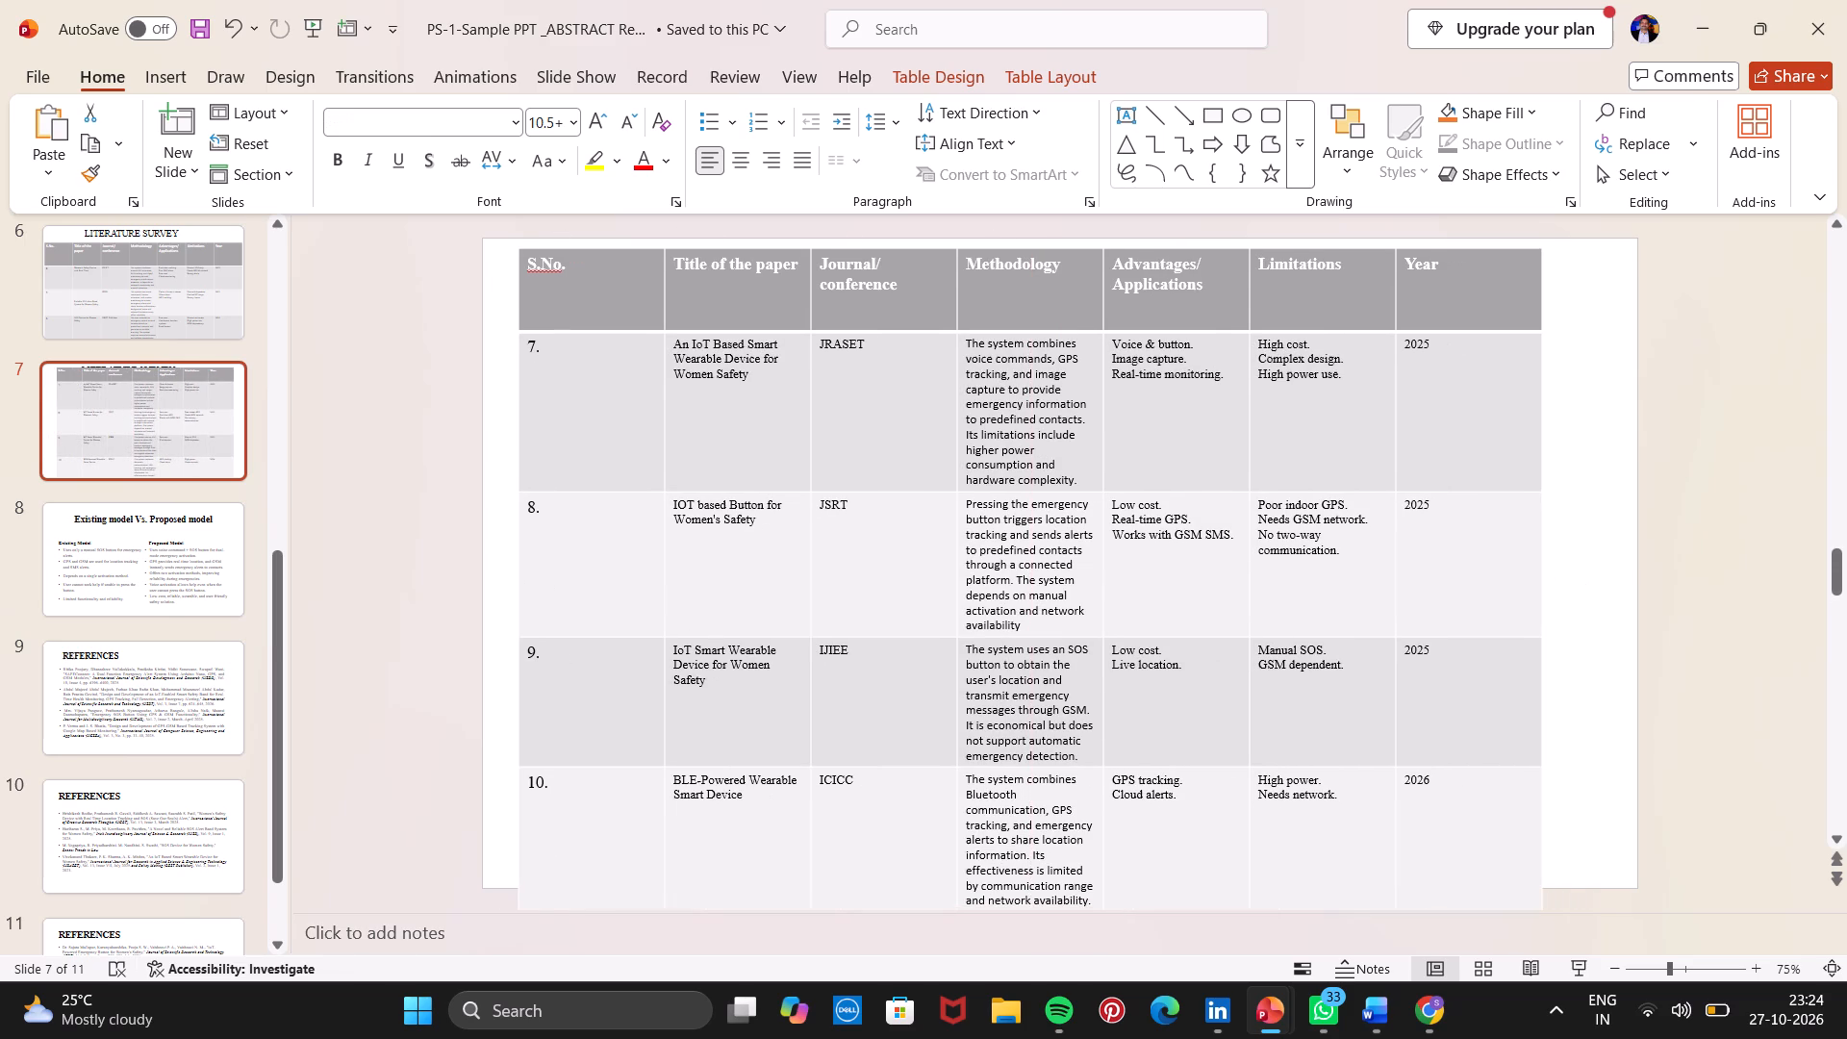
pyautogui.moveTo(633, 246); pyautogui.dragTo(633, 238)
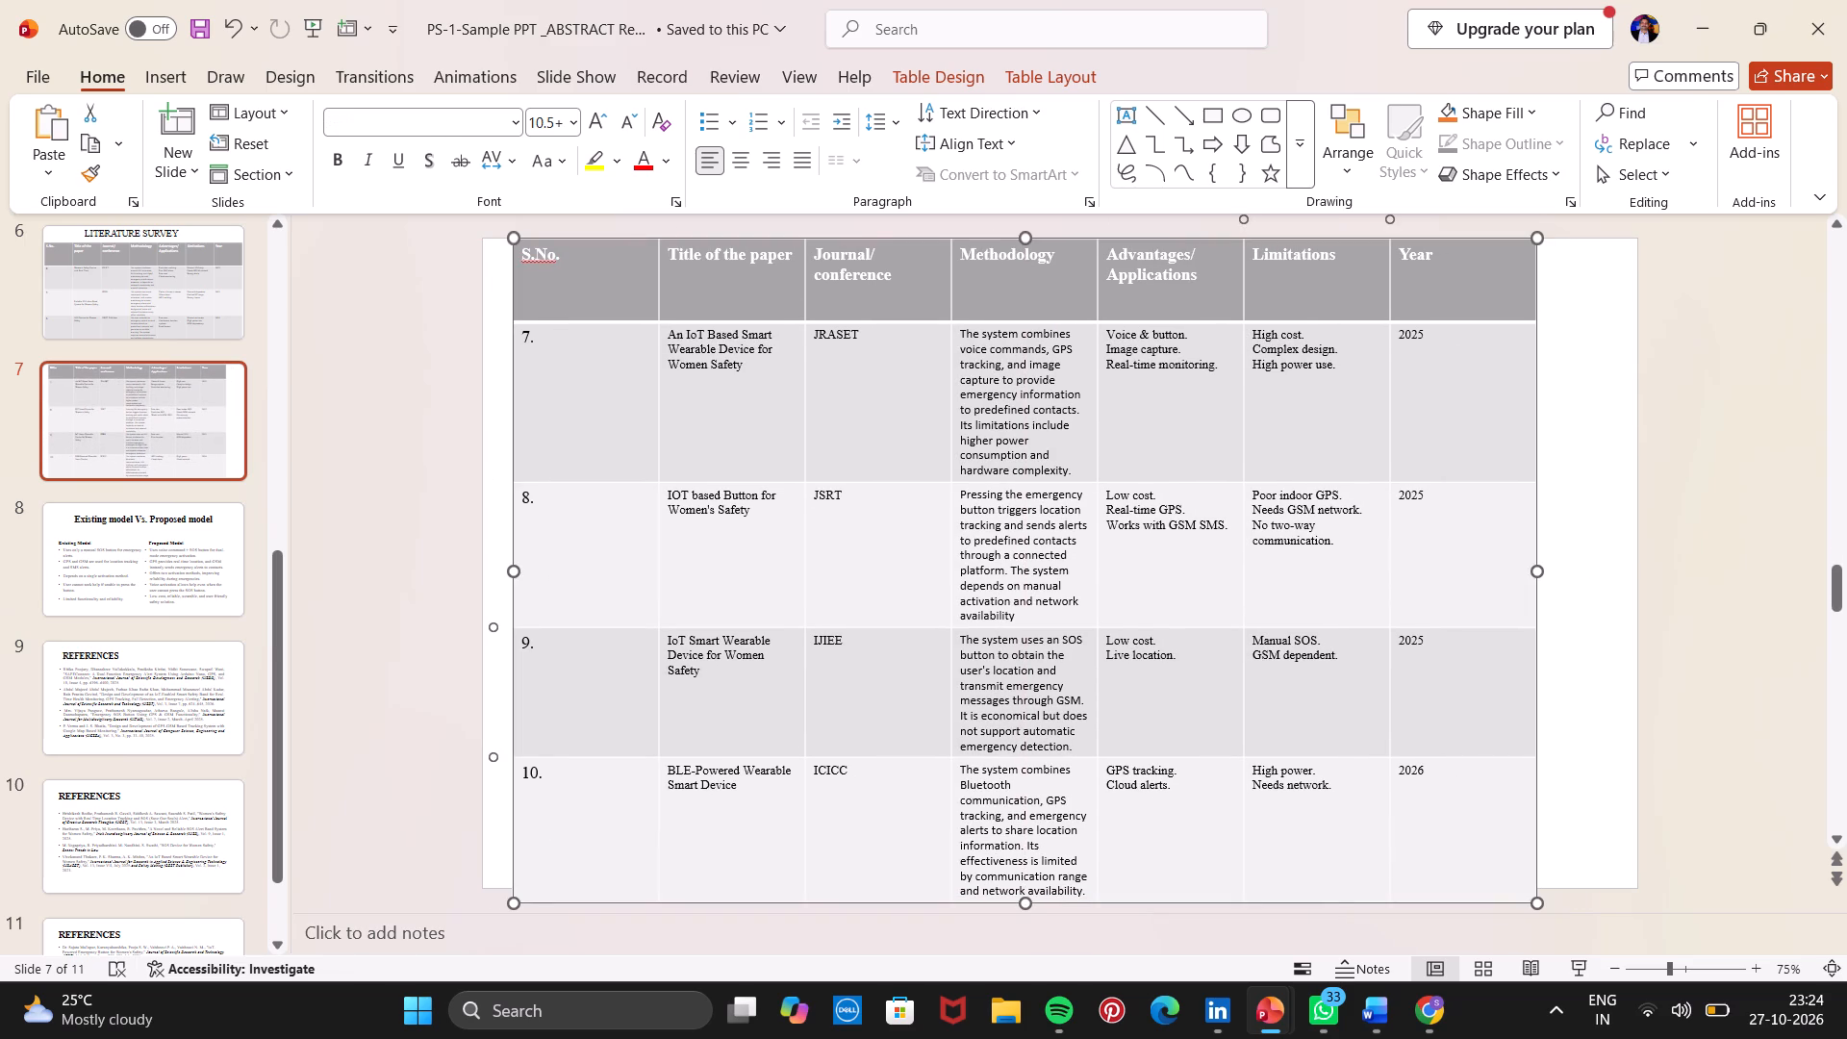
# Reduce the table's height from its lower-right corner and widen it to just inside the slide's right edge.
pyautogui.moveTo(1543, 904); pyautogui.dragTo(1541, 814)
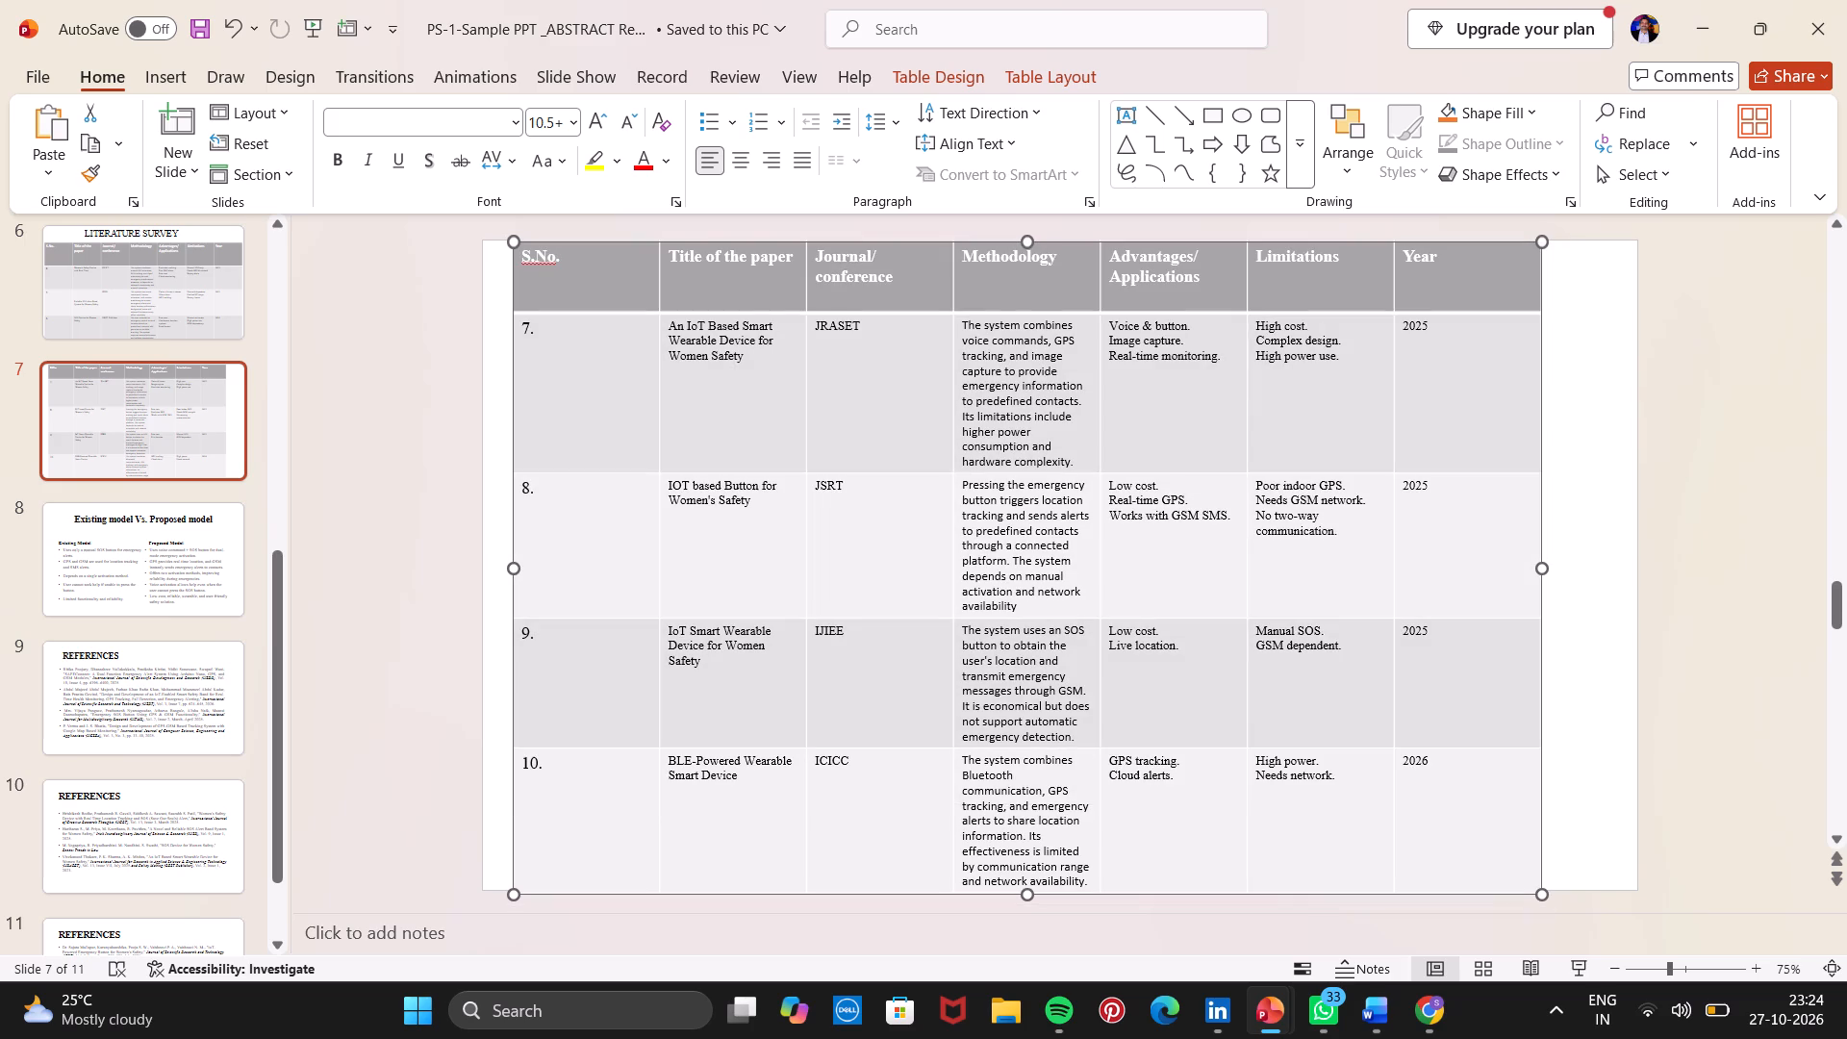
pyautogui.moveTo(1534, 570); pyautogui.dragTo(1575, 554)
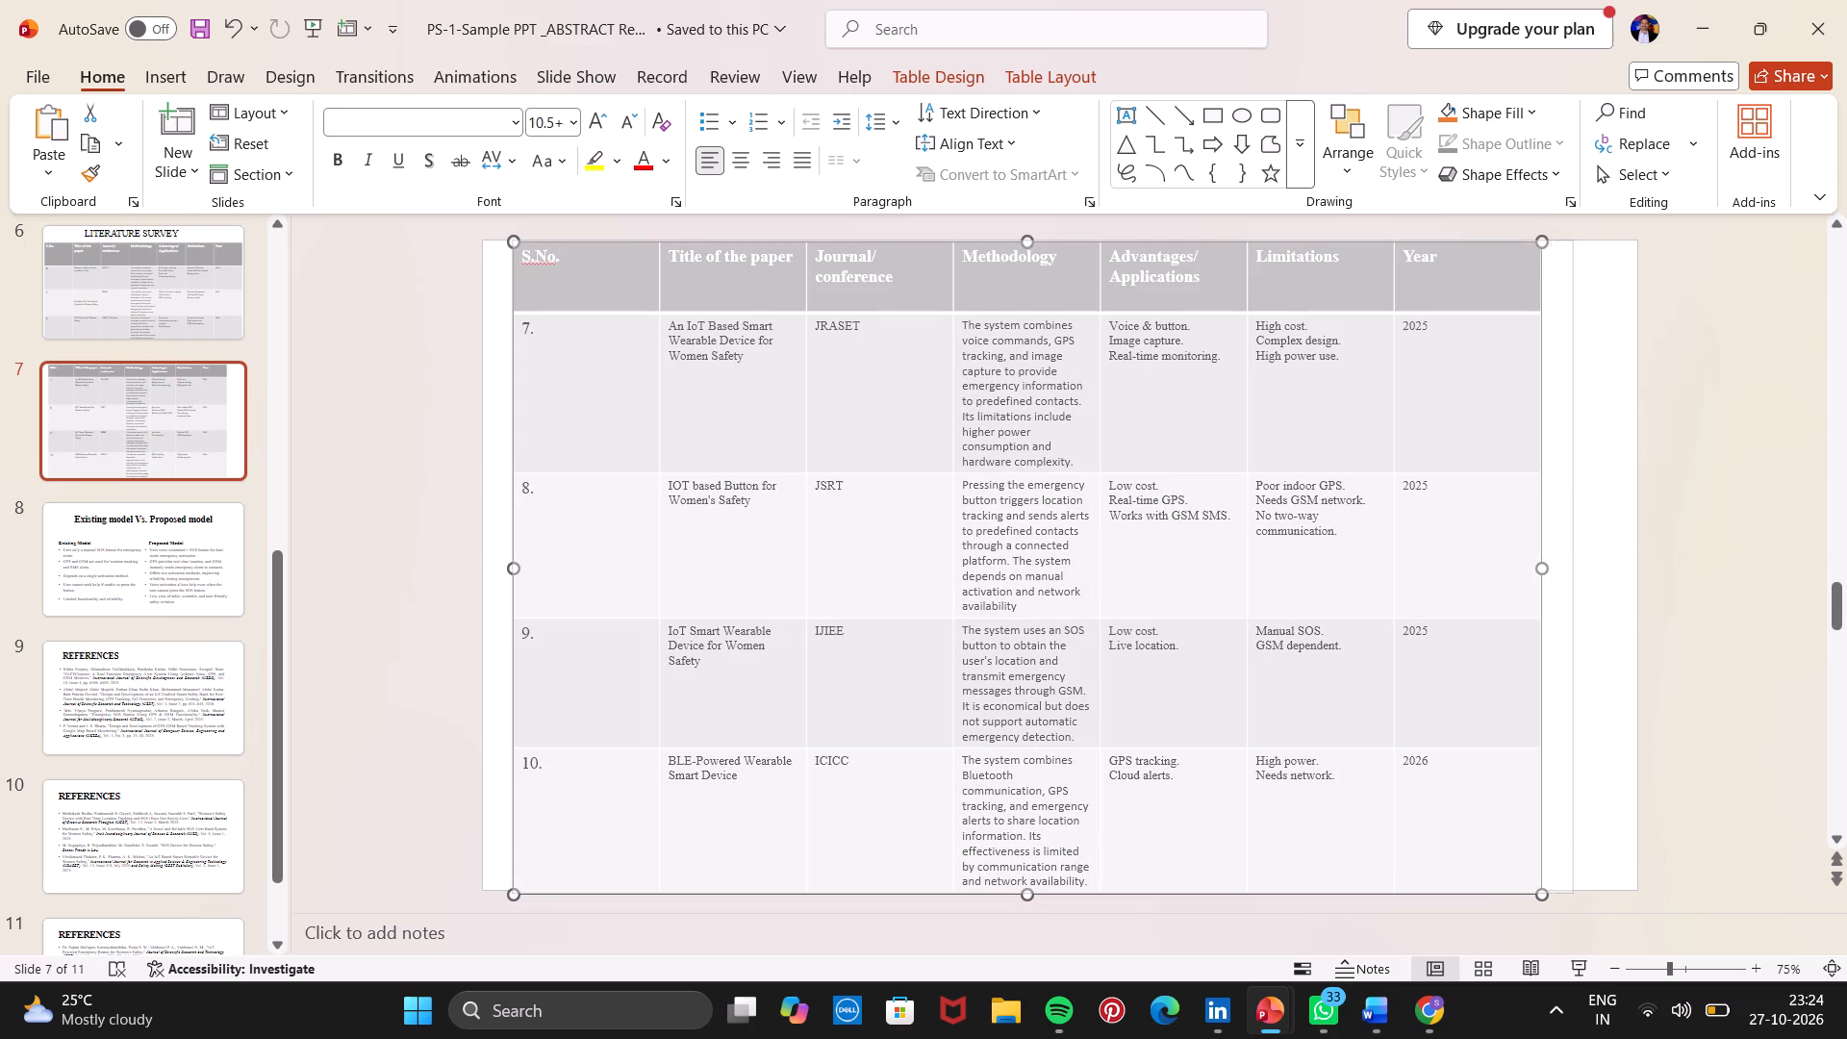
pyautogui.moveTo(1575, 554); pyautogui.dragTo(1615, 542)
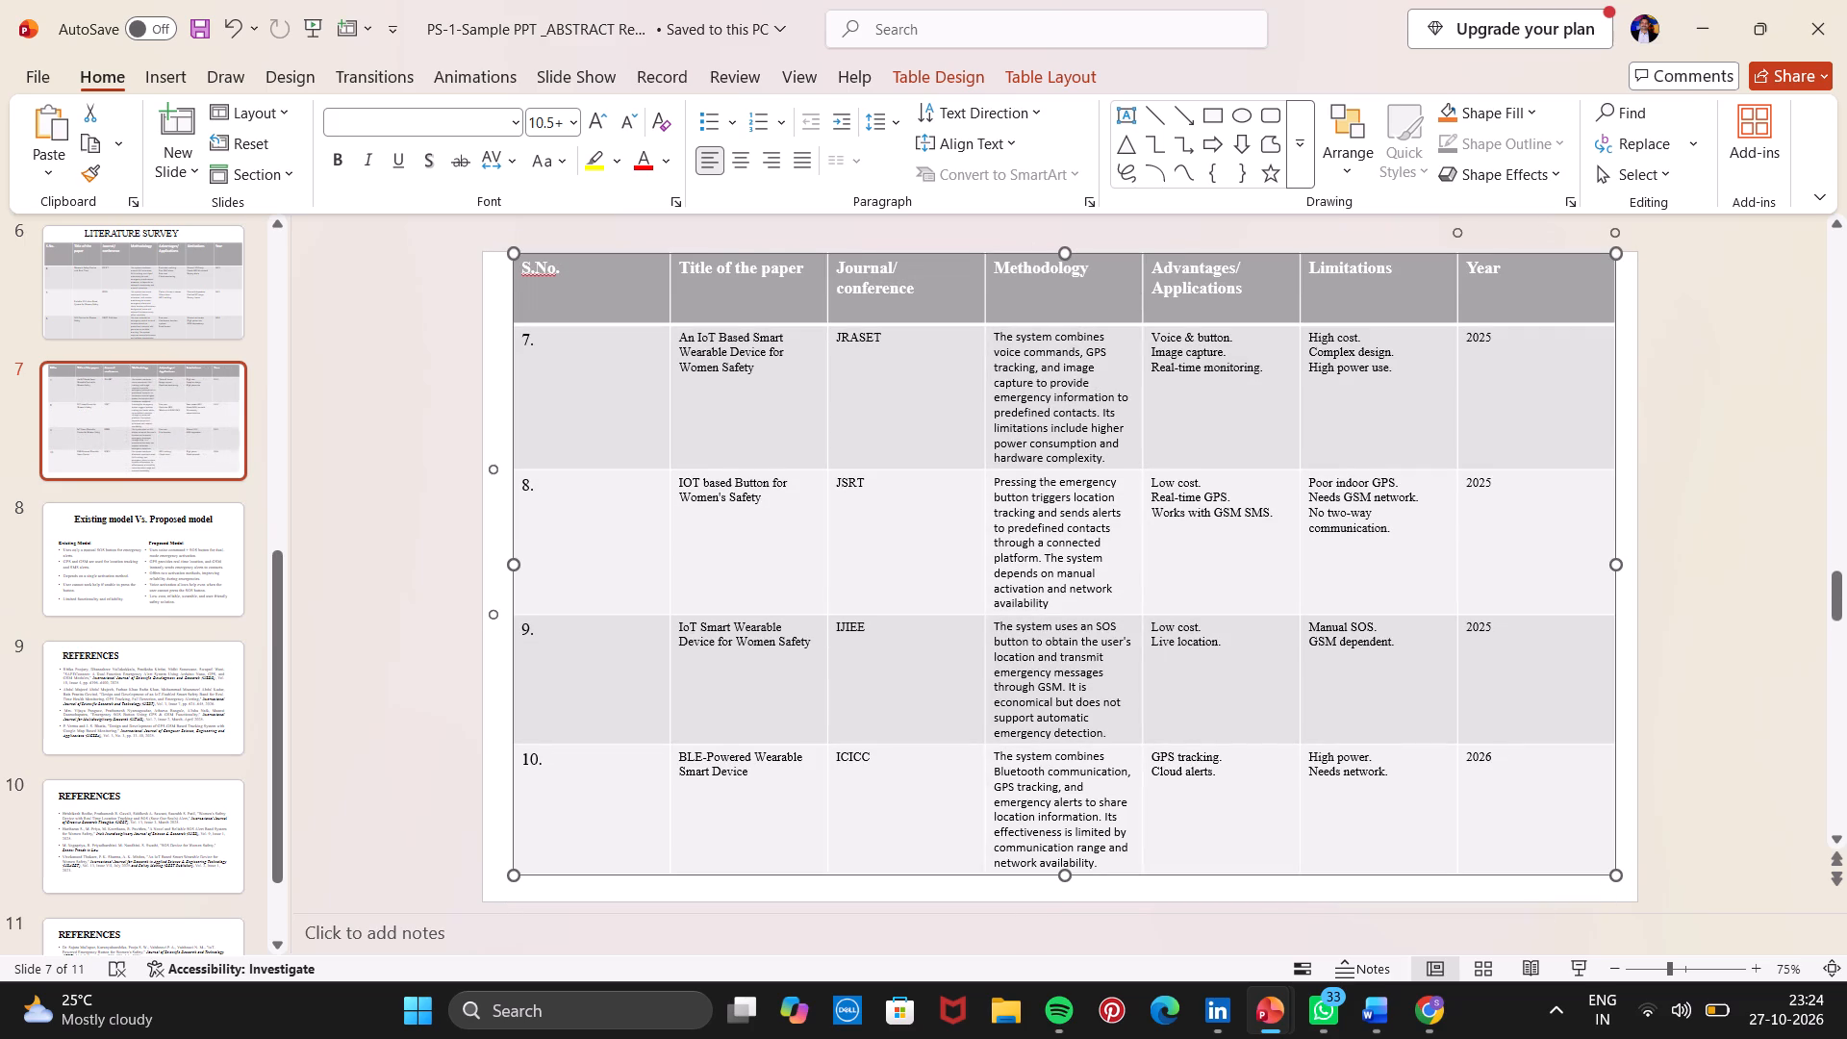
# Nudge the table slightly down and left so it sits fully within slide 7 with margins all around.
pyautogui.moveTo(1288, 634); pyautogui.dragTo(1267, 680)
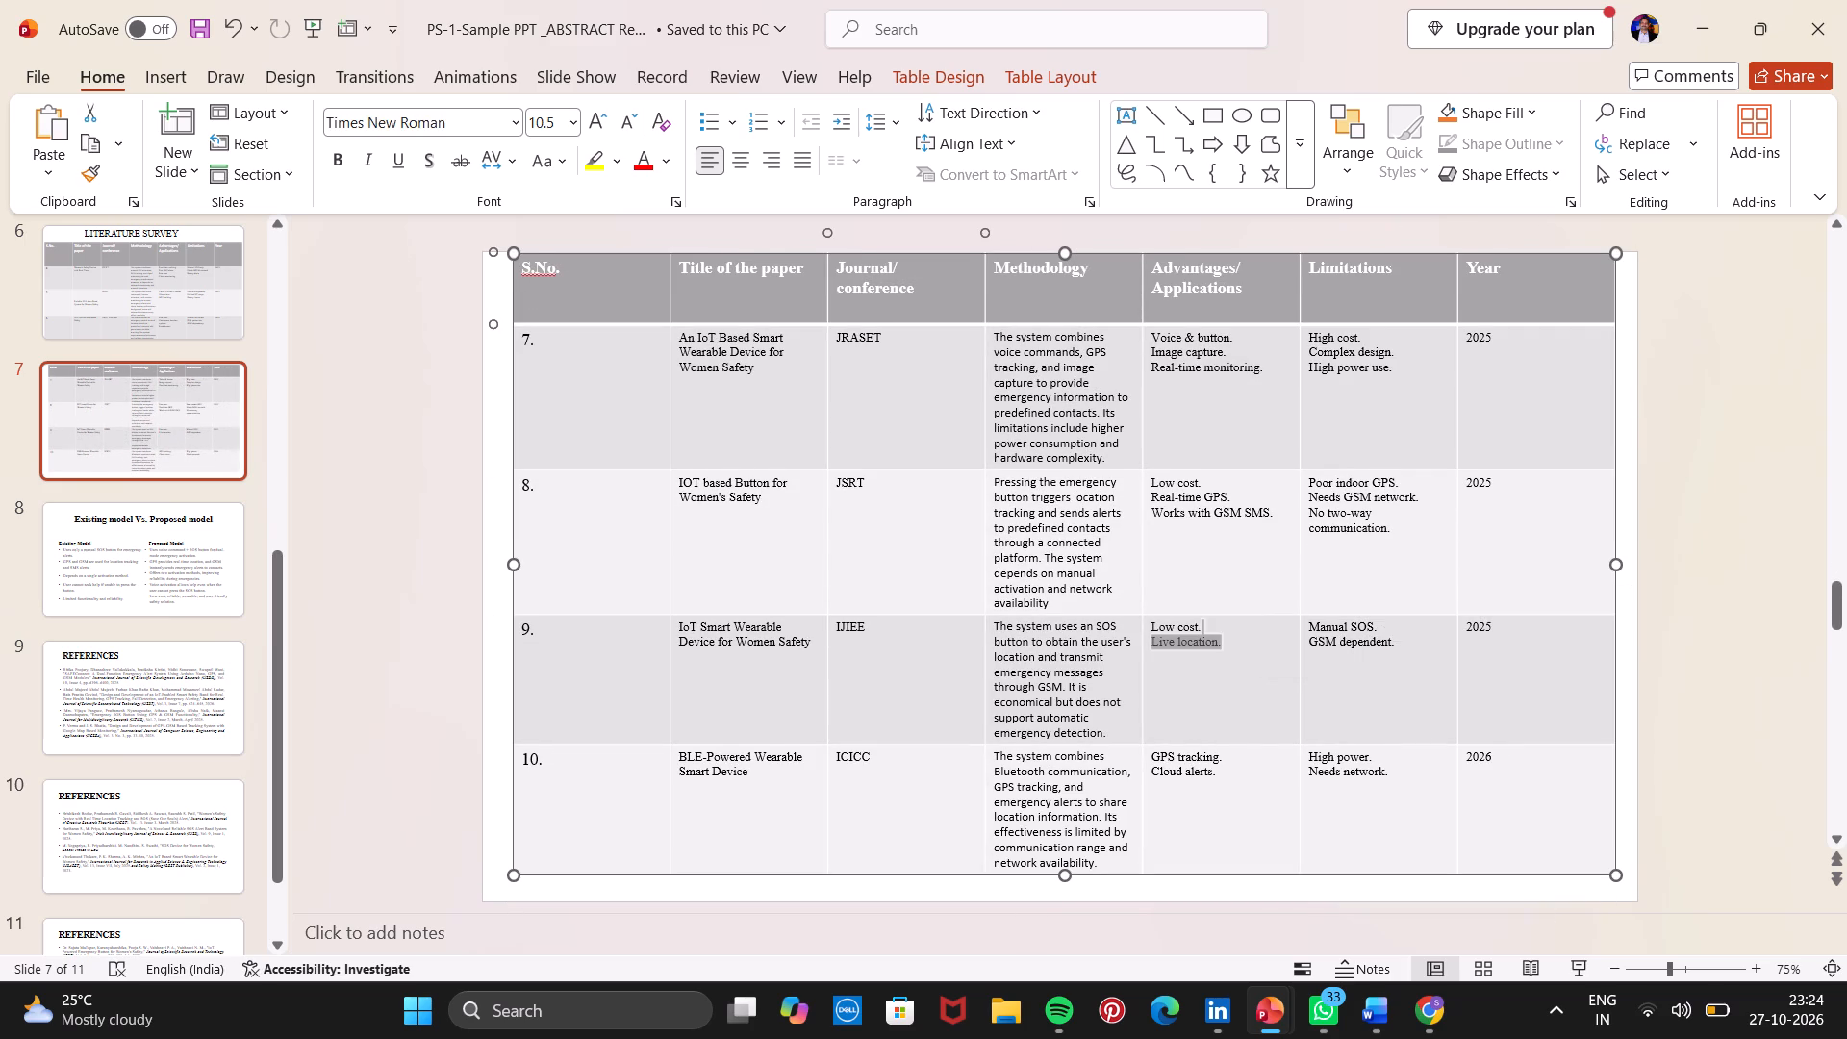
pyautogui.moveTo(928, 250); pyautogui.dragTo(927, 252)
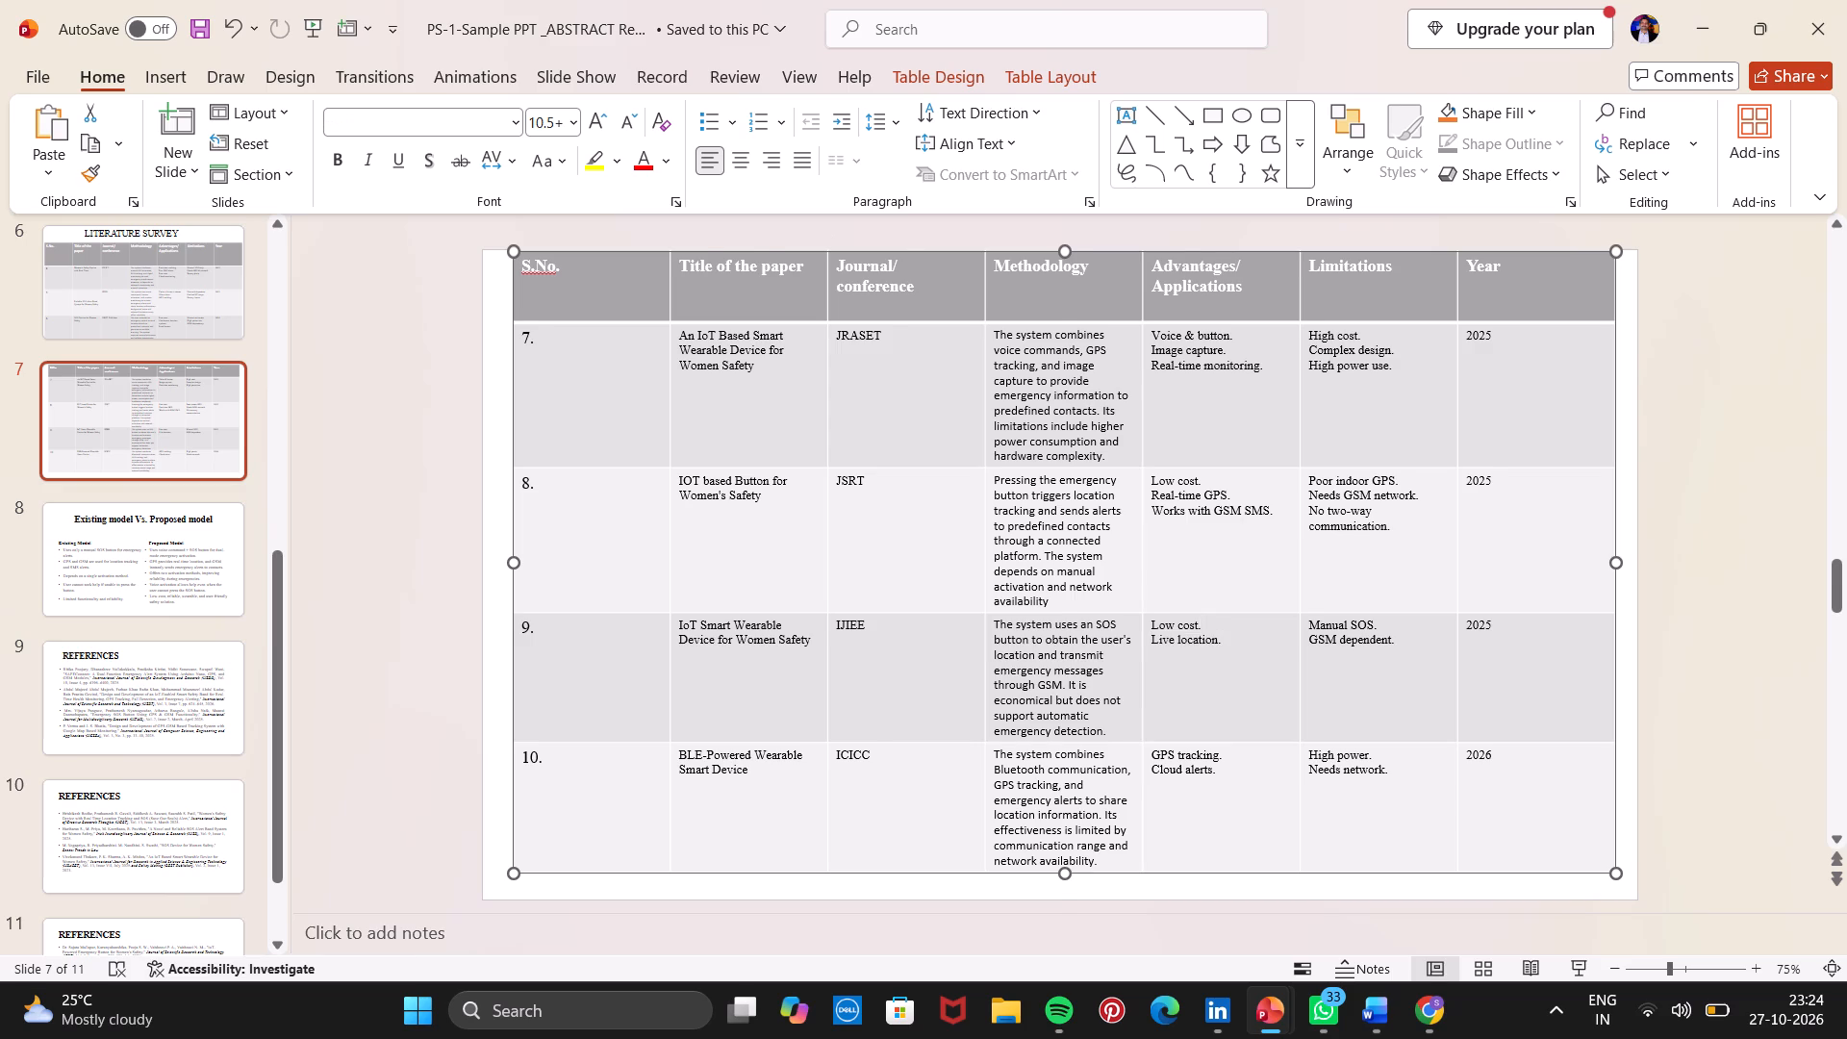
pyautogui.moveTo(927, 252); pyautogui.dragTo(927, 262)
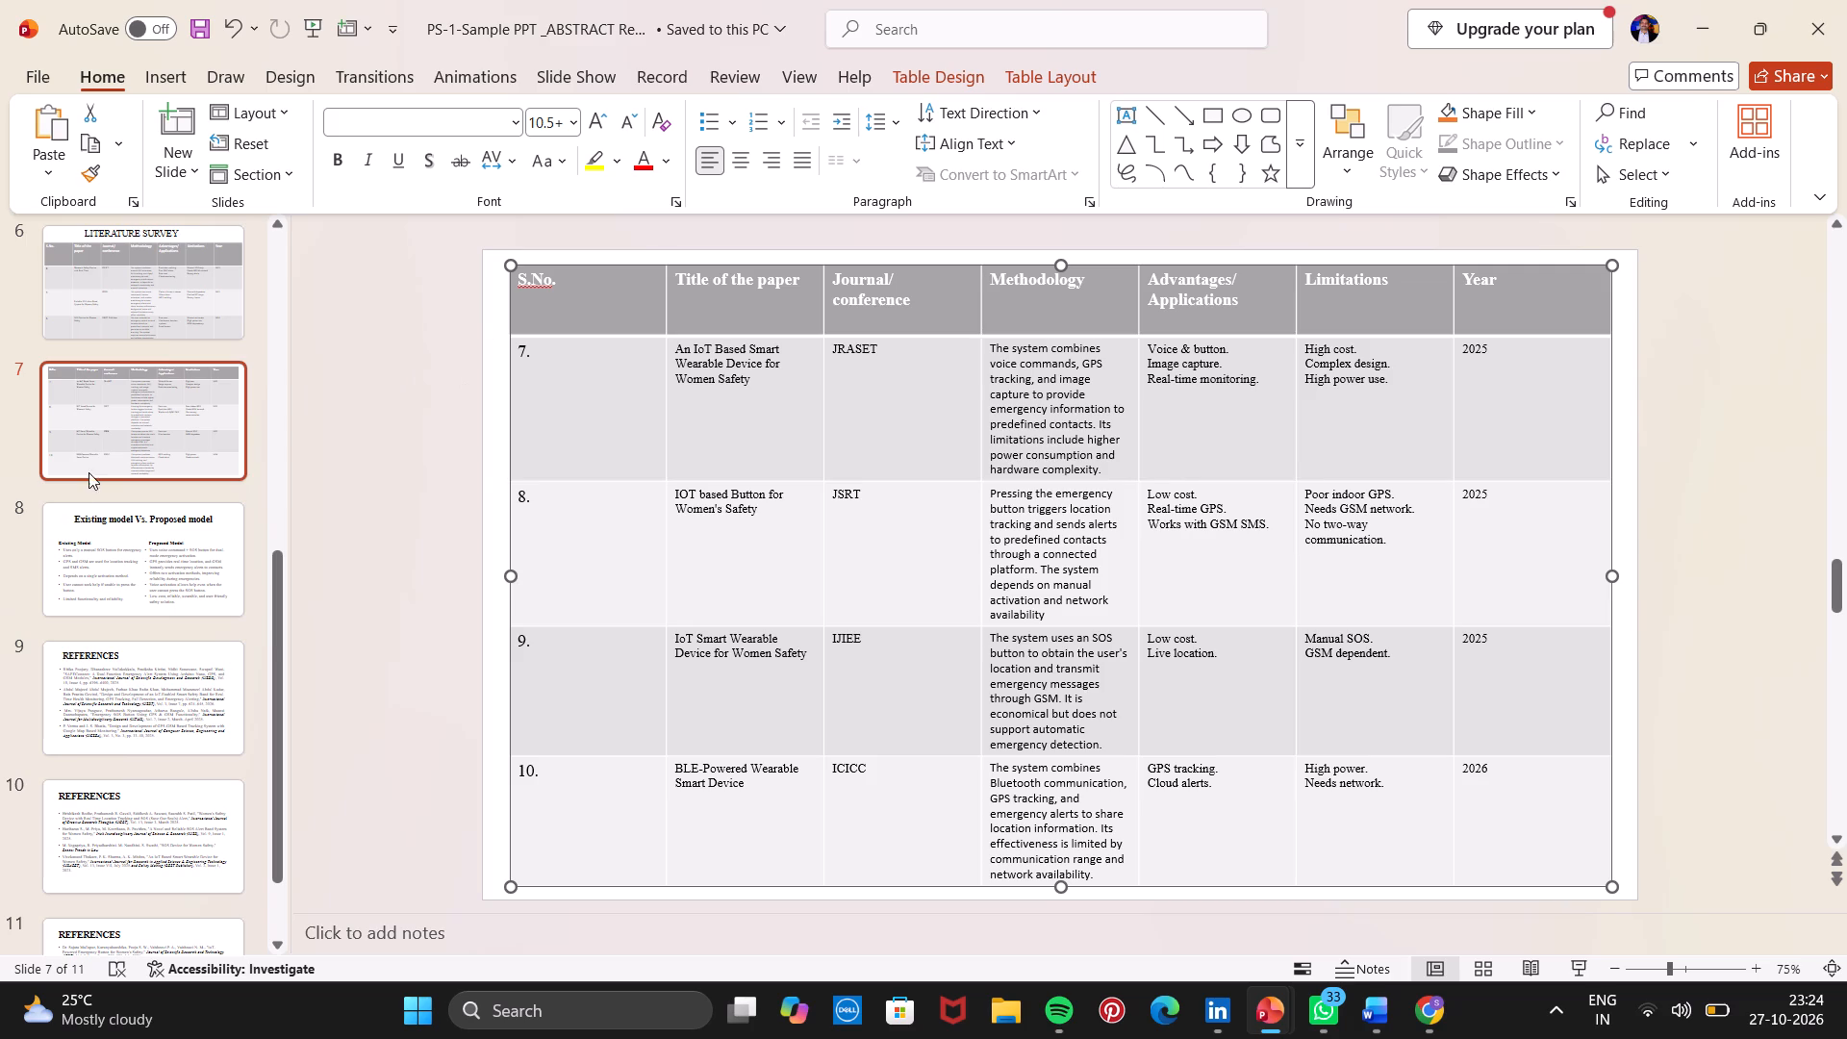
# Insert a new title-and-content slide after the Existing model Vs. Proposed model slide.
pyautogui.click(156, 291)
pyautogui.click(153, 569)
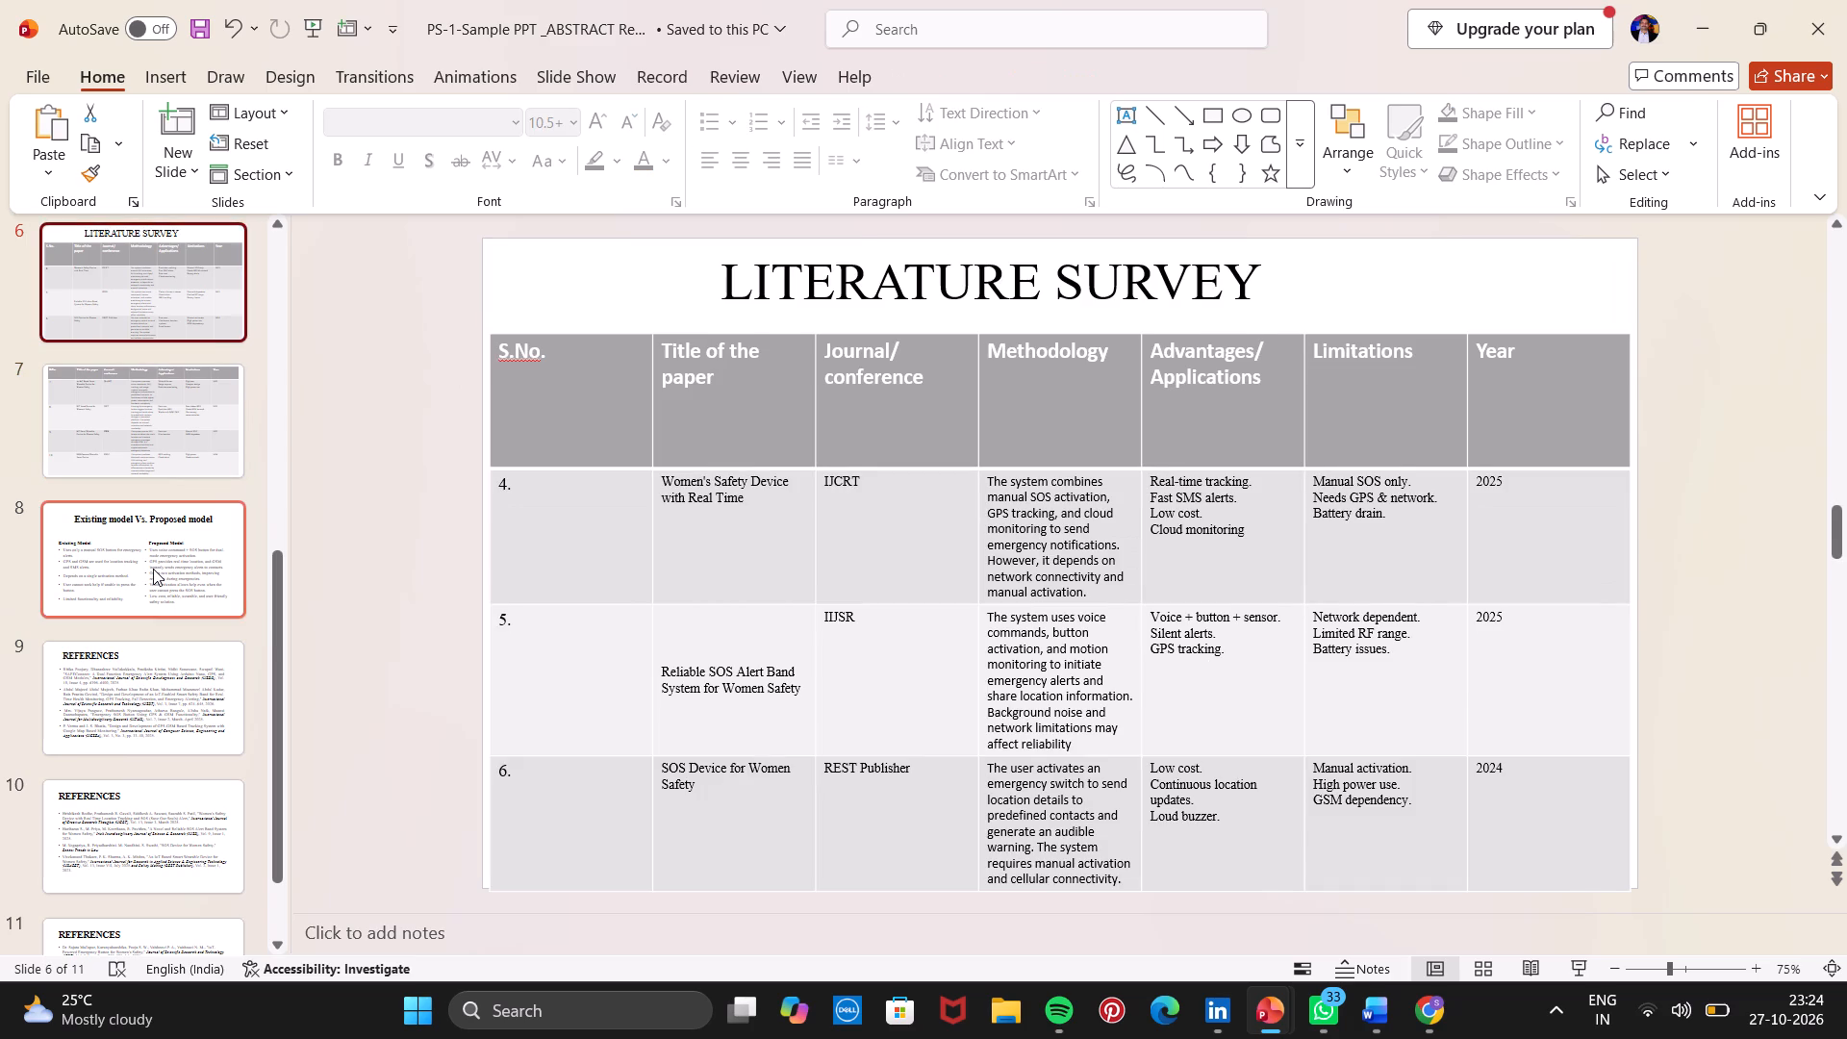
pyautogui.click(570, 611)
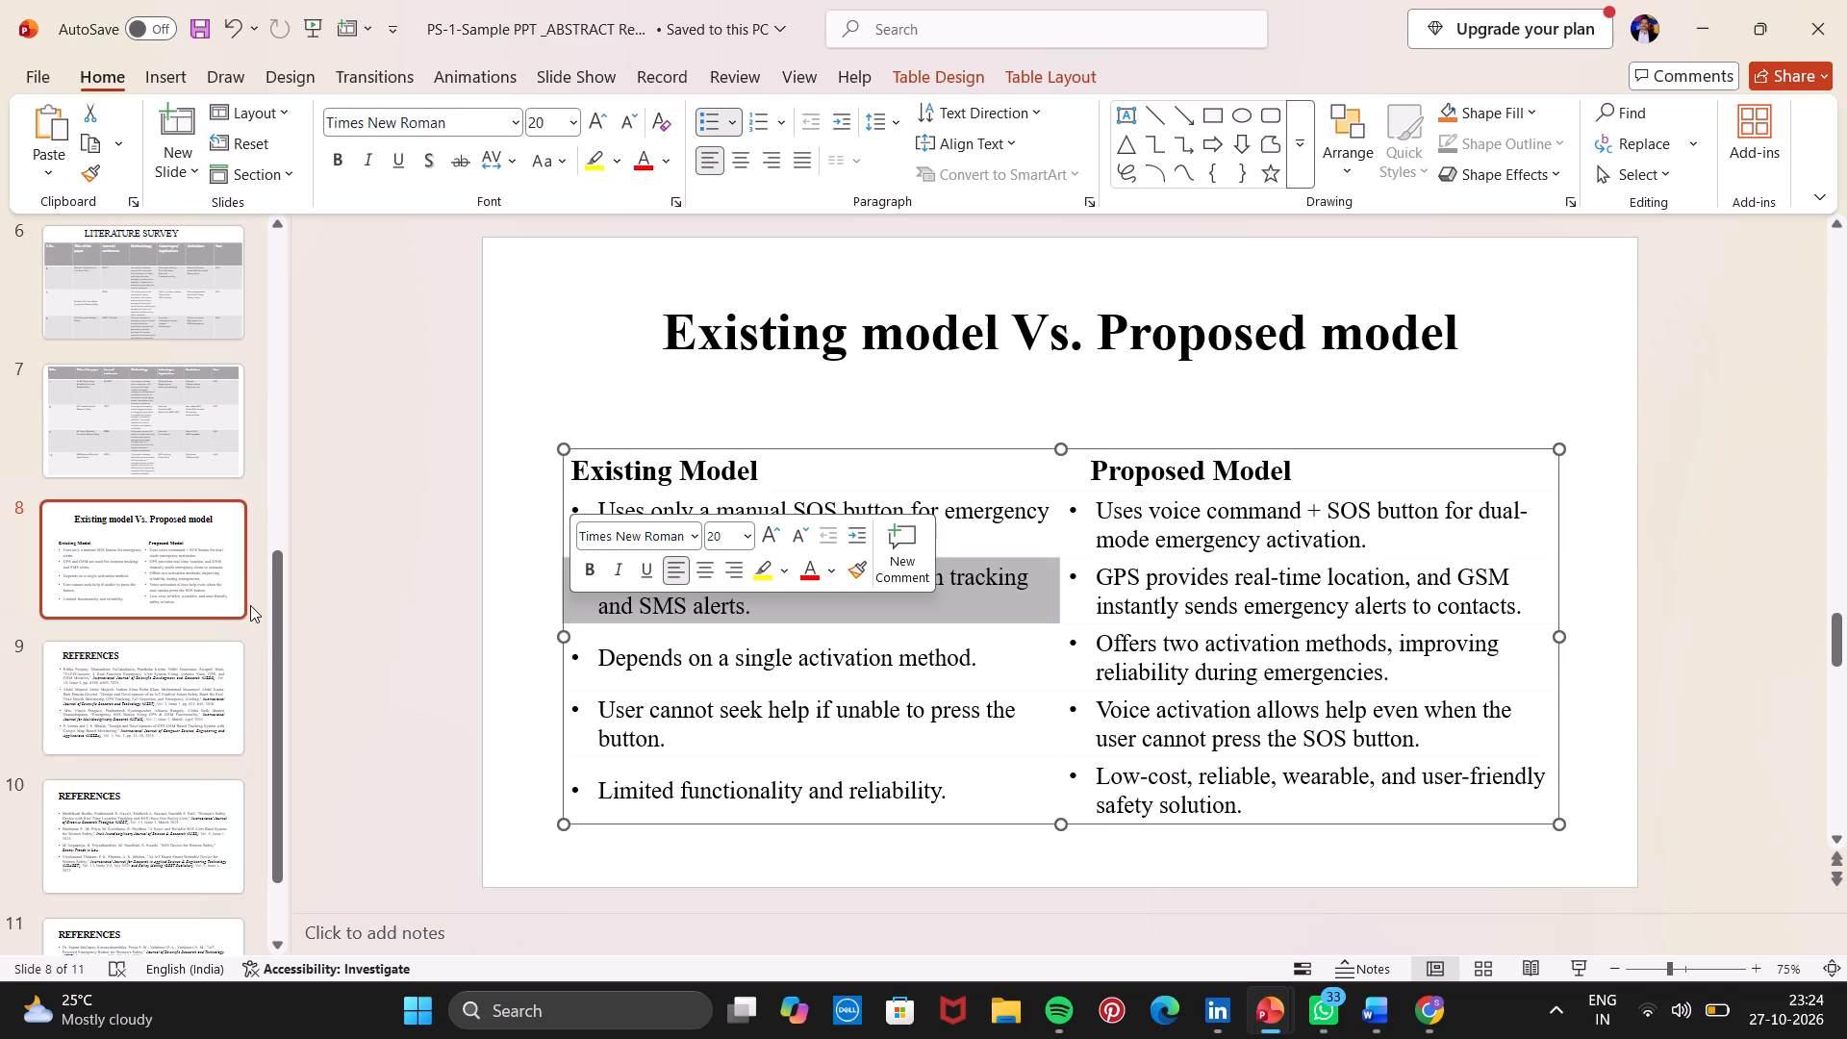
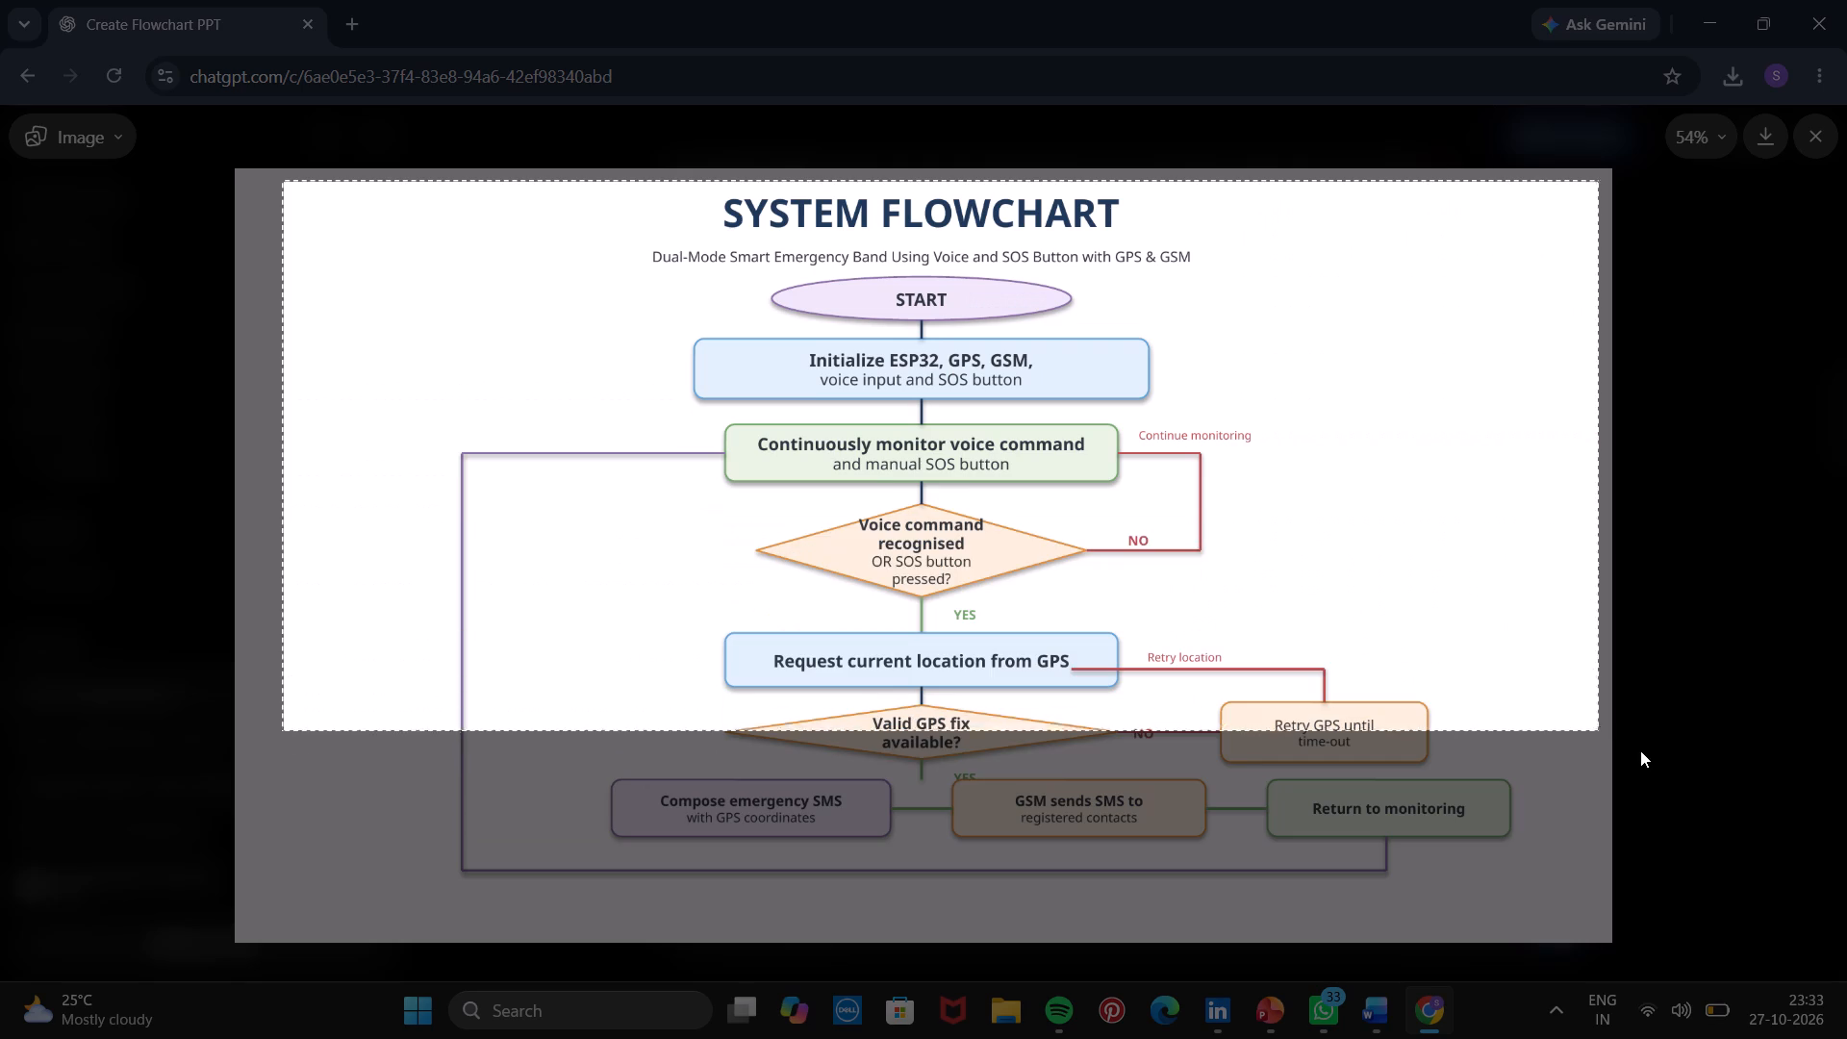
pyautogui.moveTo(1640, 750); pyautogui.dragTo(1576, 919)
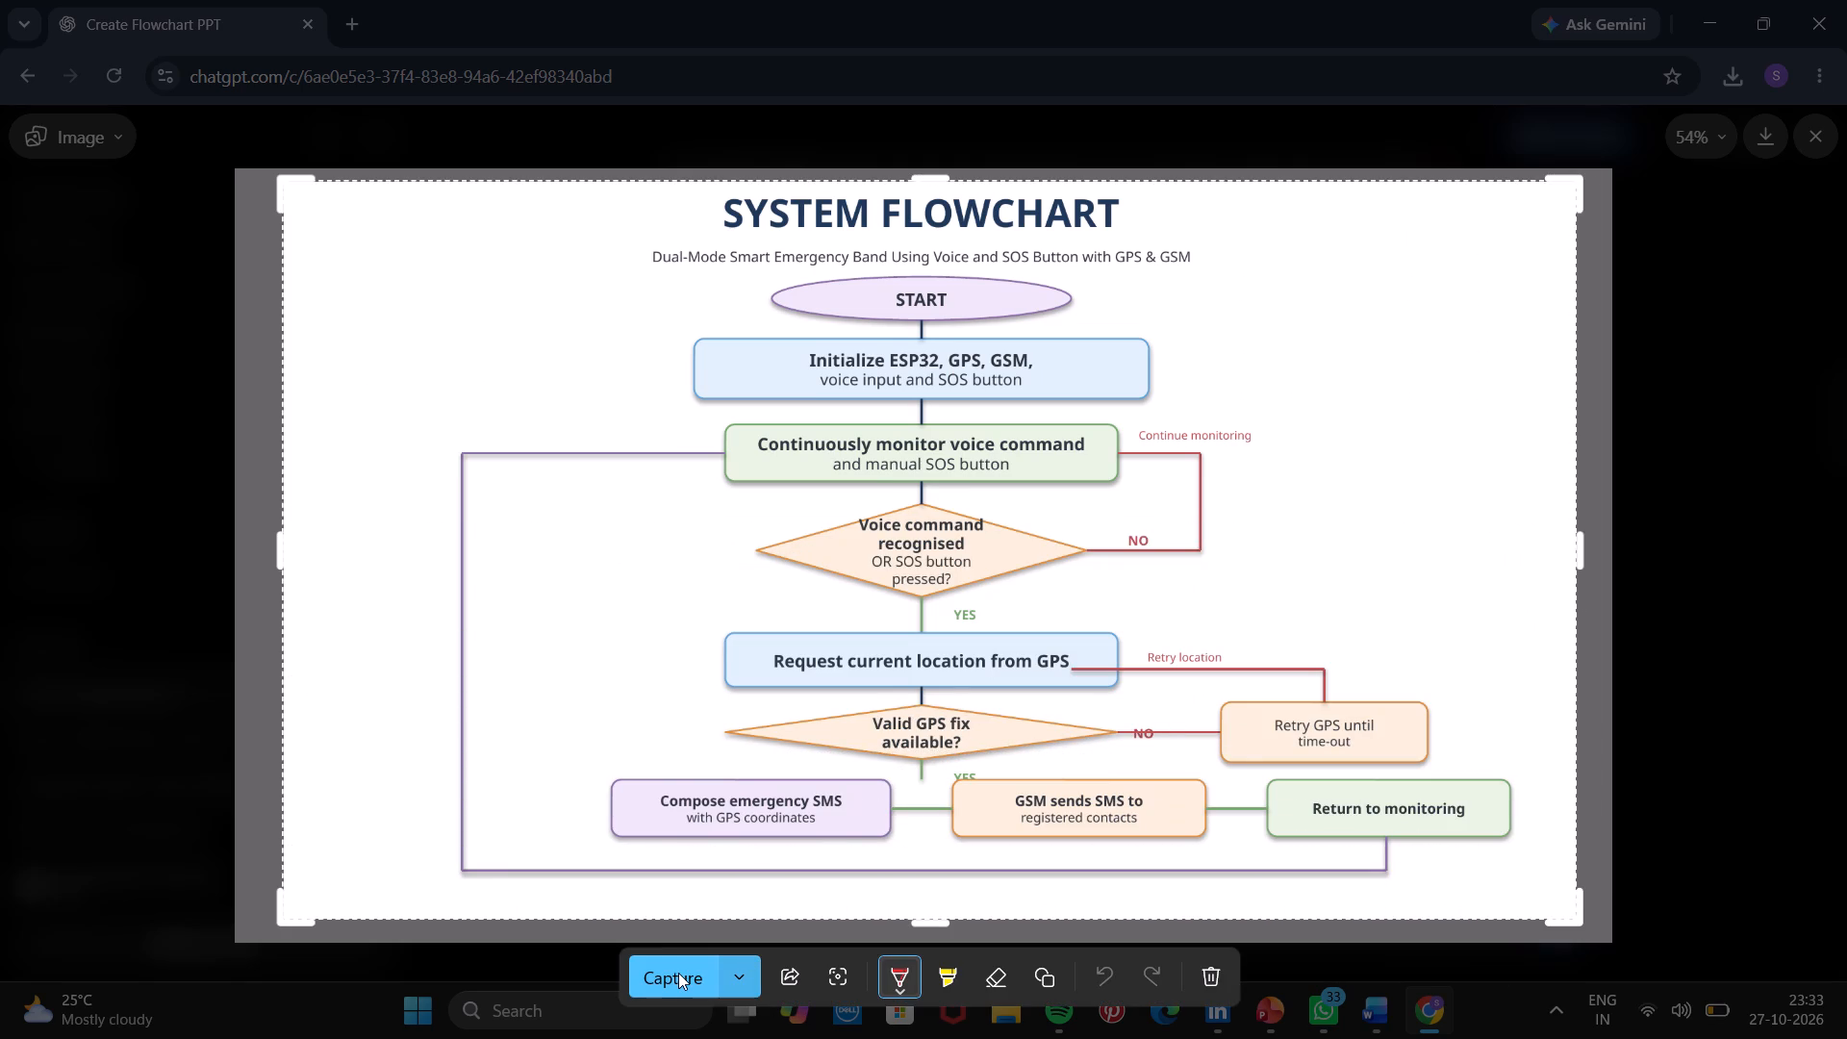
pyautogui.click(678, 973)
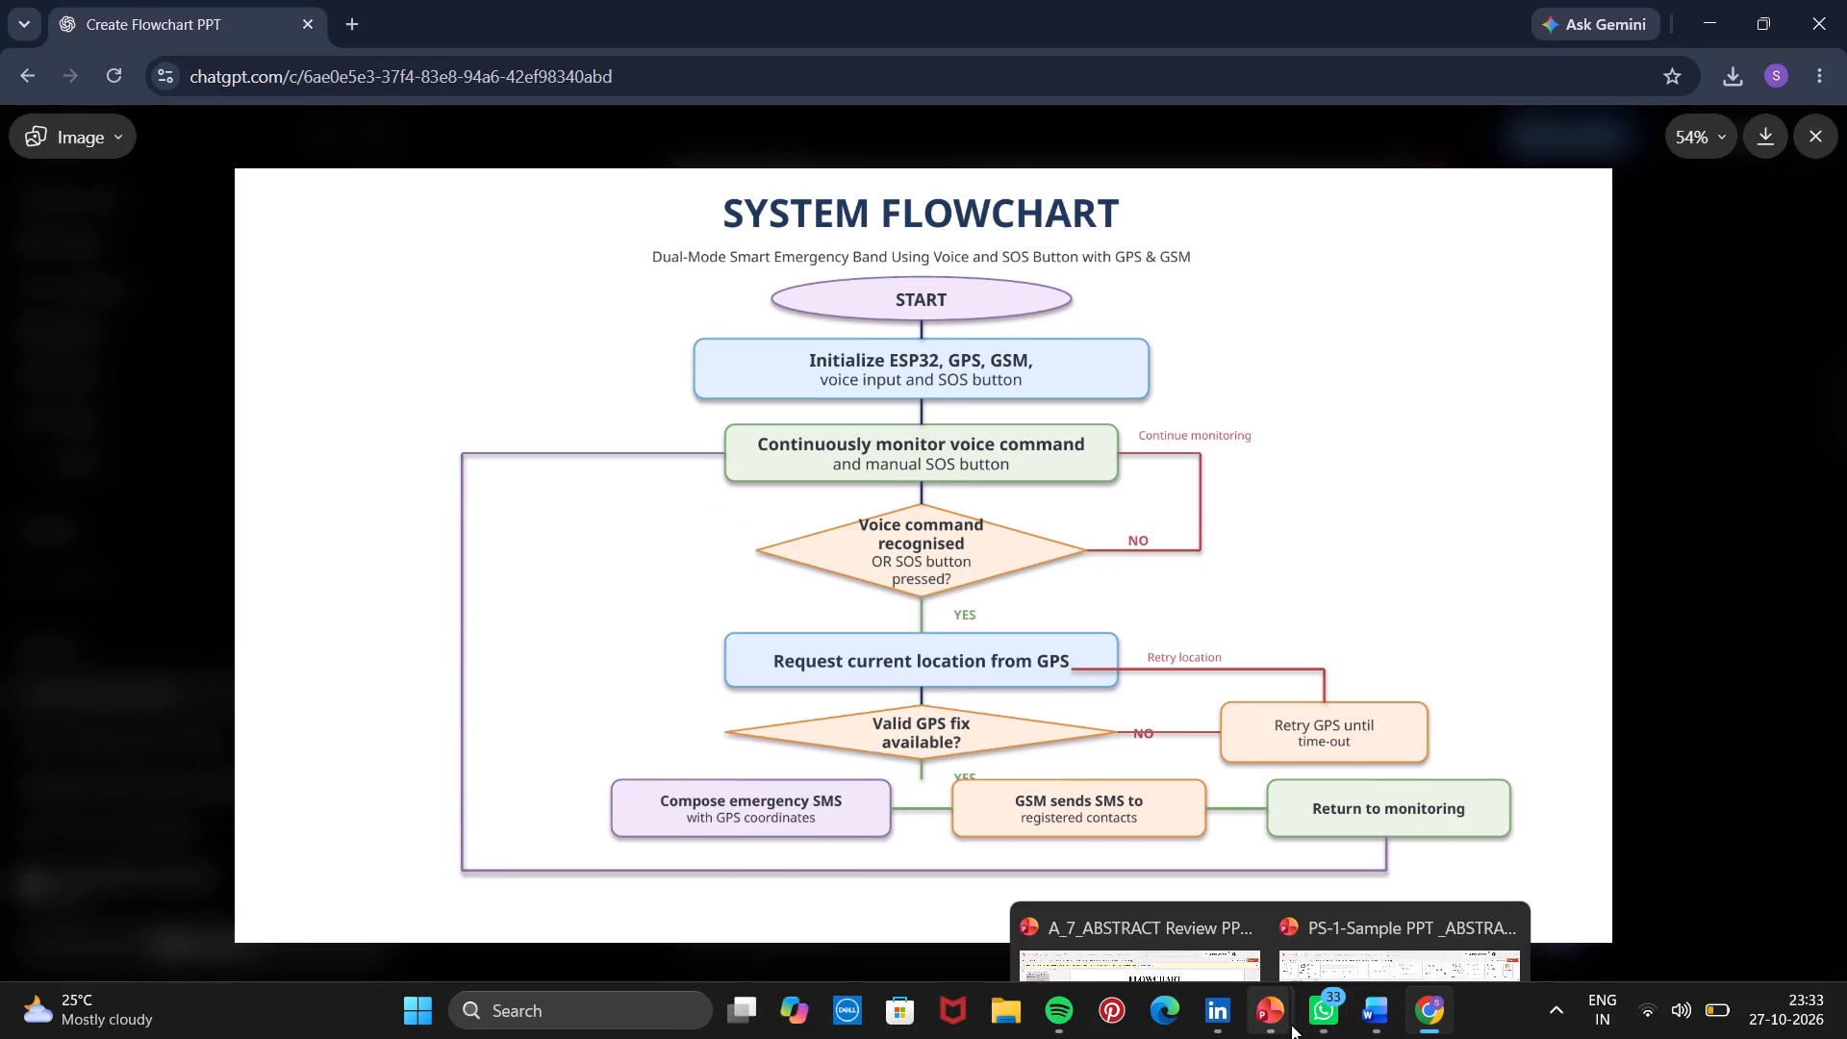
# Paste the flowchart capture onto slide 9 of the PS-1-Sample PPT and move it toward the slide's lower left.
pyautogui.click(1377, 881)
pyautogui.hotkey('ctrl', 'v')
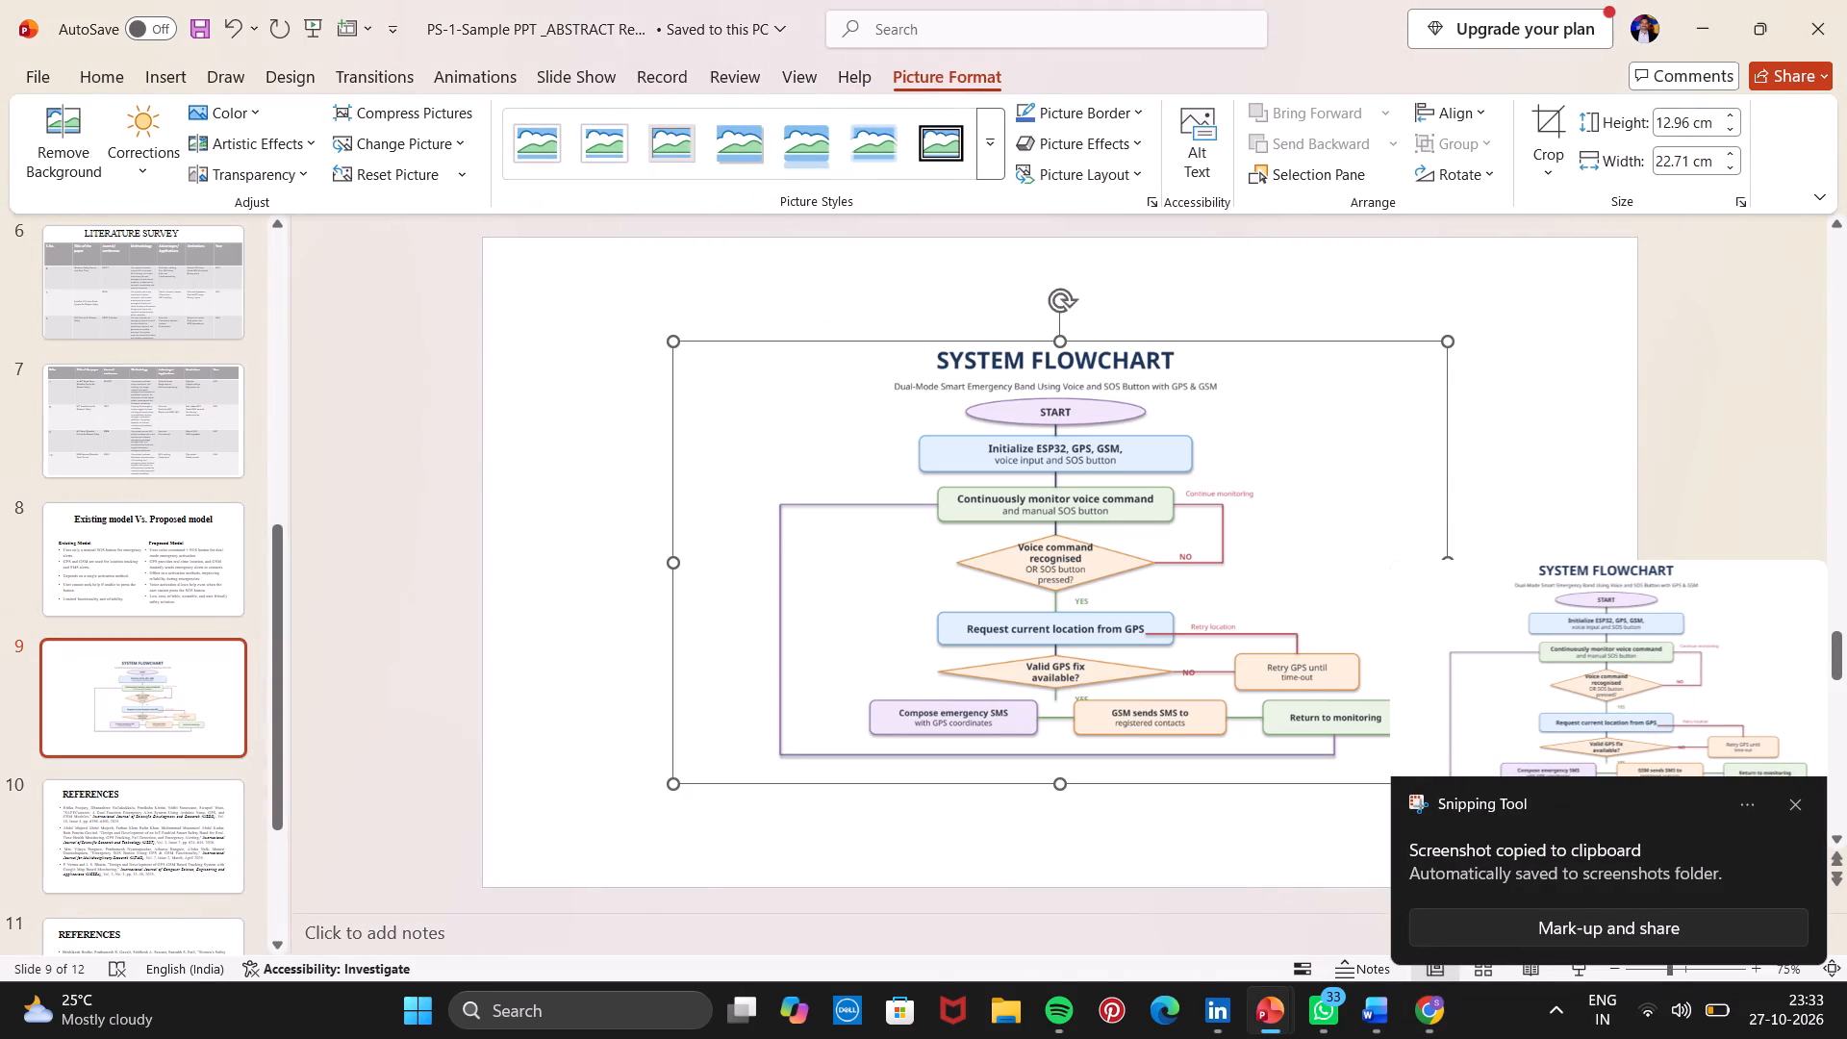
pyautogui.moveTo(905, 350); pyautogui.dragTo(749, 382)
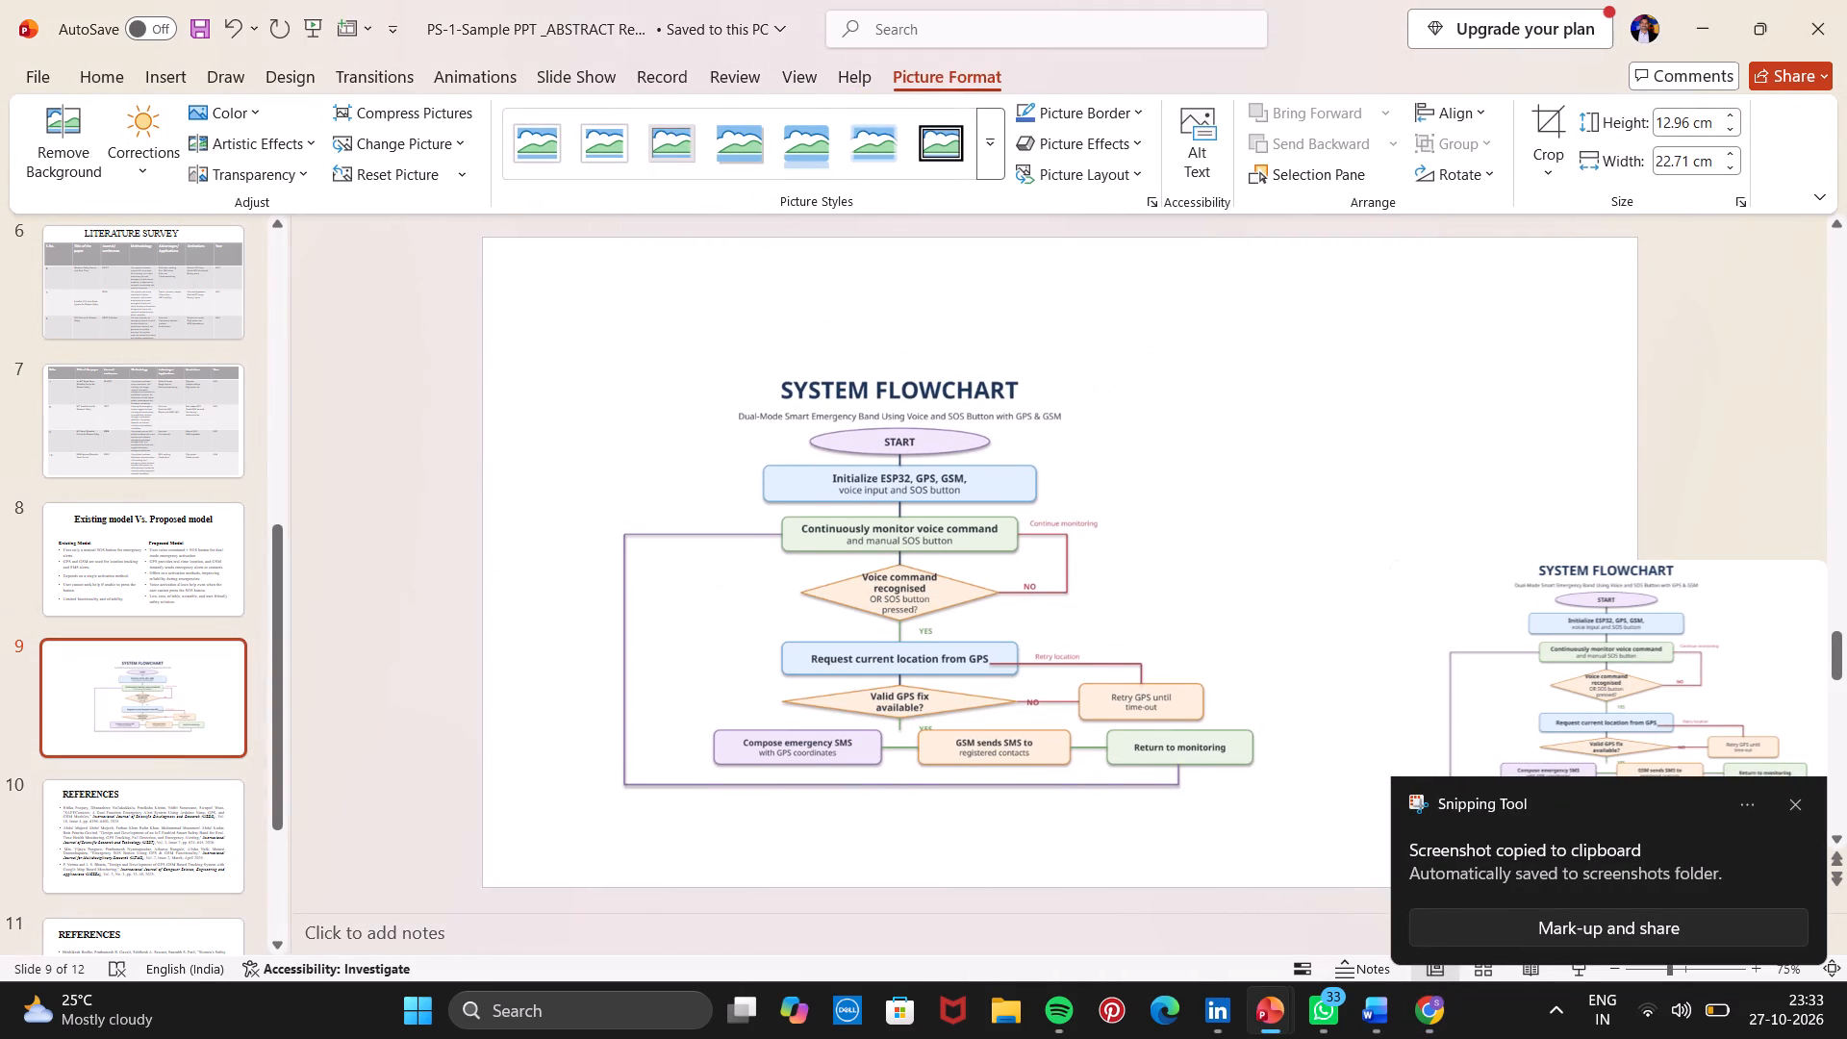
pyautogui.moveTo(749, 382); pyautogui.dragTo(738, 384)
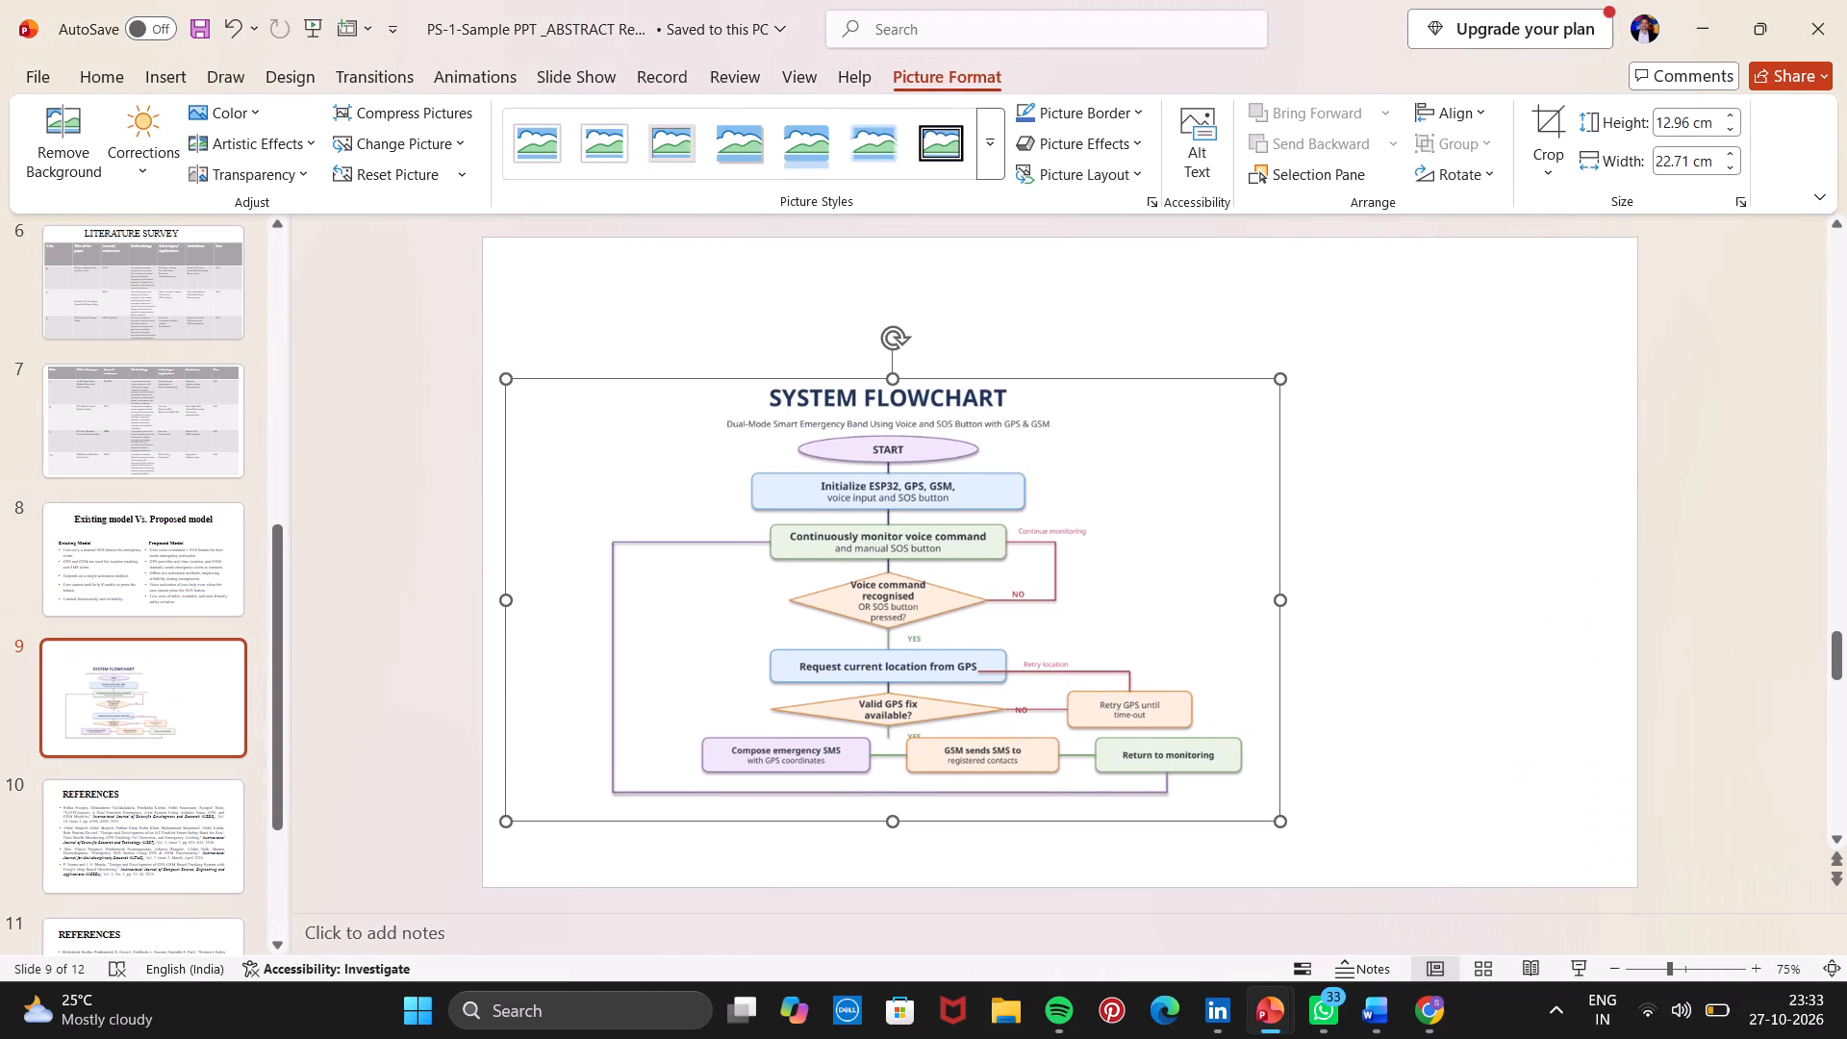
pyautogui.click(114, 77)
pyautogui.click(865, 564)
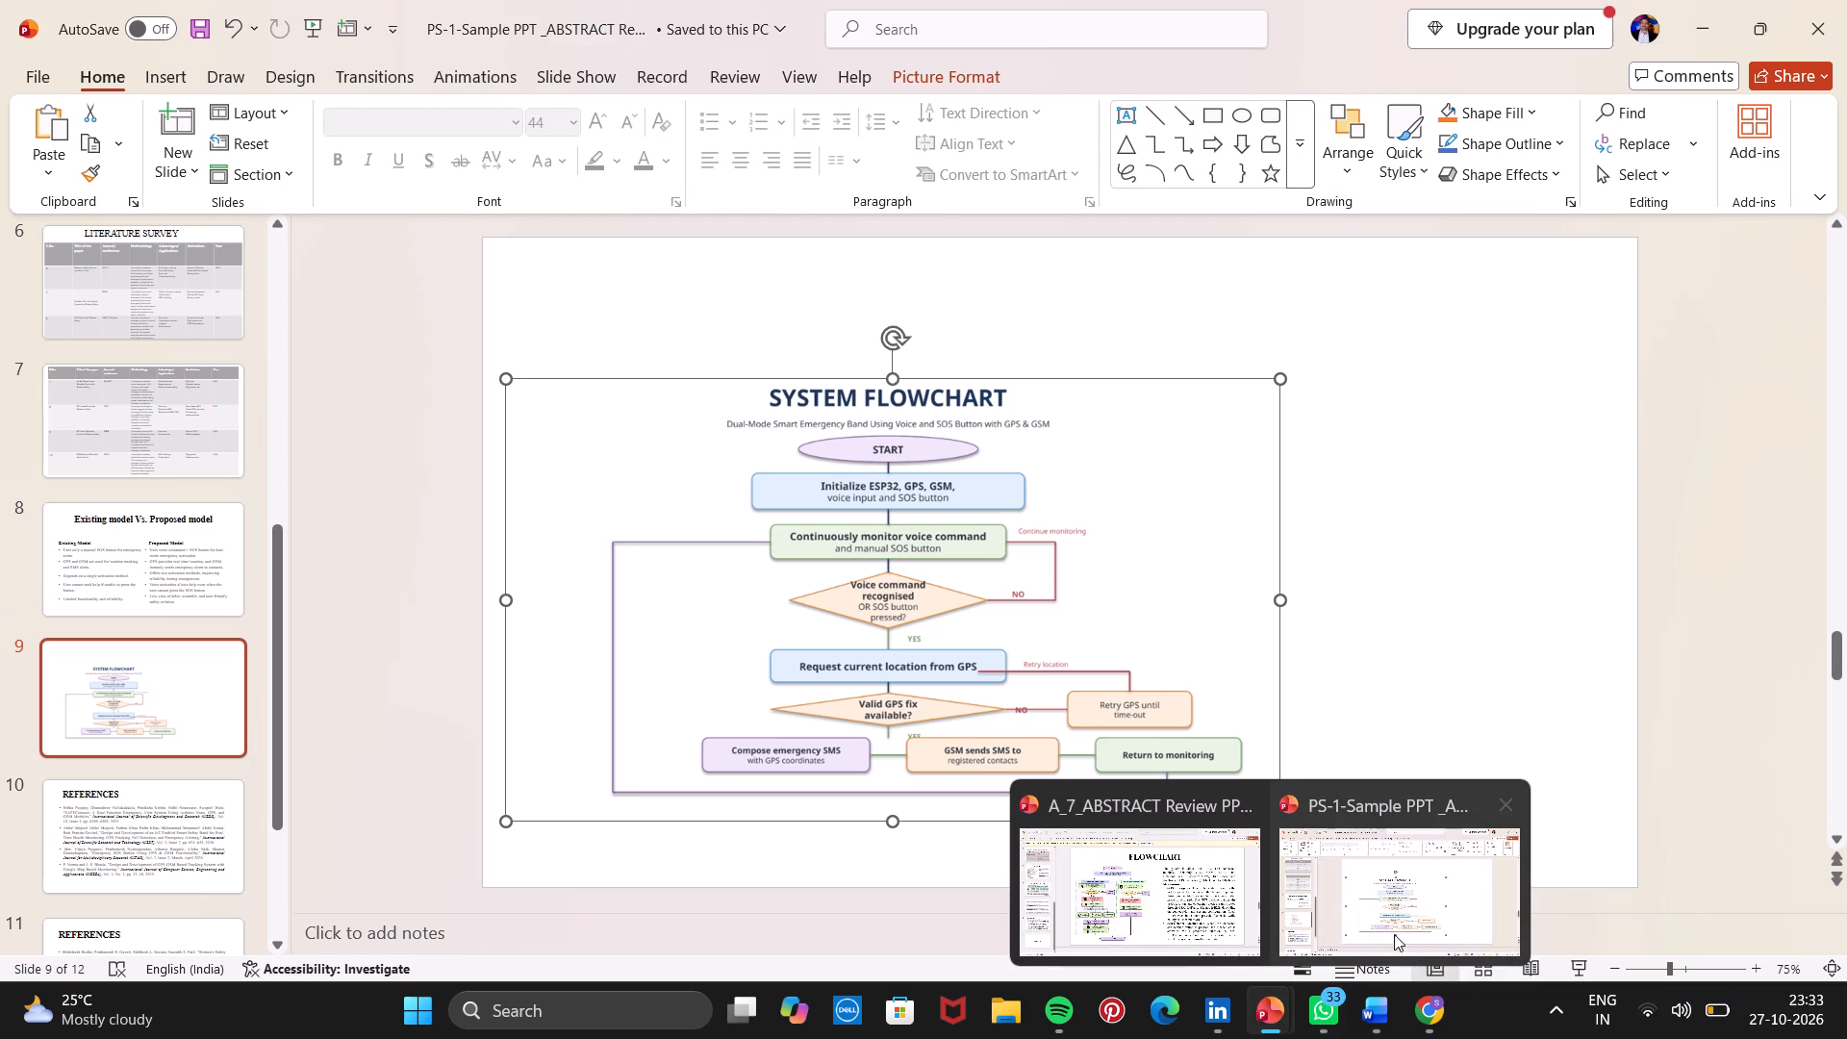
# Switch to the reference A_7_ABSTRACT Review PPT and enable editing.
pyautogui.click(1179, 918)
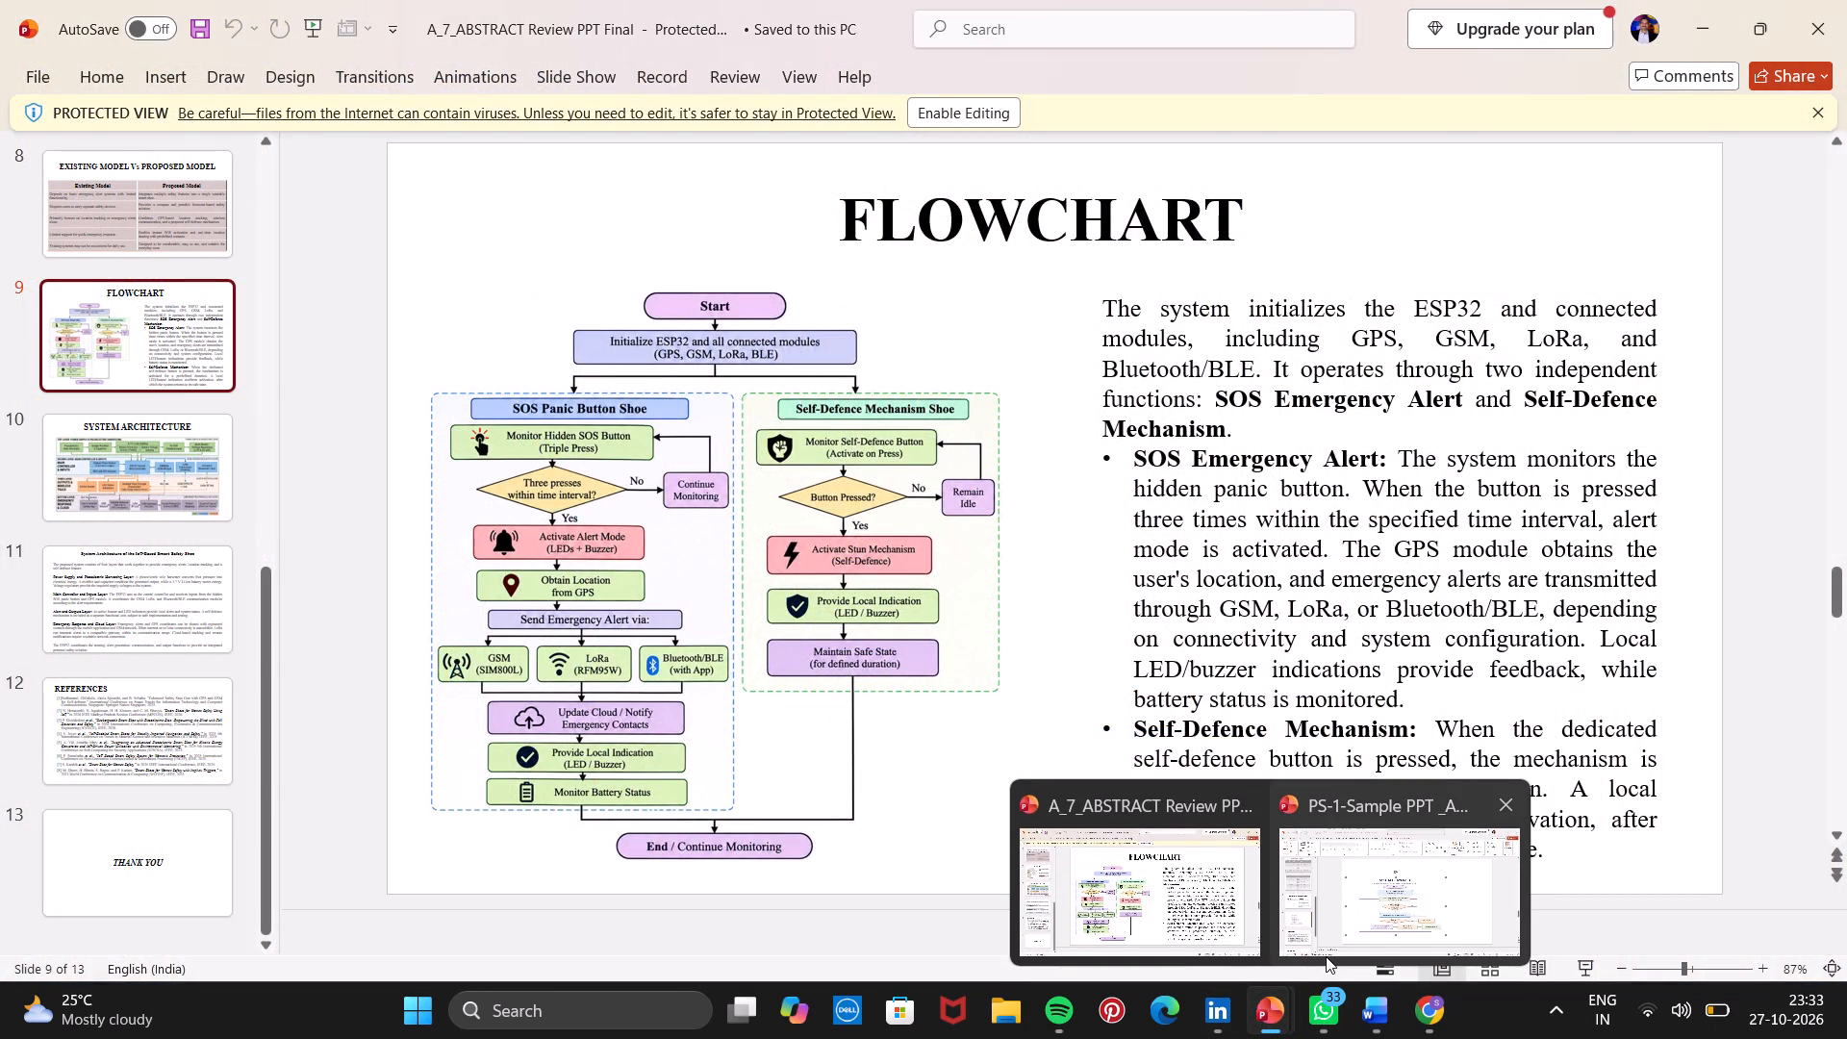
pyautogui.click(1223, 935)
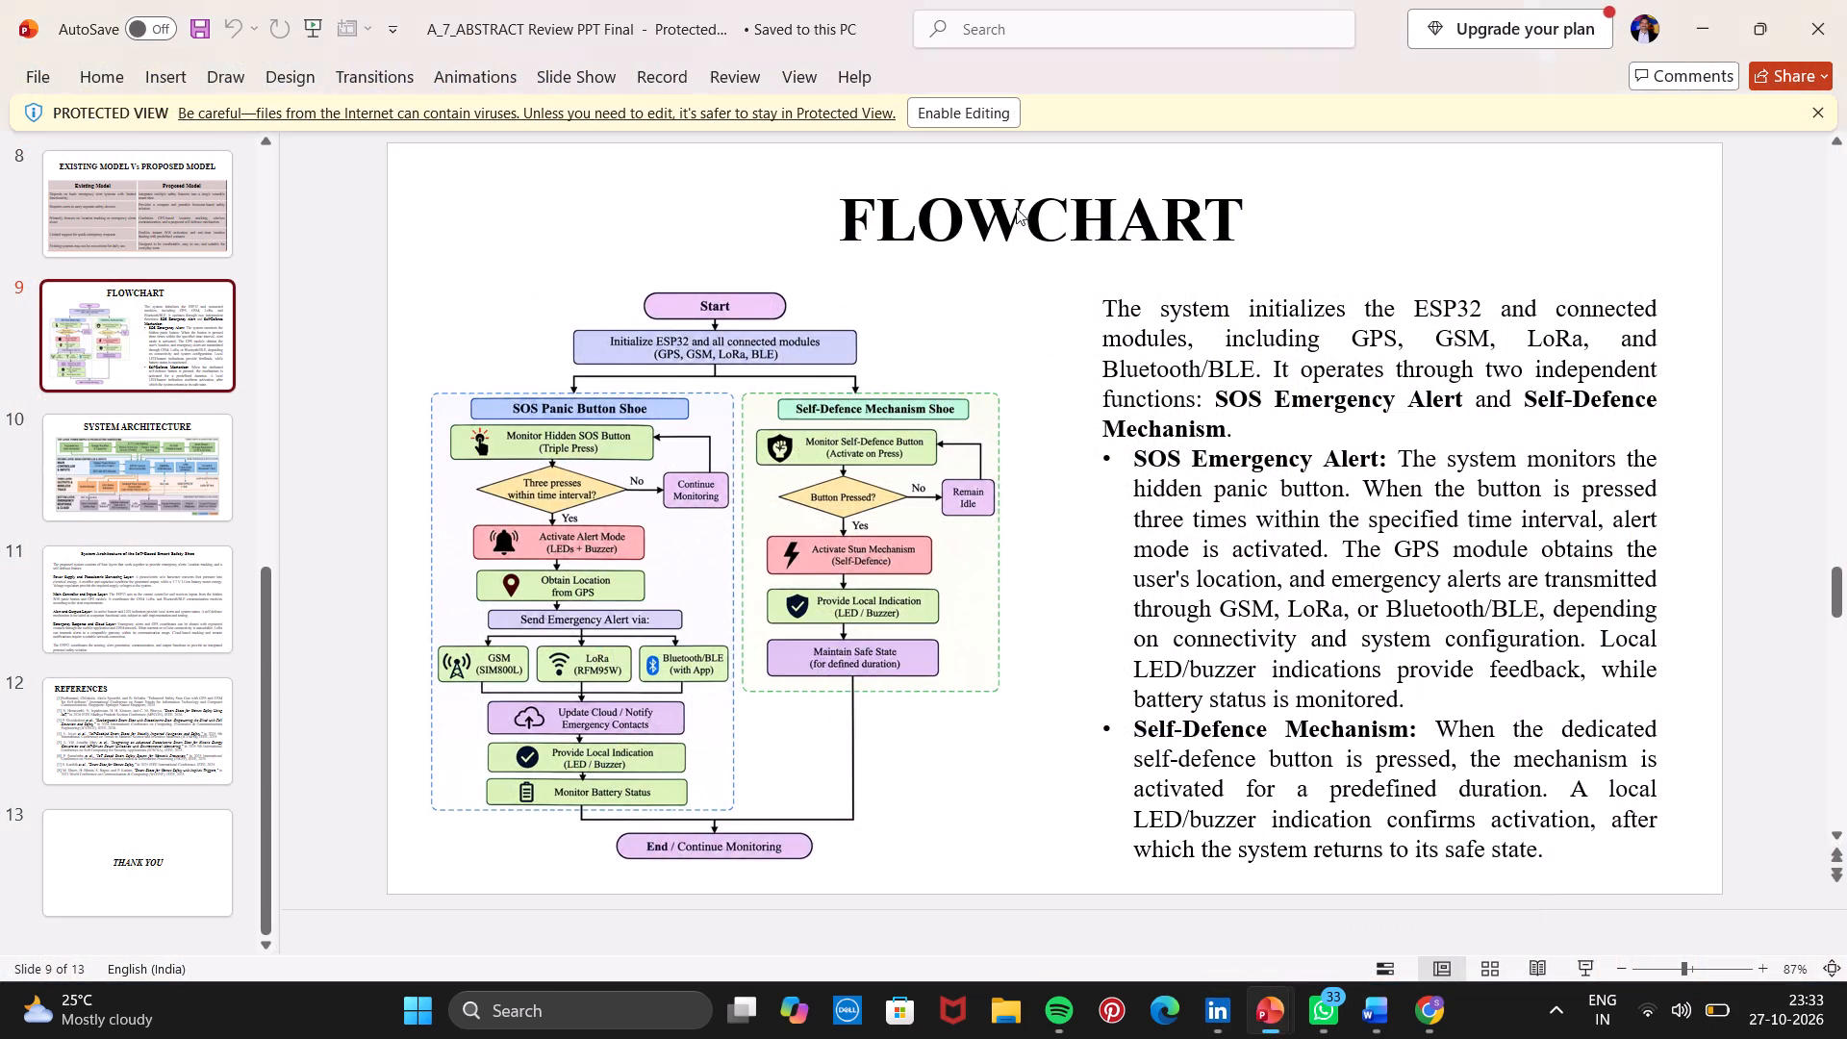
pyautogui.click(973, 118)
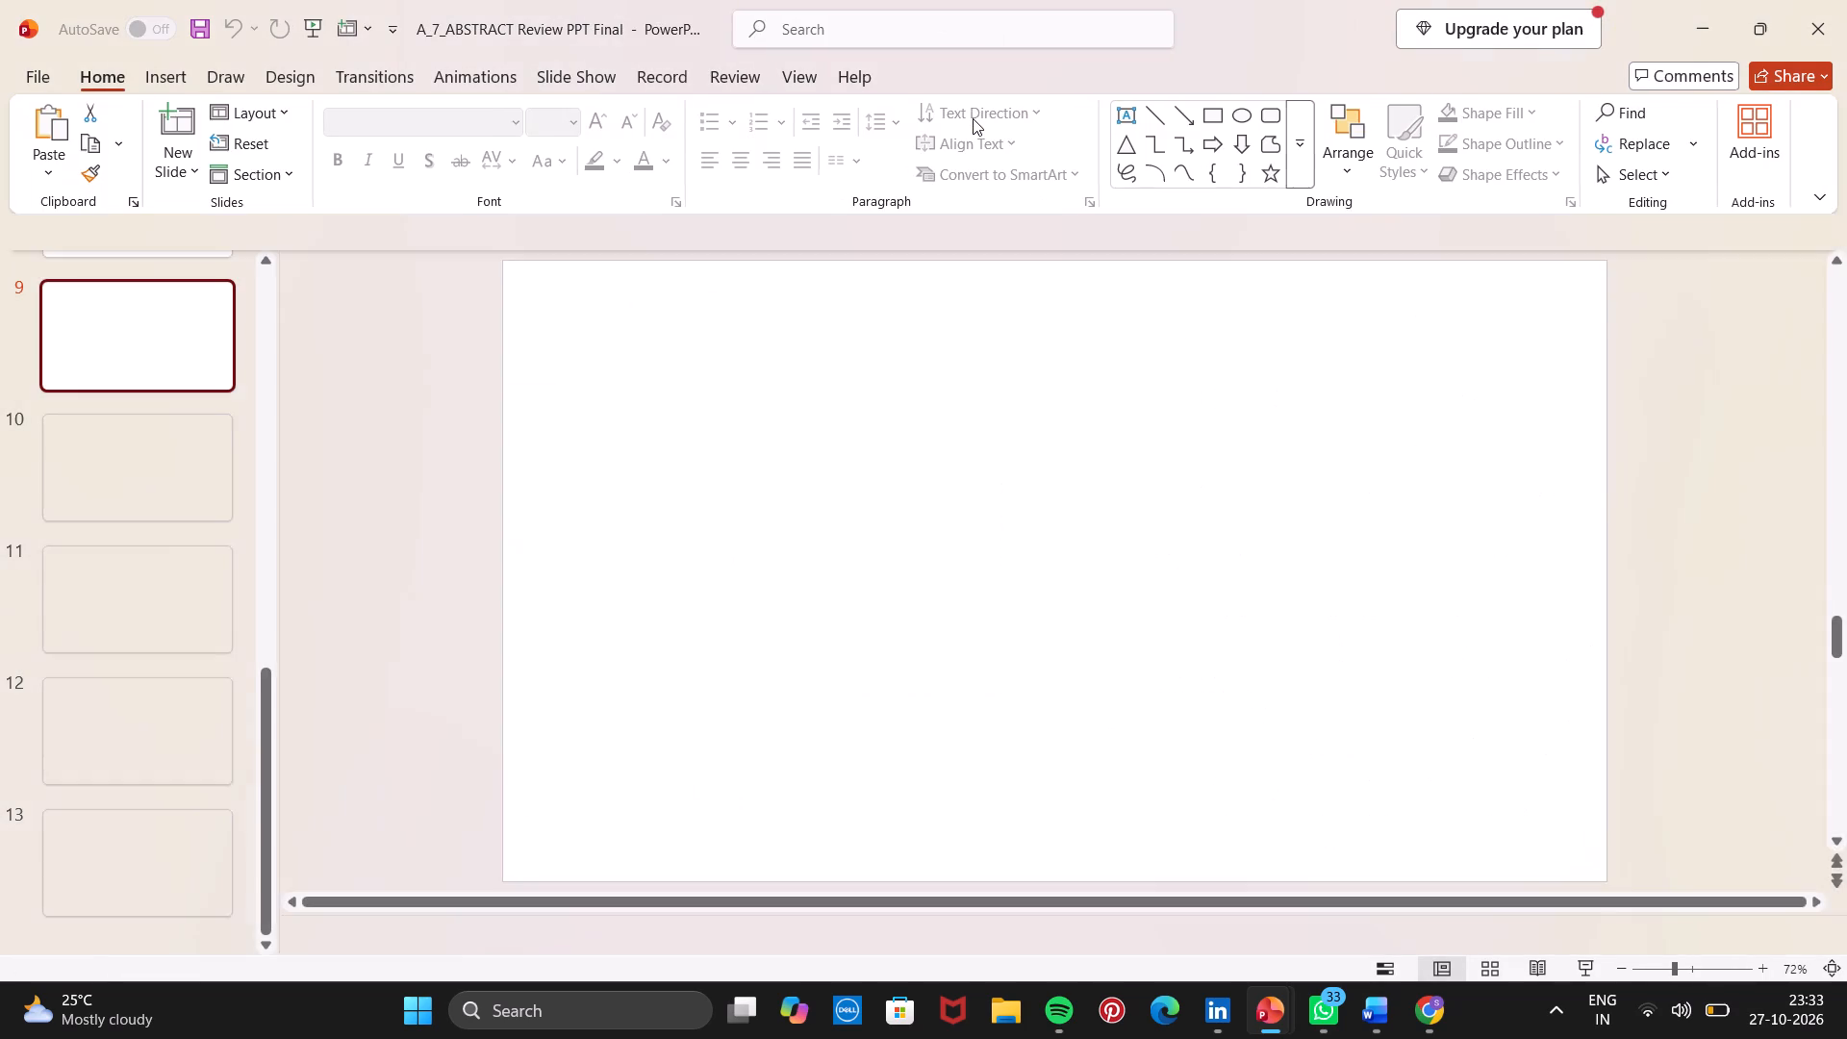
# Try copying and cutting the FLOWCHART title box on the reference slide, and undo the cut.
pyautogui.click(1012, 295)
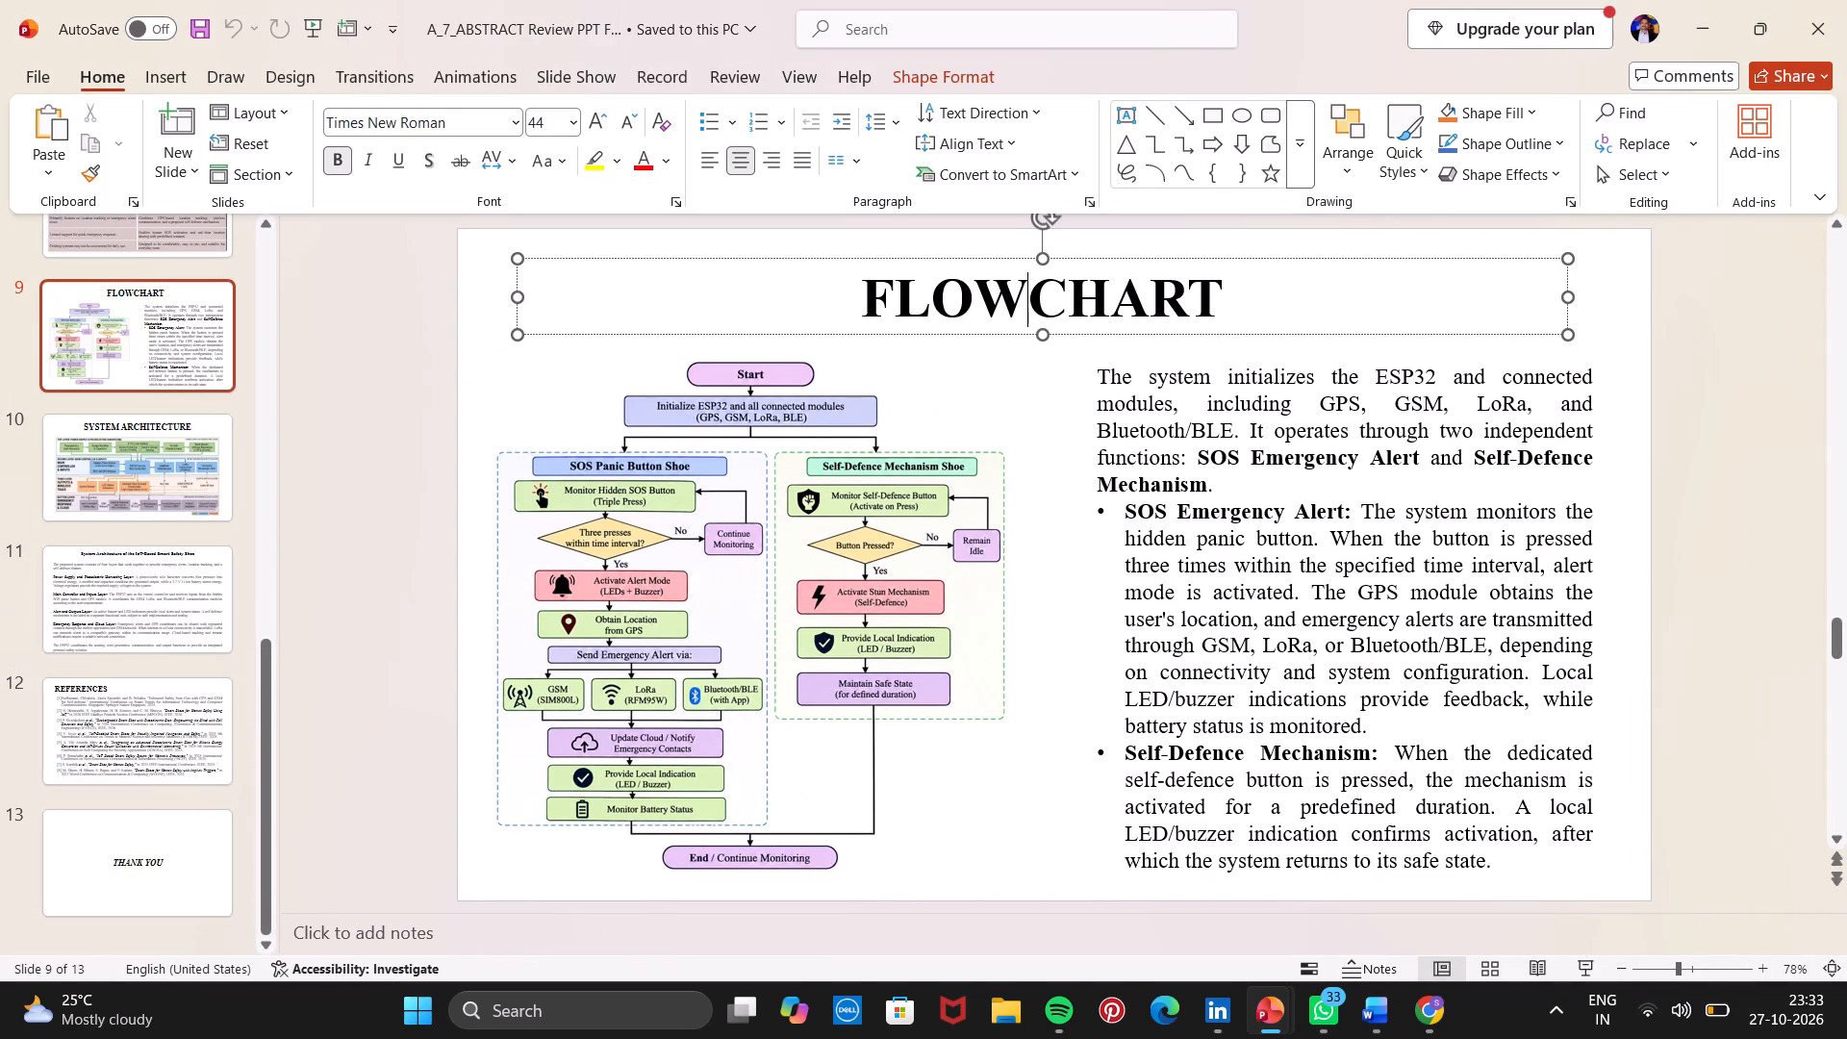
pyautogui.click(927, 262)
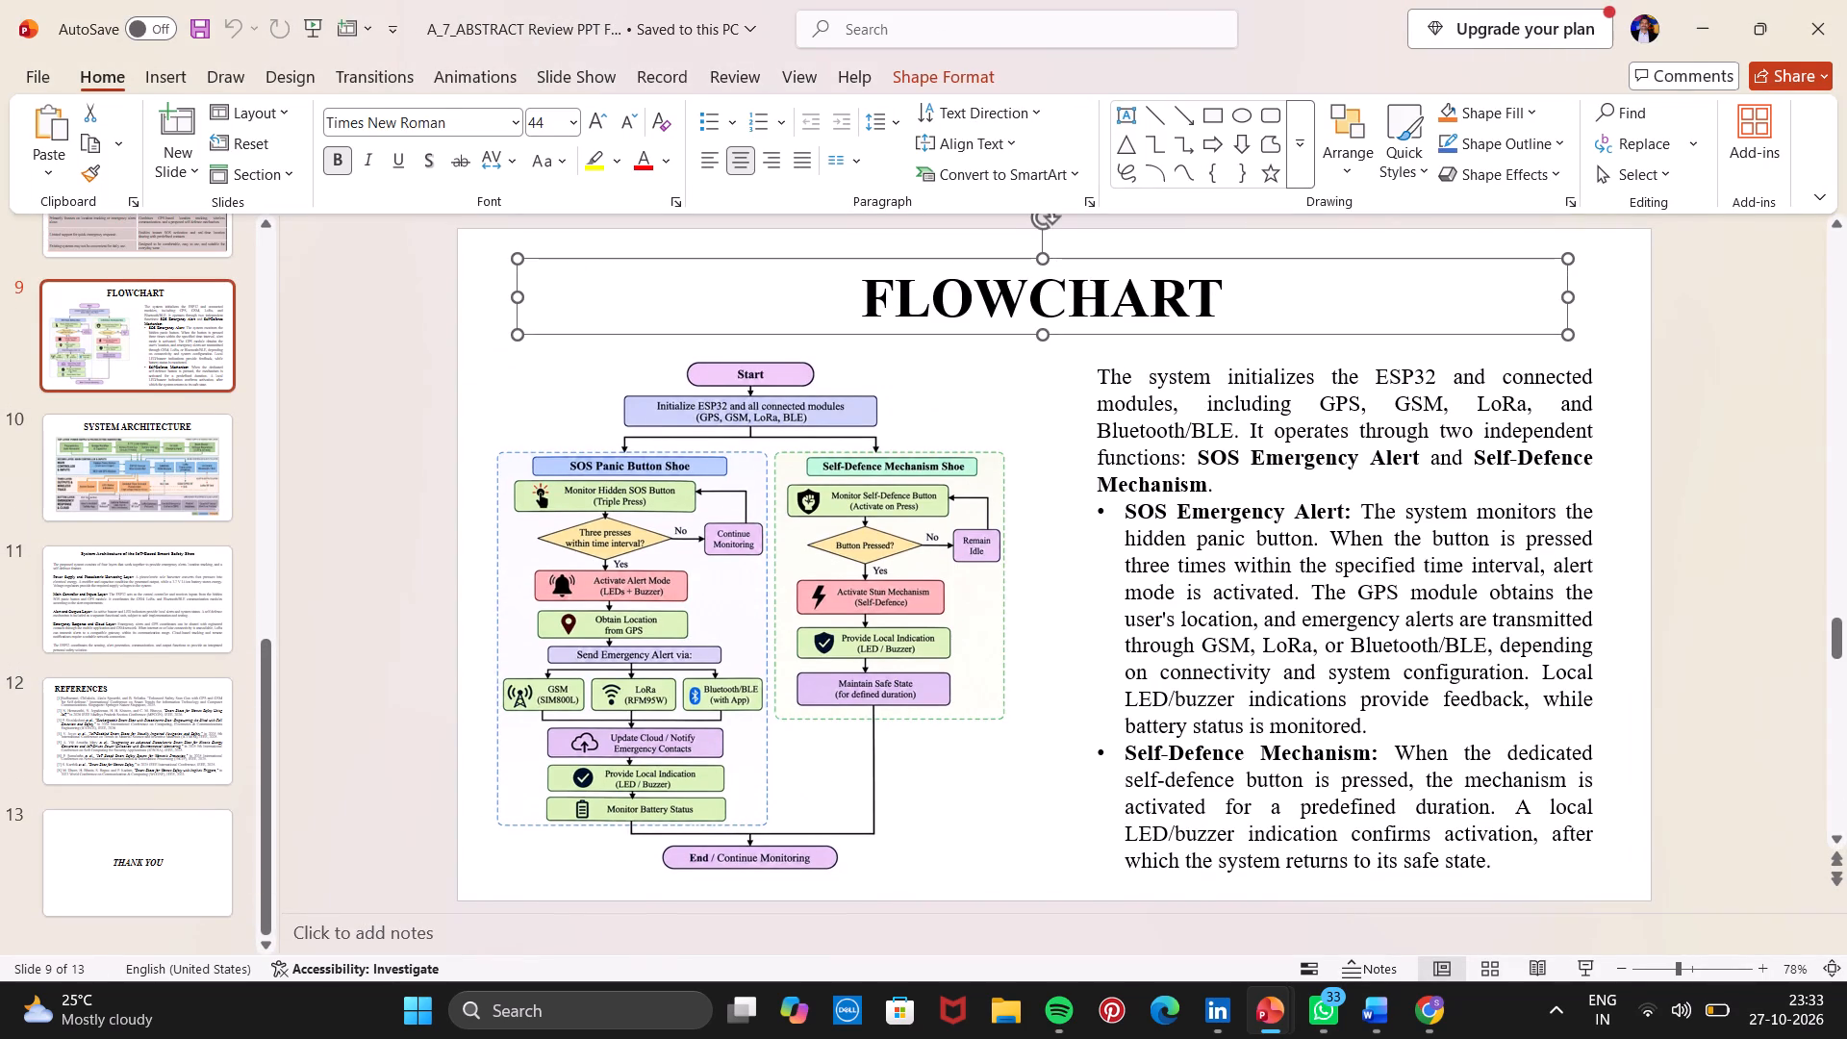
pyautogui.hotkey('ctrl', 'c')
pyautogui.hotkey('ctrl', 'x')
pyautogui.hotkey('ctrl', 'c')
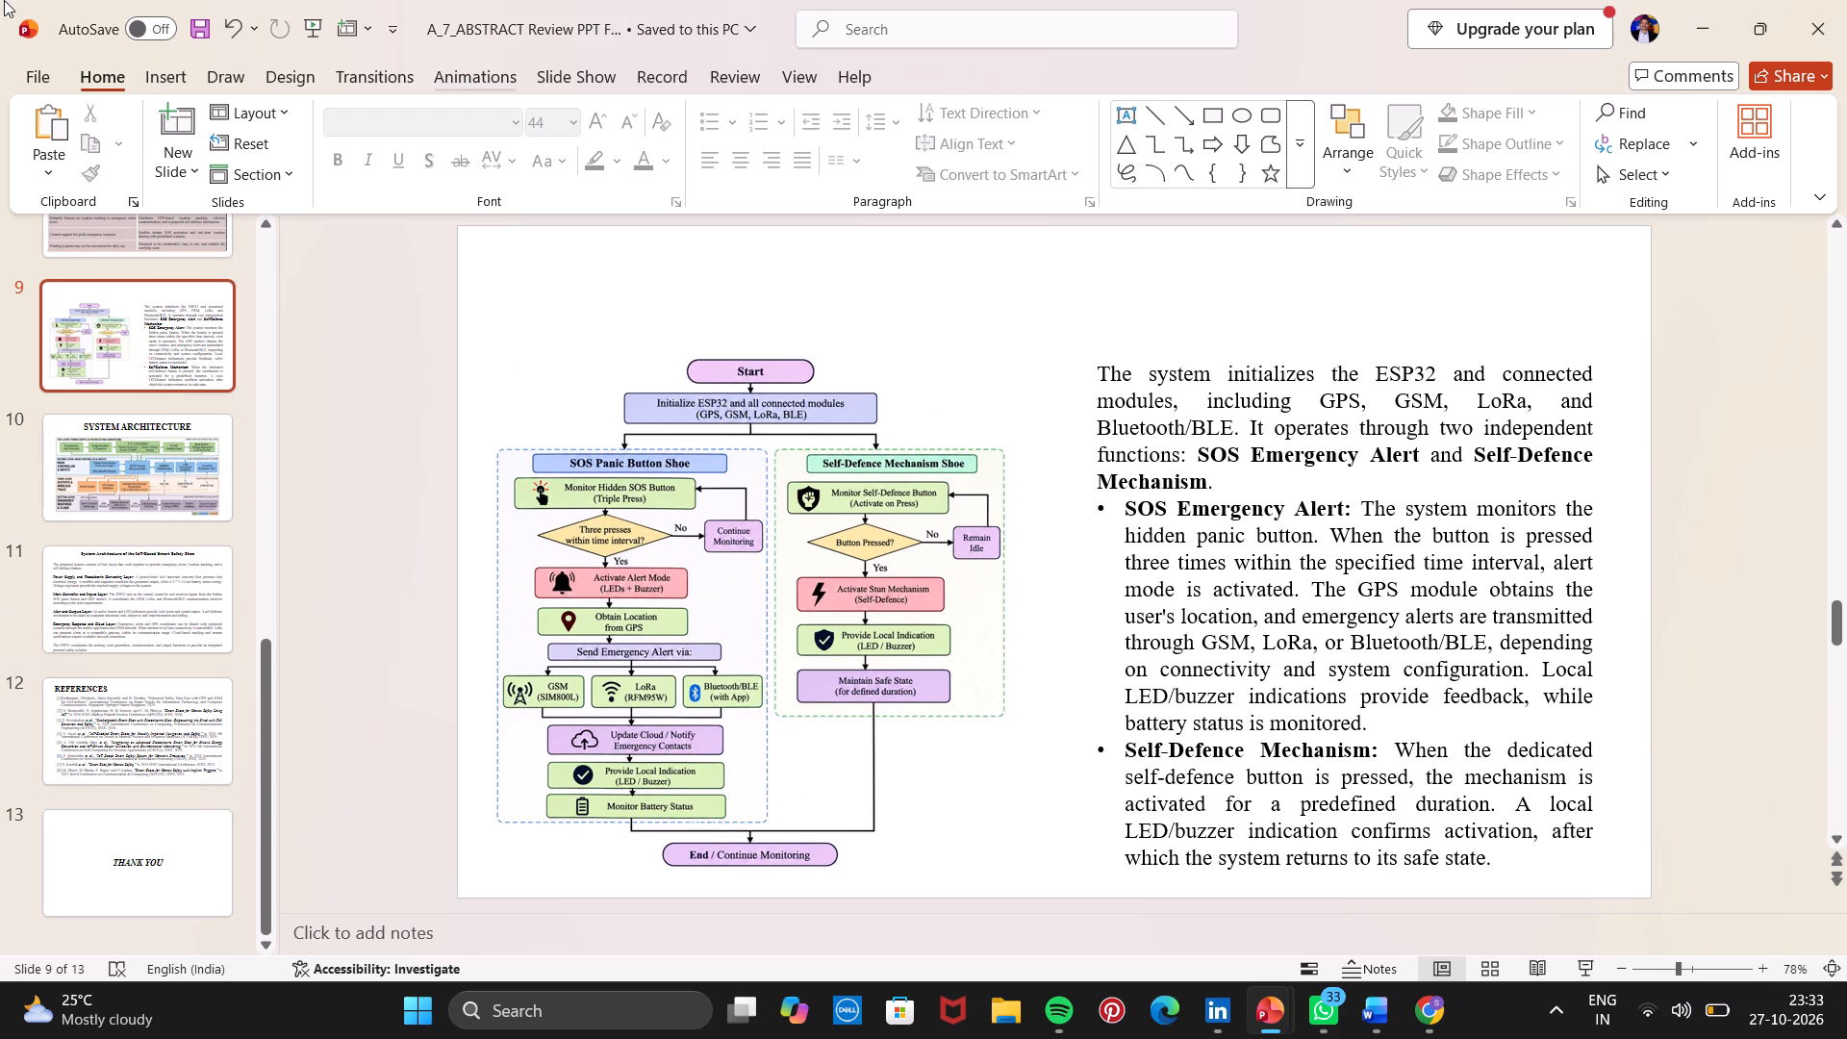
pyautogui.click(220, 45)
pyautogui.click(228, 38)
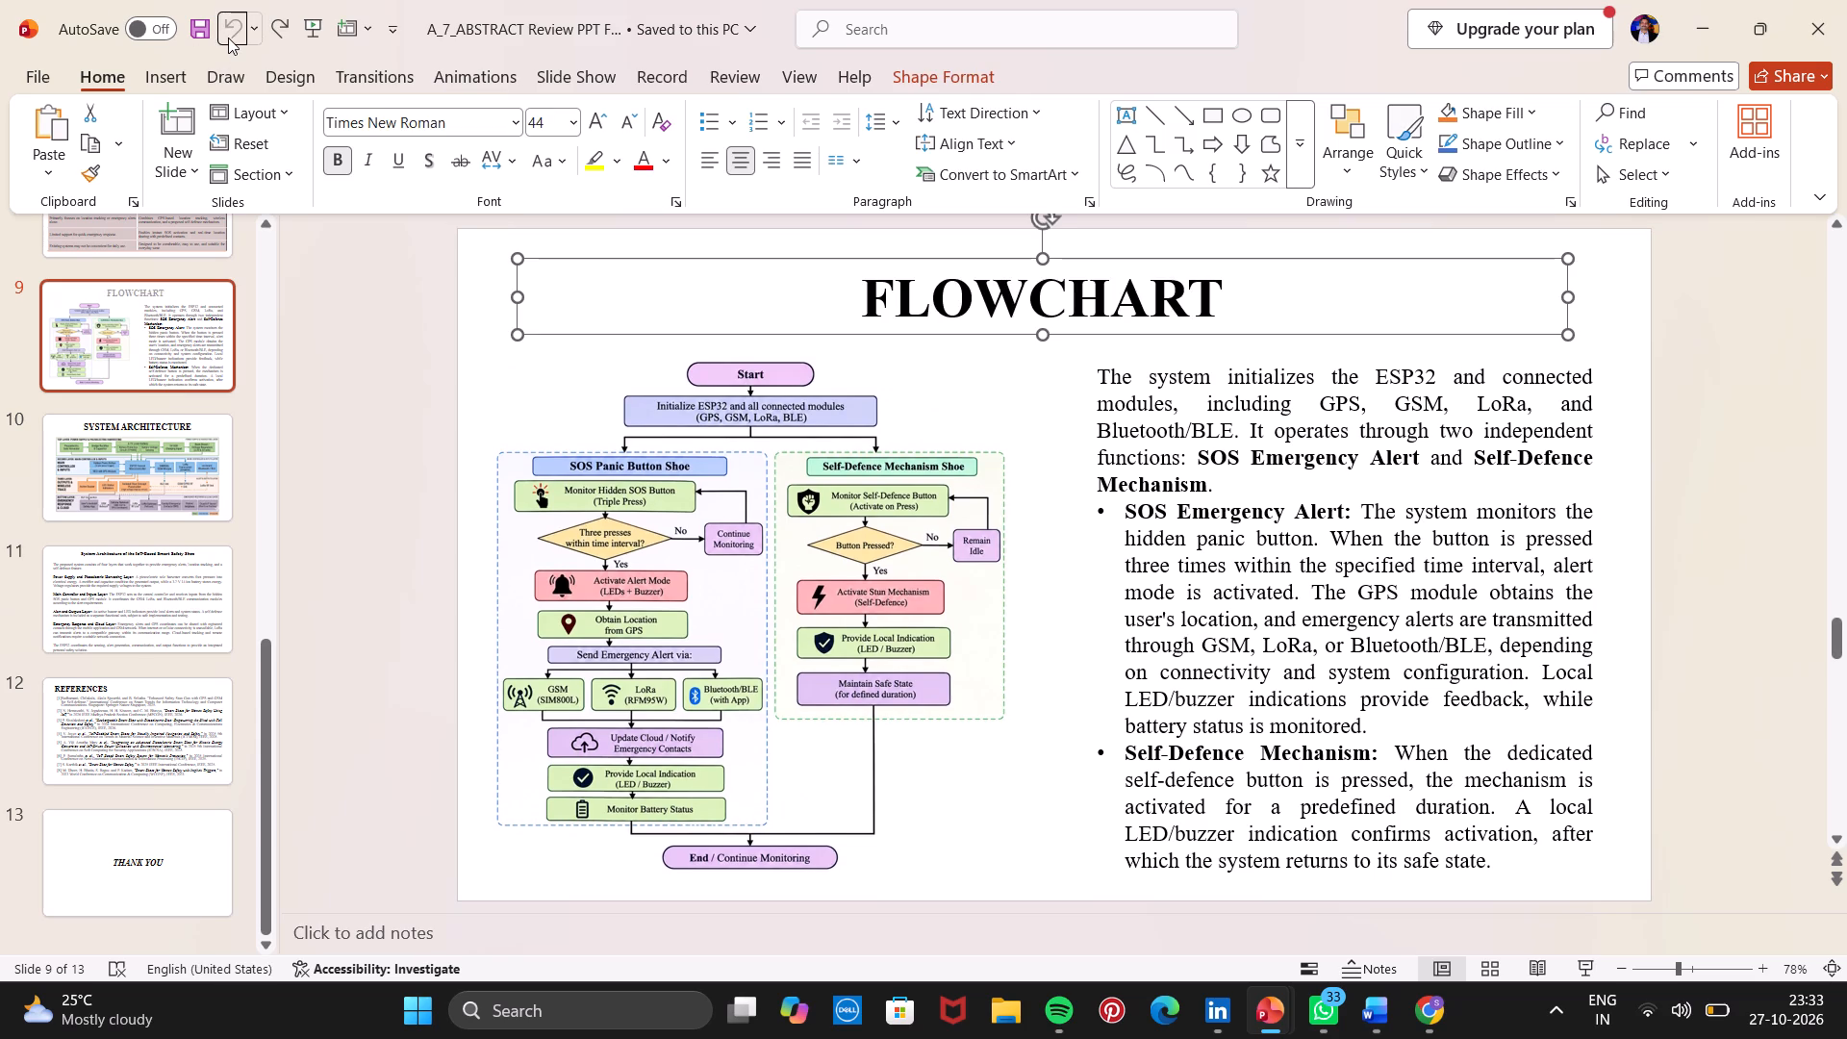
# Copy the whole FLOWCHART title box from slide 9 of the reference presentation.
pyautogui.click(573, 333)
pyautogui.hotkey('ctrl', 'c')
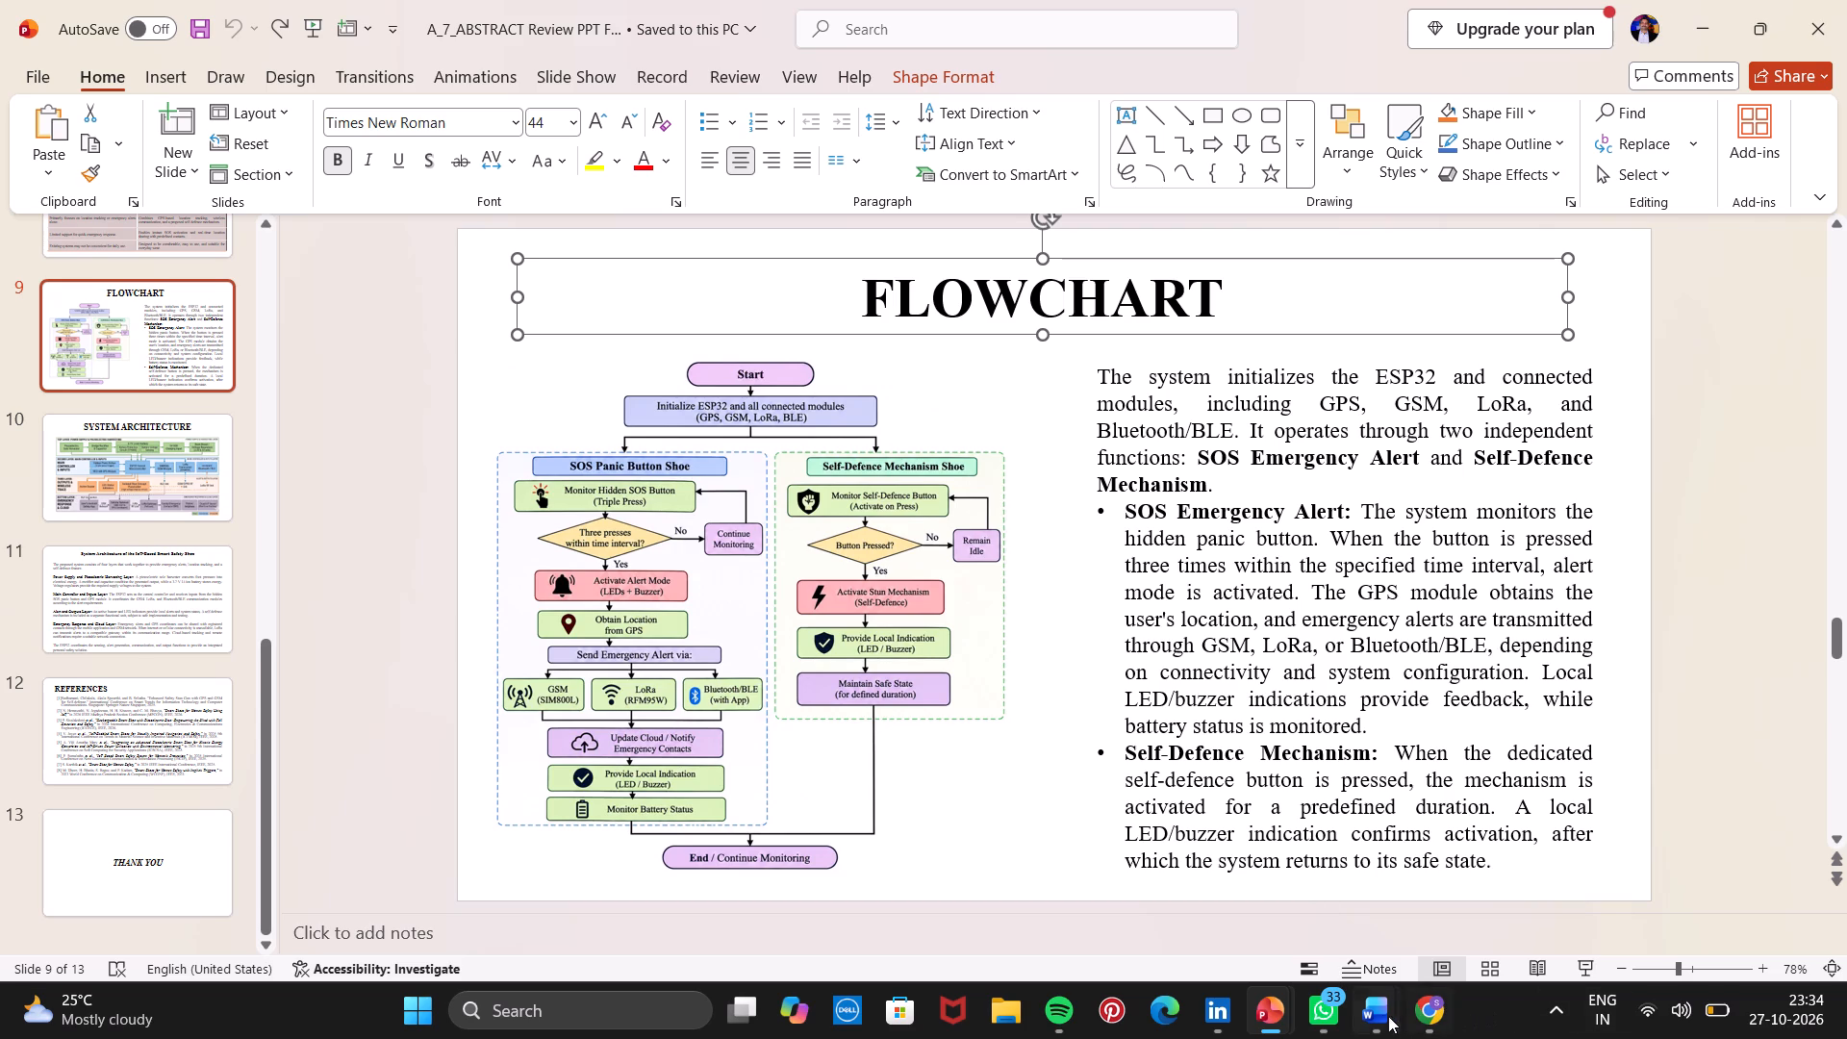
# Switch to the PS-1-Sample PPT, draw a wide text box above the flowchart on slide 9 and paste the FLOWCHART title.
pyautogui.click(1174, 885)
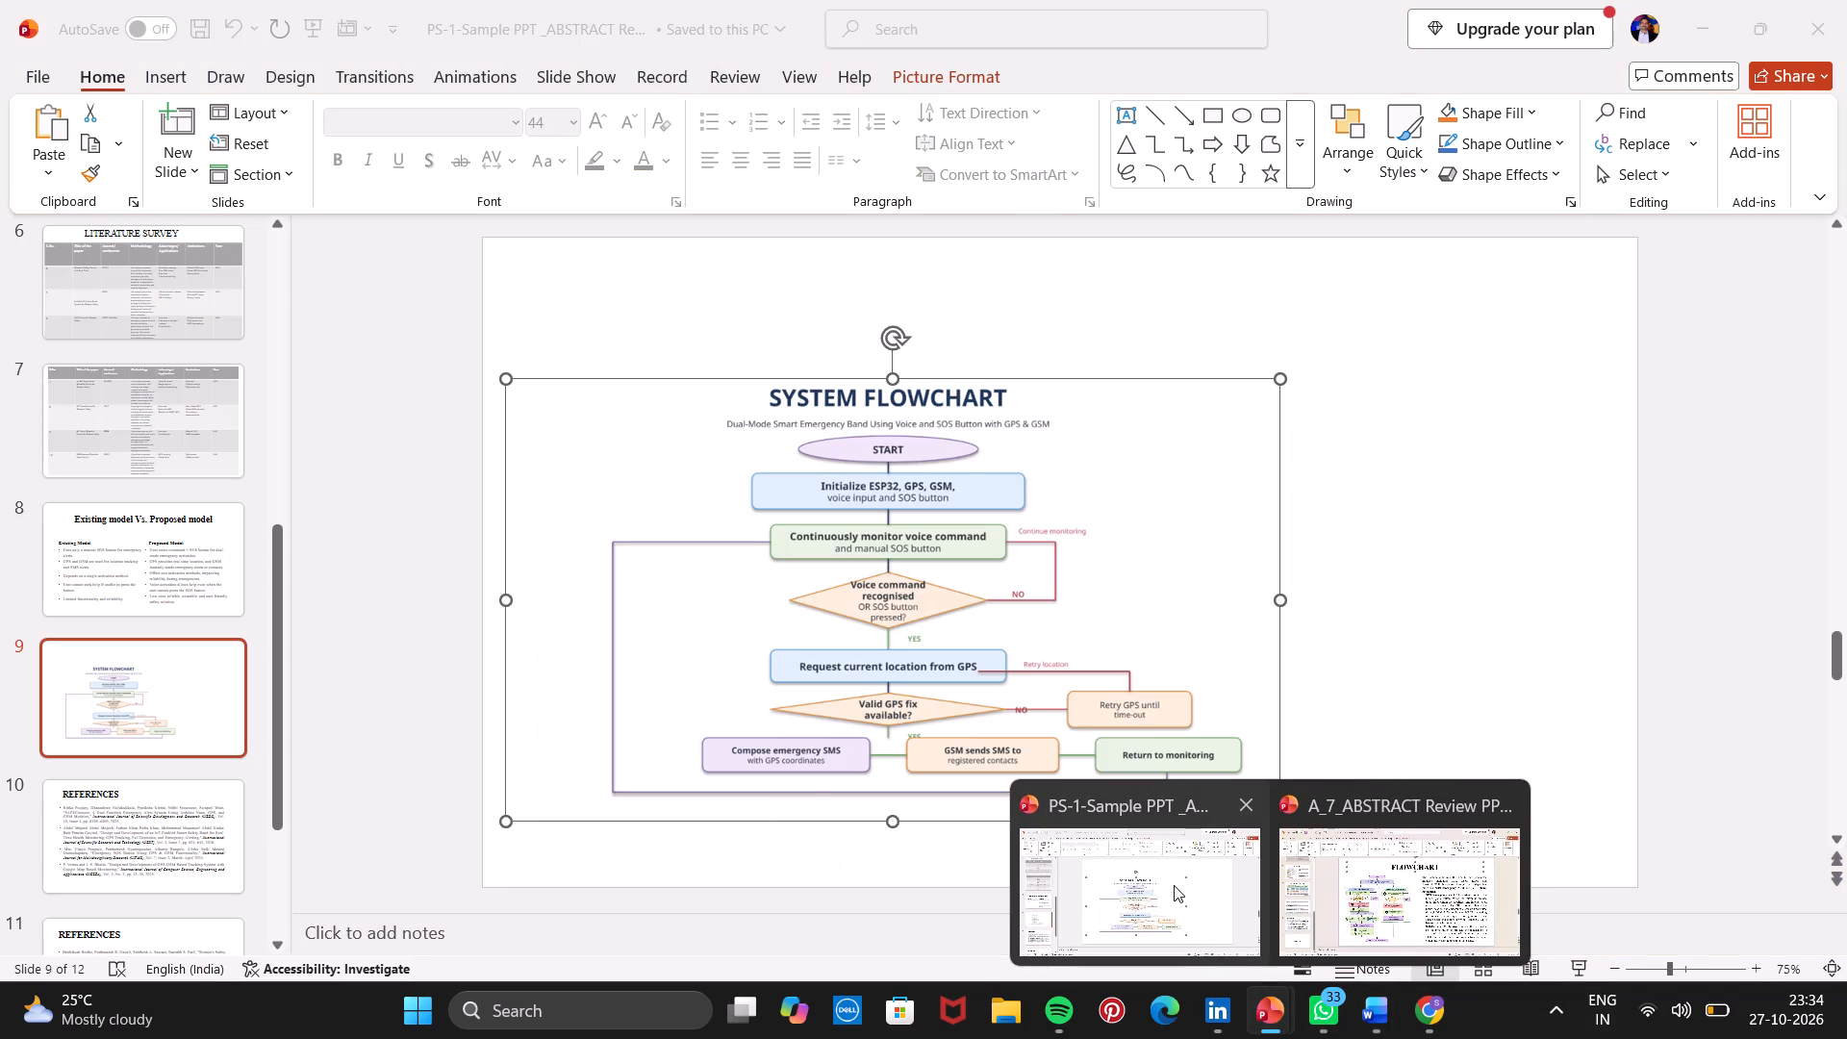
pyautogui.click(1118, 118)
pyautogui.click(1118, 118)
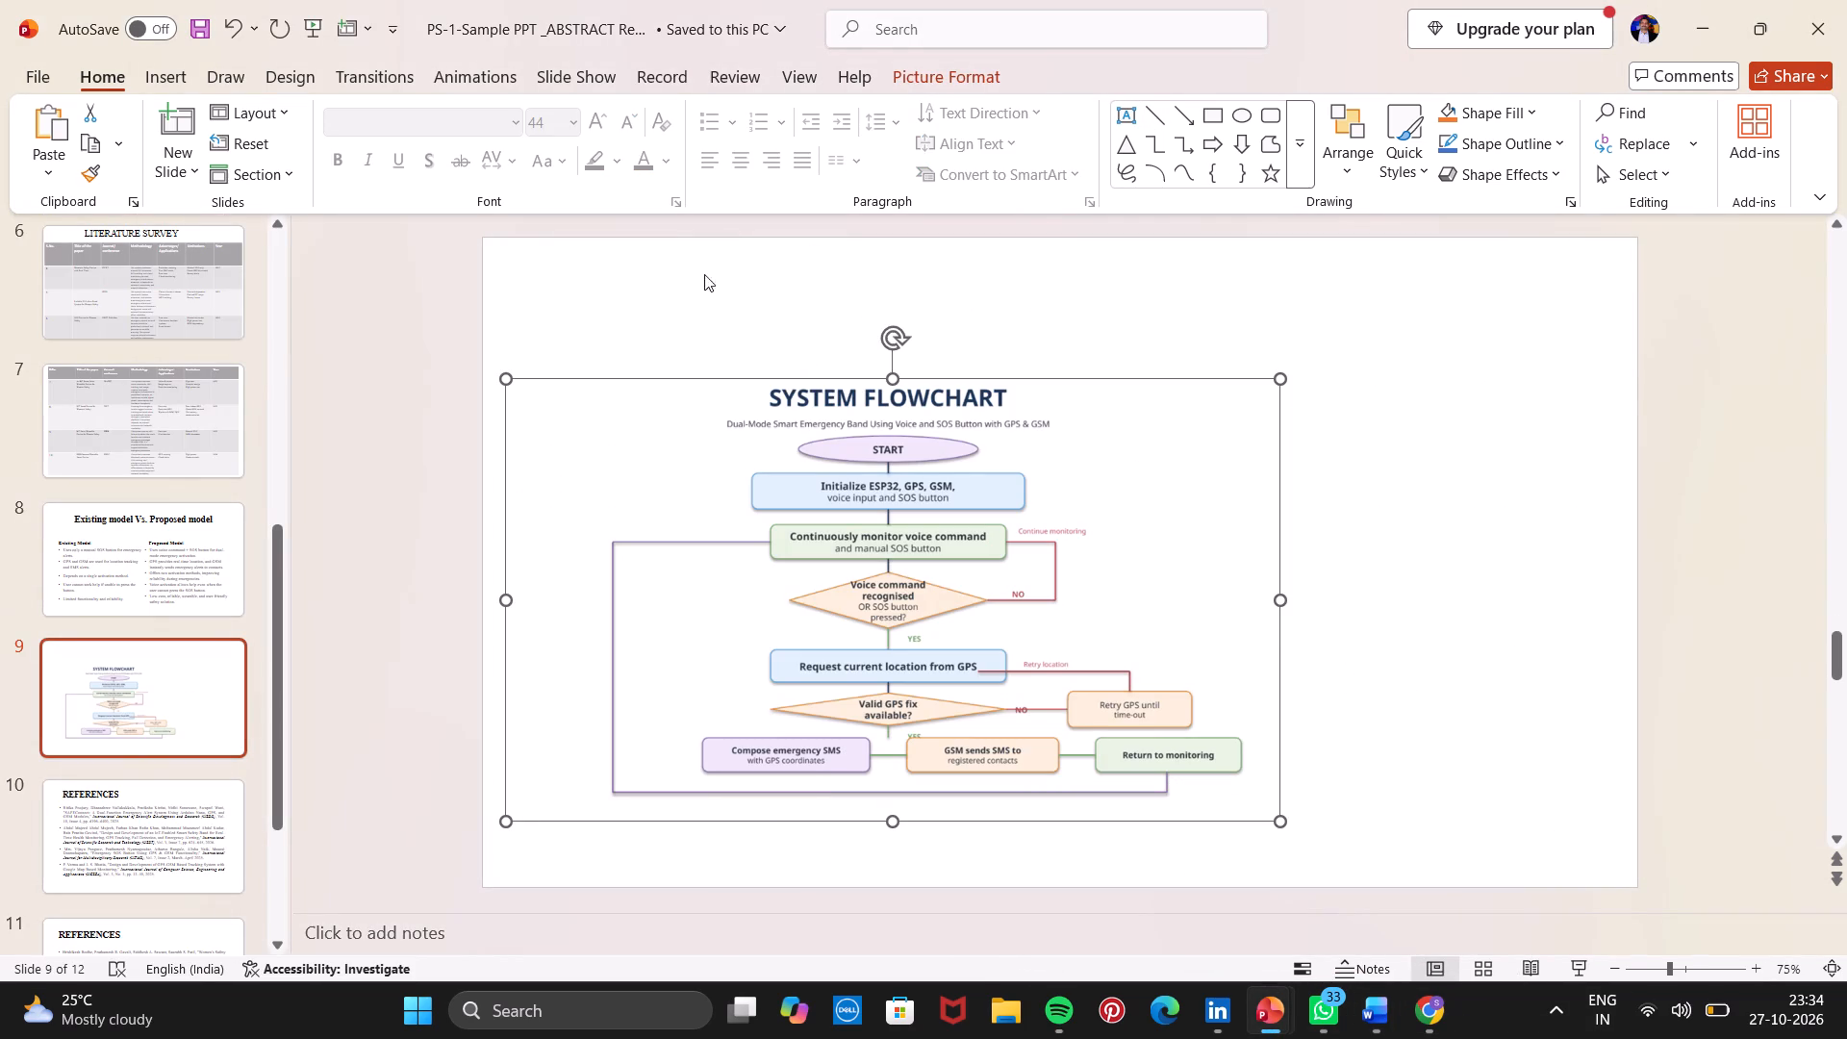
pyautogui.moveTo(585, 278); pyautogui.dragTo(1468, 370)
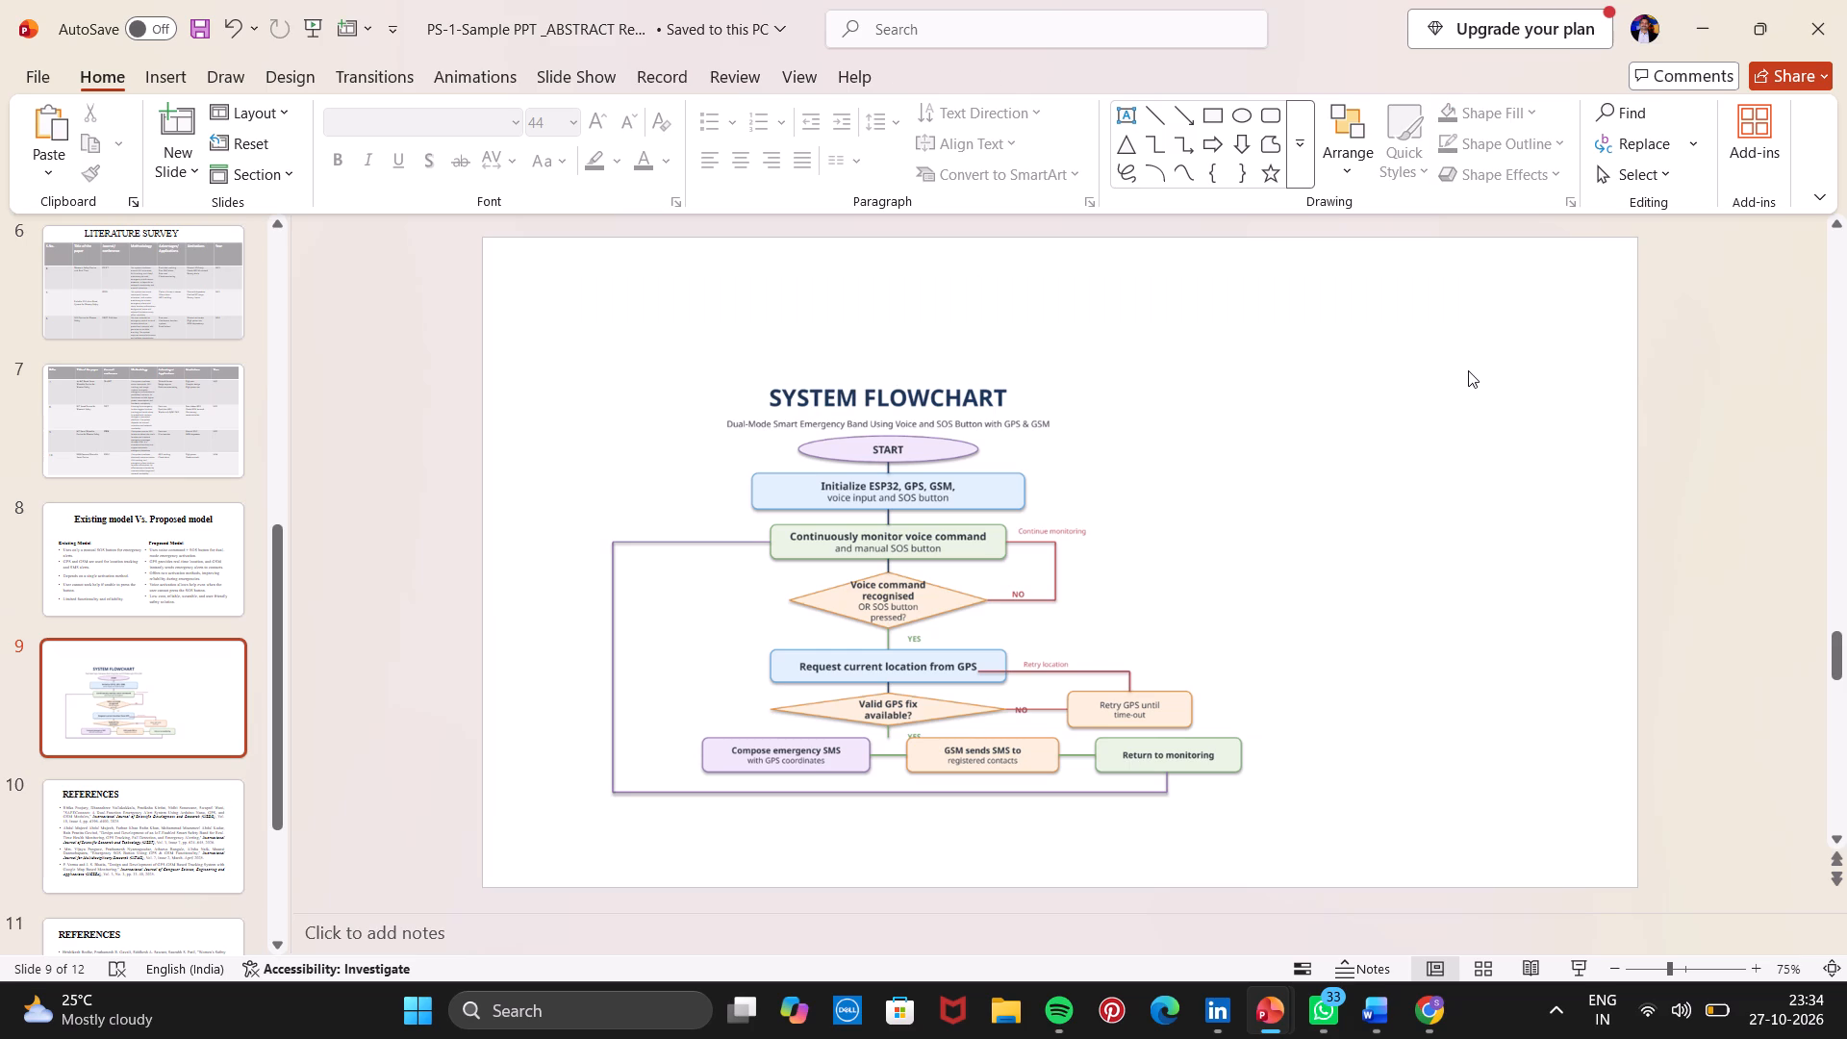
pyautogui.click(1117, 114)
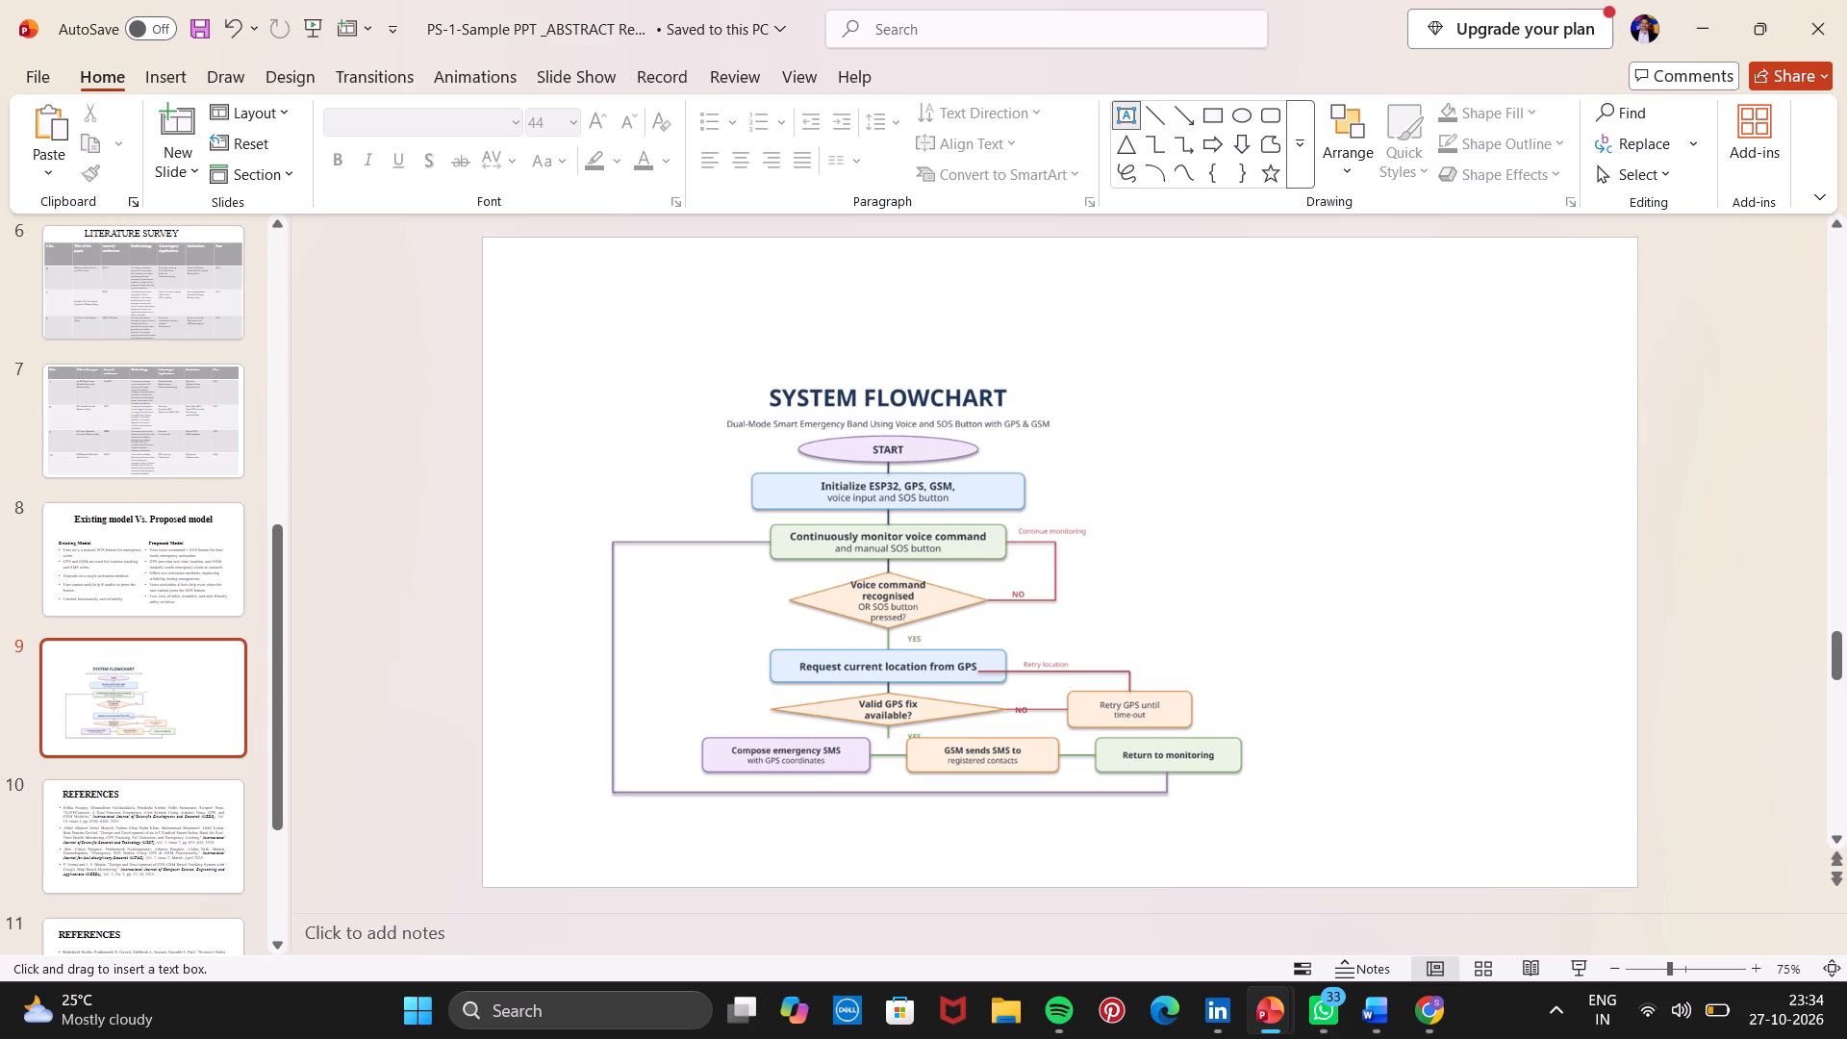
pyautogui.moveTo(532, 293); pyautogui.dragTo(1648, 420)
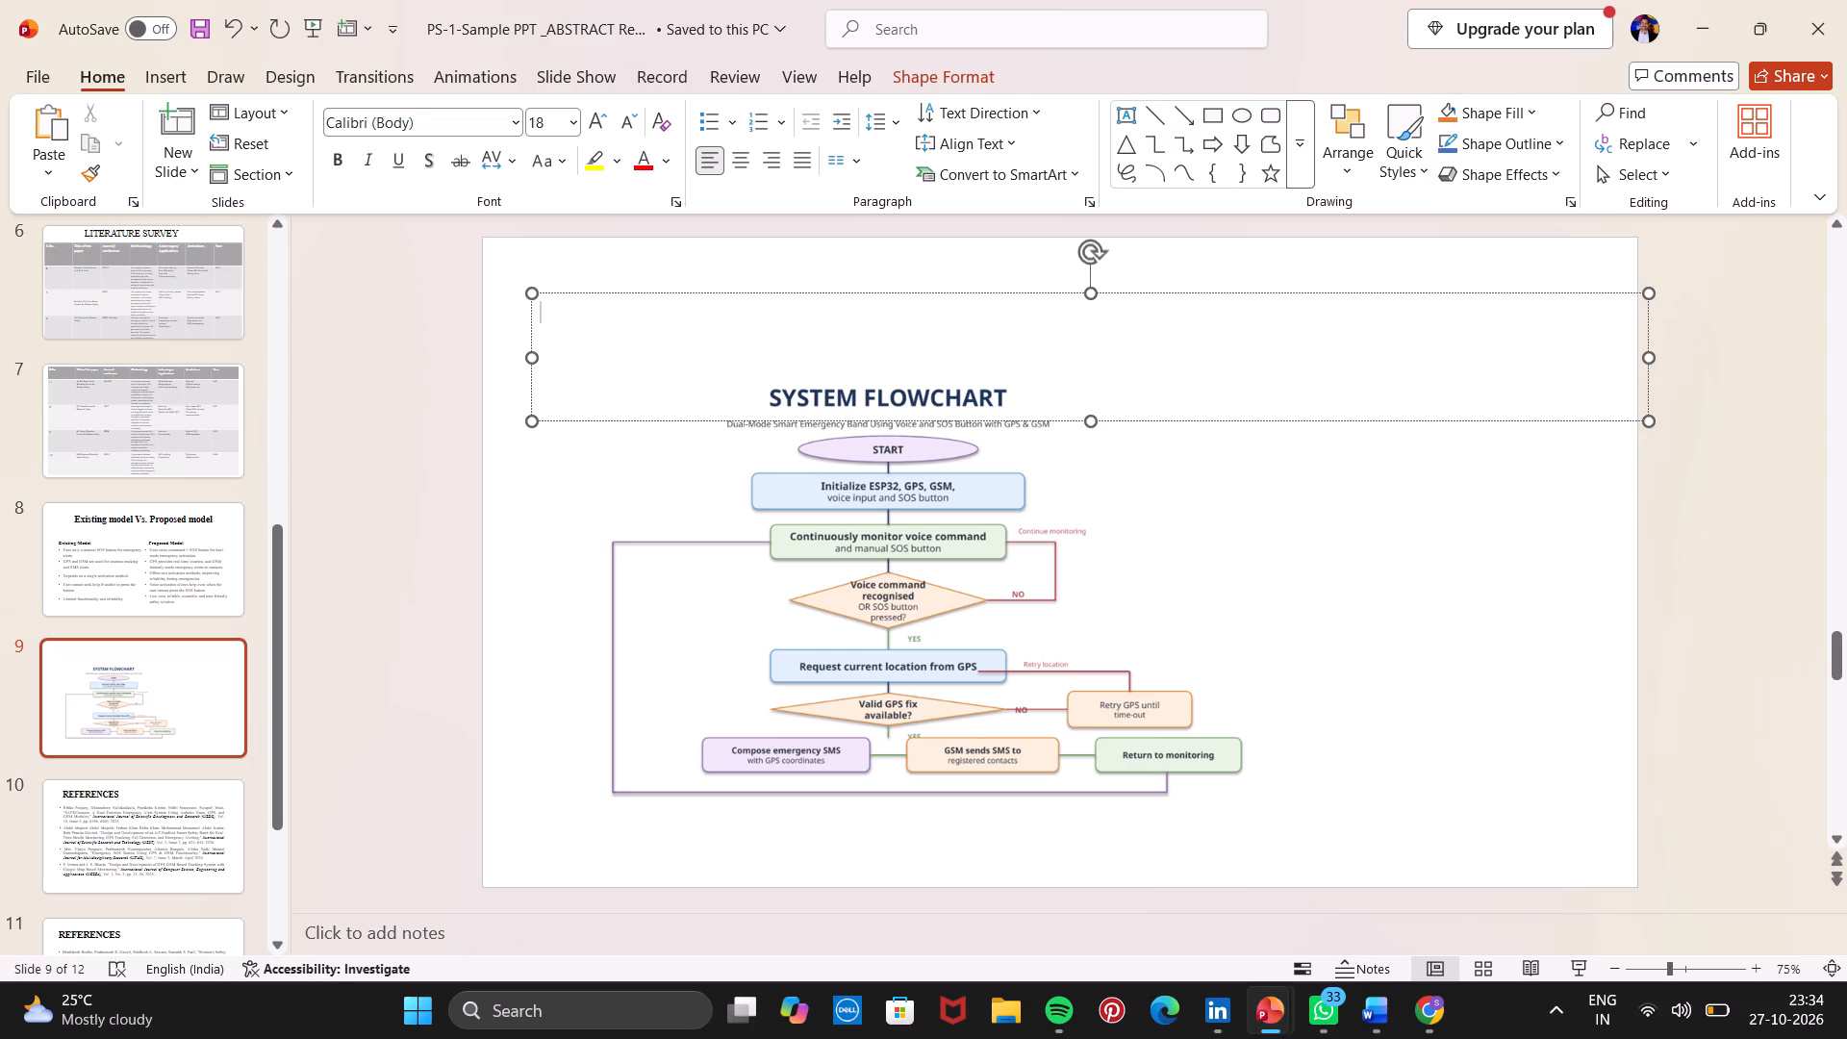
pyautogui.moveTo(1322, 289); pyautogui.dragTo(1356, 241)
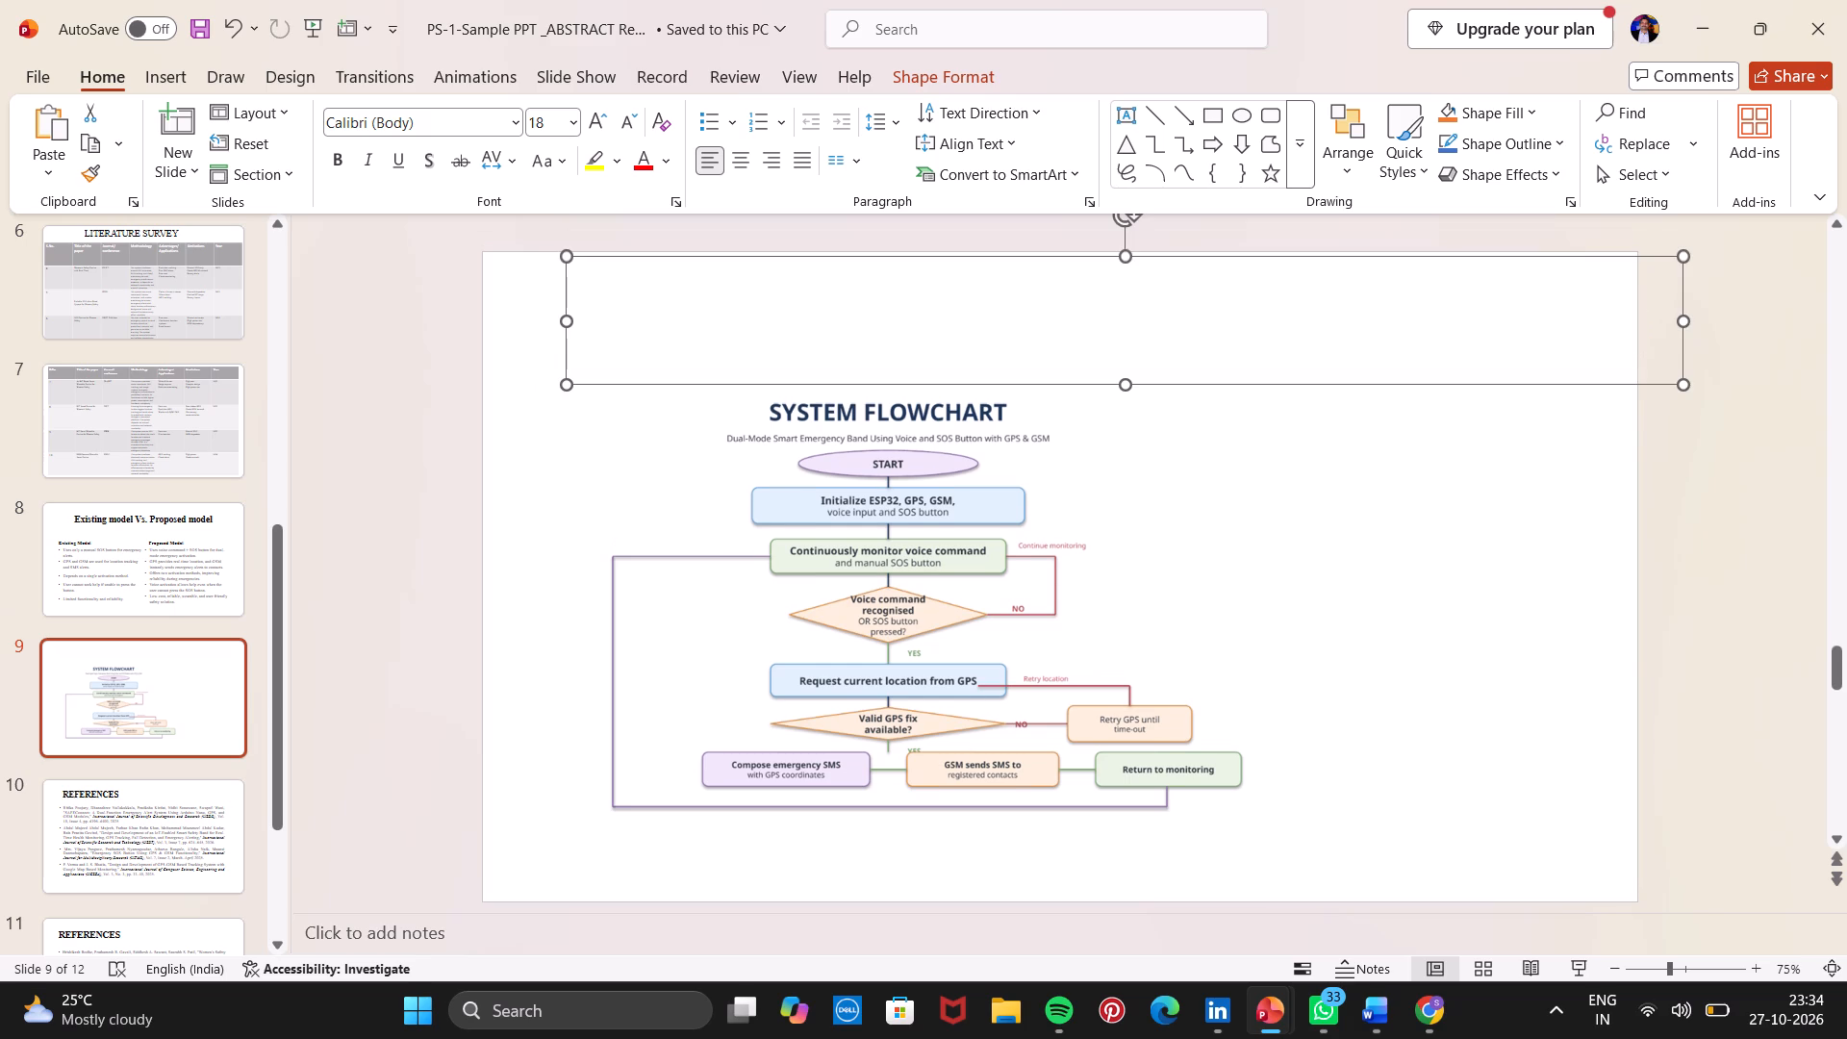
pyautogui.click(933, 334)
pyautogui.hotkey('ctrl', 'v')
# Shrink the flowchart picture on slide 9 from its corners and nudge it up beneath the FLOWCHART title.
pyautogui.click(957, 674)
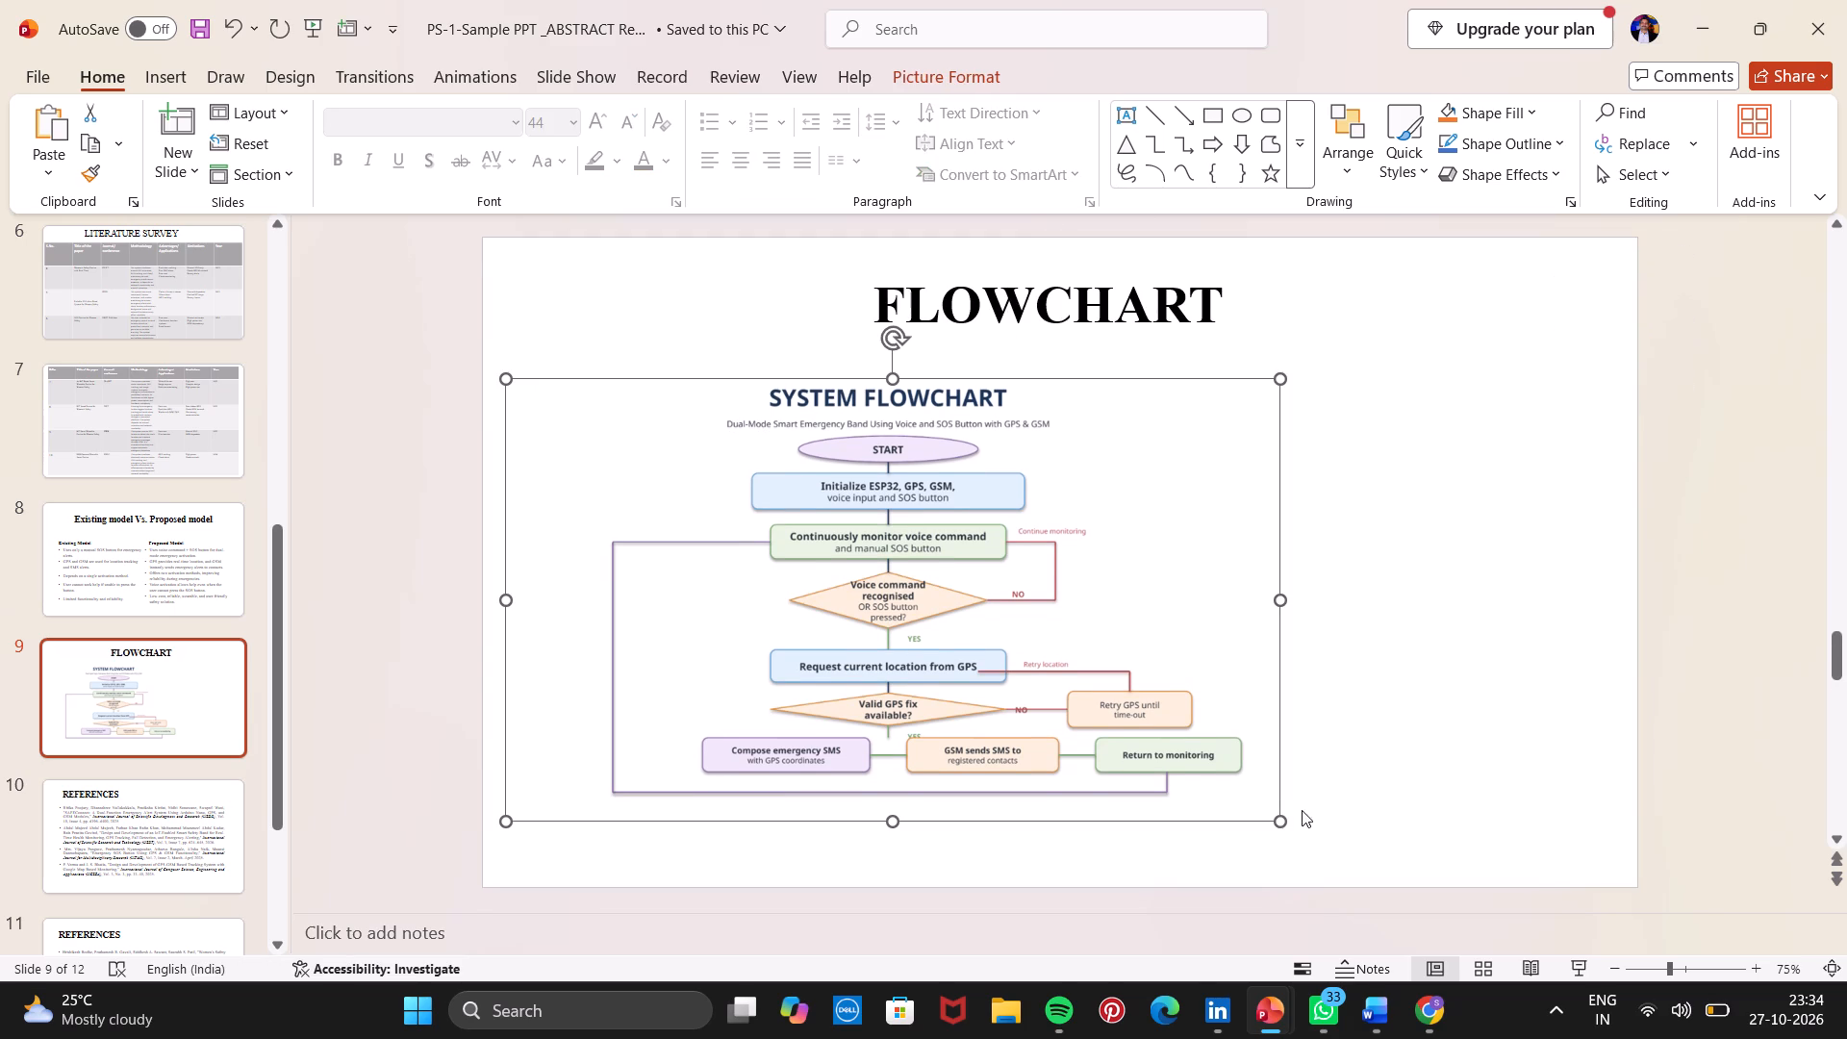
pyautogui.moveTo(1281, 821); pyautogui.dragTo(926, 823)
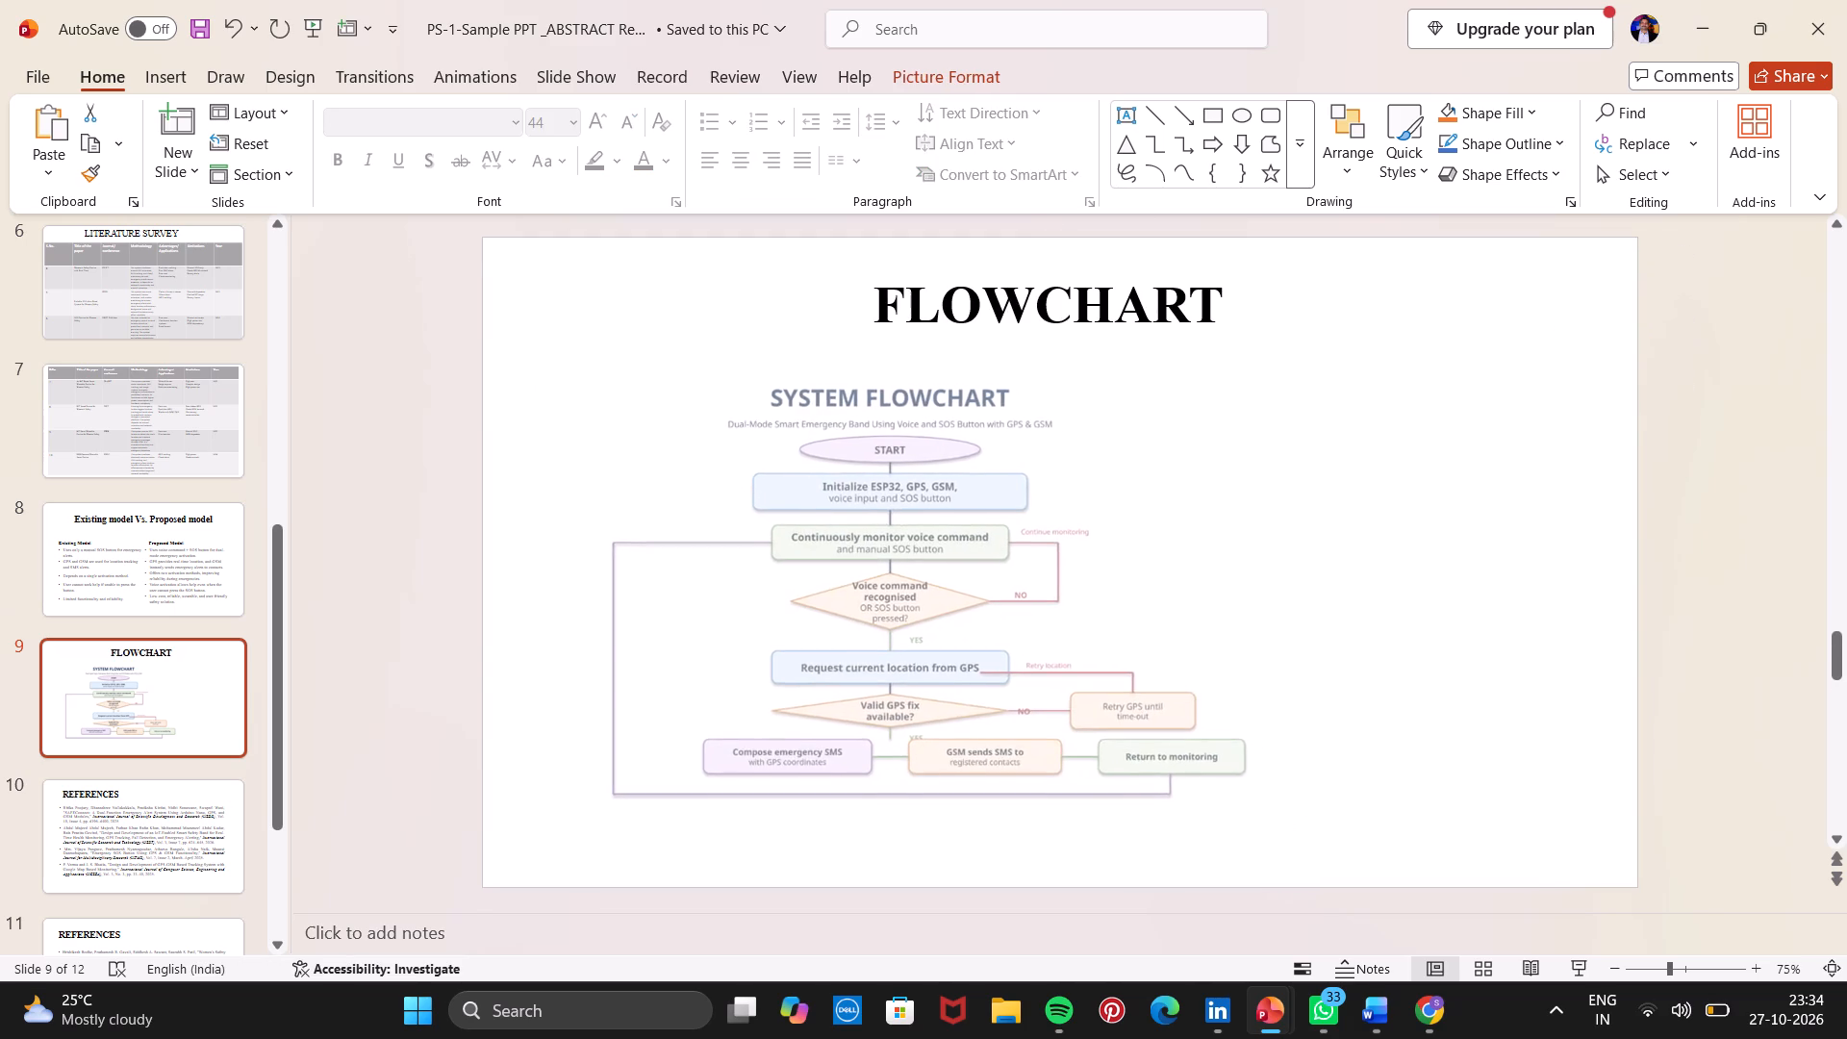
pyautogui.moveTo(926, 823); pyautogui.dragTo(741, 768)
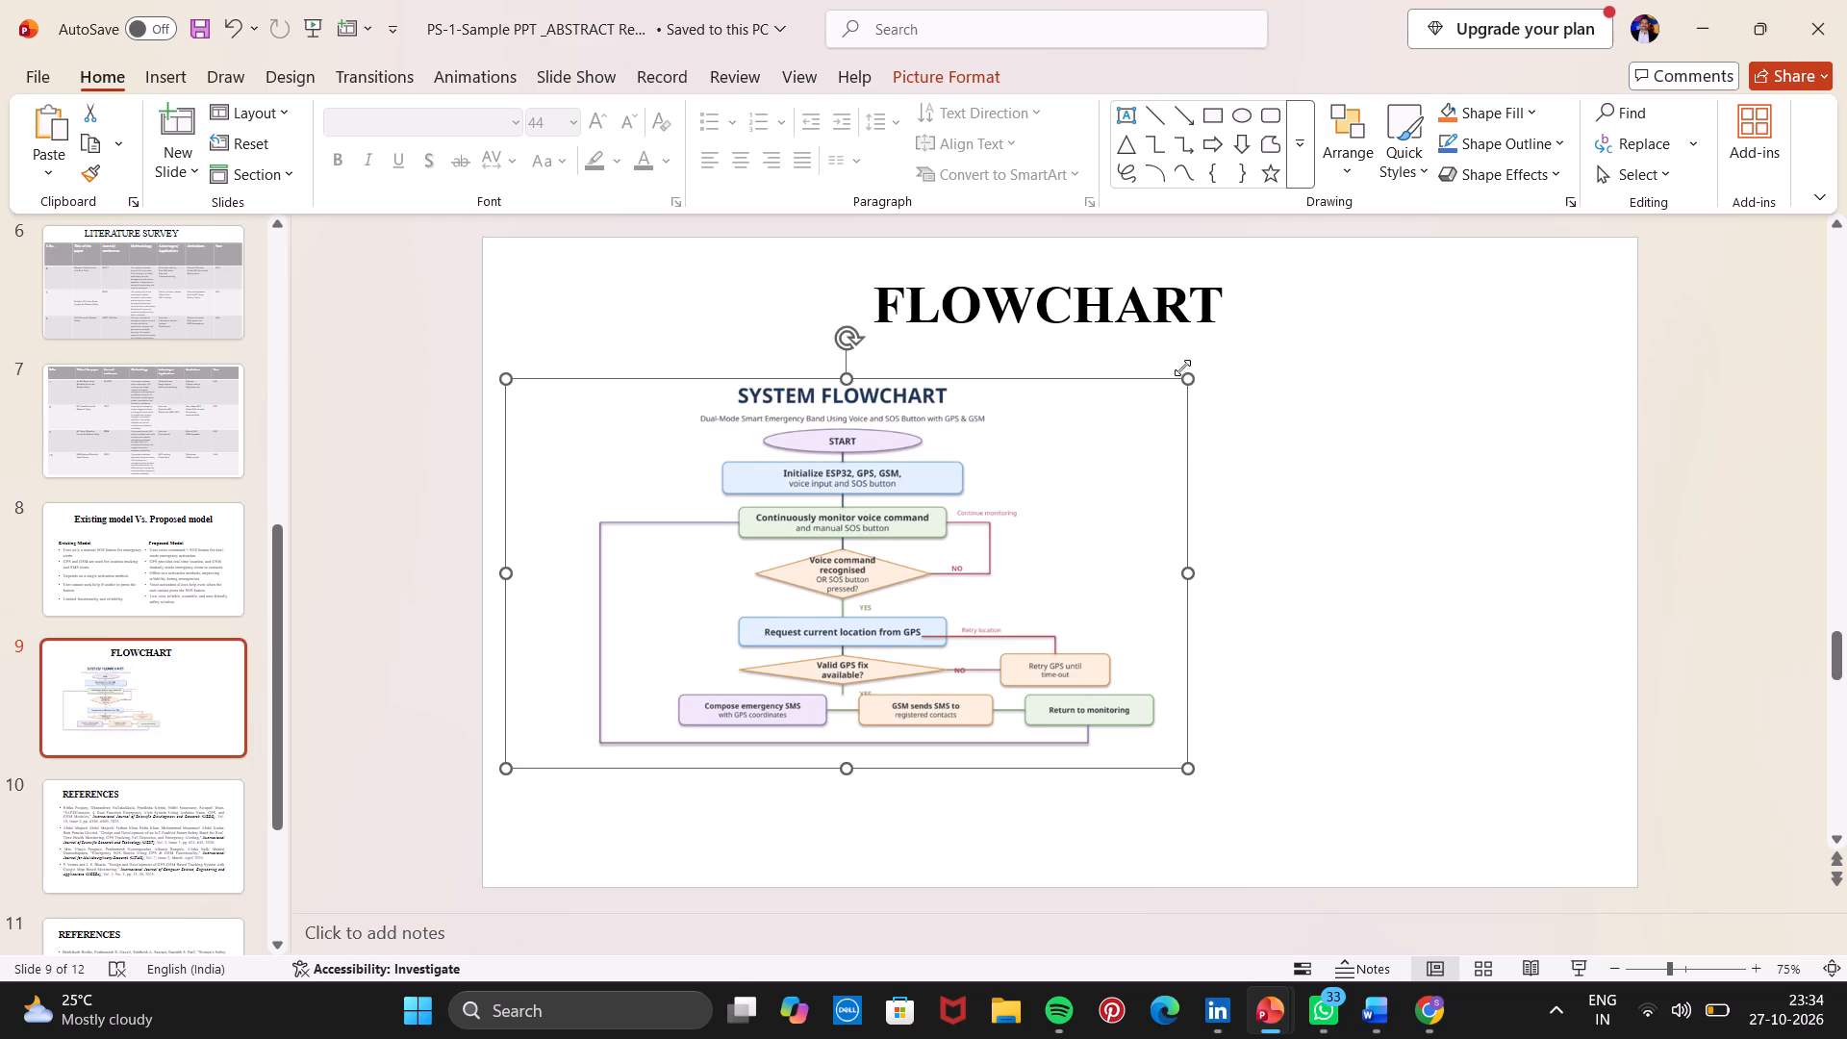
pyautogui.moveTo(1187, 381); pyautogui.dragTo(1038, 419)
pyautogui.moveTo(895, 514); pyautogui.dragTo(893, 486)
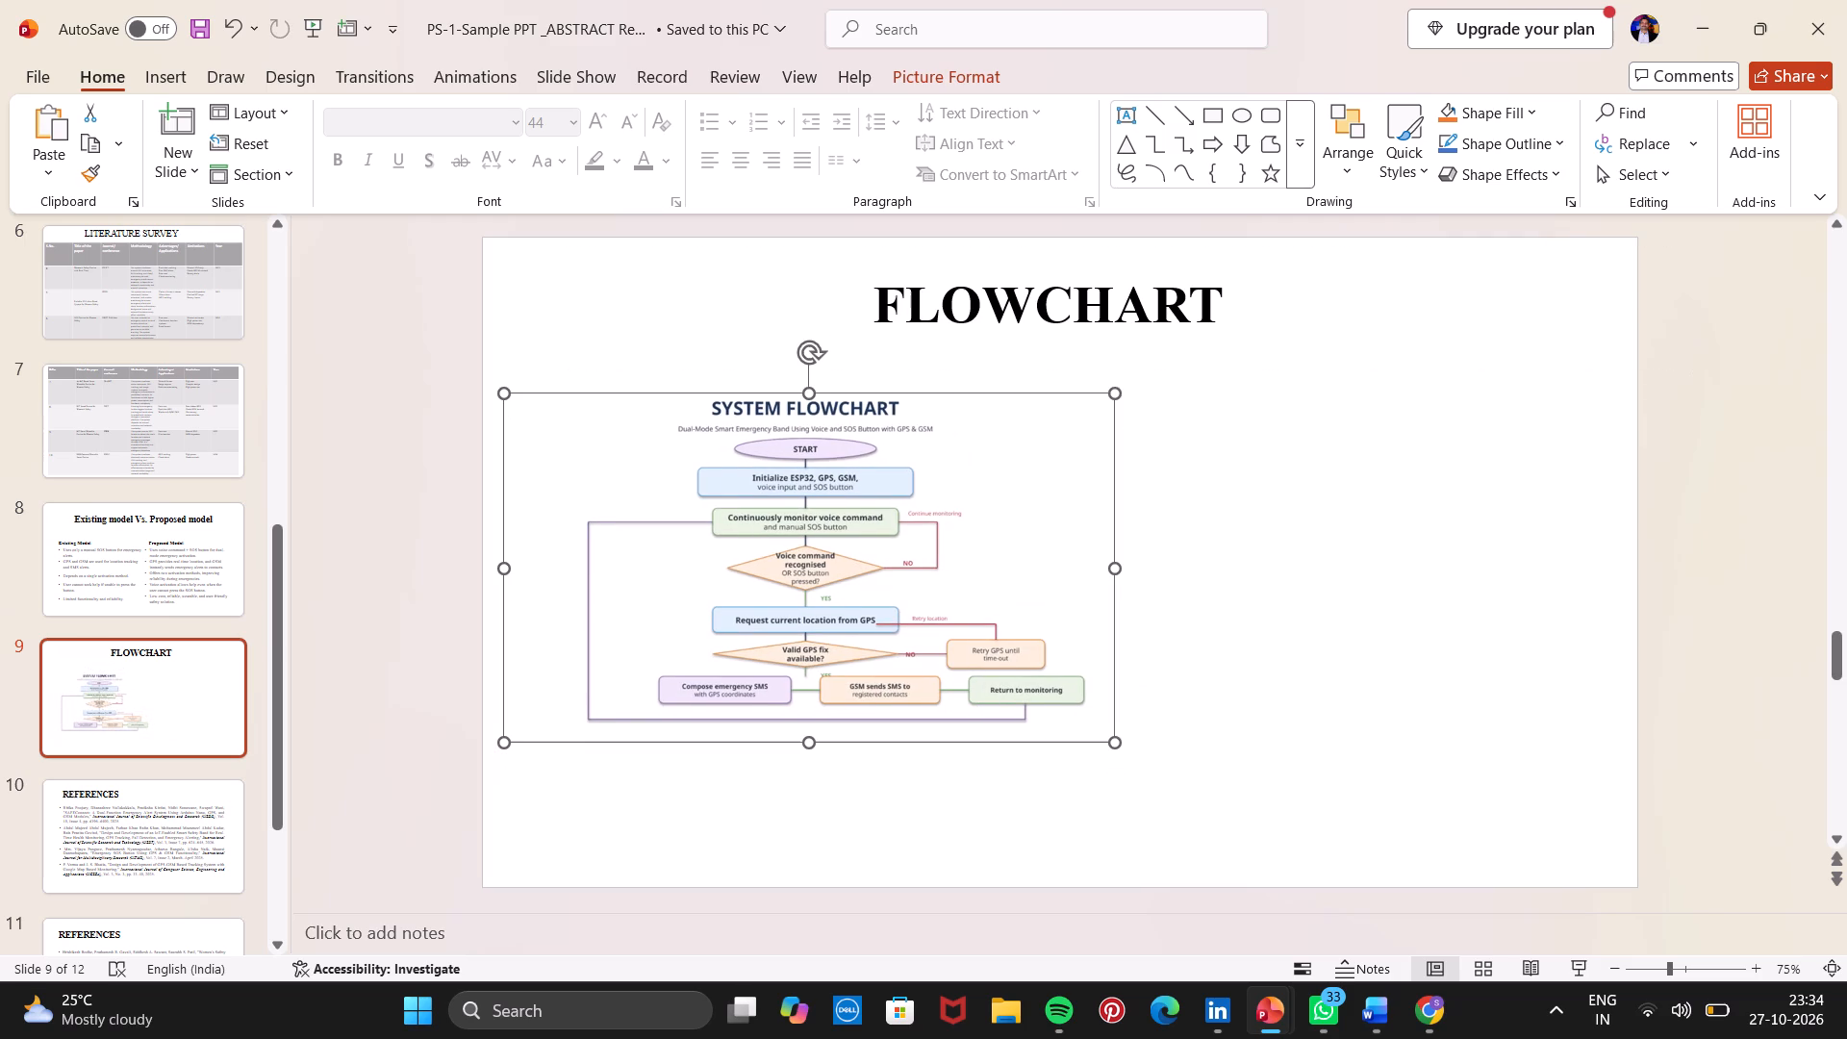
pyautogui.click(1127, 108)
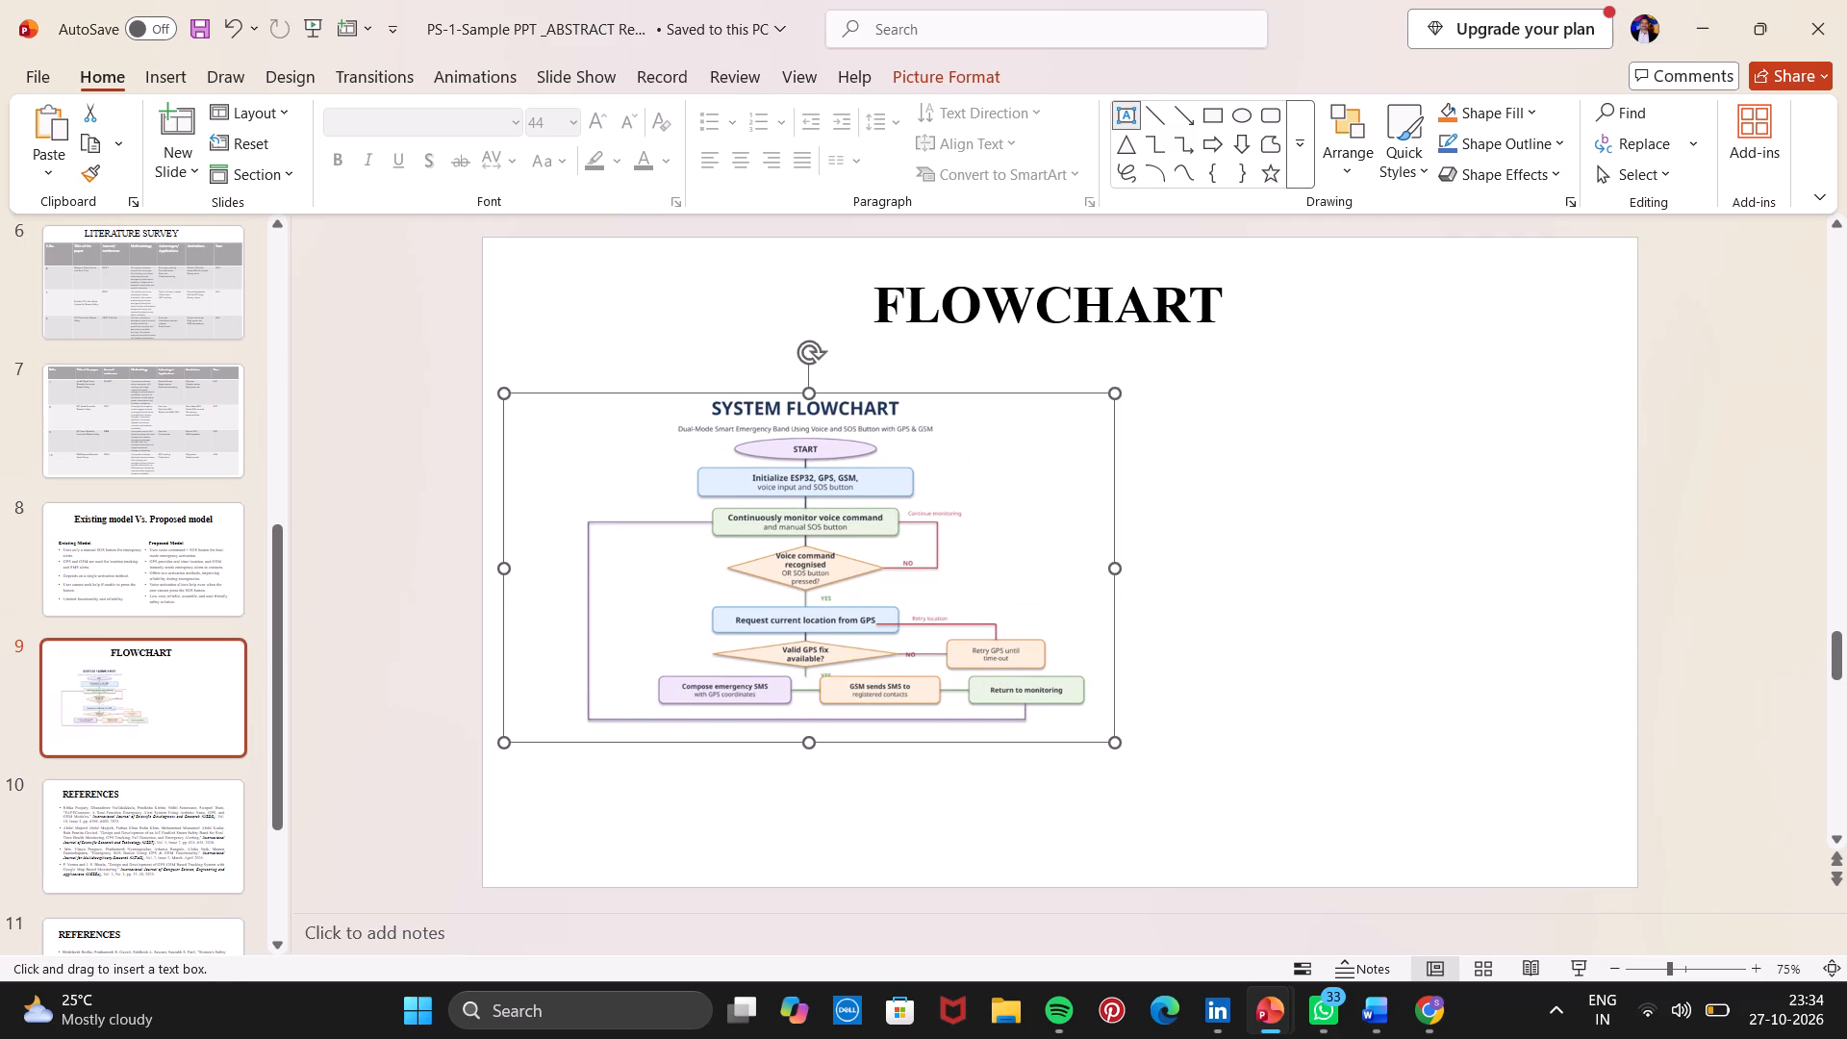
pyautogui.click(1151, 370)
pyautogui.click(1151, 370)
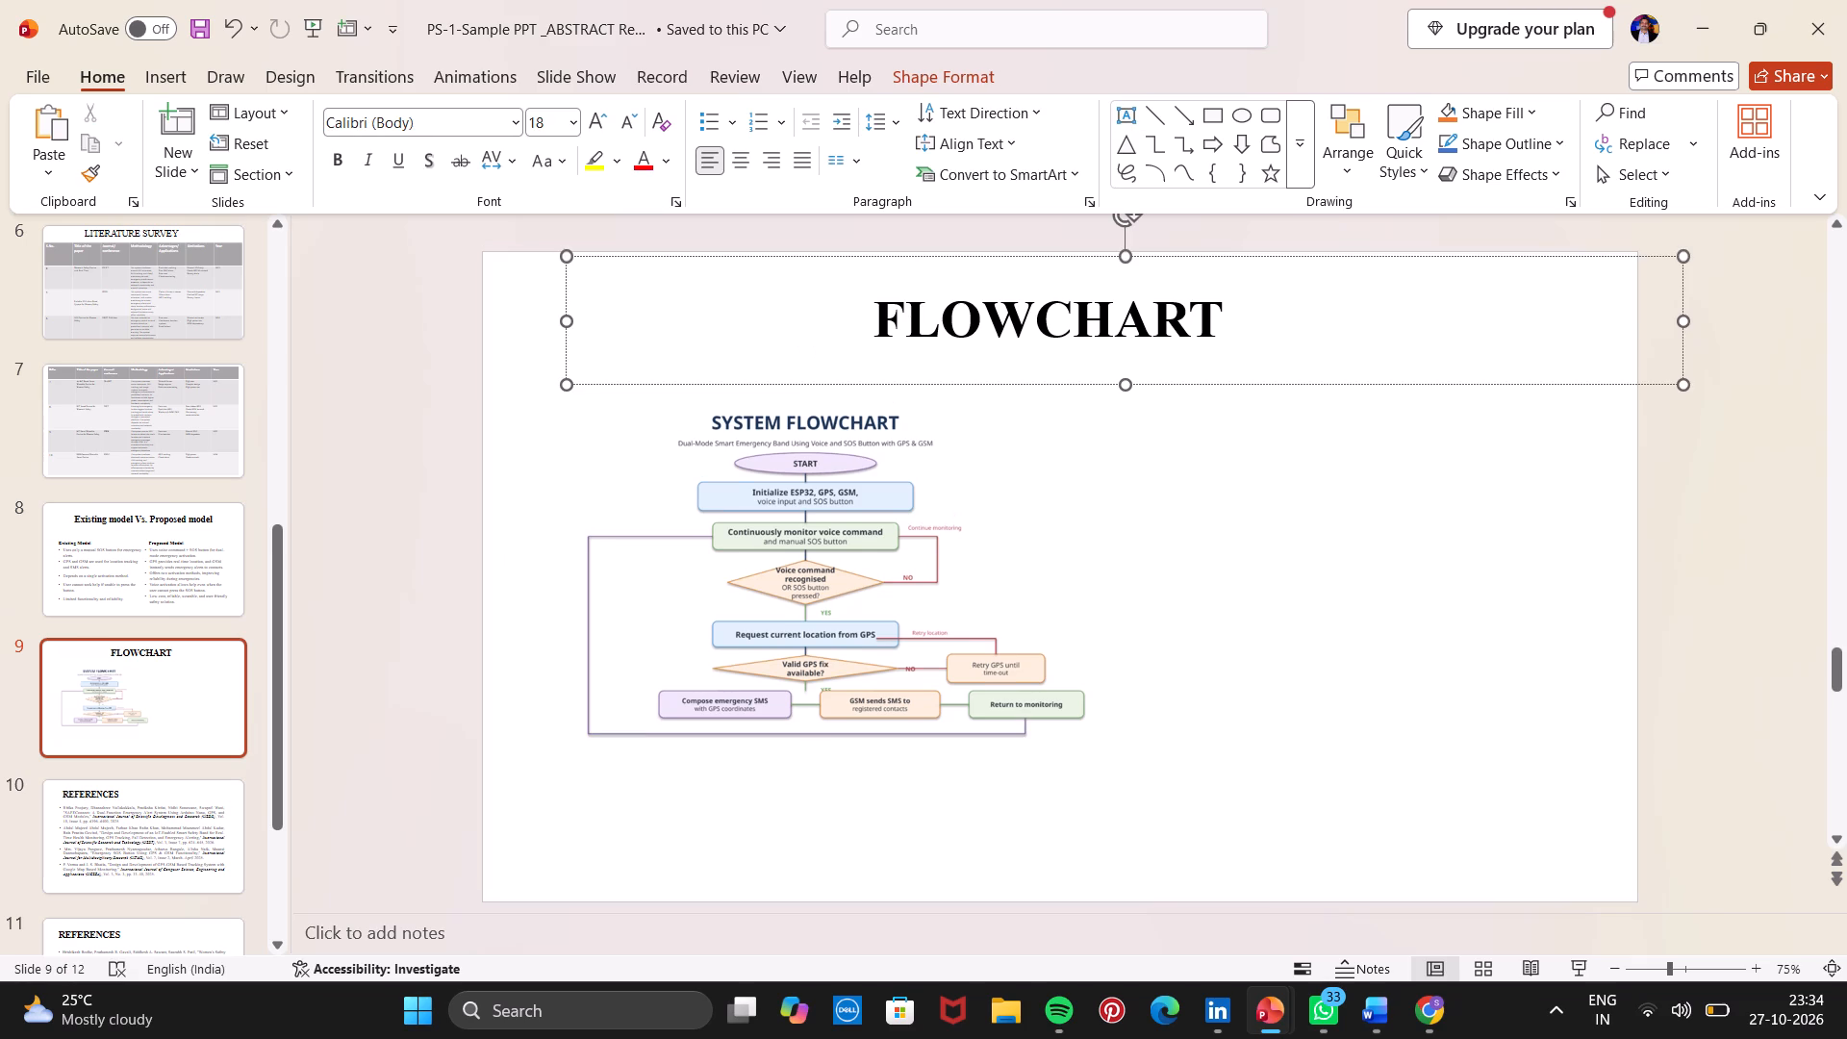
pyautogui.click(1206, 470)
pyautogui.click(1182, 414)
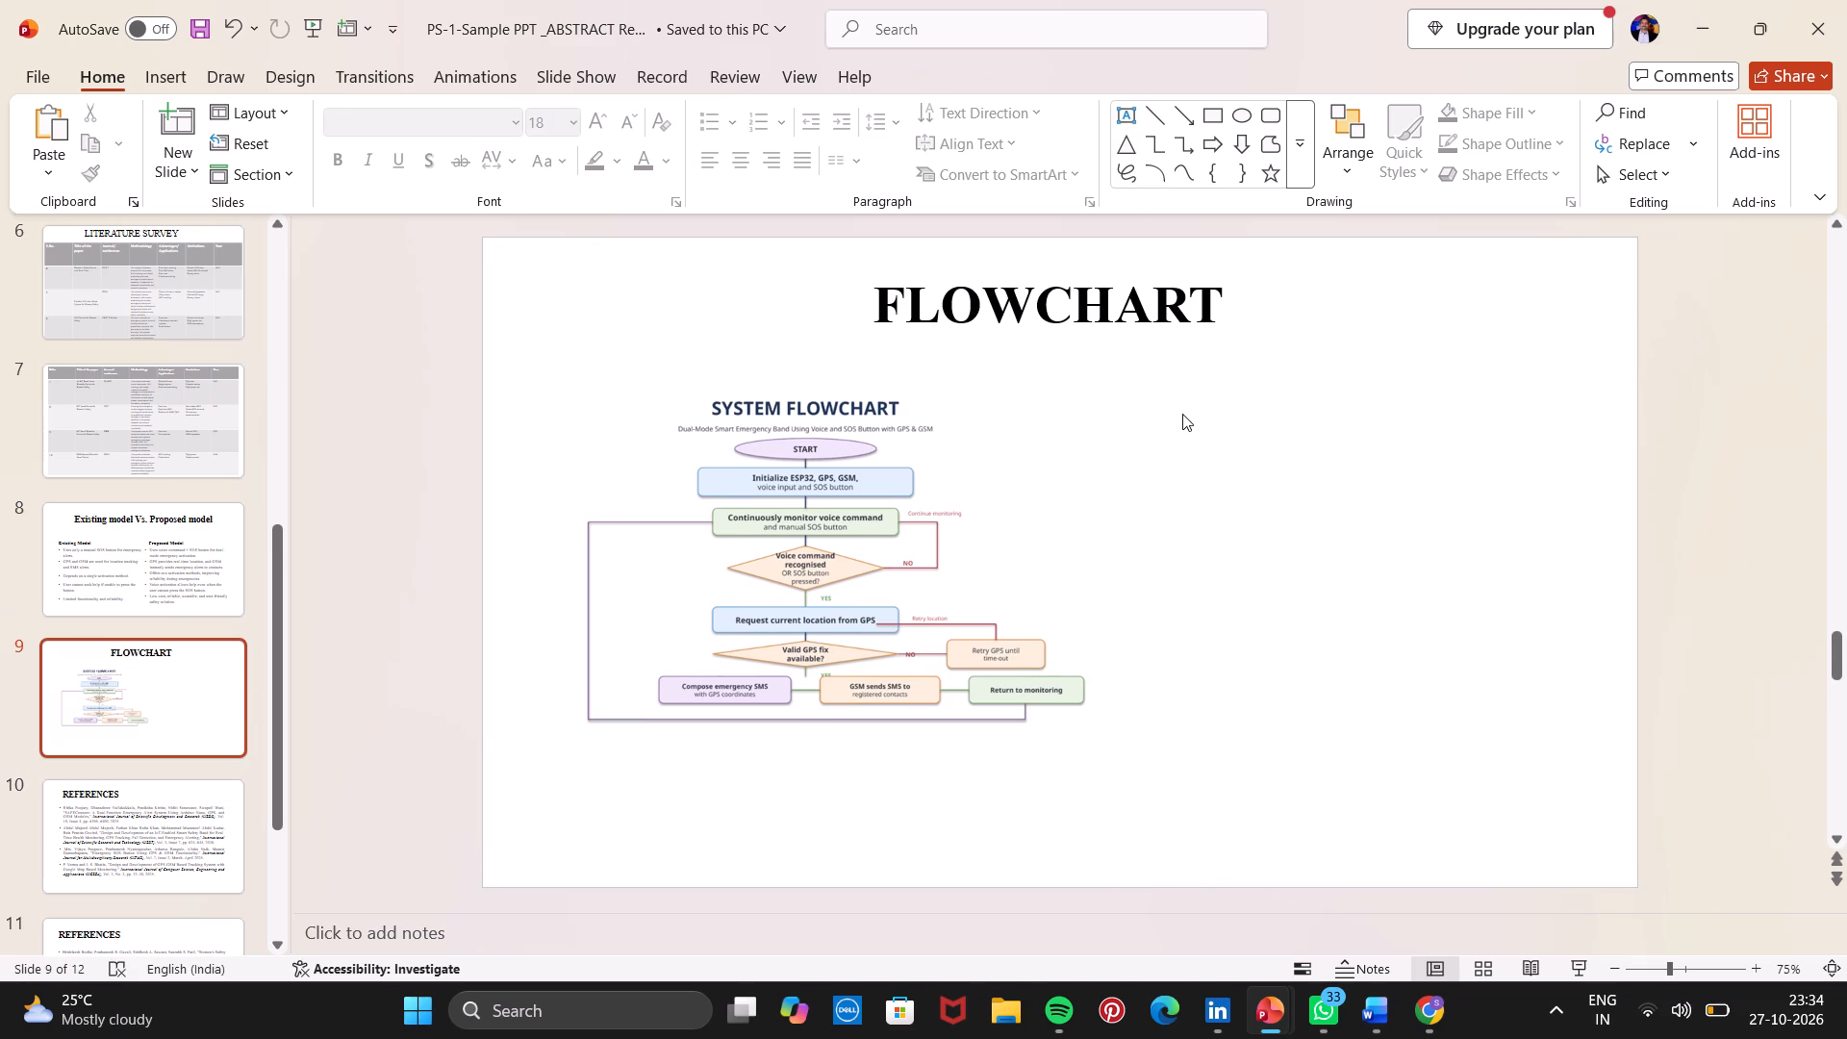
# Draw a large text box in the empty area beside the flowchart picture on slide 9.
pyautogui.click(1116, 122)
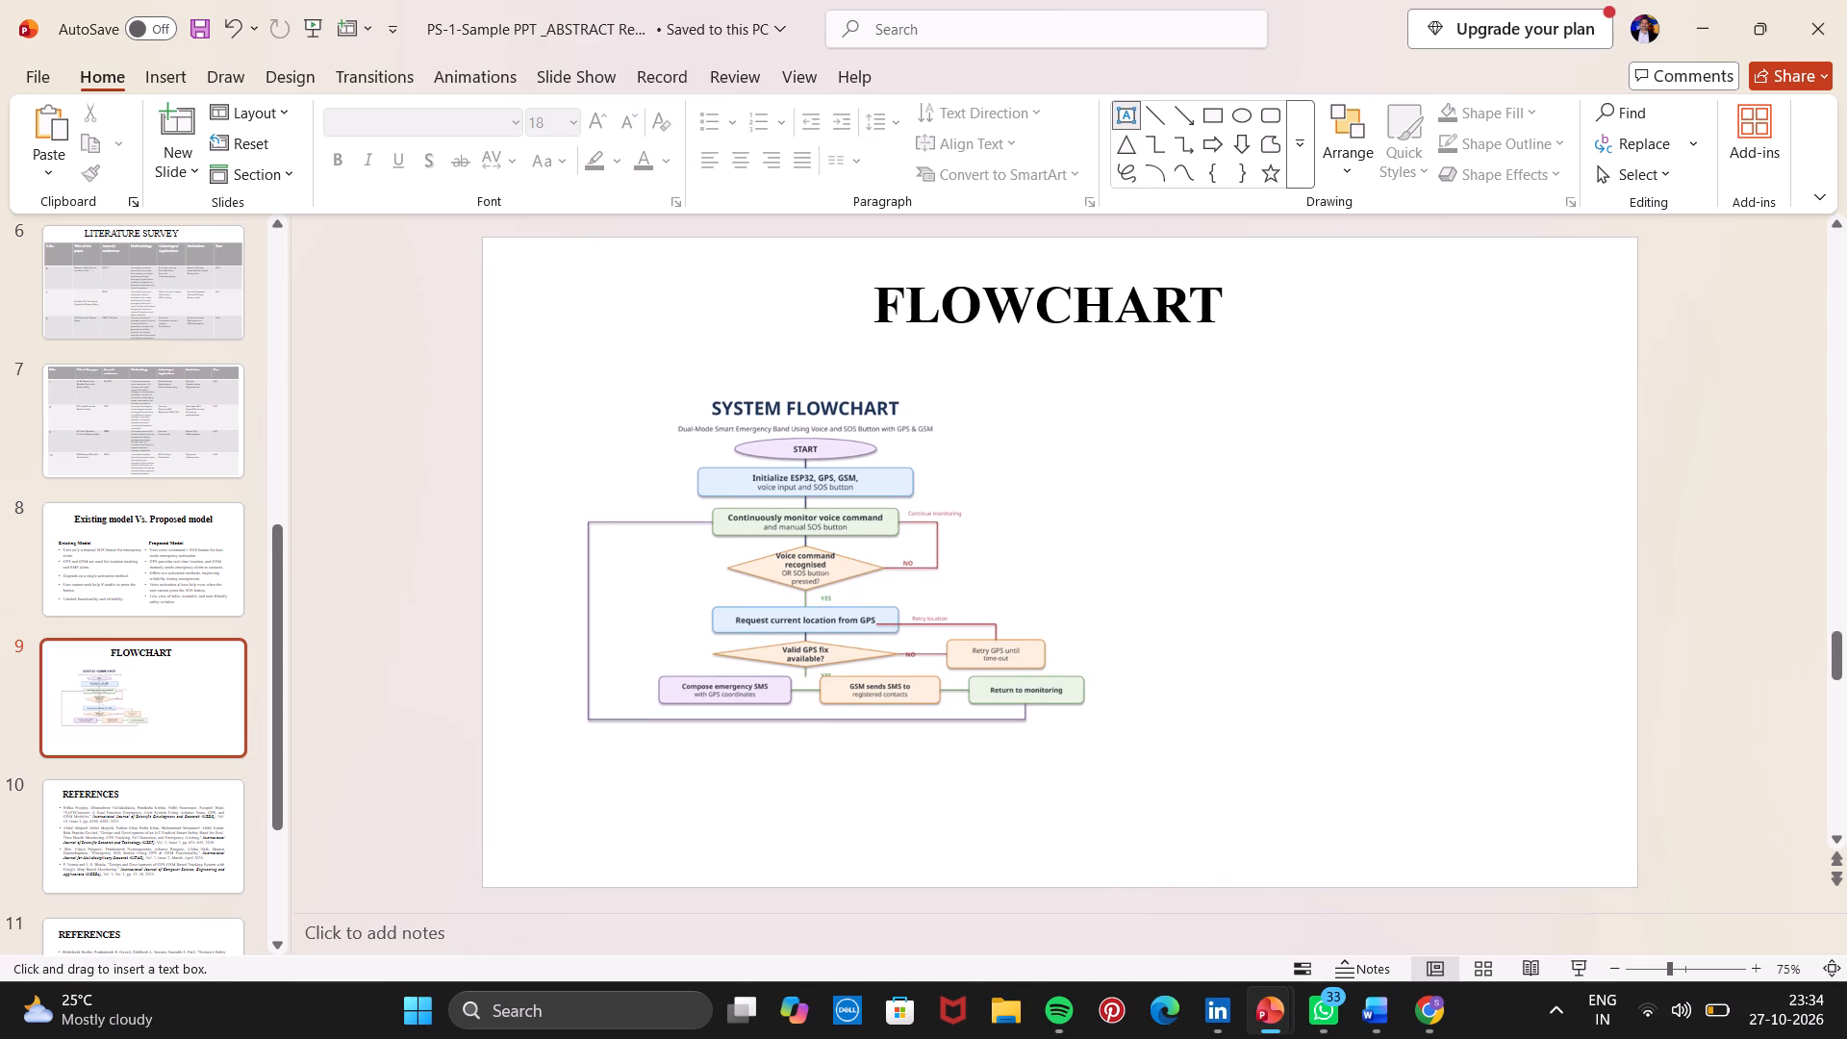
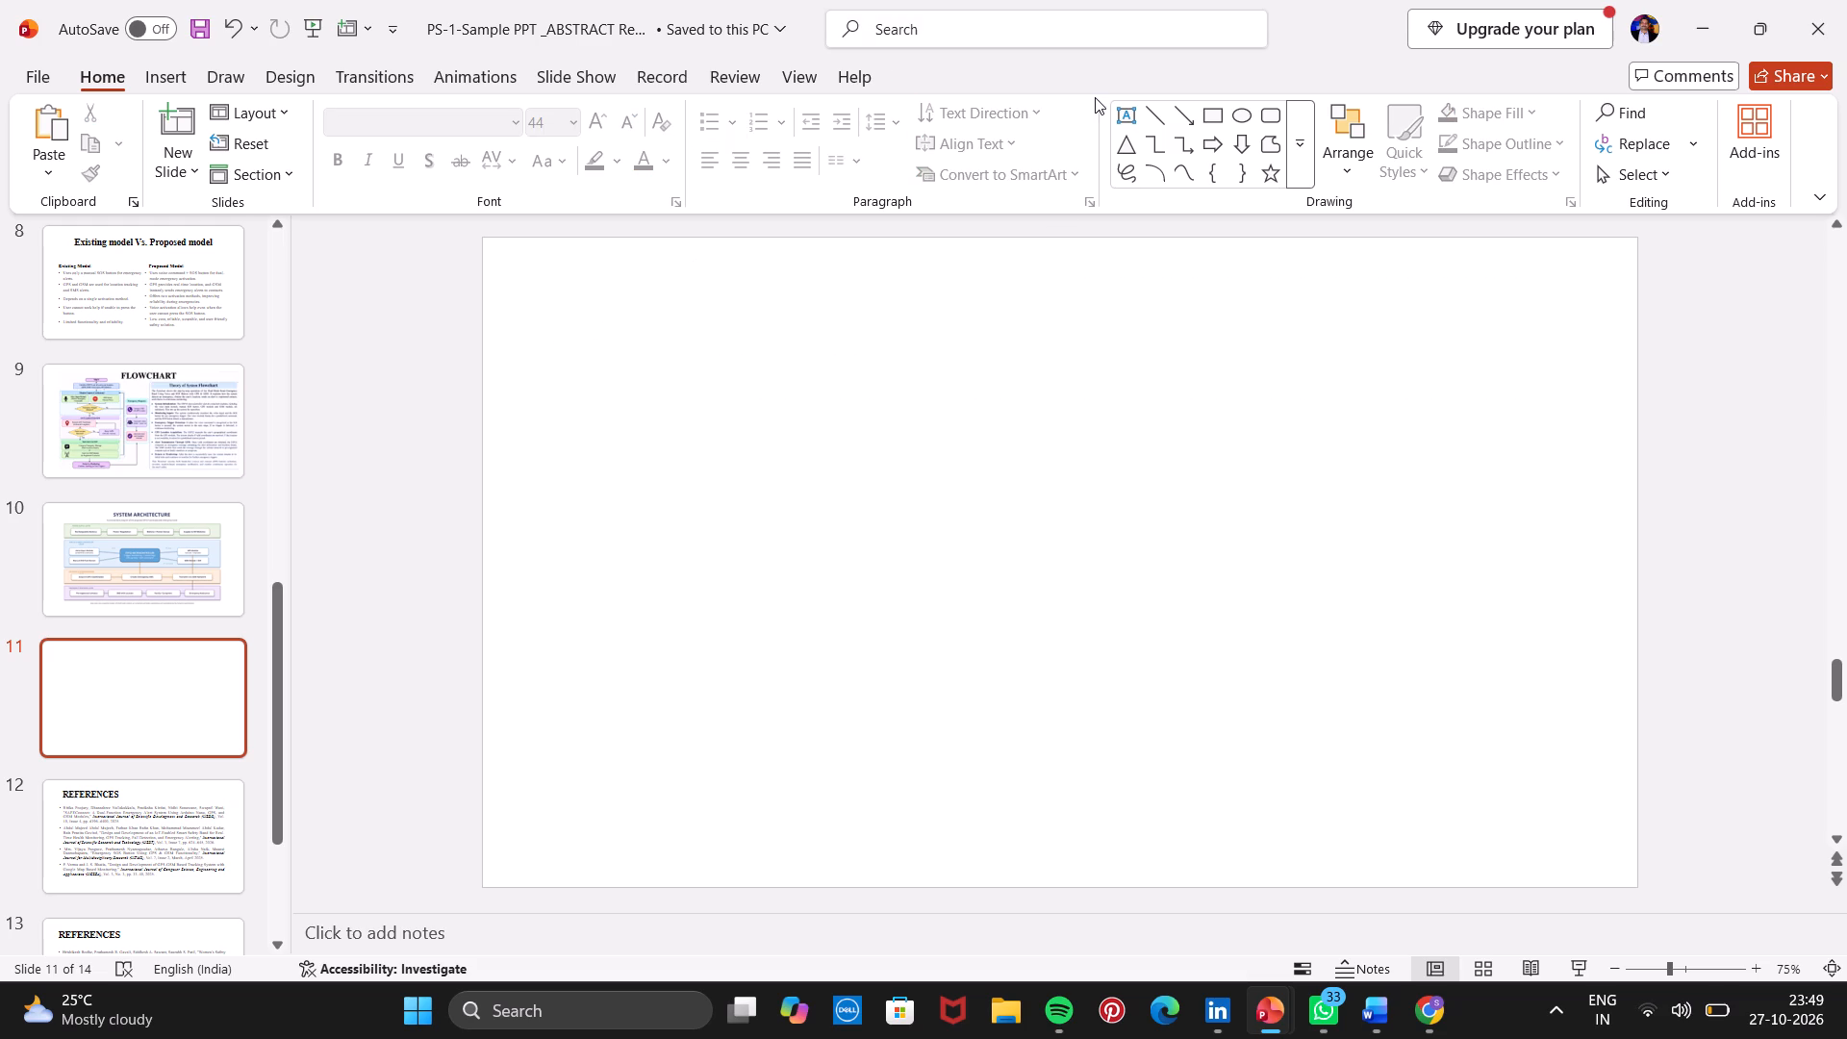
# Draw a text box covering most of the blank slide 11 and paste the copied layer-by-layer System Architecture text into it.
pyautogui.click(1129, 114)
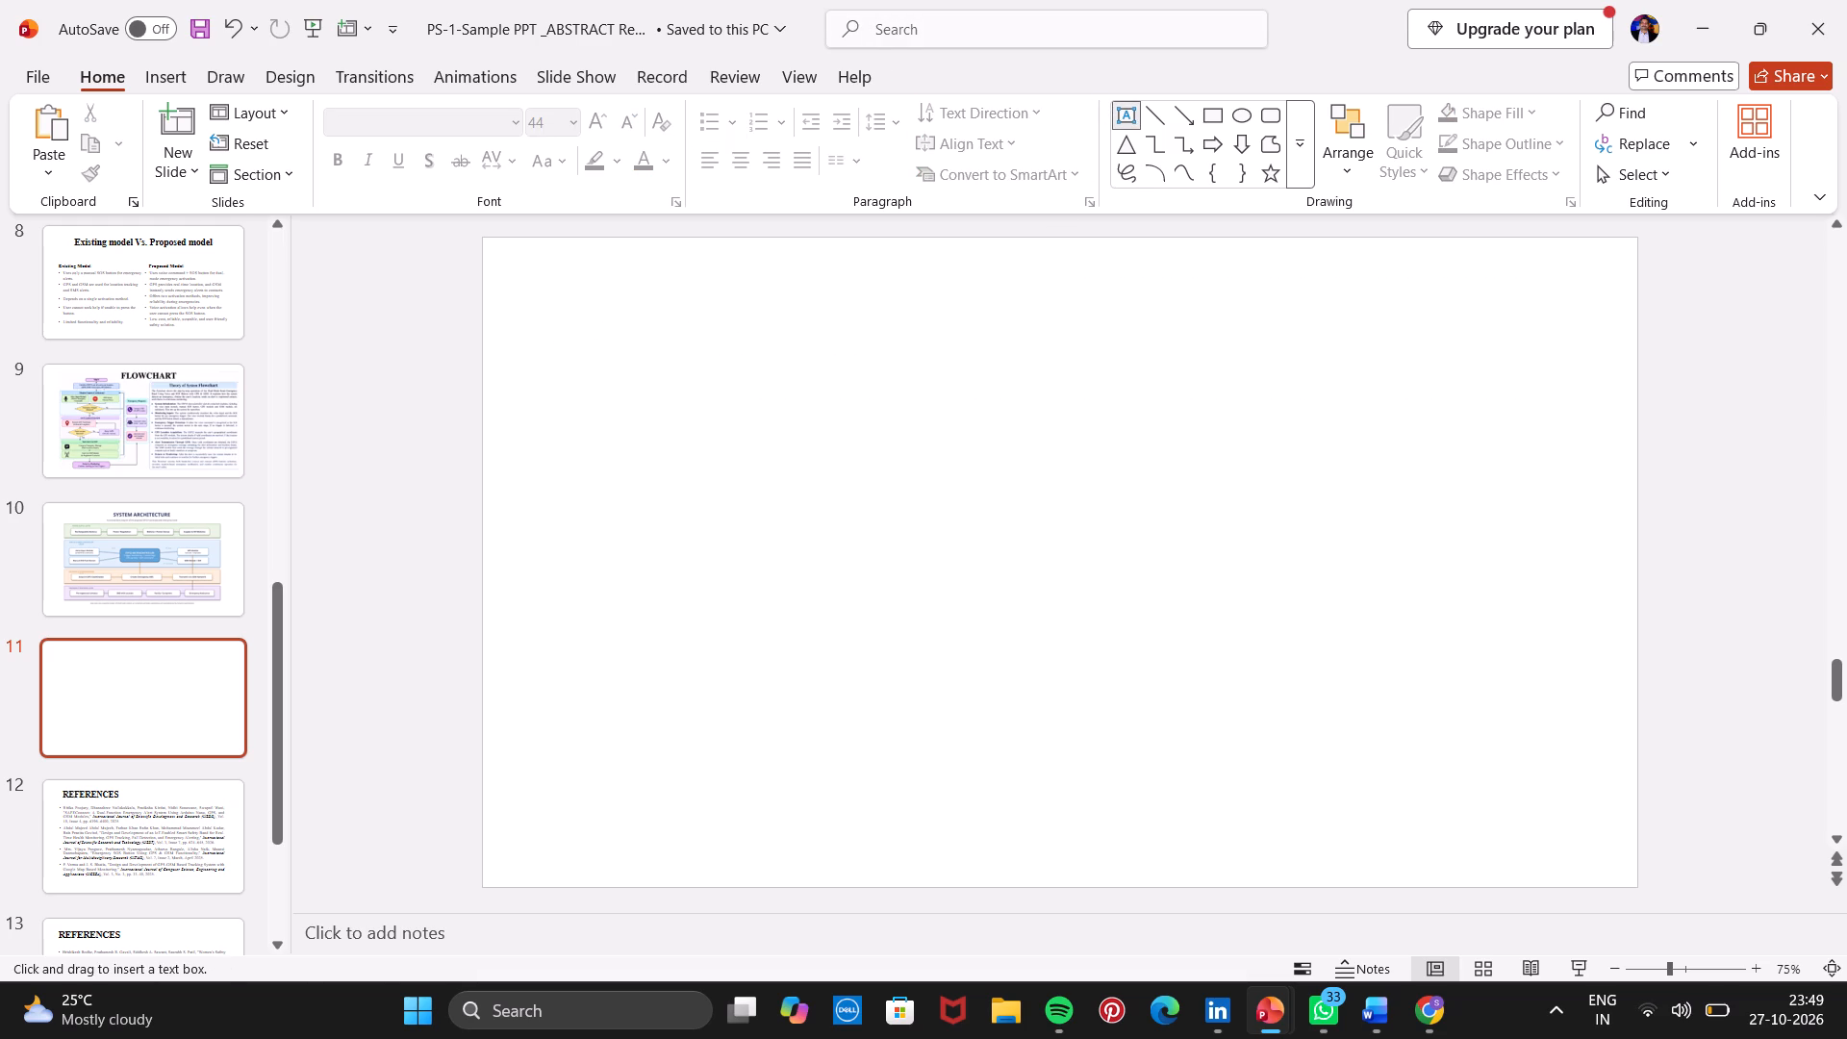
pyautogui.moveTo(530, 267); pyautogui.dragTo(1603, 849)
pyautogui.hotkey('ctrl', 'v')
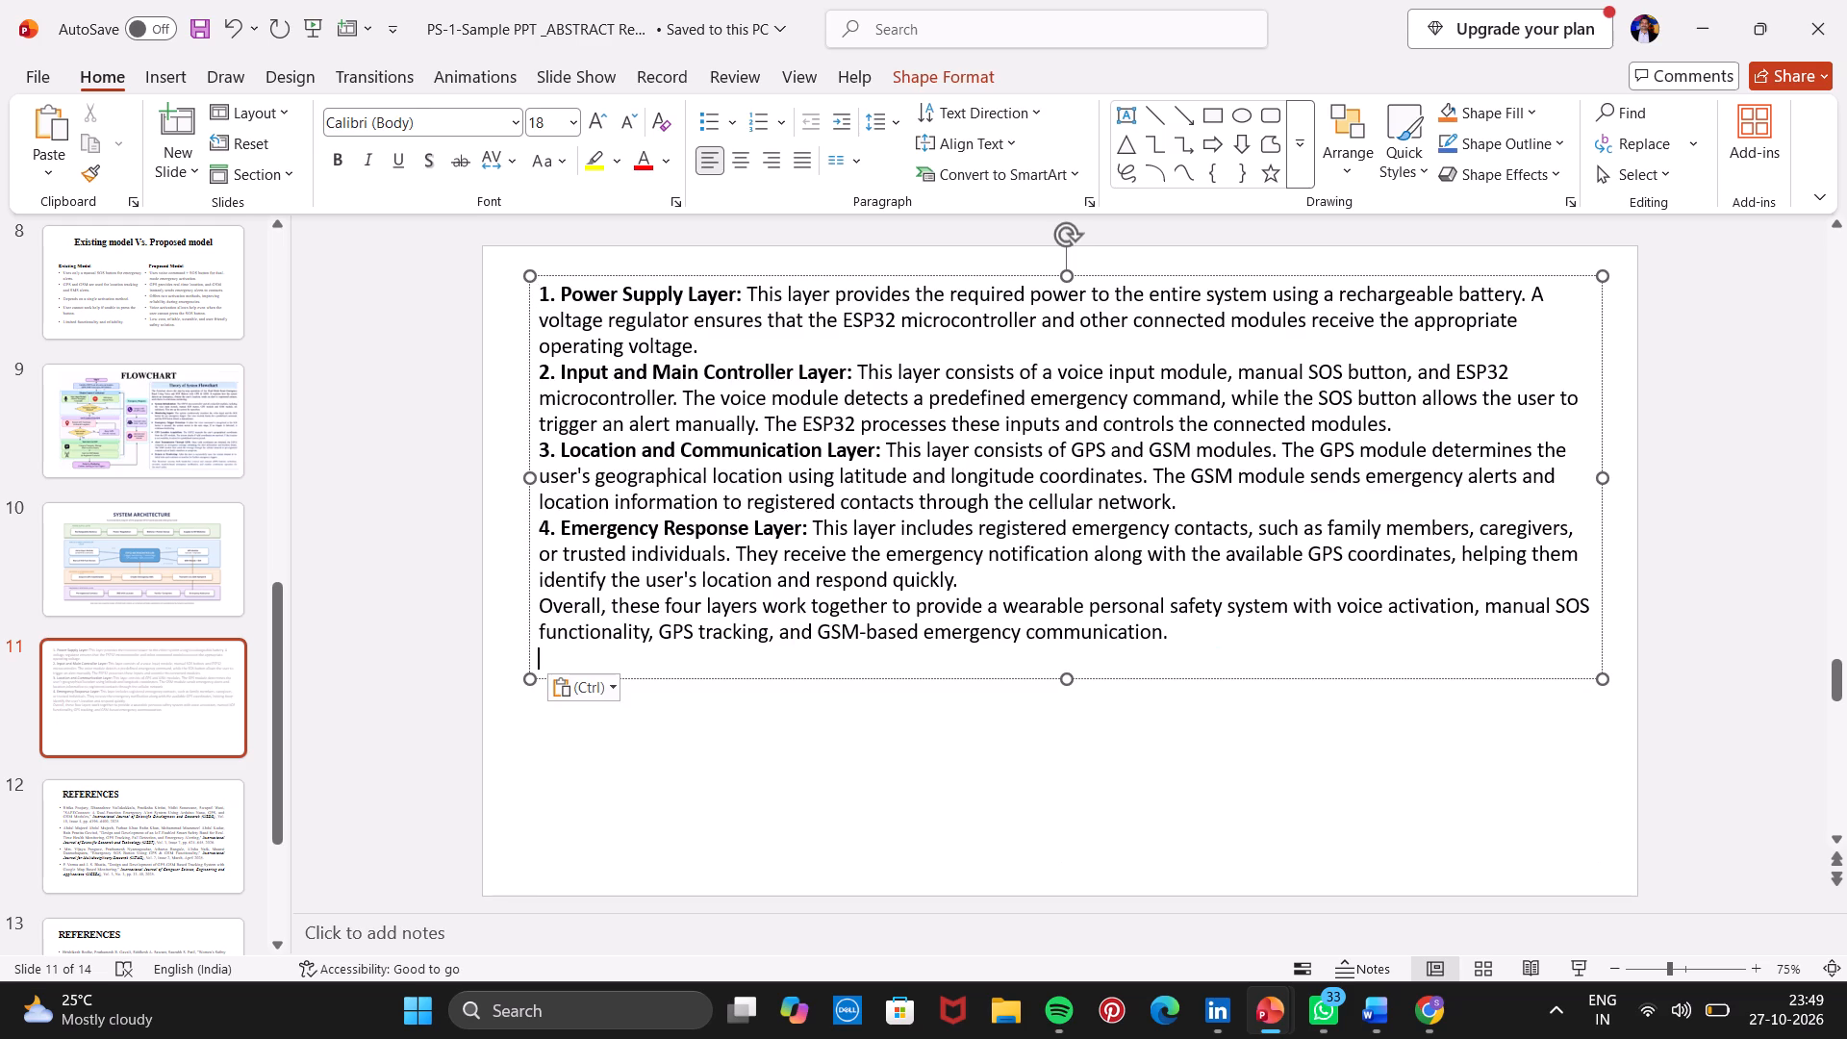
# Set the whole layer-by-layer text box to Times New Roman, size 20.
pyautogui.click(1170, 673)
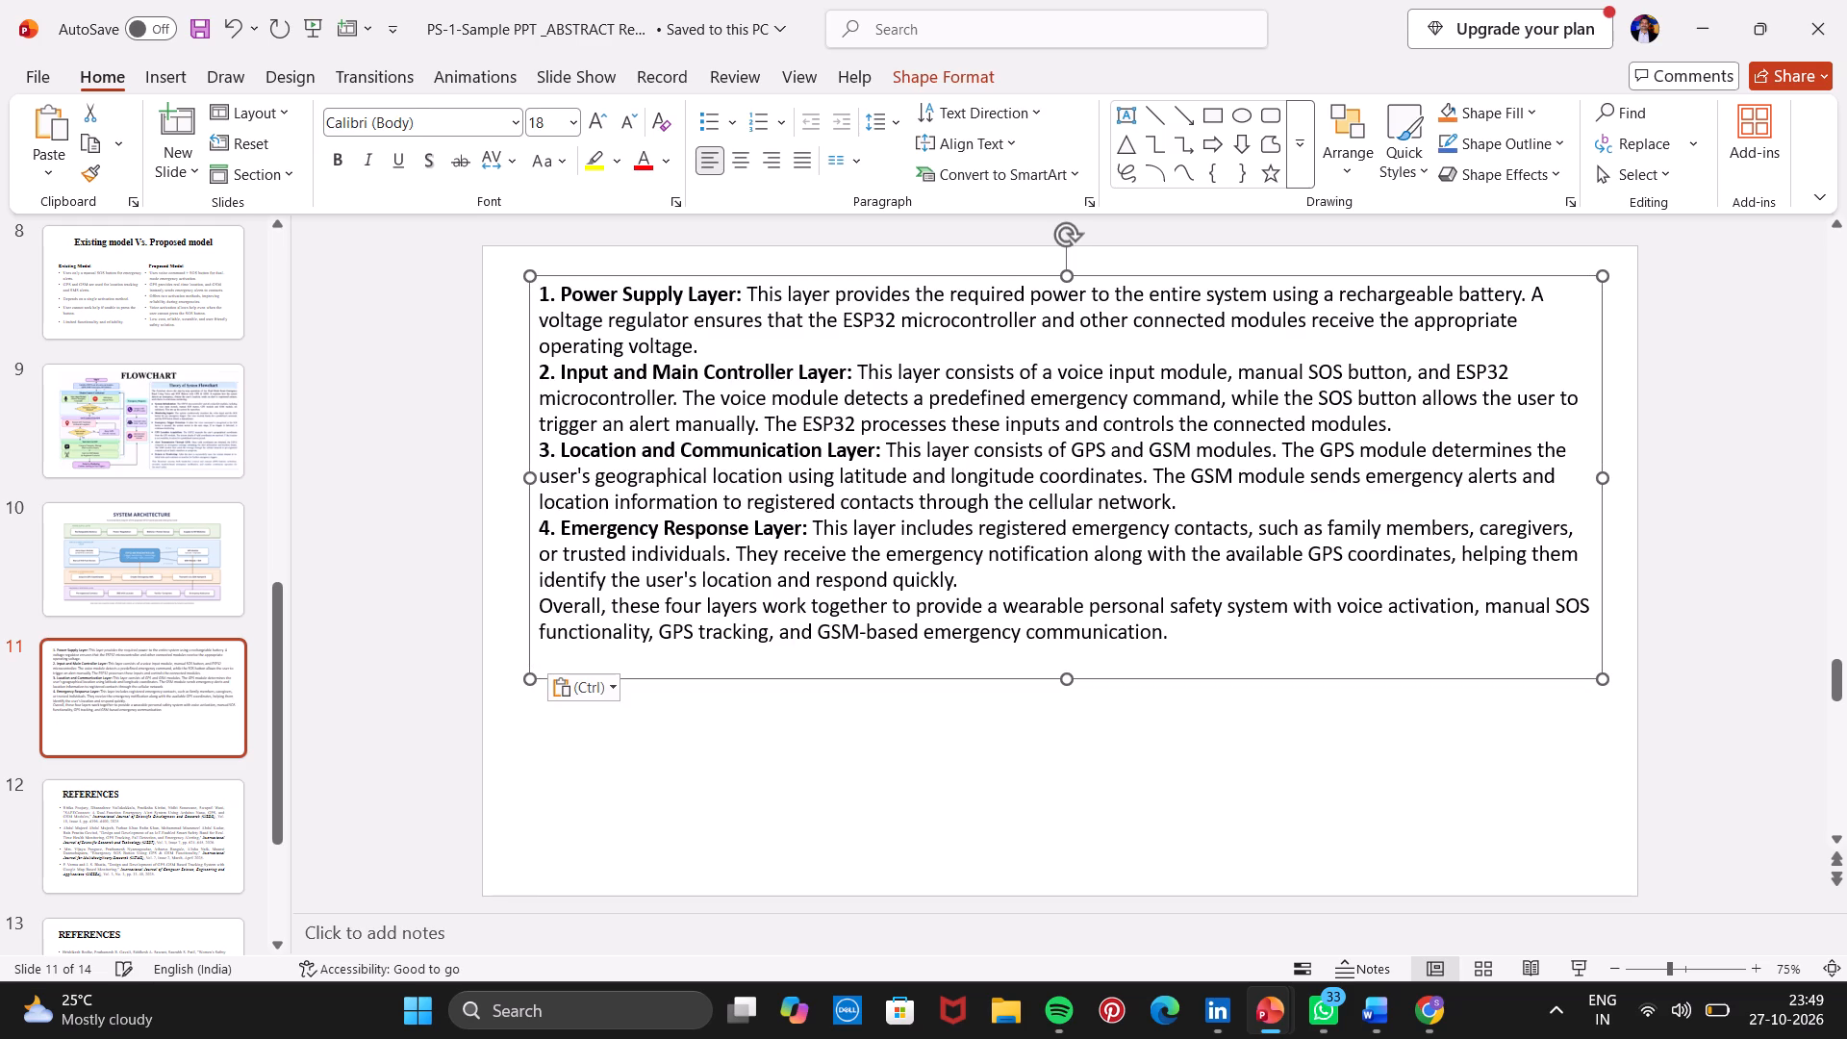
pyautogui.click(521, 133)
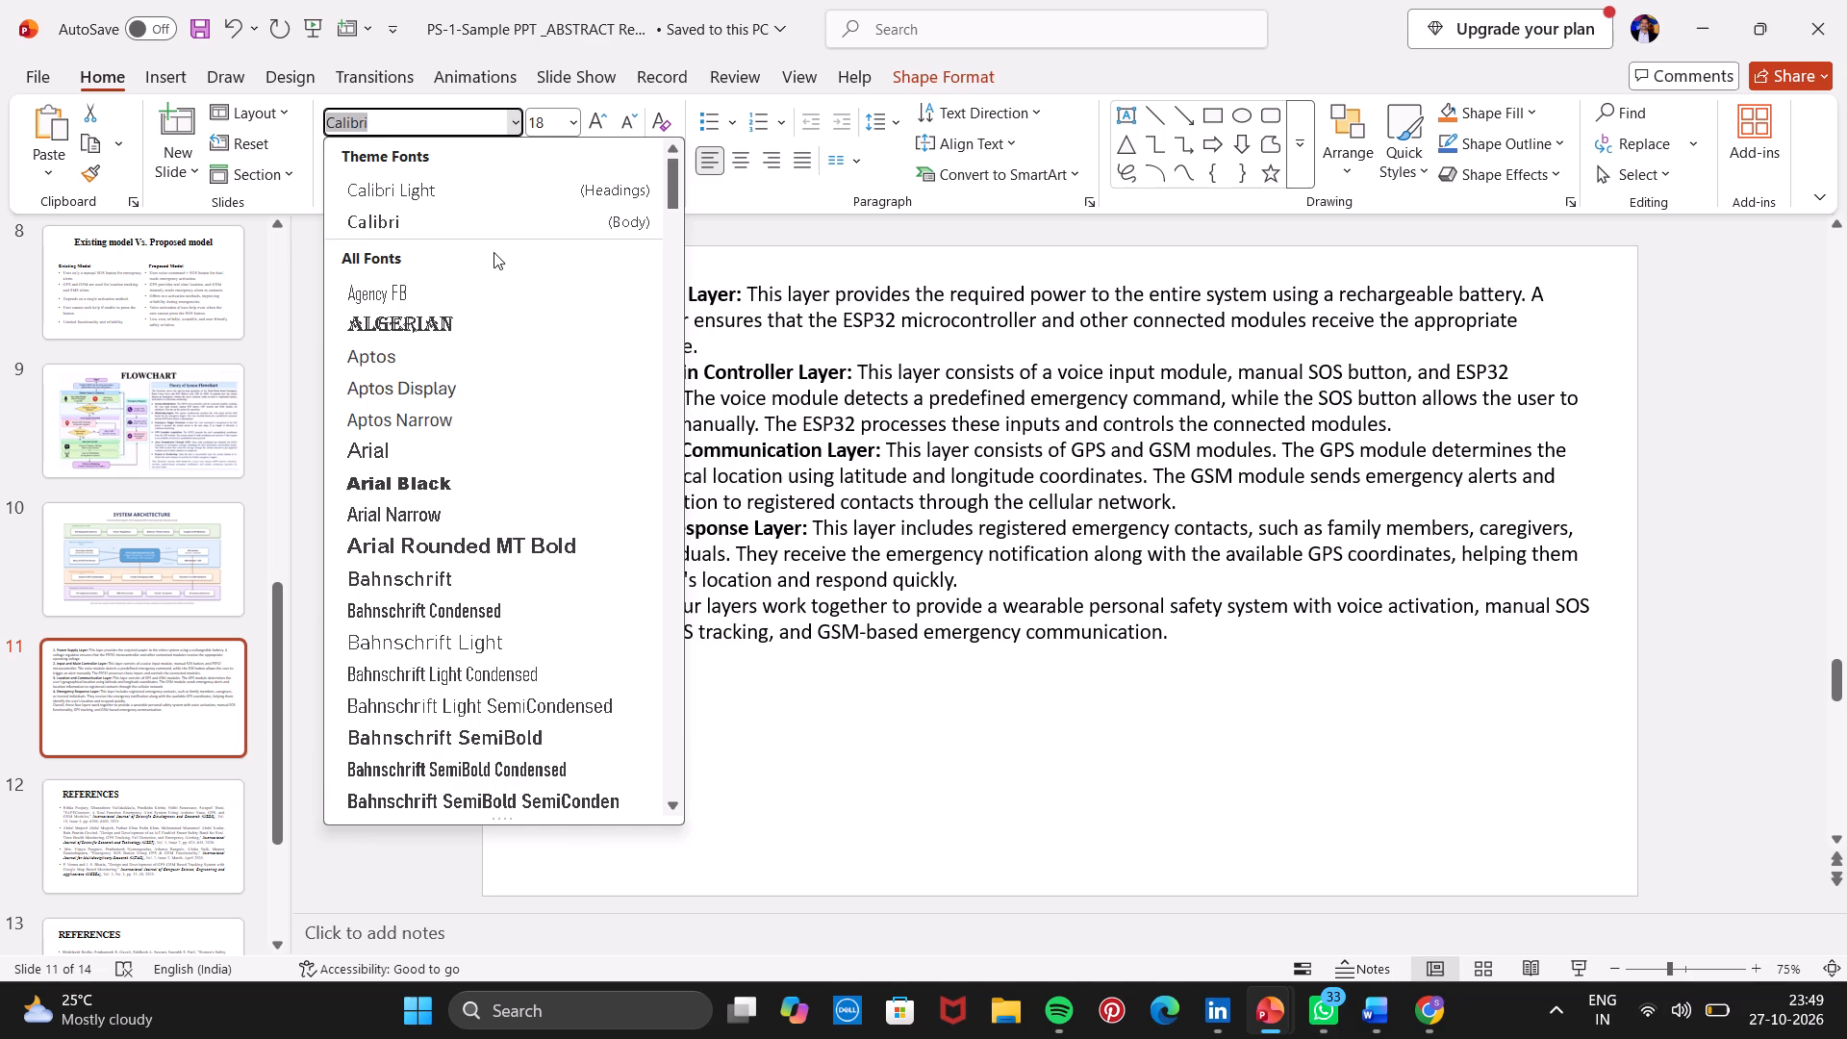
pyautogui.press('BackSpace')
pyautogui.write('times')
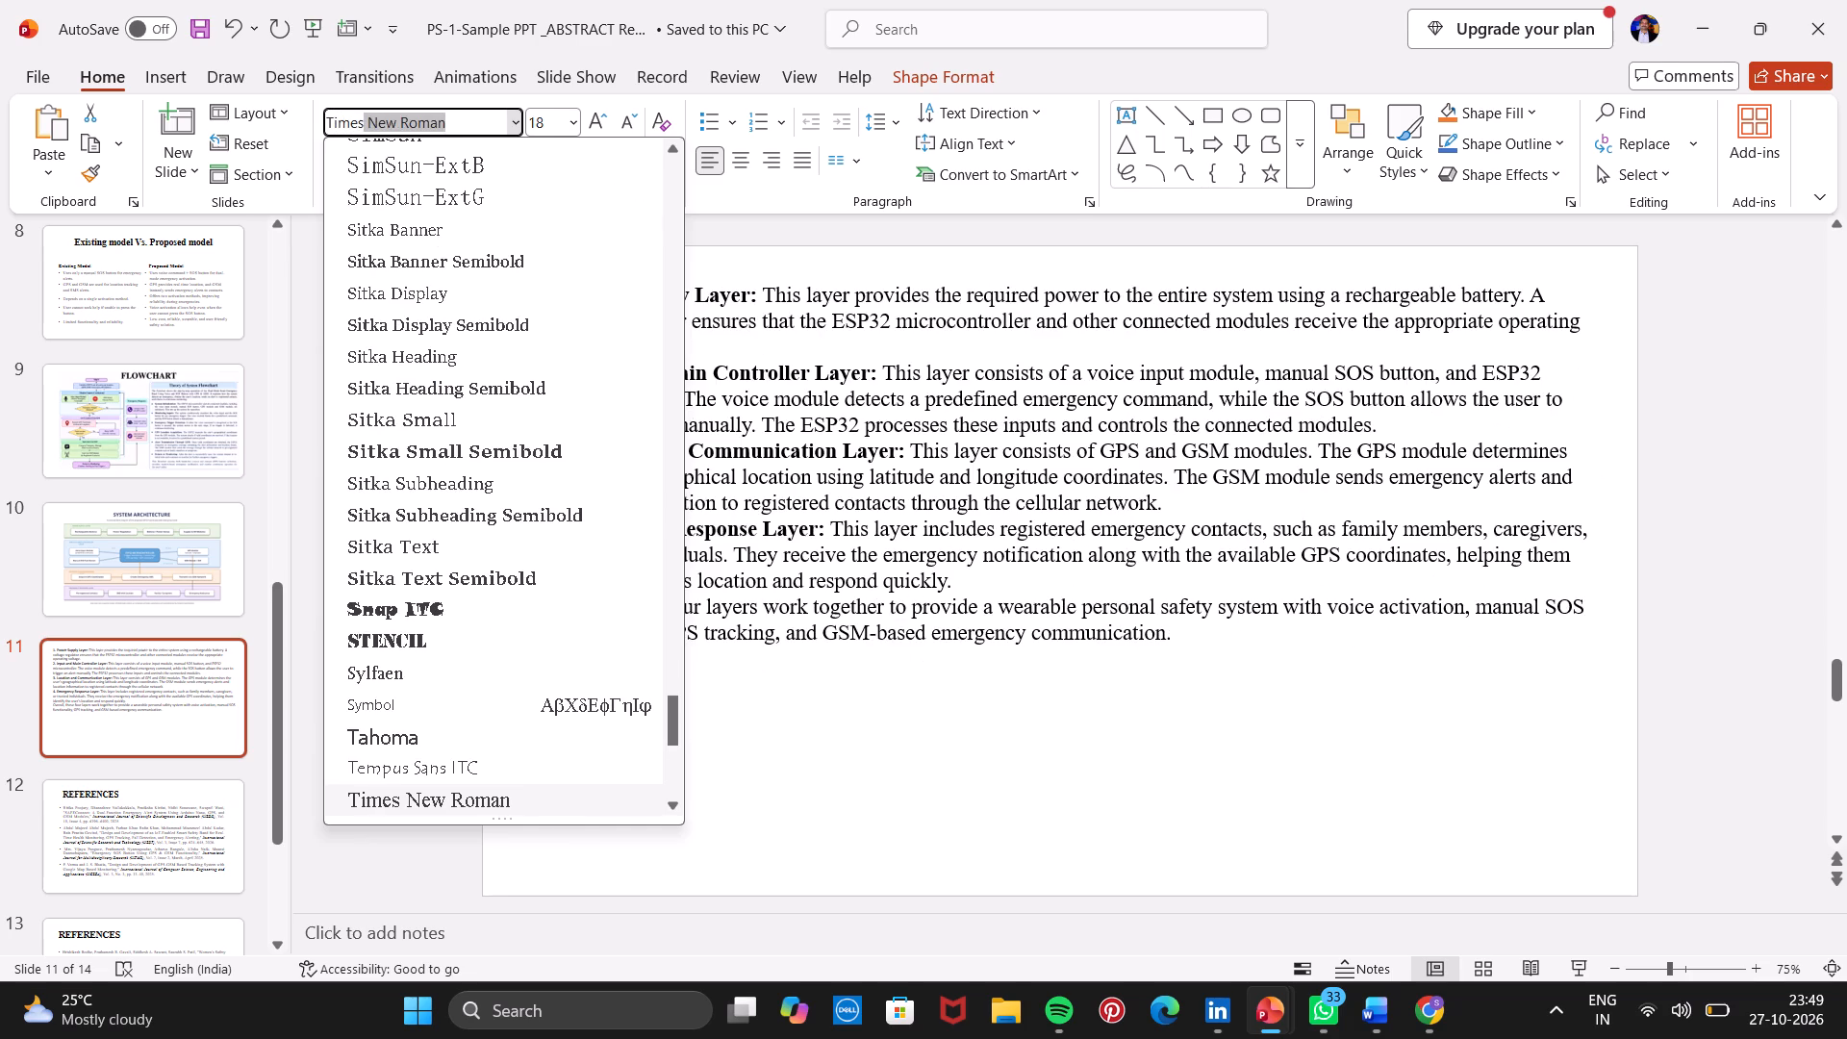
pyautogui.press('Return')
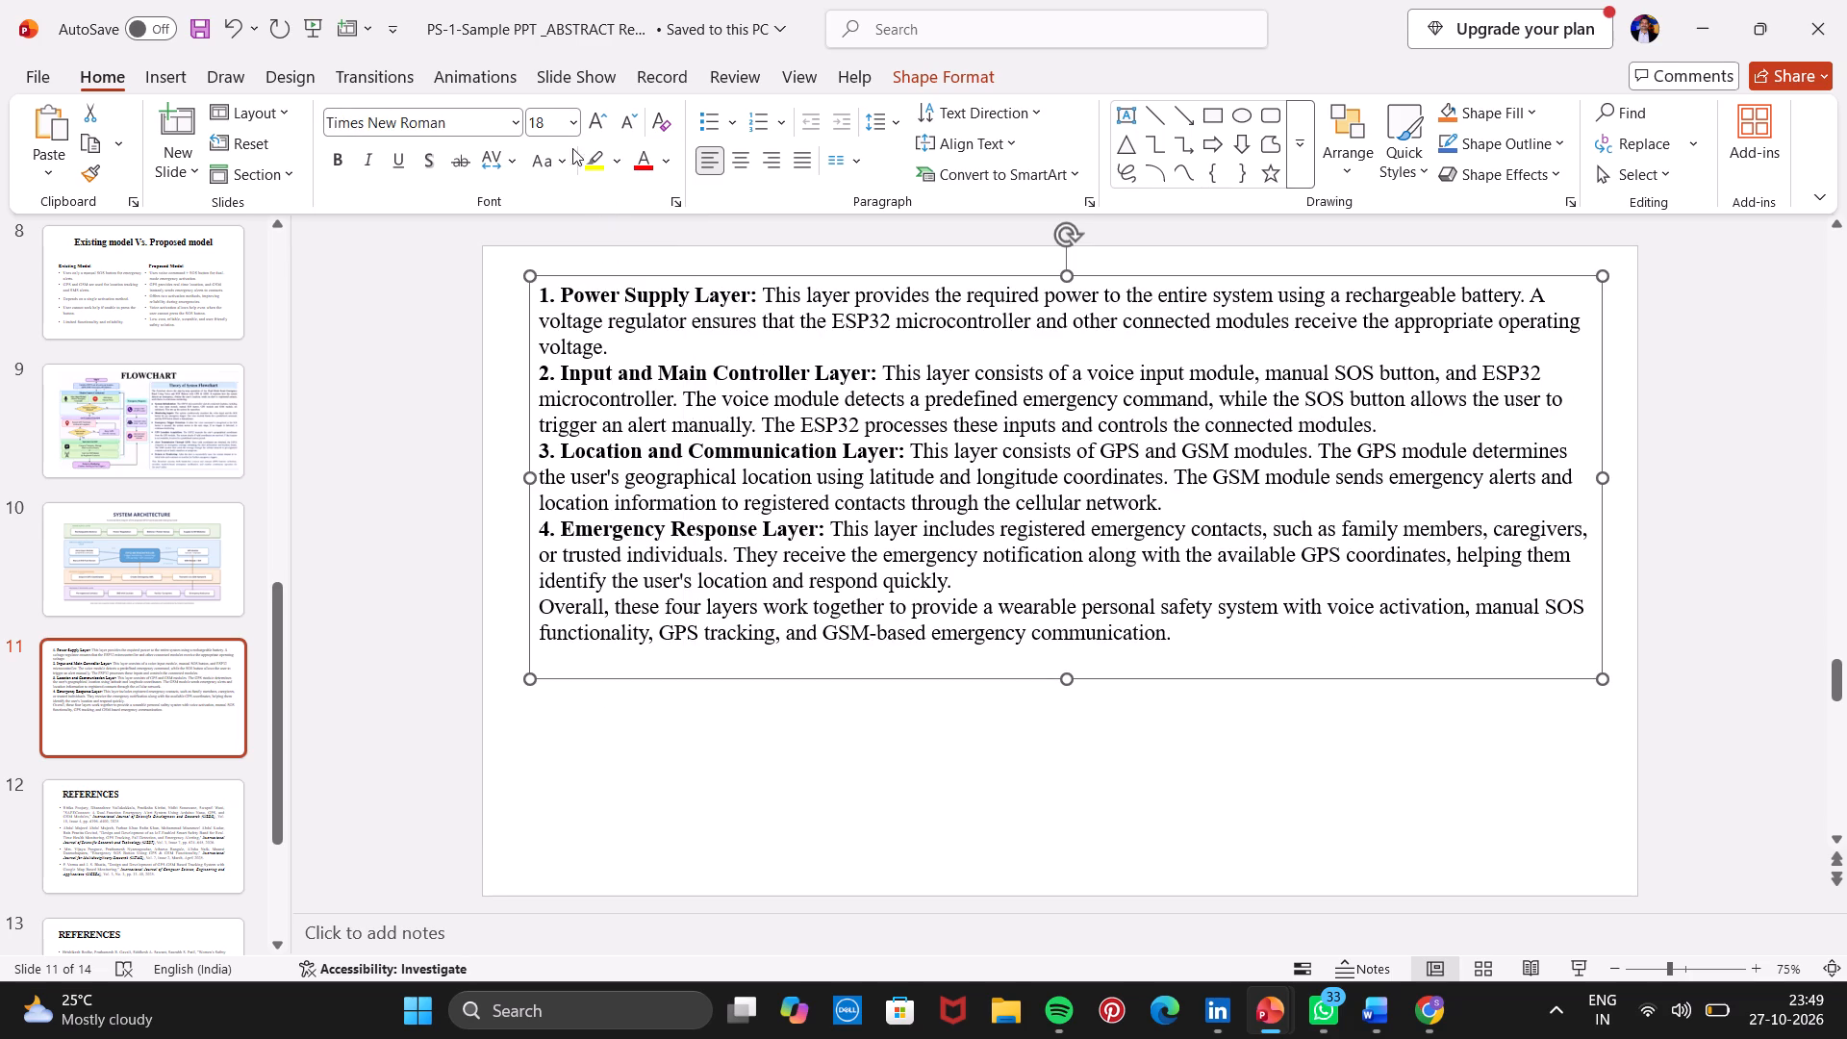
pyautogui.click(570, 129)
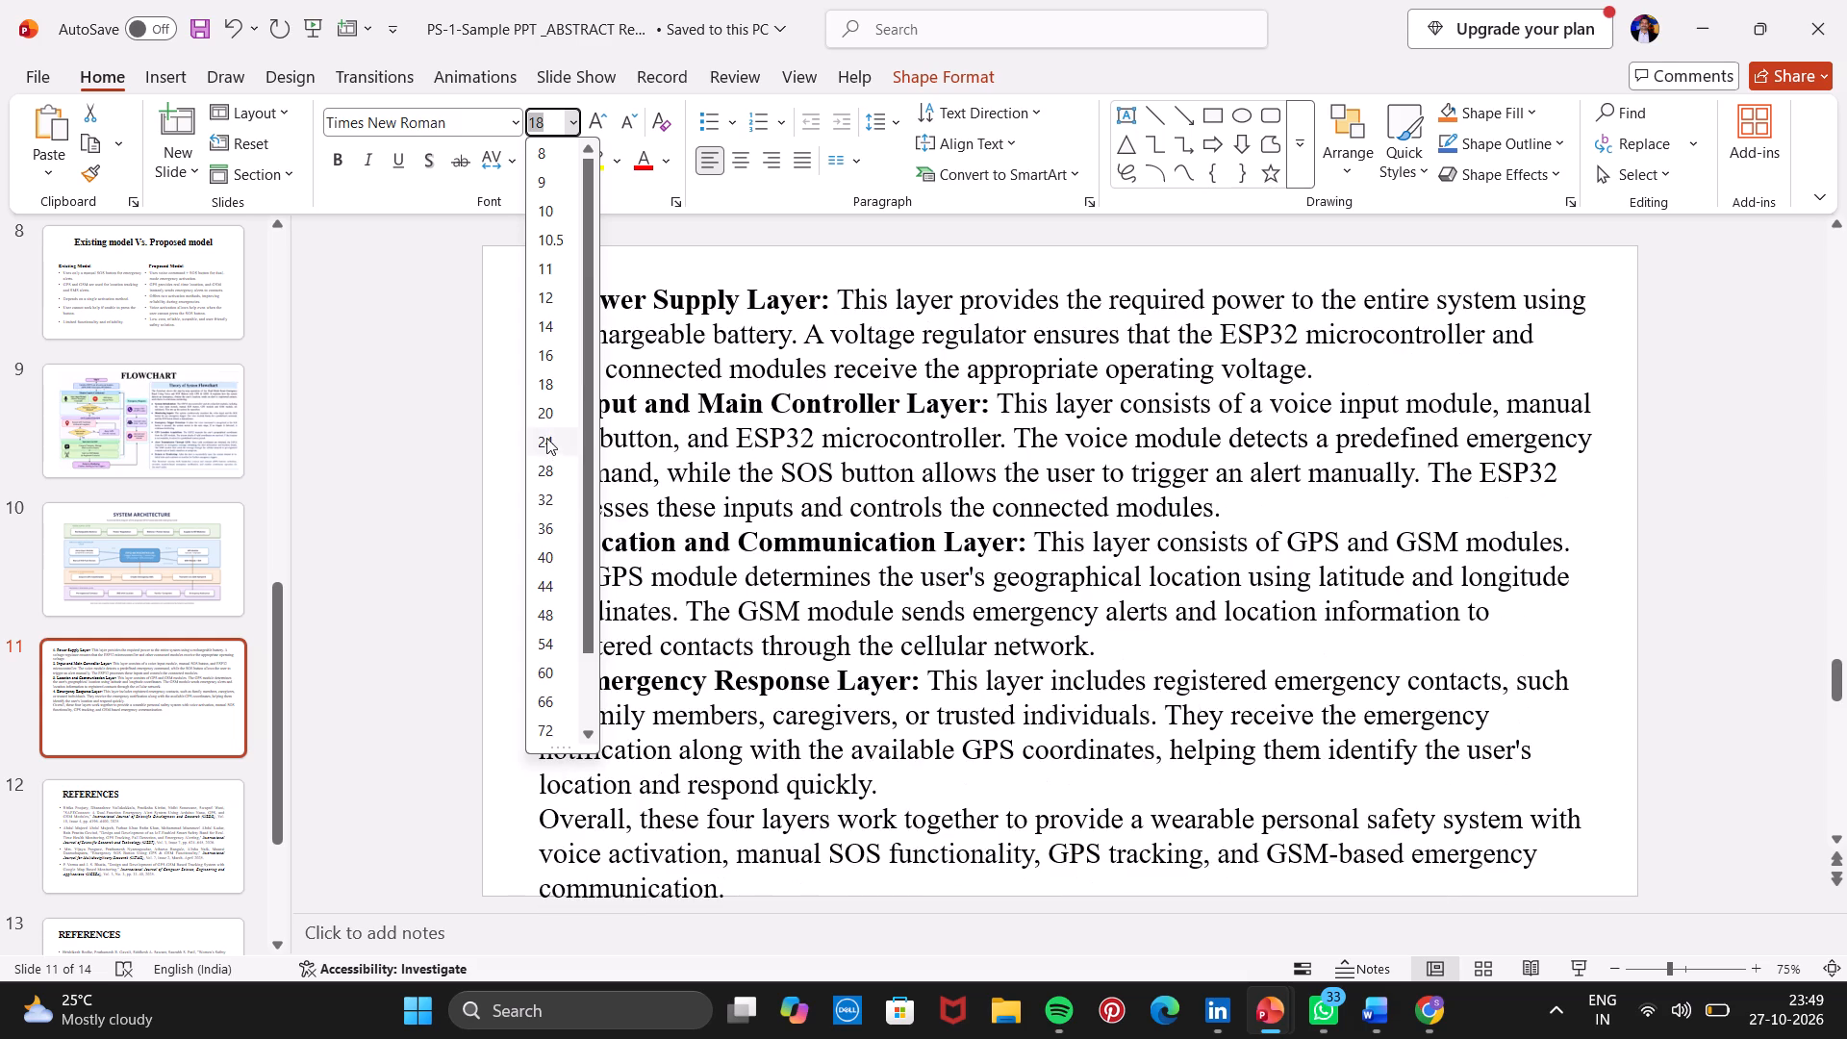
pyautogui.click(547, 416)
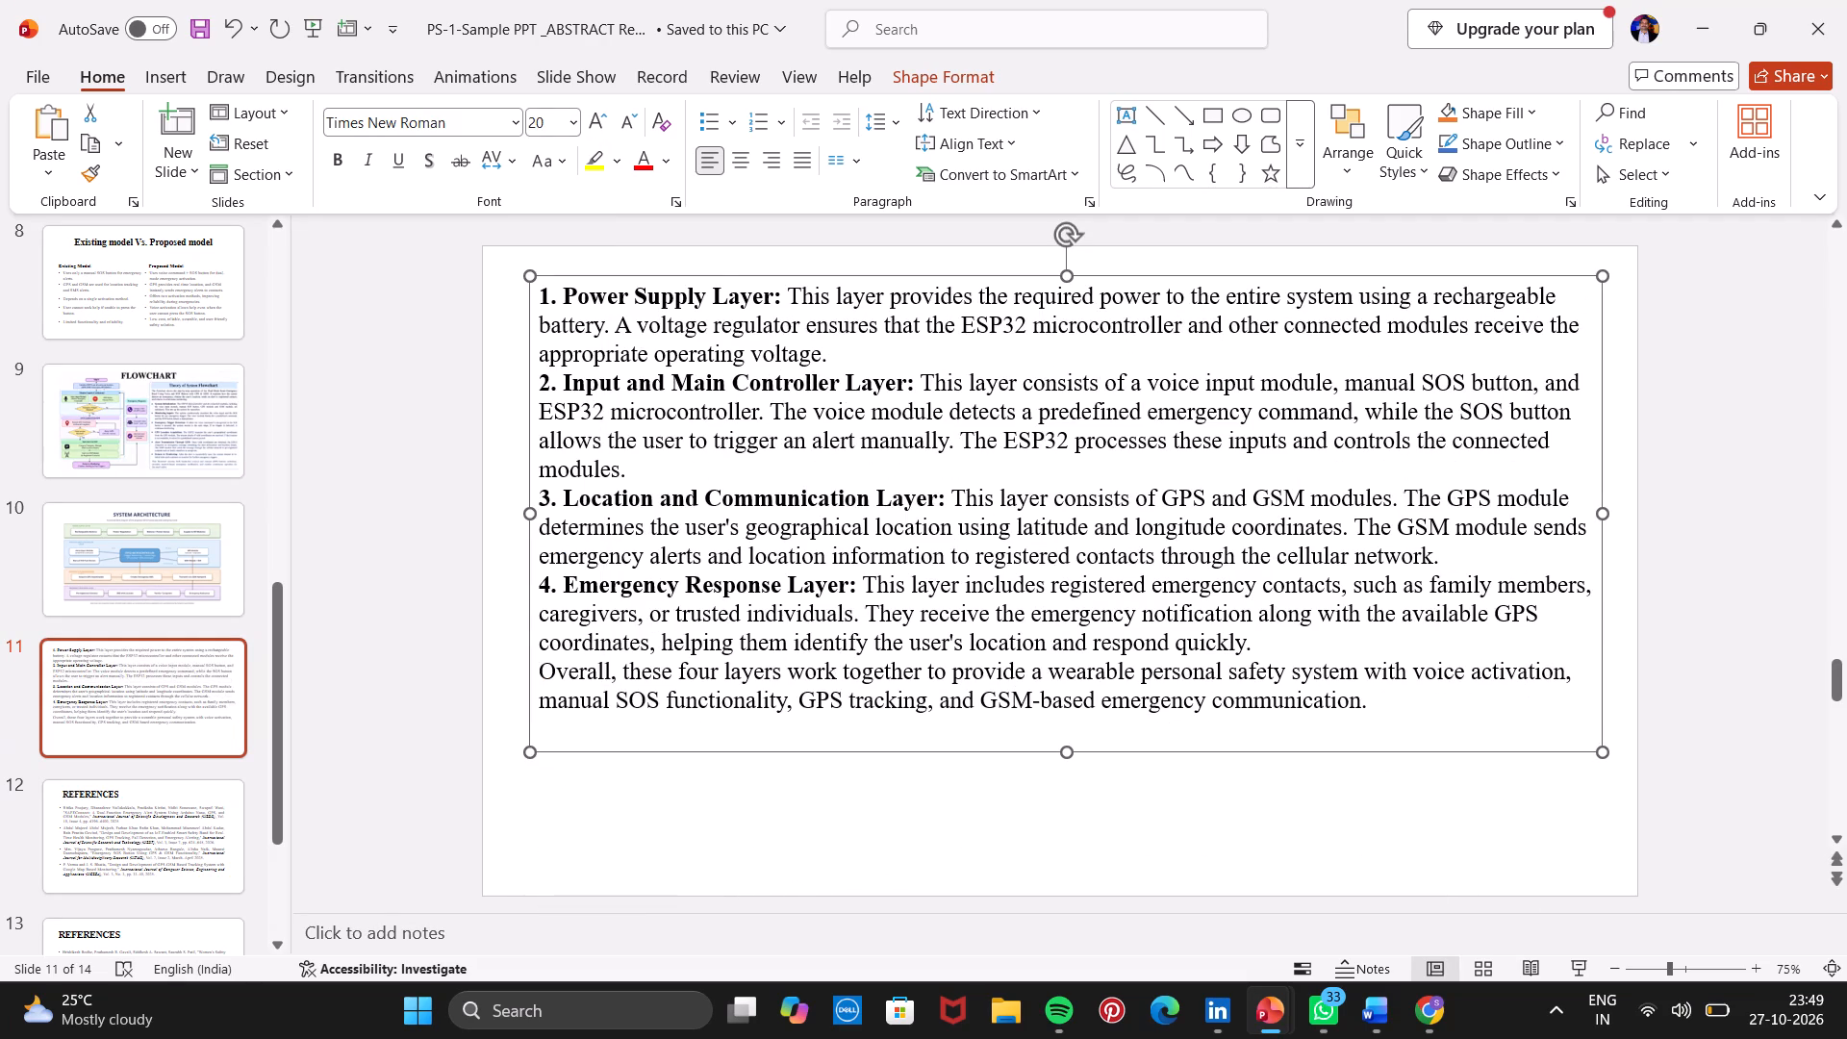
# Move the layer text box lower on slide 11, centred horizontally, to leave room for a heading above it.
pyautogui.moveTo(728, 271); pyautogui.dragTo(714, 334)
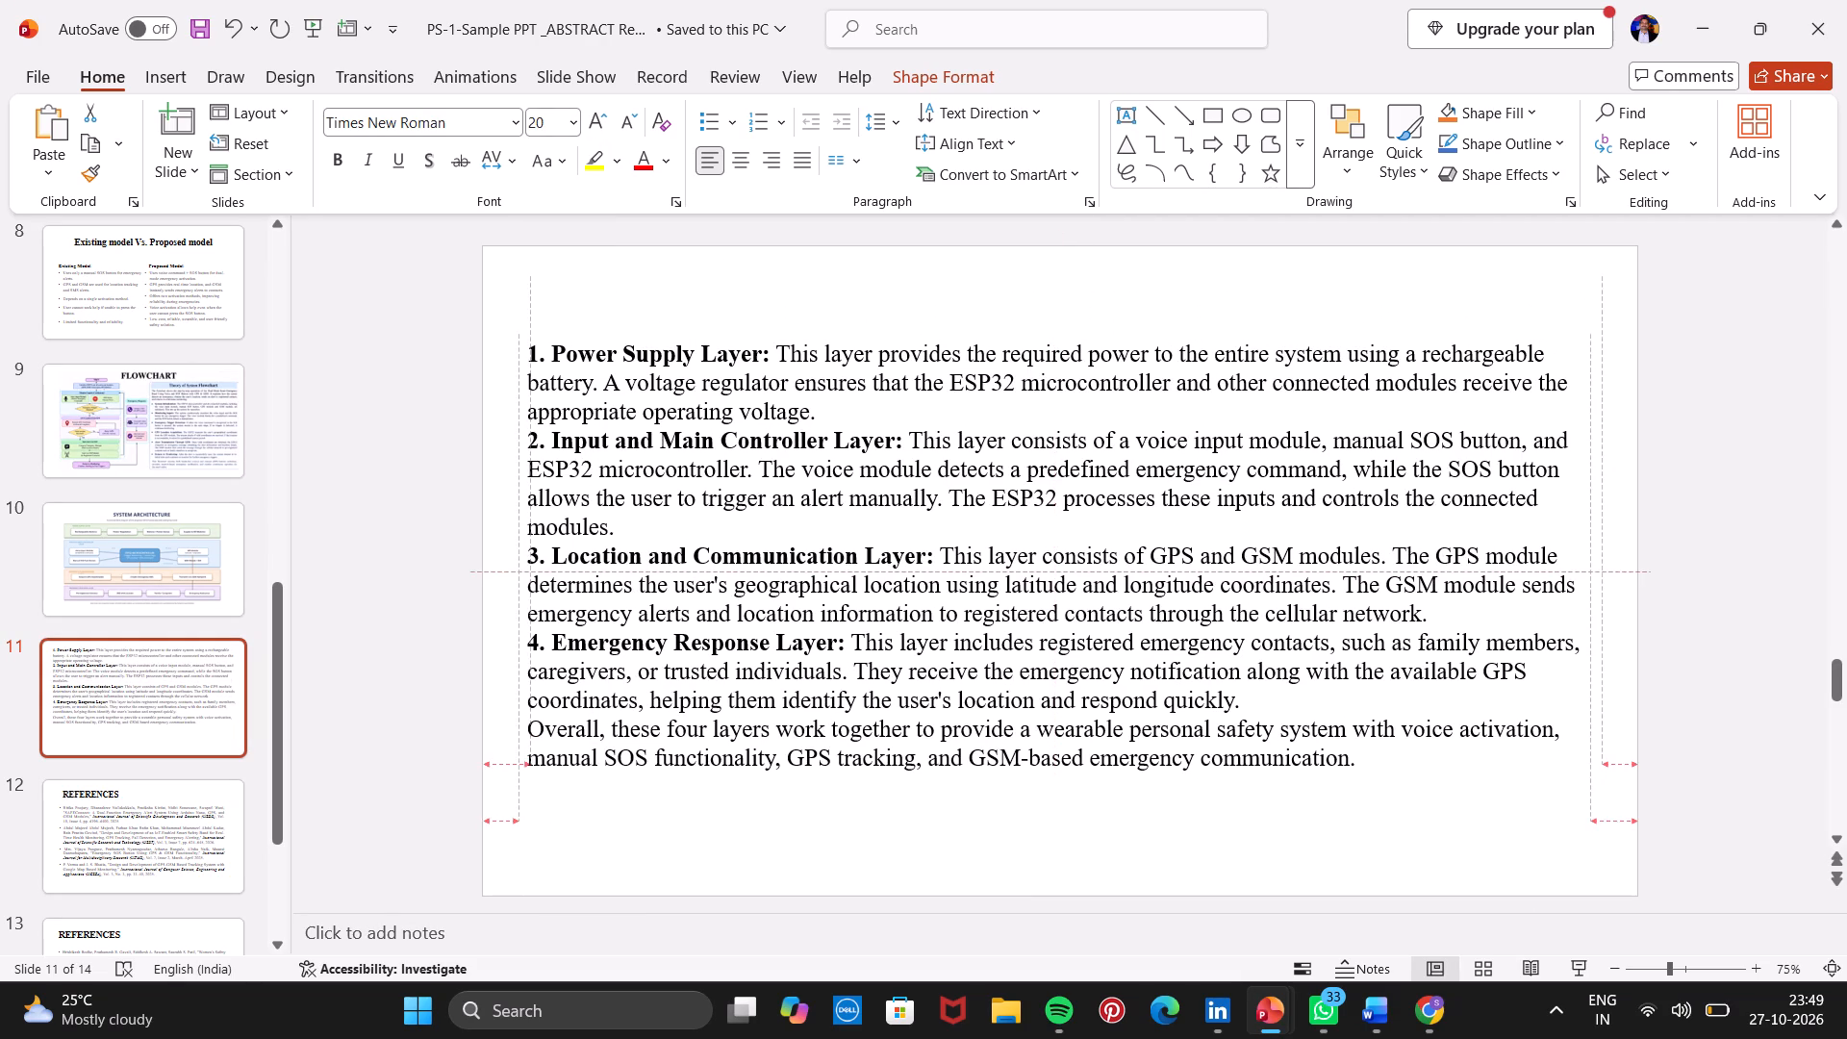
pyautogui.moveTo(714, 334); pyautogui.dragTo(712, 361)
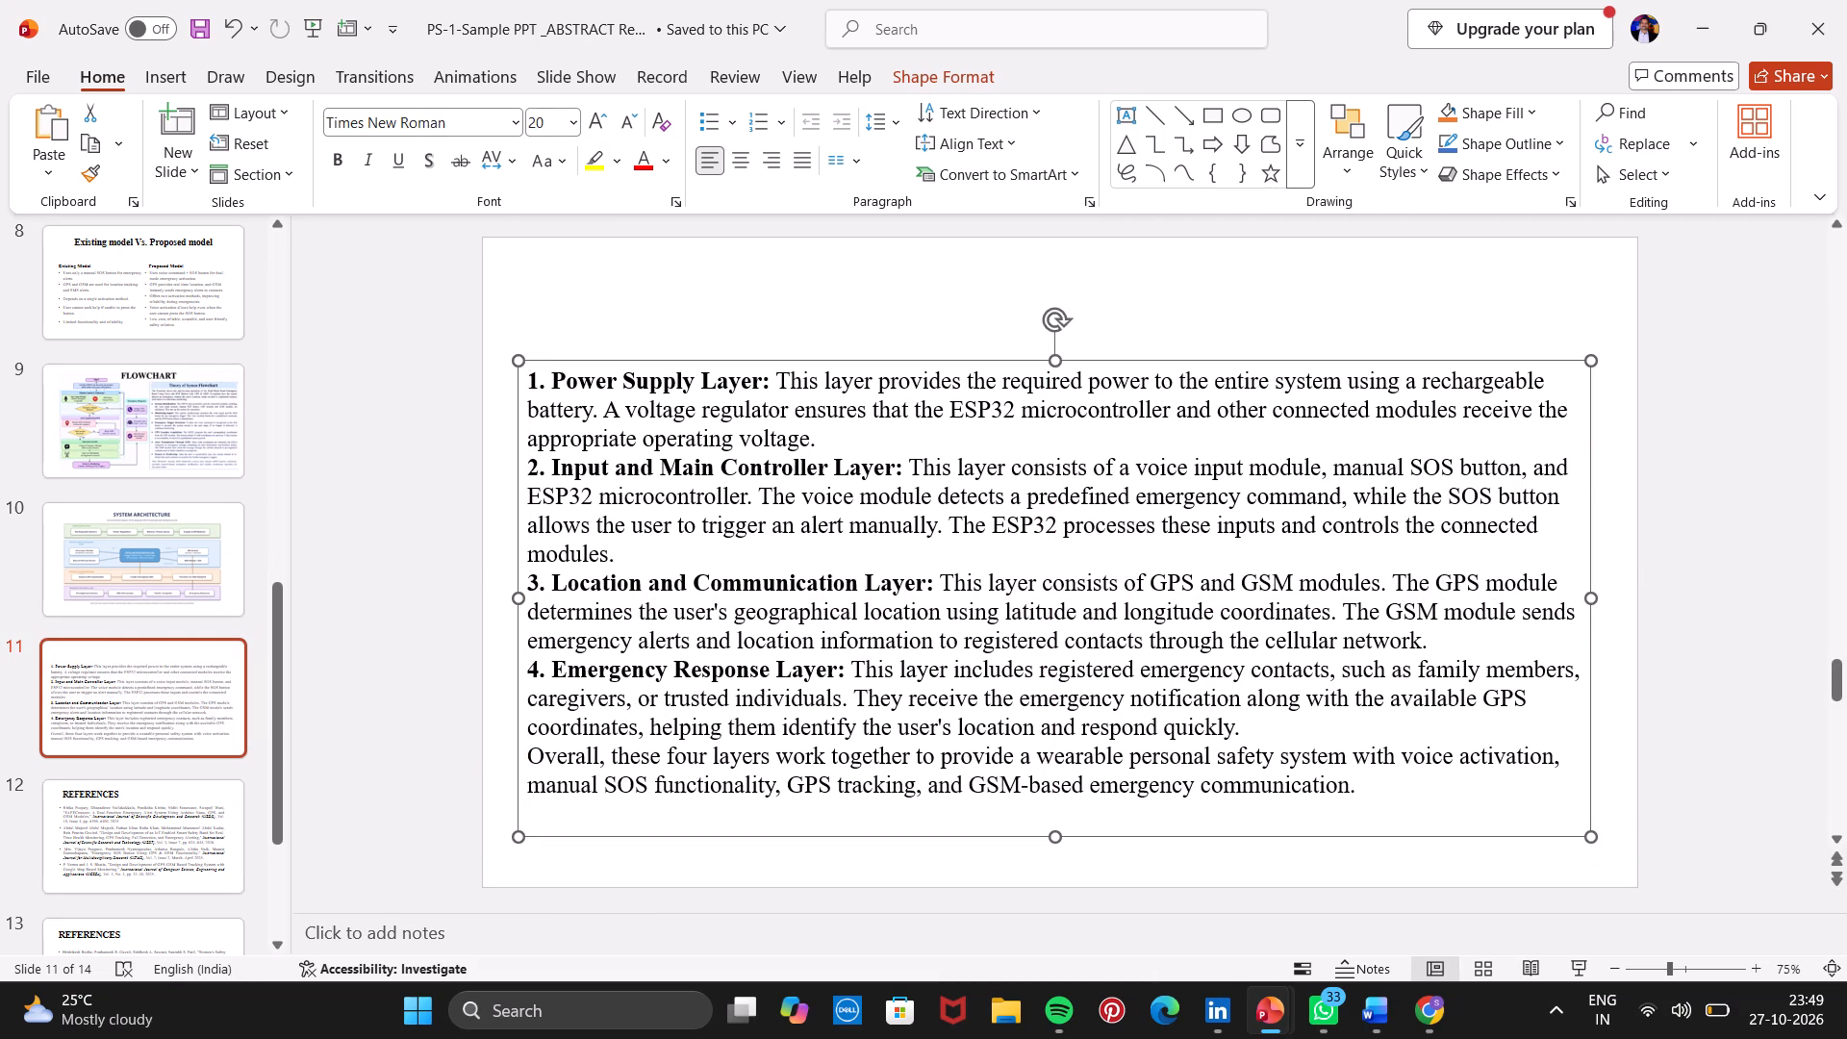
pyautogui.click(710, 358)
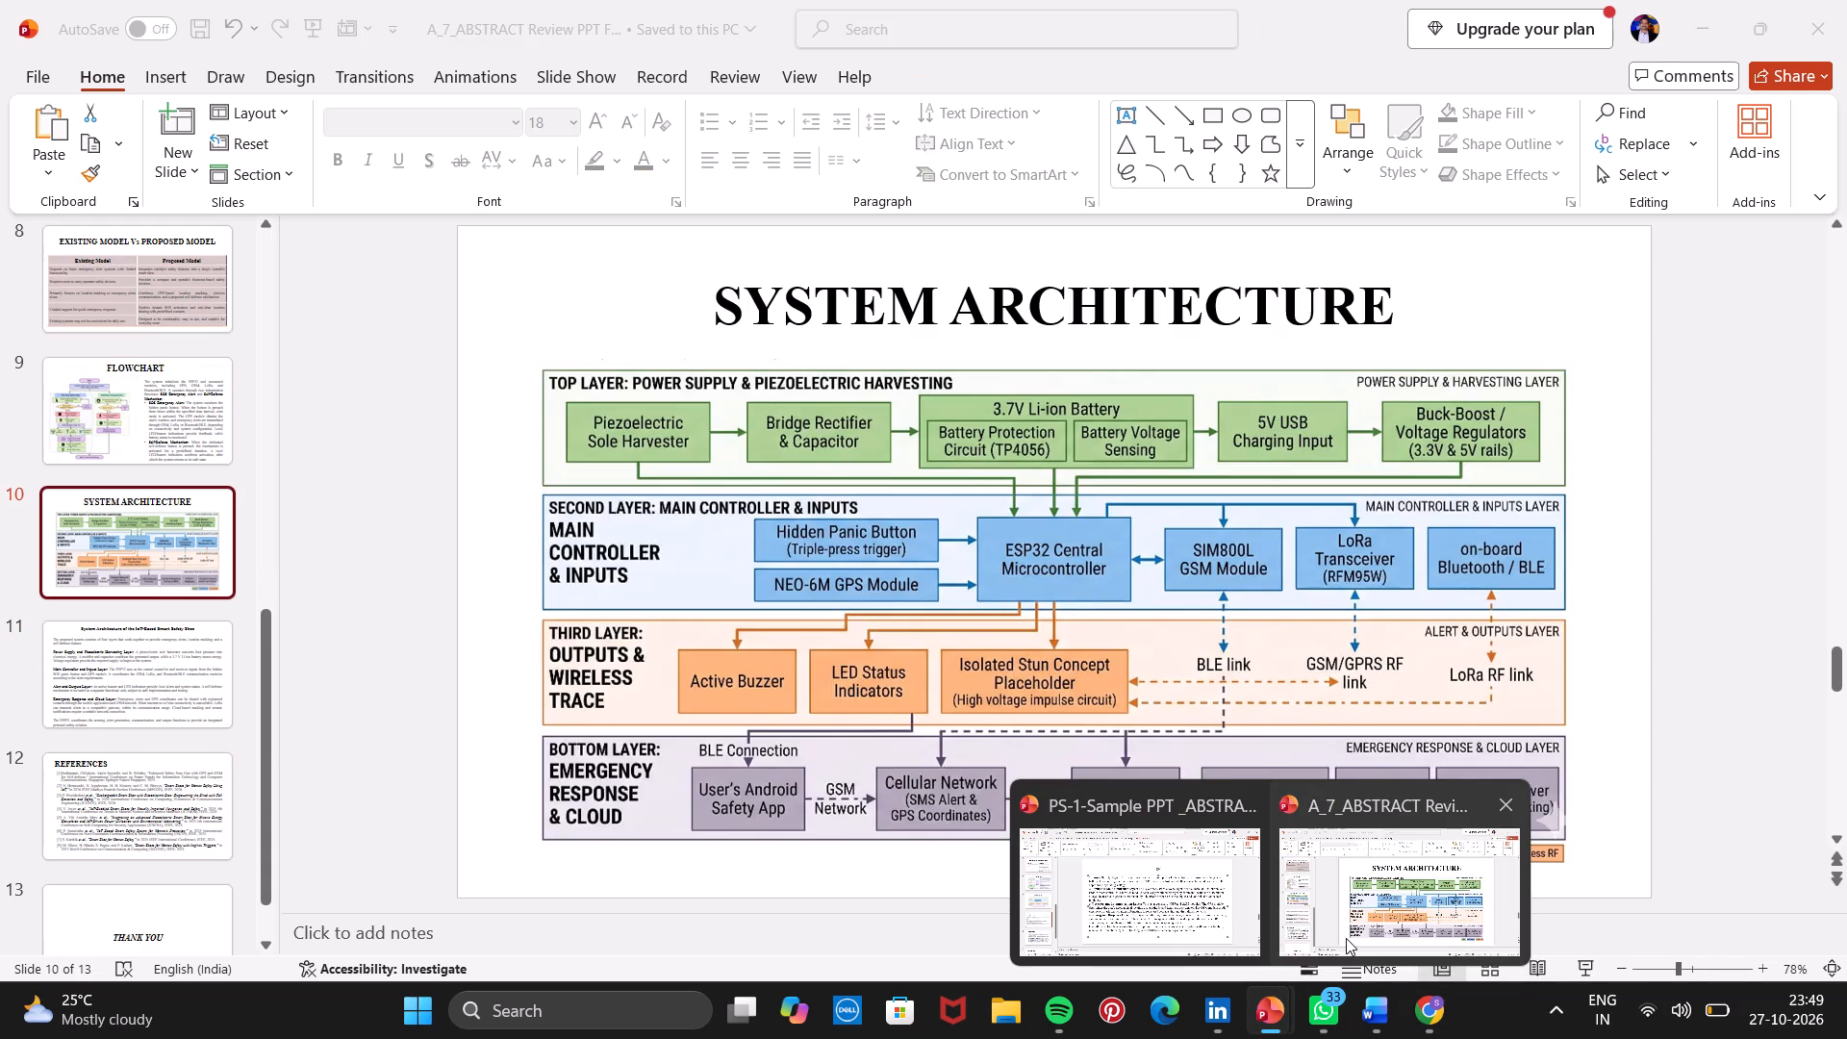
# Copy the heading "System Architecture of the IoT-Based Smart Safety Shoe" from slide 11 of the A_7 reference and return to the PS-1-Sample presentation.
pyautogui.click(1346, 938)
pyautogui.click(173, 676)
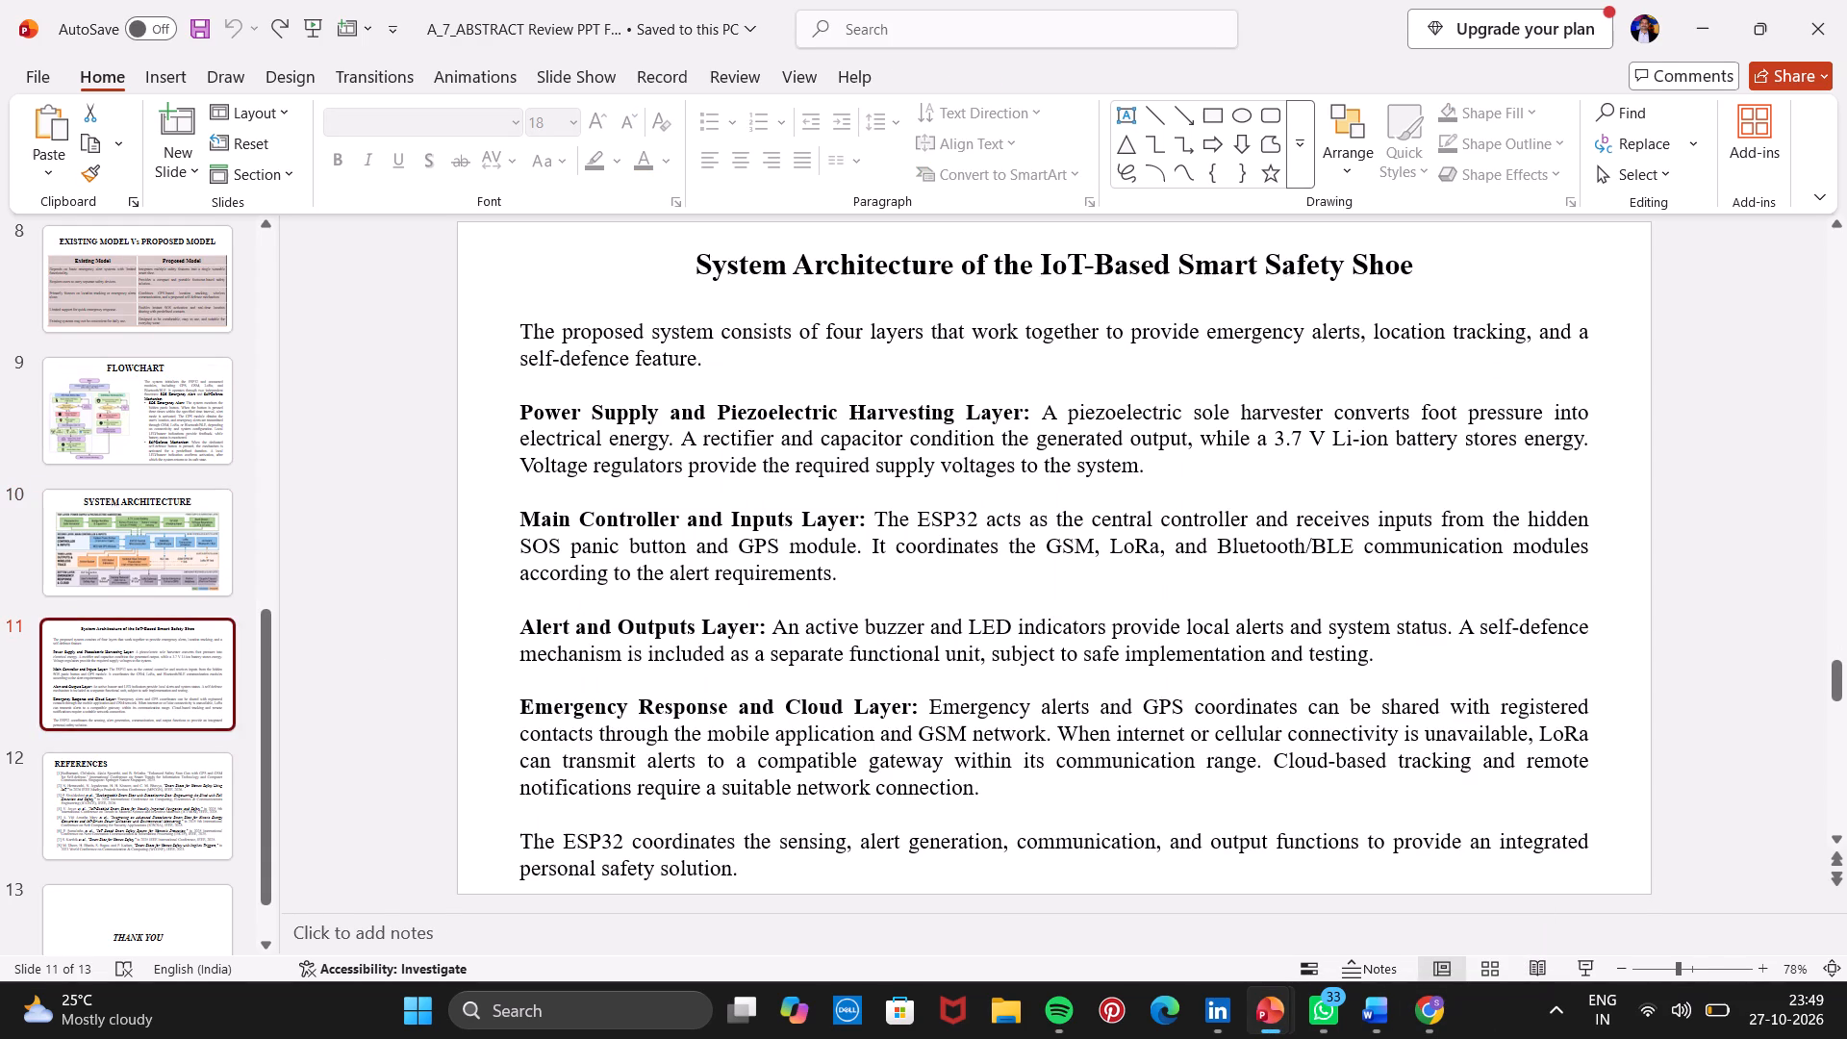
pyautogui.click(1044, 273)
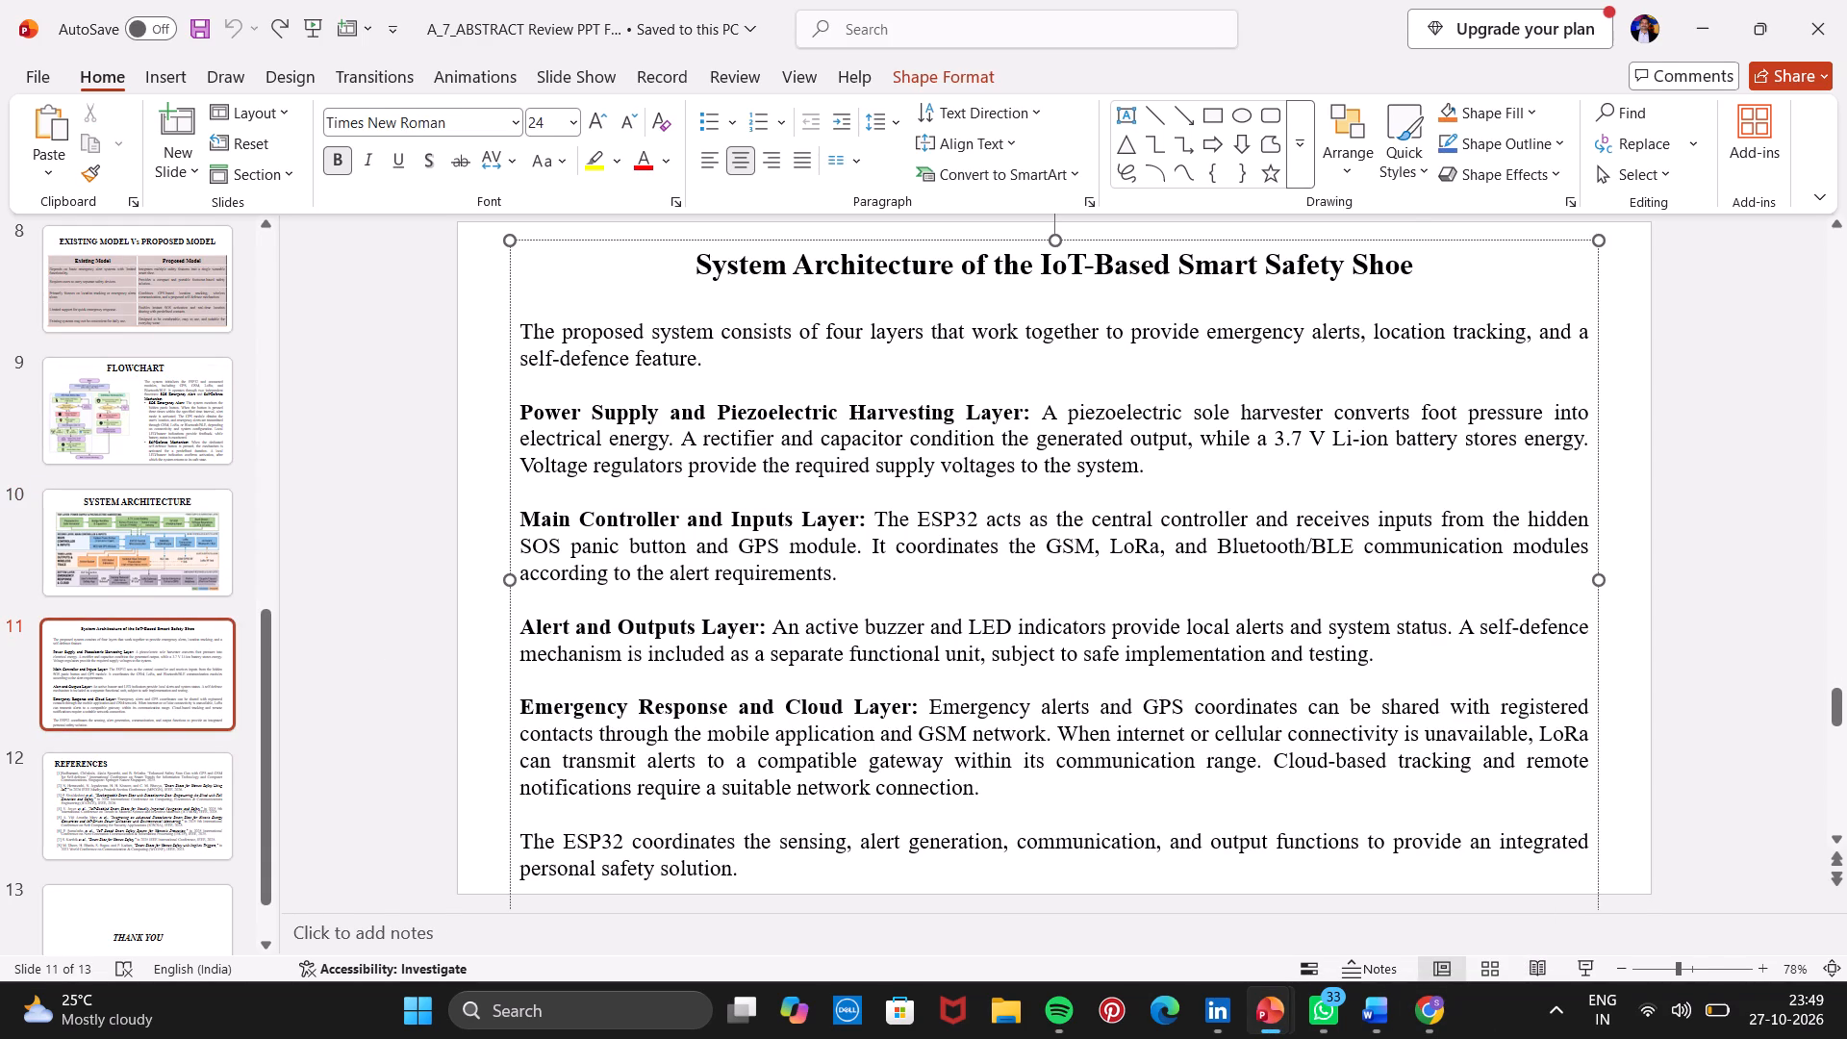
pyautogui.moveTo(1418, 271); pyautogui.dragTo(694, 260)
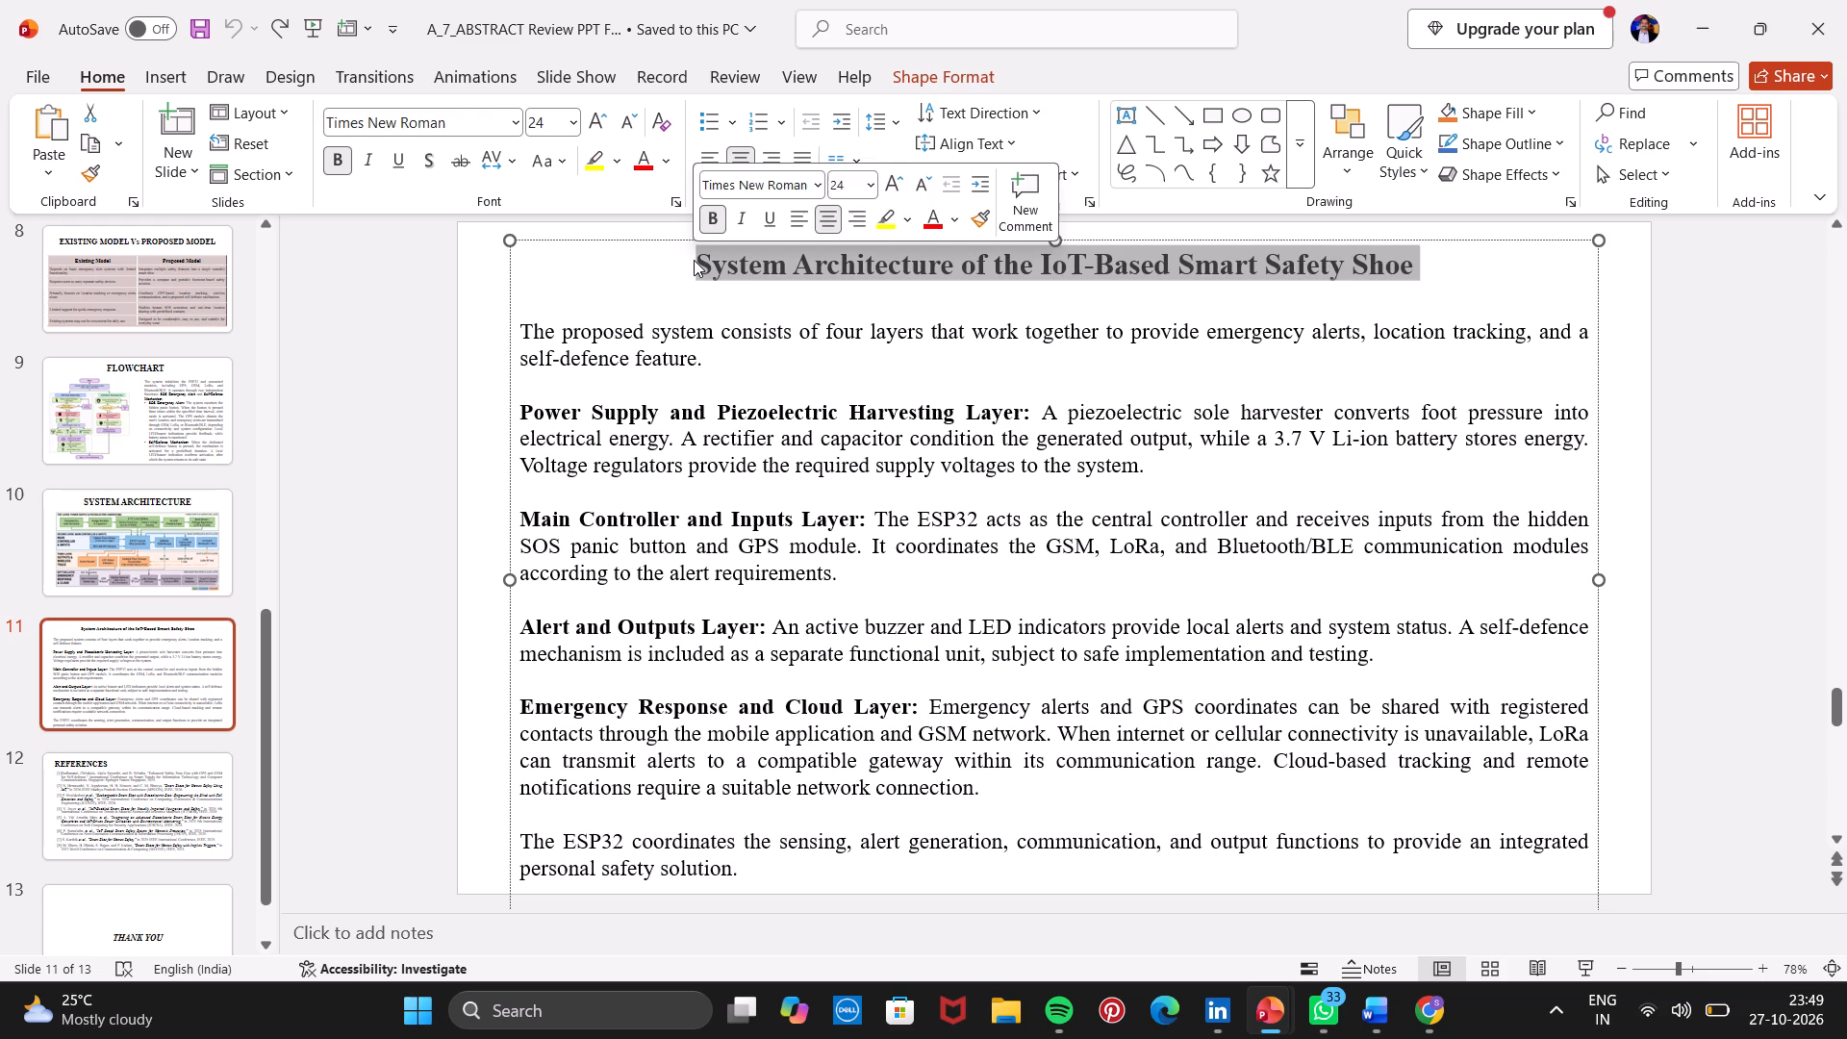
pyautogui.hotkey('ctrl', 'c')
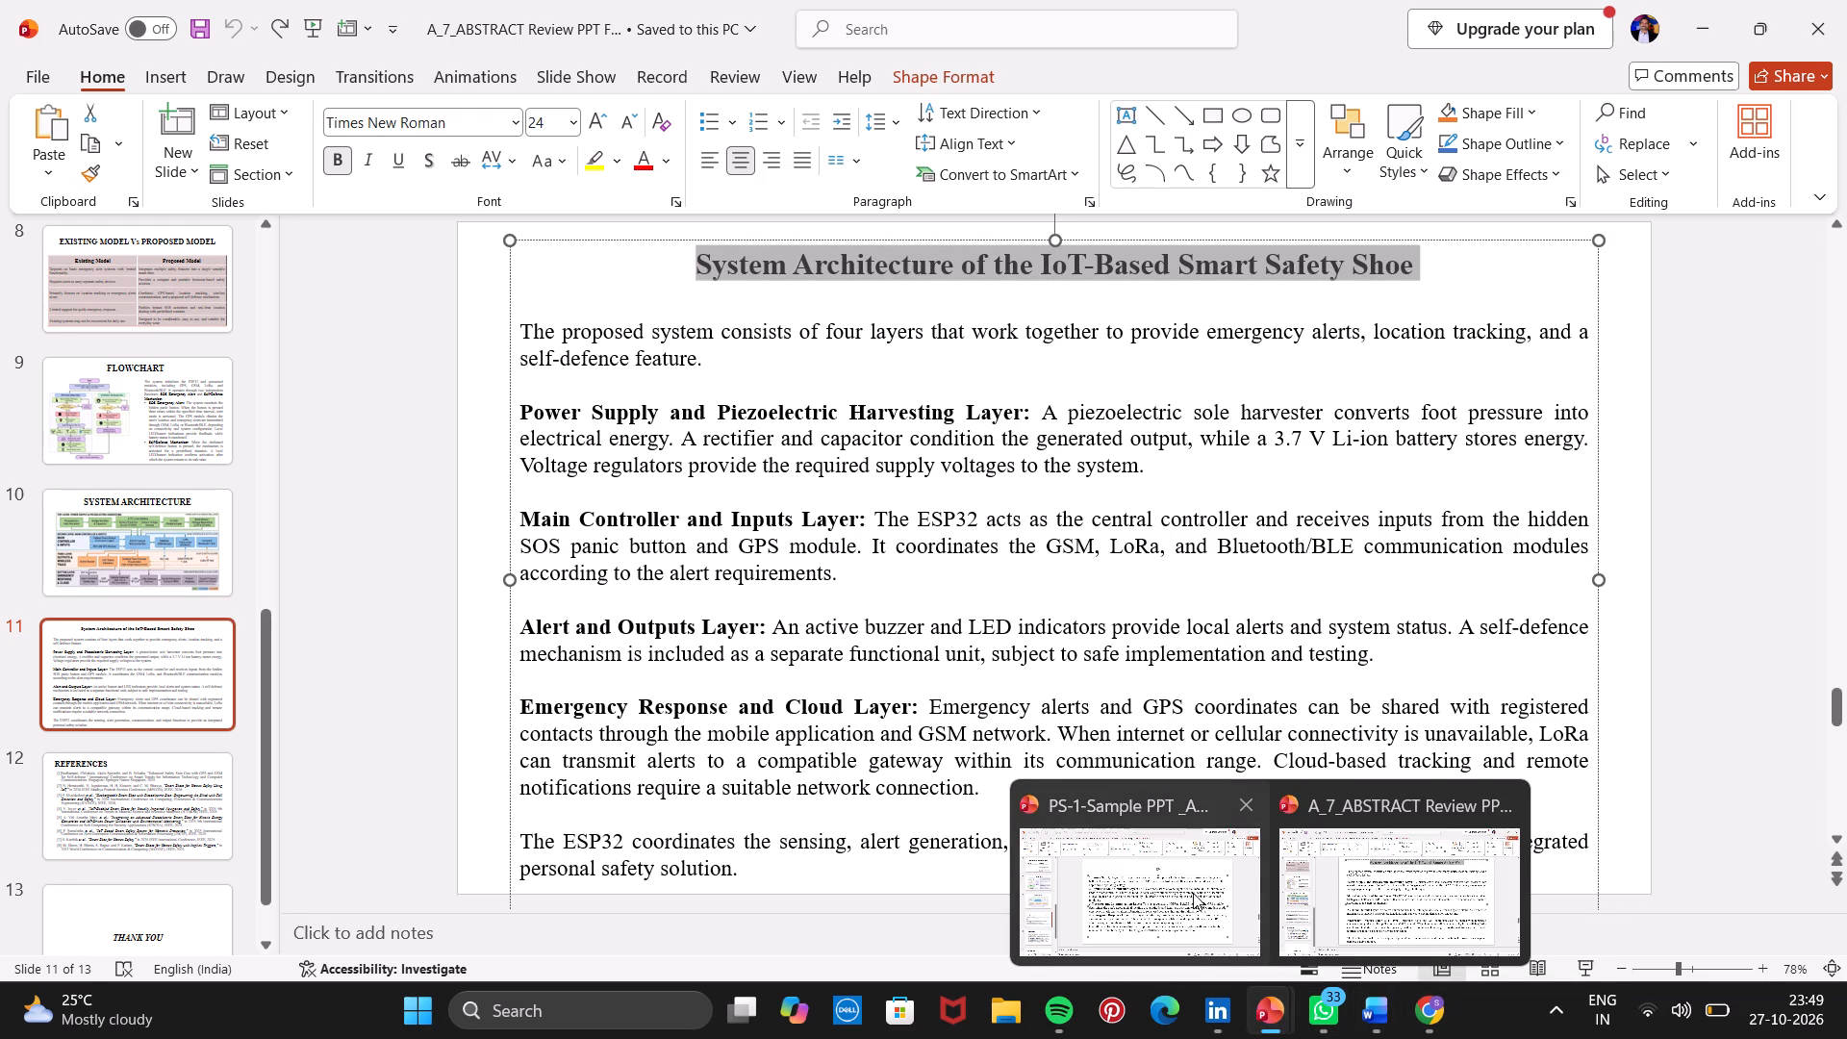
pyautogui.click(1176, 900)
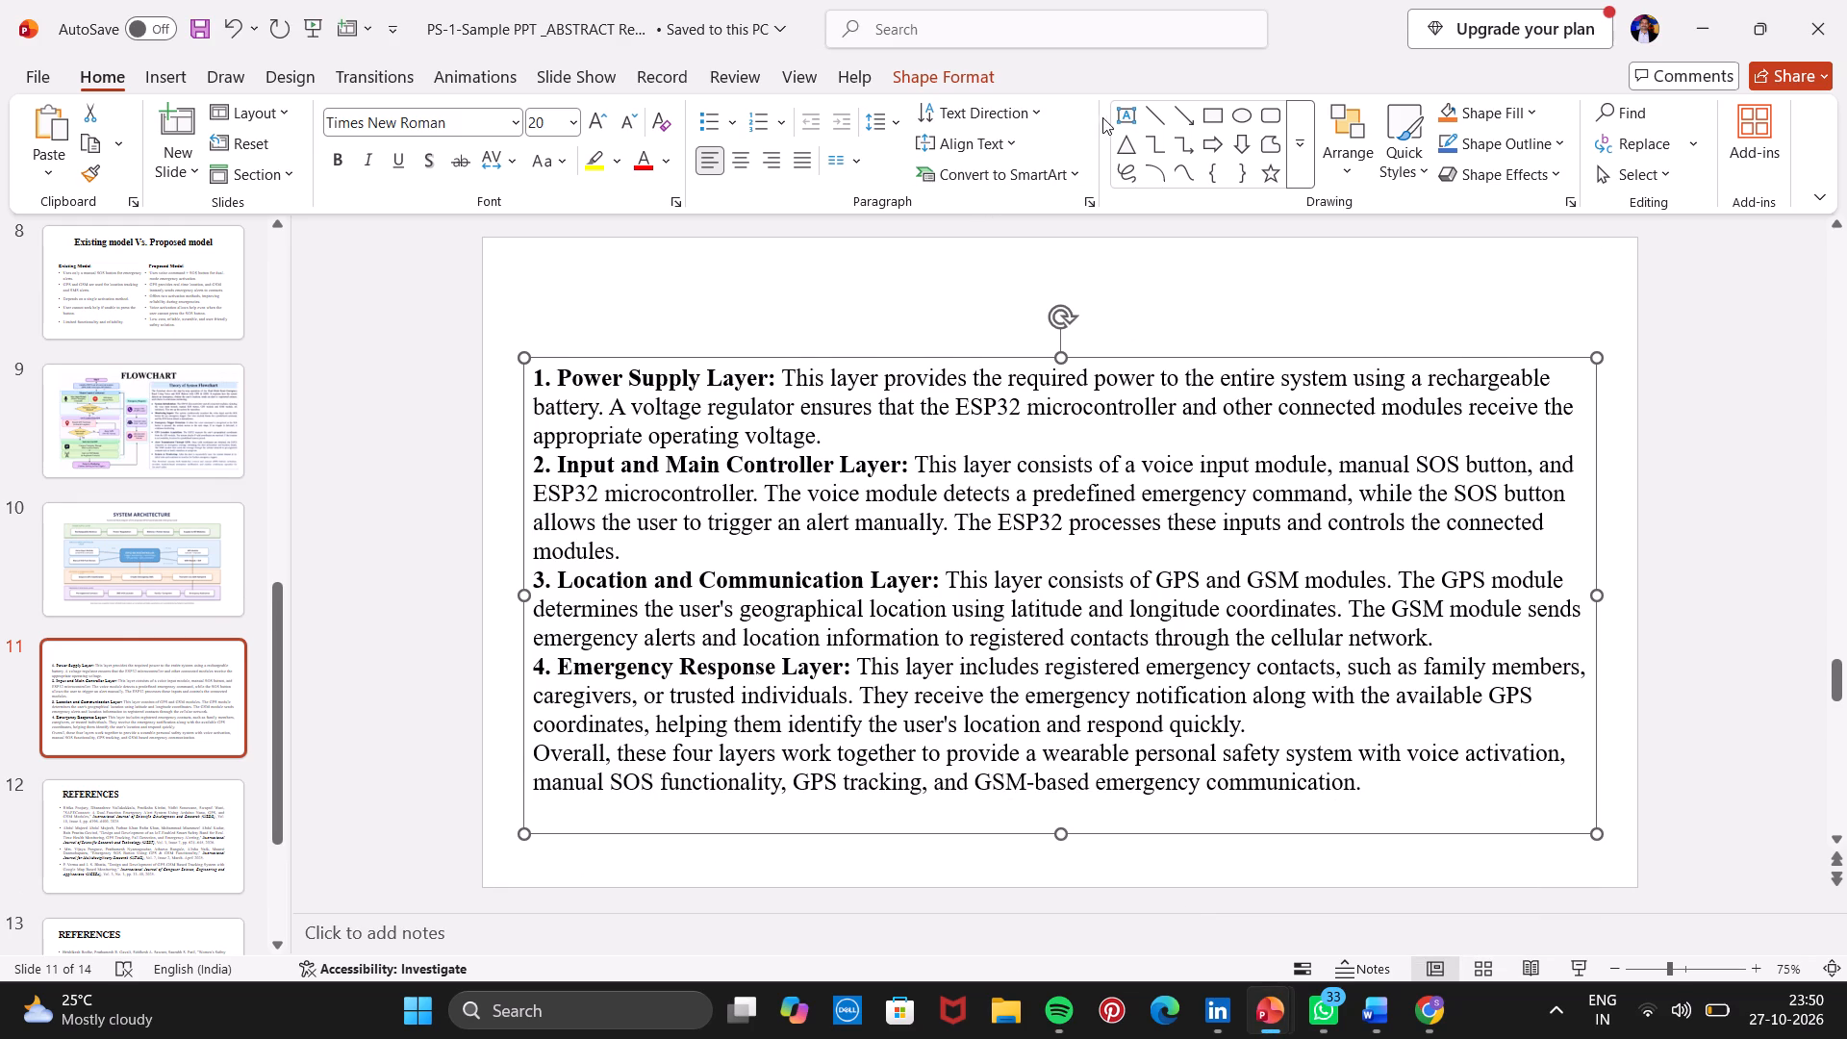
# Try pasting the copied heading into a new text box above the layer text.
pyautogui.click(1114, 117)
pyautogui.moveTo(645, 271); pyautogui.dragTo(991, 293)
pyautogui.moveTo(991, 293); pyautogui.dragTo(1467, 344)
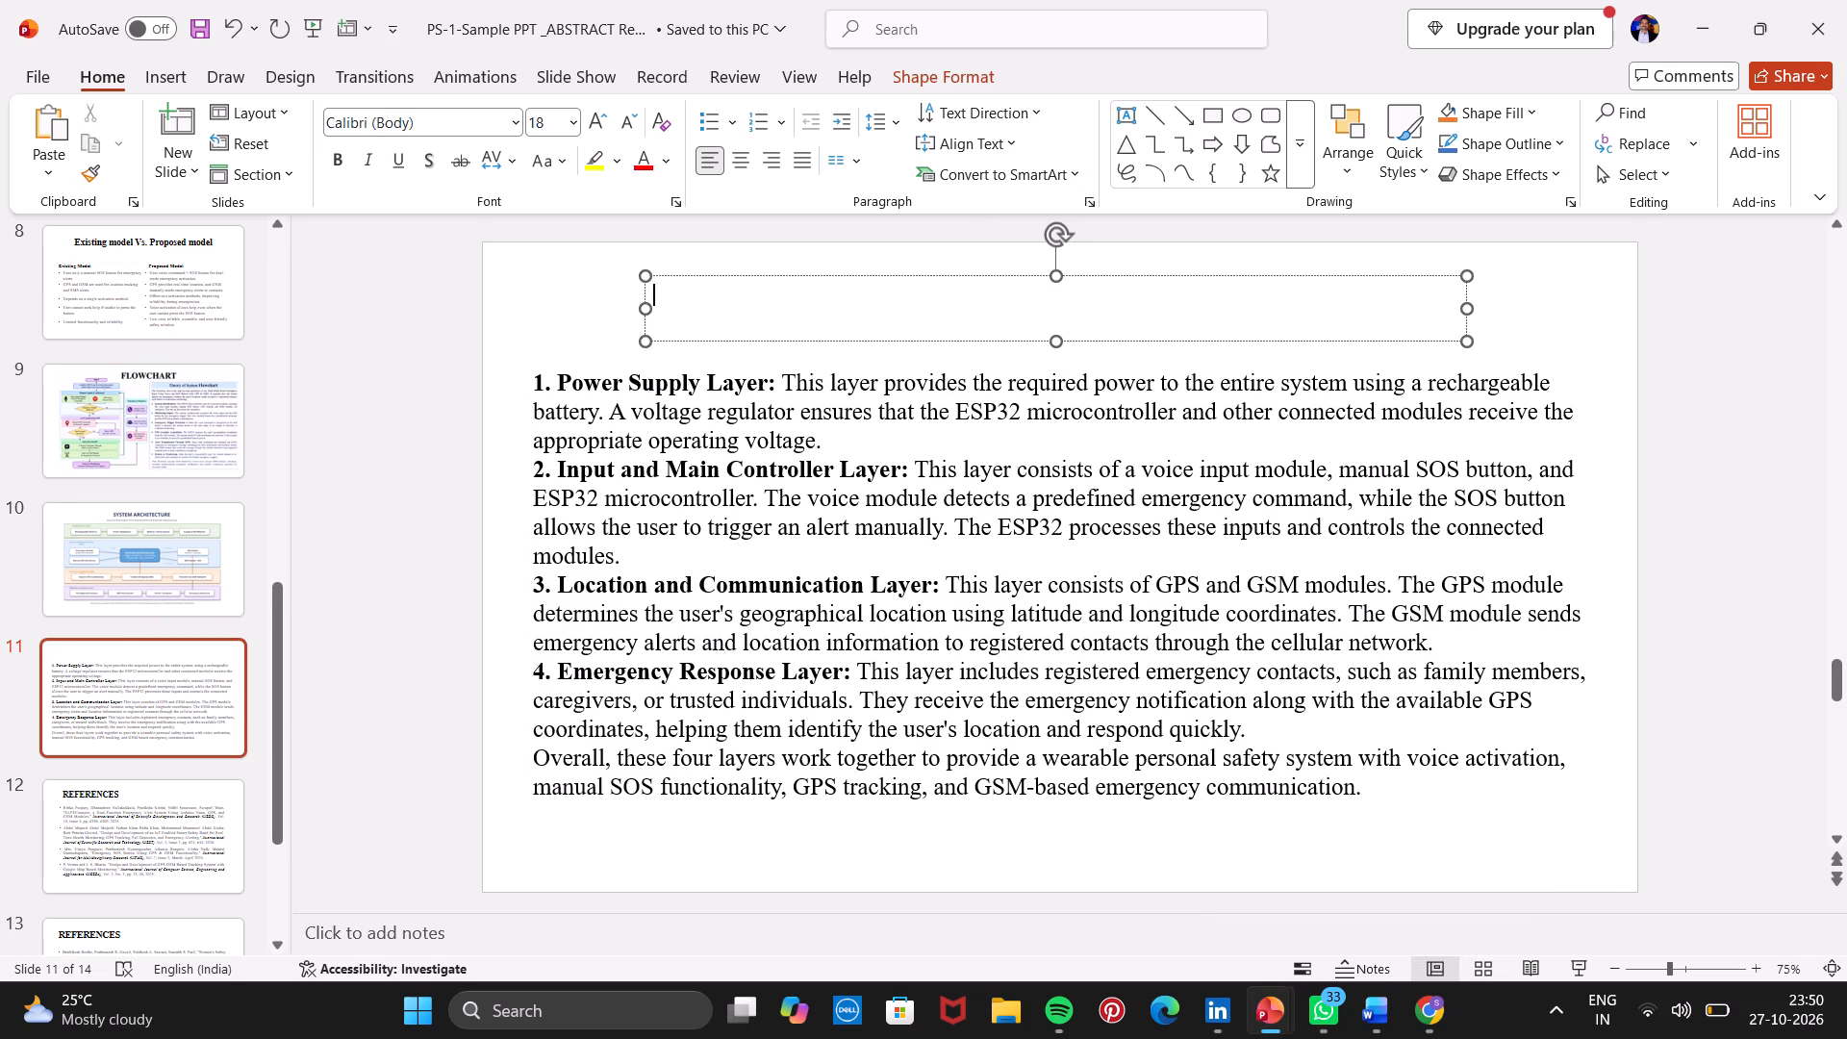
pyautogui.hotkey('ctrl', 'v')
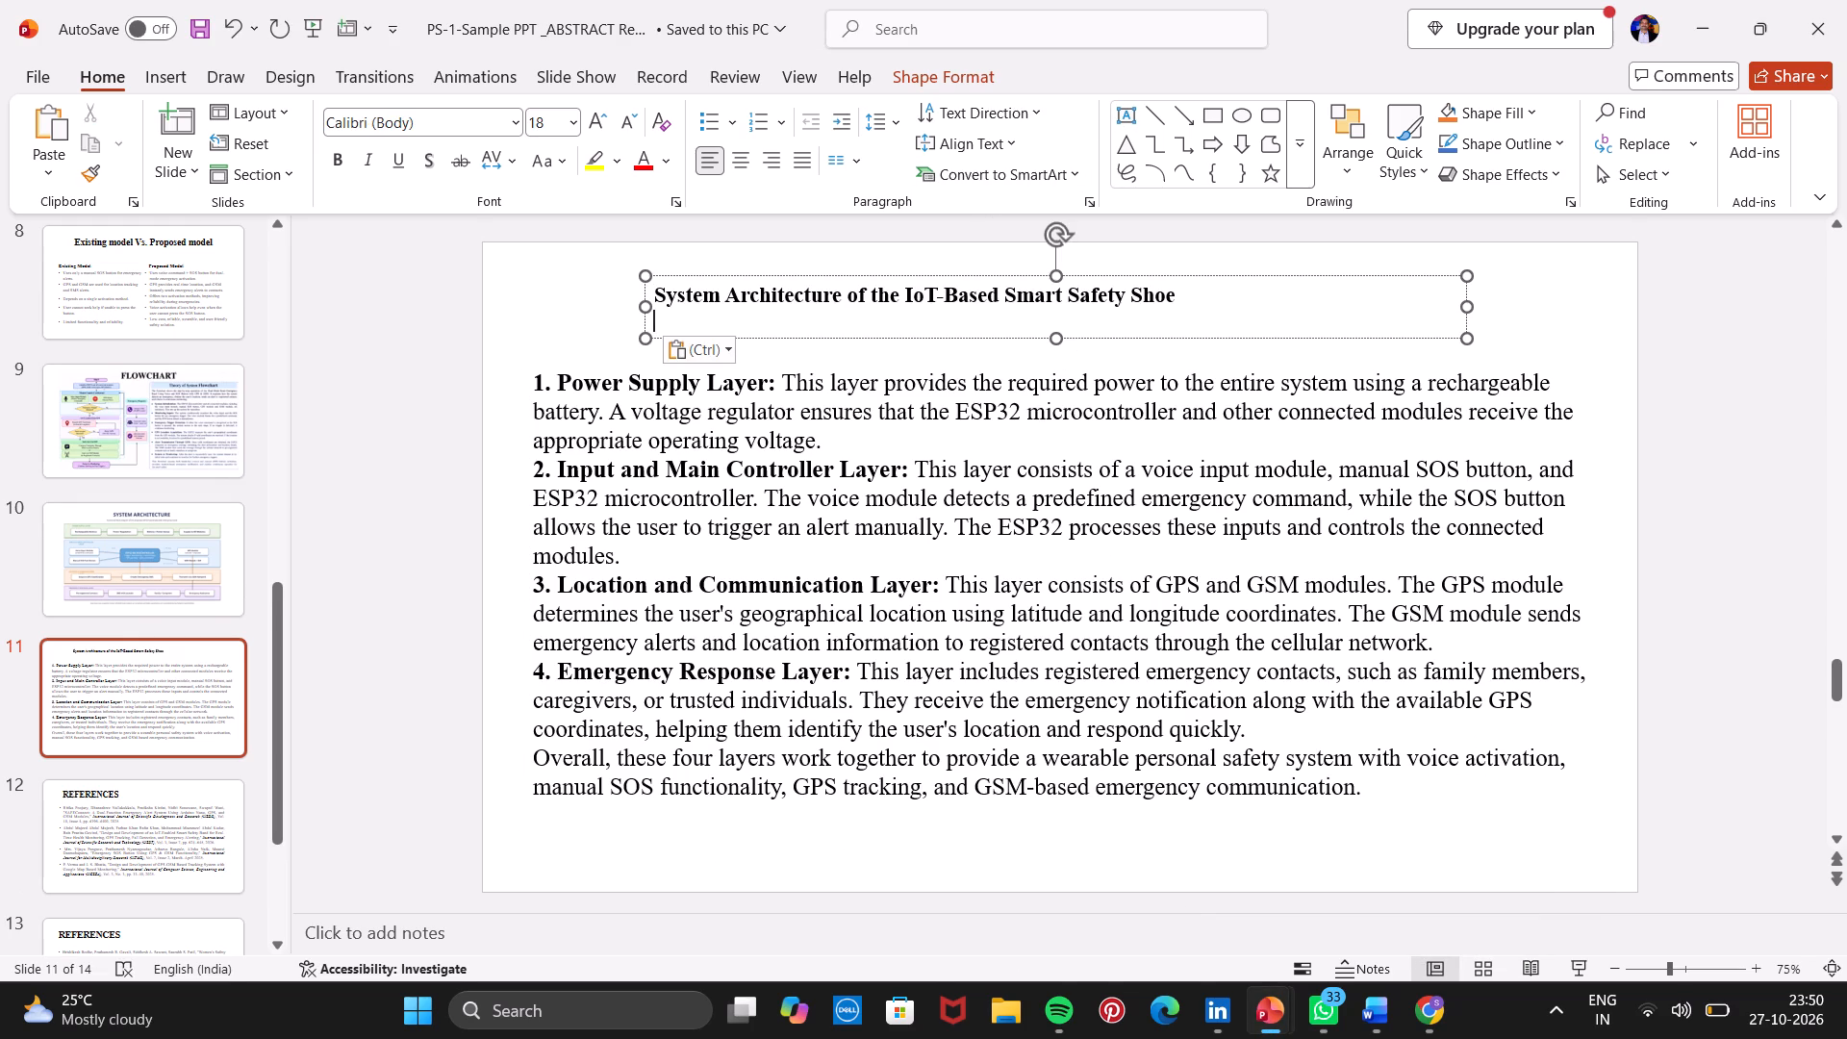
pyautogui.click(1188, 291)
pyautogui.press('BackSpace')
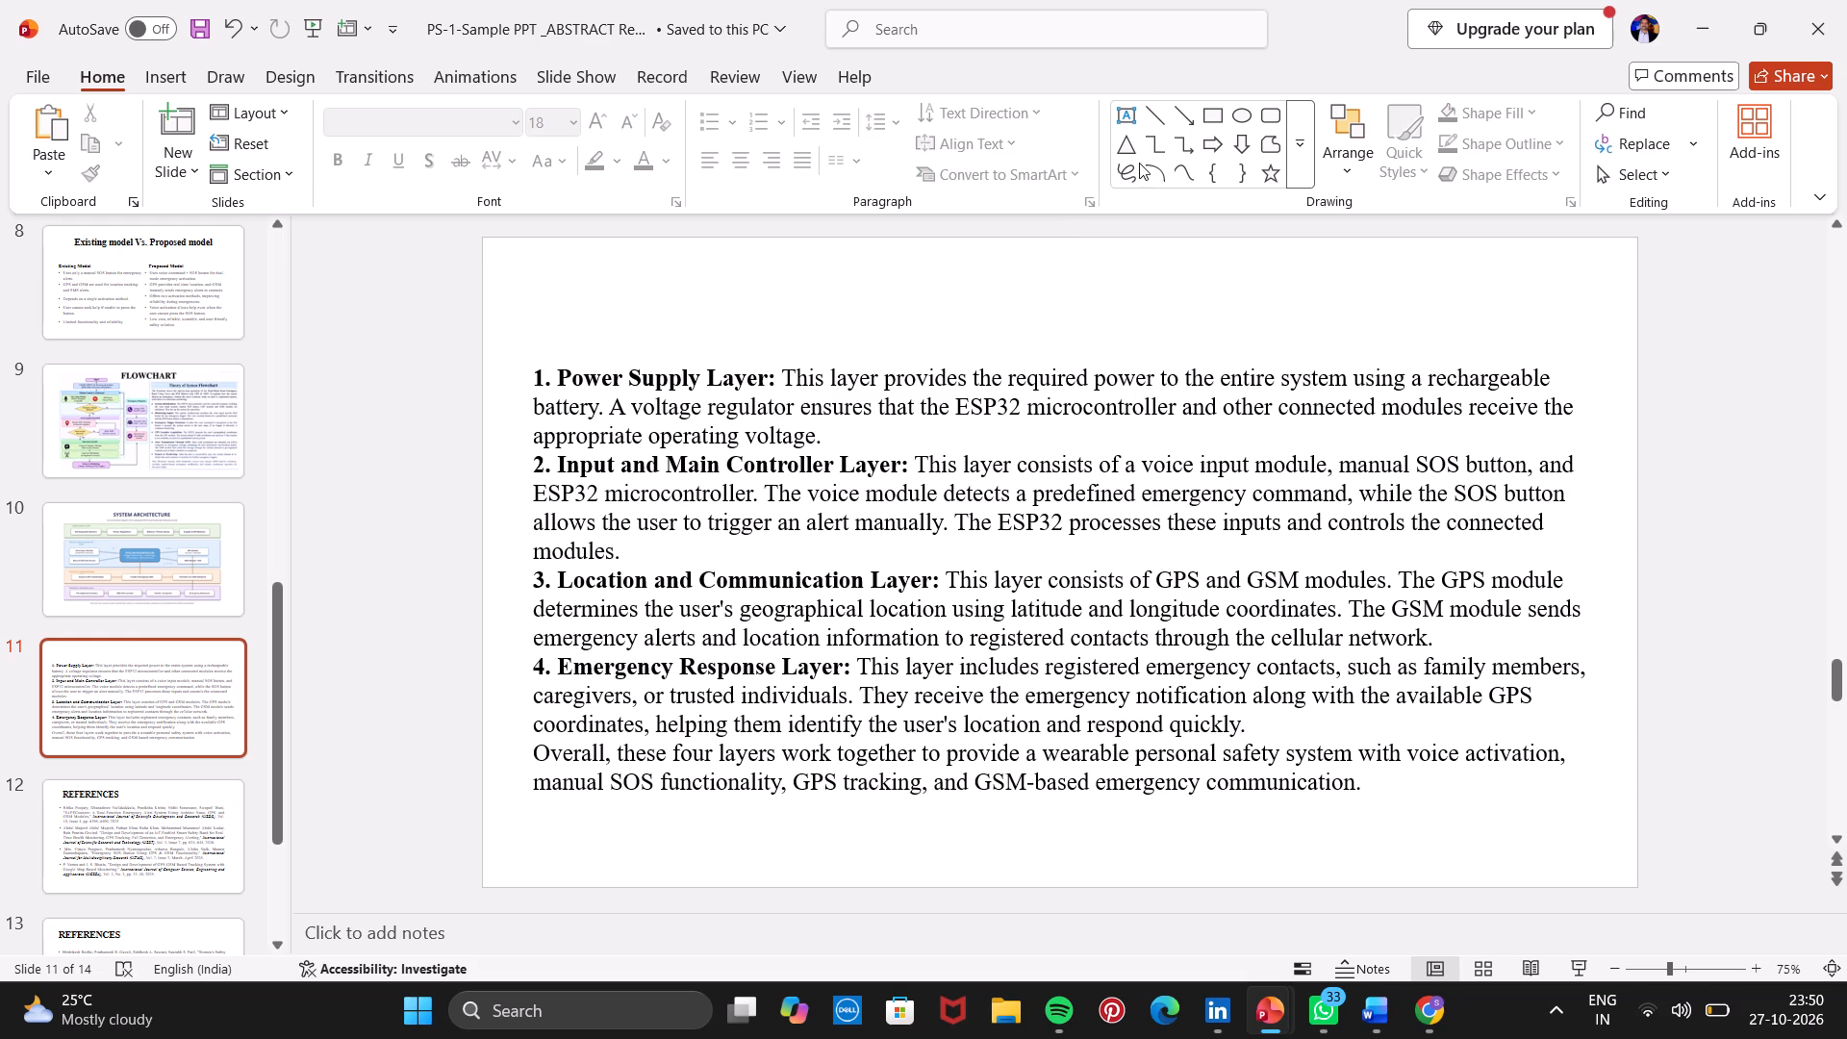
# Draw a wide text box above the layer text, move it slightly higher, and paste the copied Smart Safety Shoe heading into it.
pyautogui.click(1124, 108)
pyautogui.moveTo(691, 286); pyautogui.dragTo(1423, 374)
pyautogui.keyDown('ctrl'); pyautogui.scroll(-1, 1423, 374); pyautogui.keyUp('ctrl')
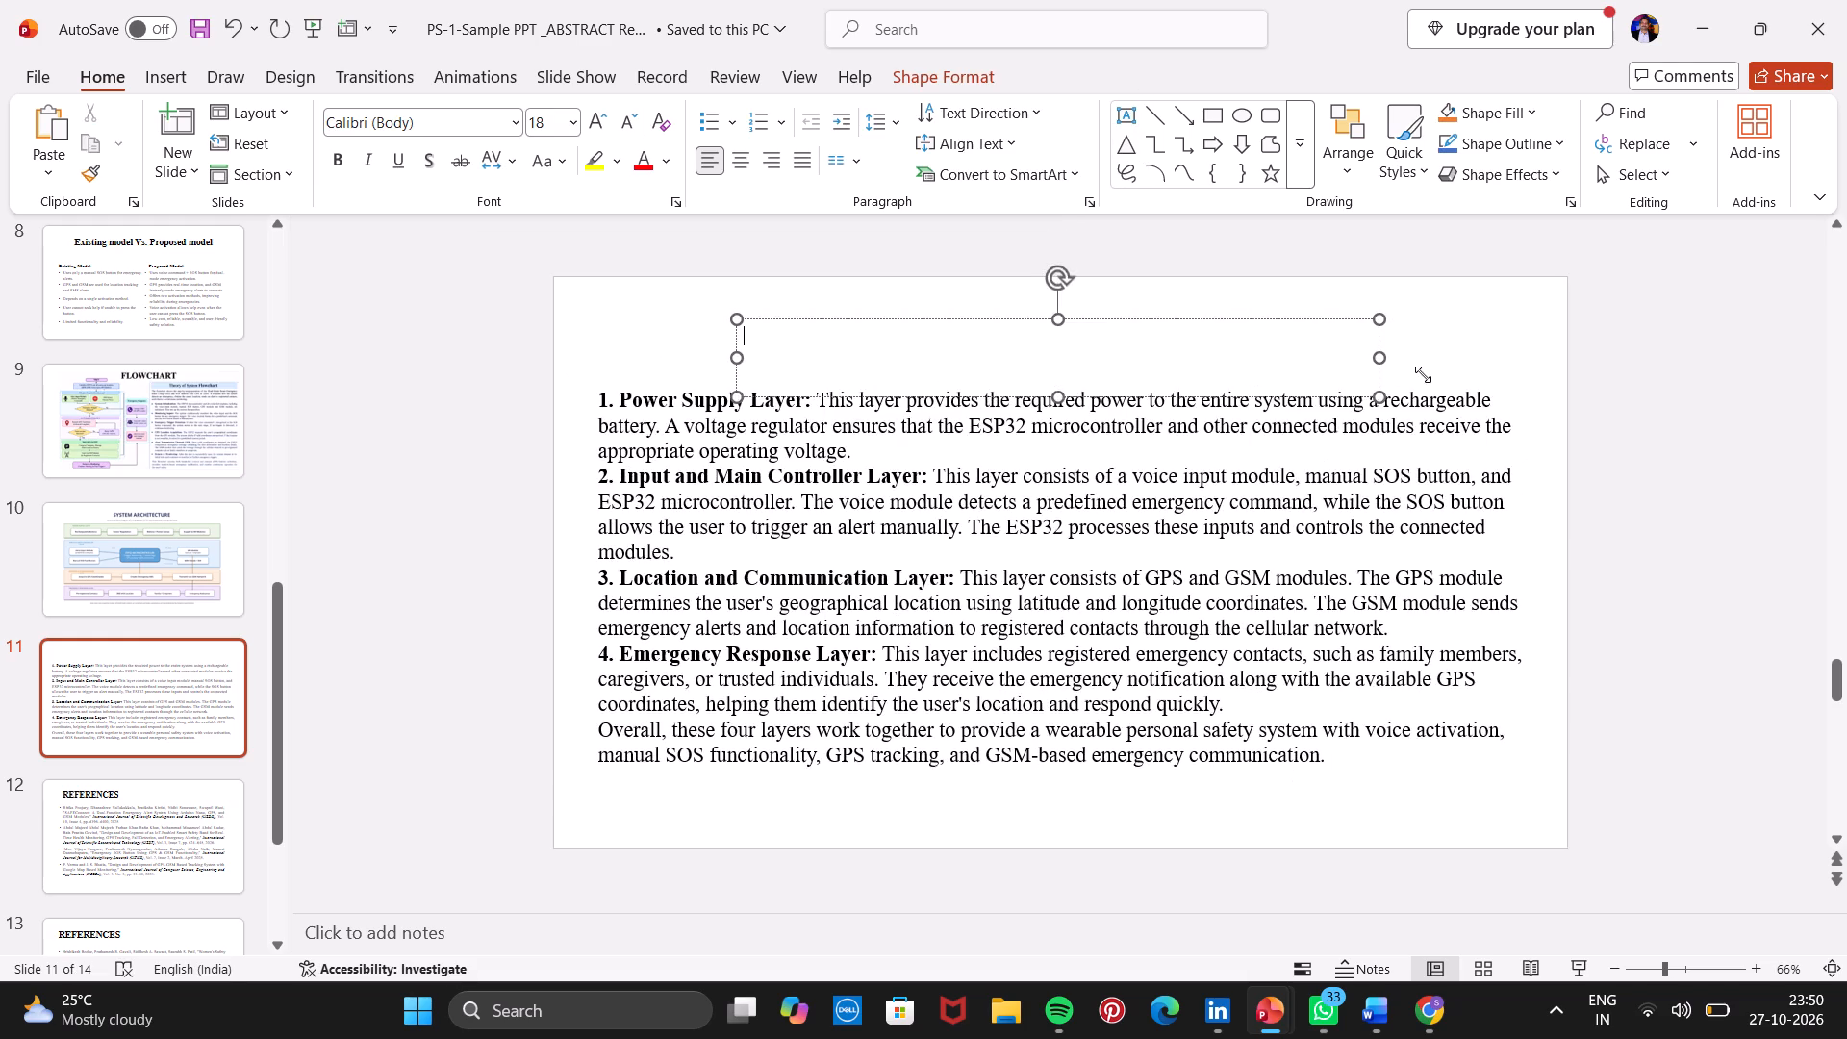
pyautogui.keyDown('ctrl'); pyautogui.scroll(-1, 1423, 374); pyautogui.keyUp('ctrl')
pyautogui.keyDown('ctrl'); pyautogui.scroll(3, 1250, 371); pyautogui.keyUp('ctrl')
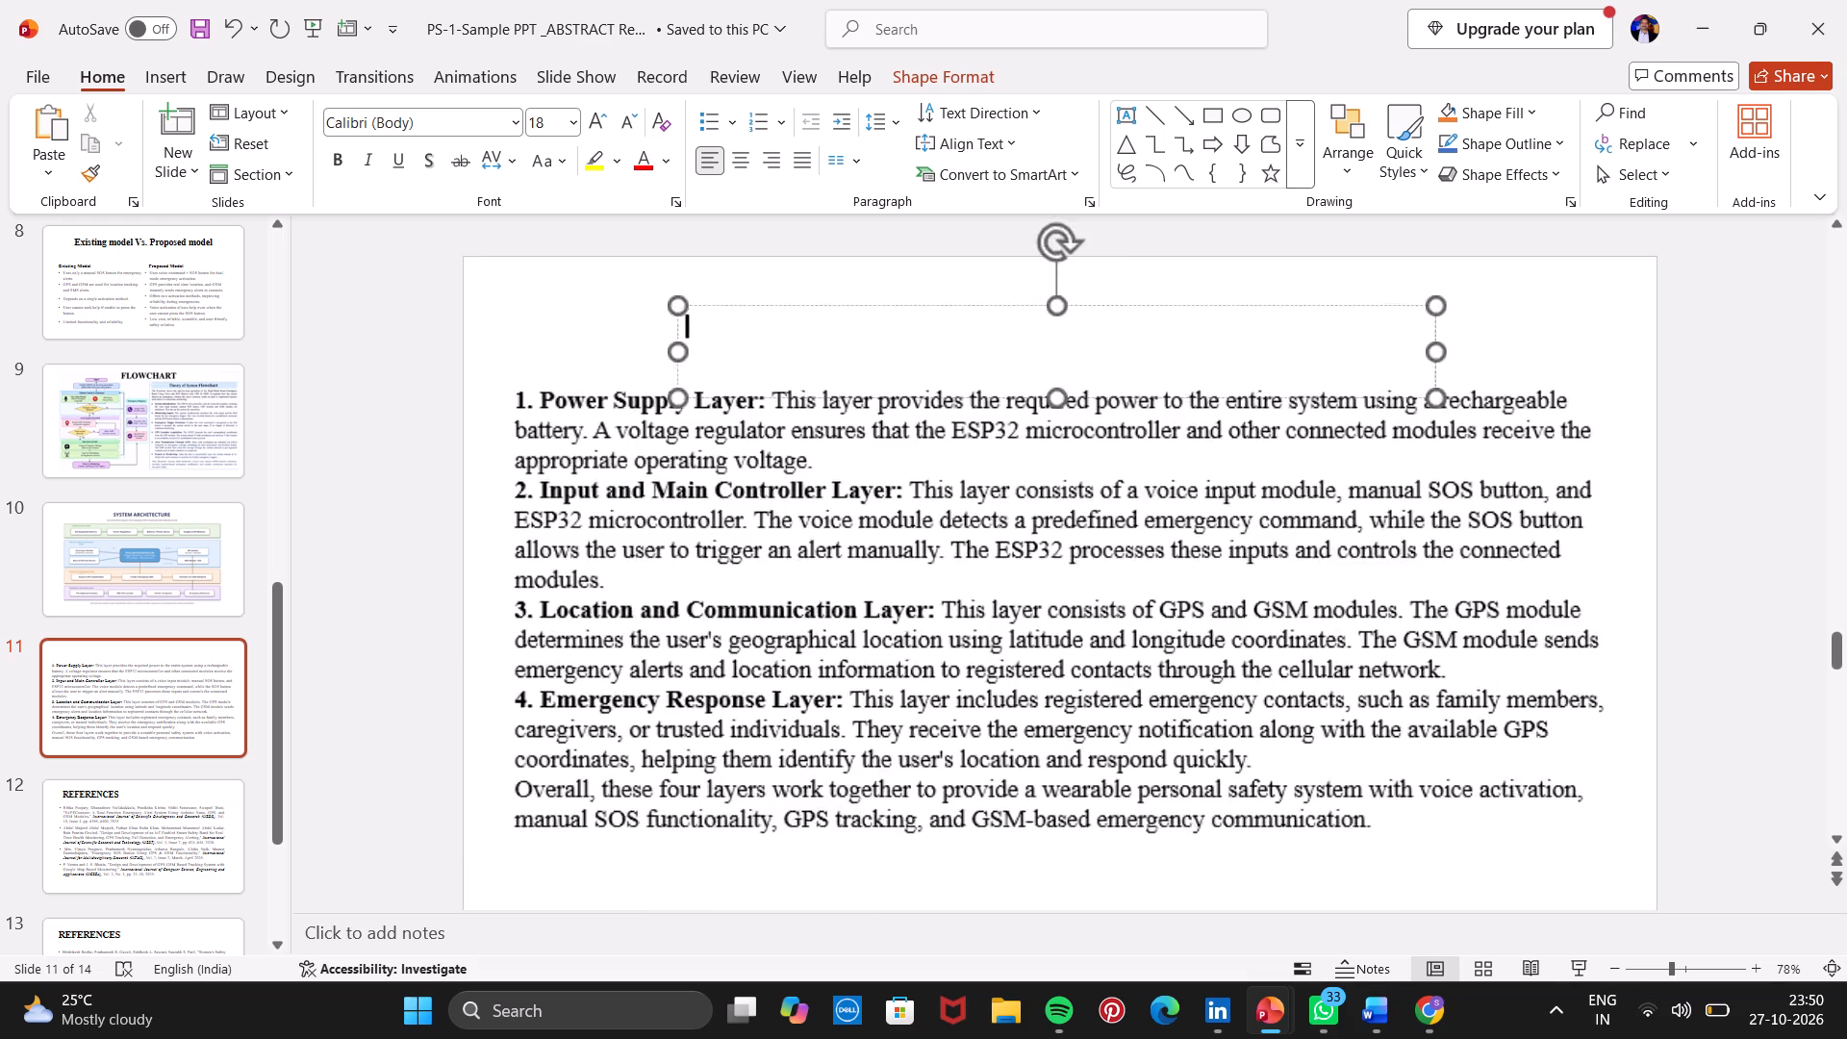
pyautogui.keyDown('ctrl'); pyautogui.scroll(1, 1250, 371); pyautogui.keyUp('ctrl')
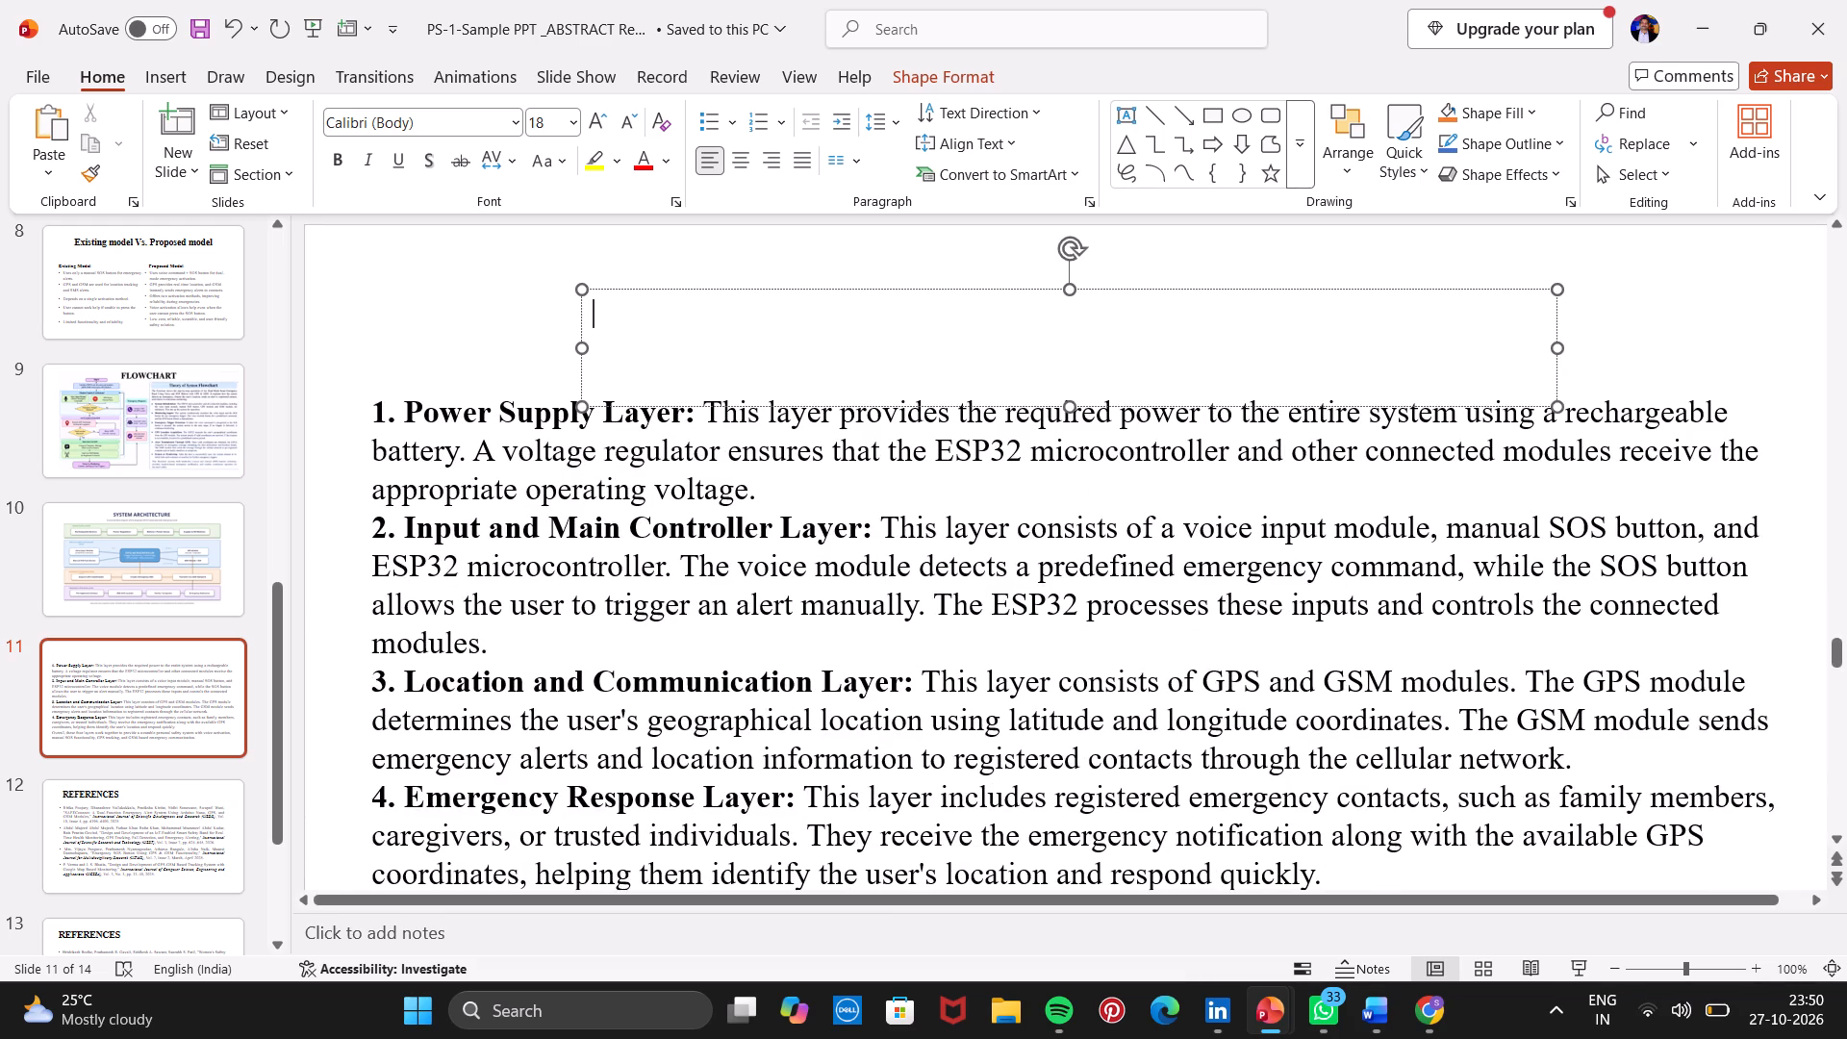
pyautogui.moveTo(1228, 288); pyautogui.dragTo(1199, 125)
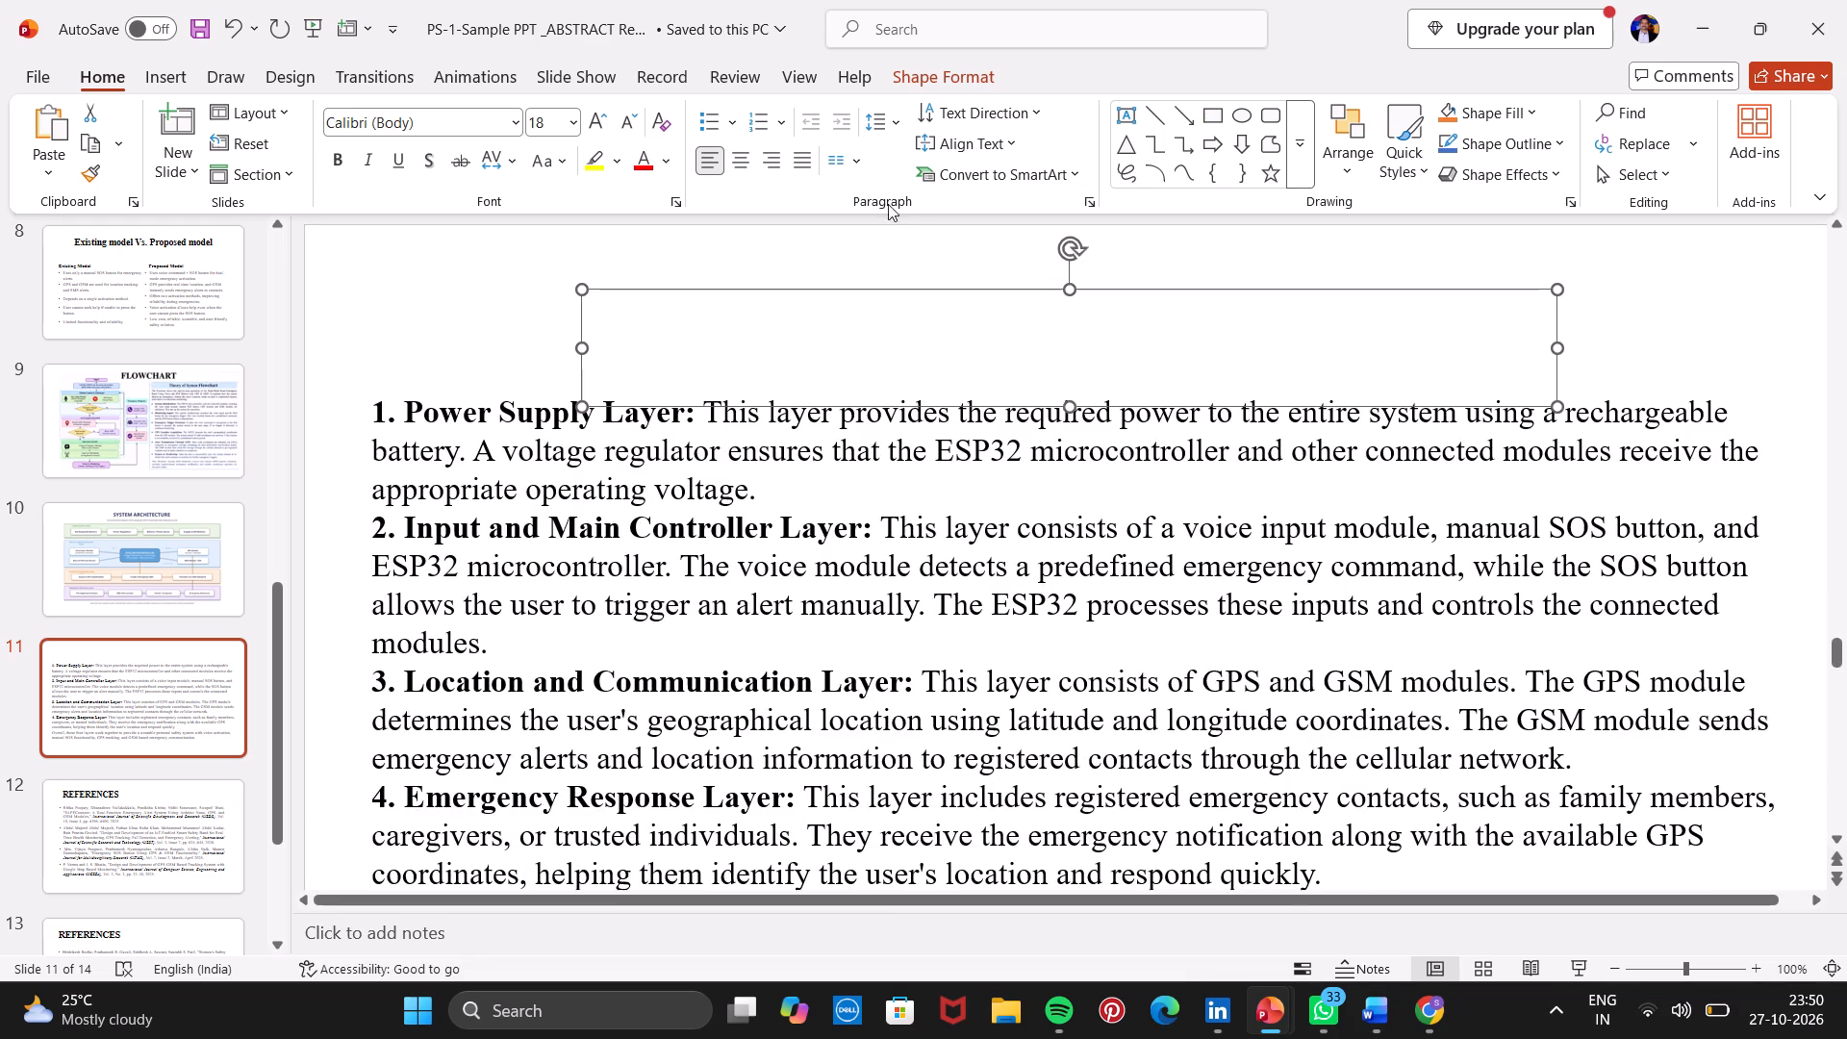
pyautogui.moveTo(892, 284); pyautogui.dragTo(876, 265)
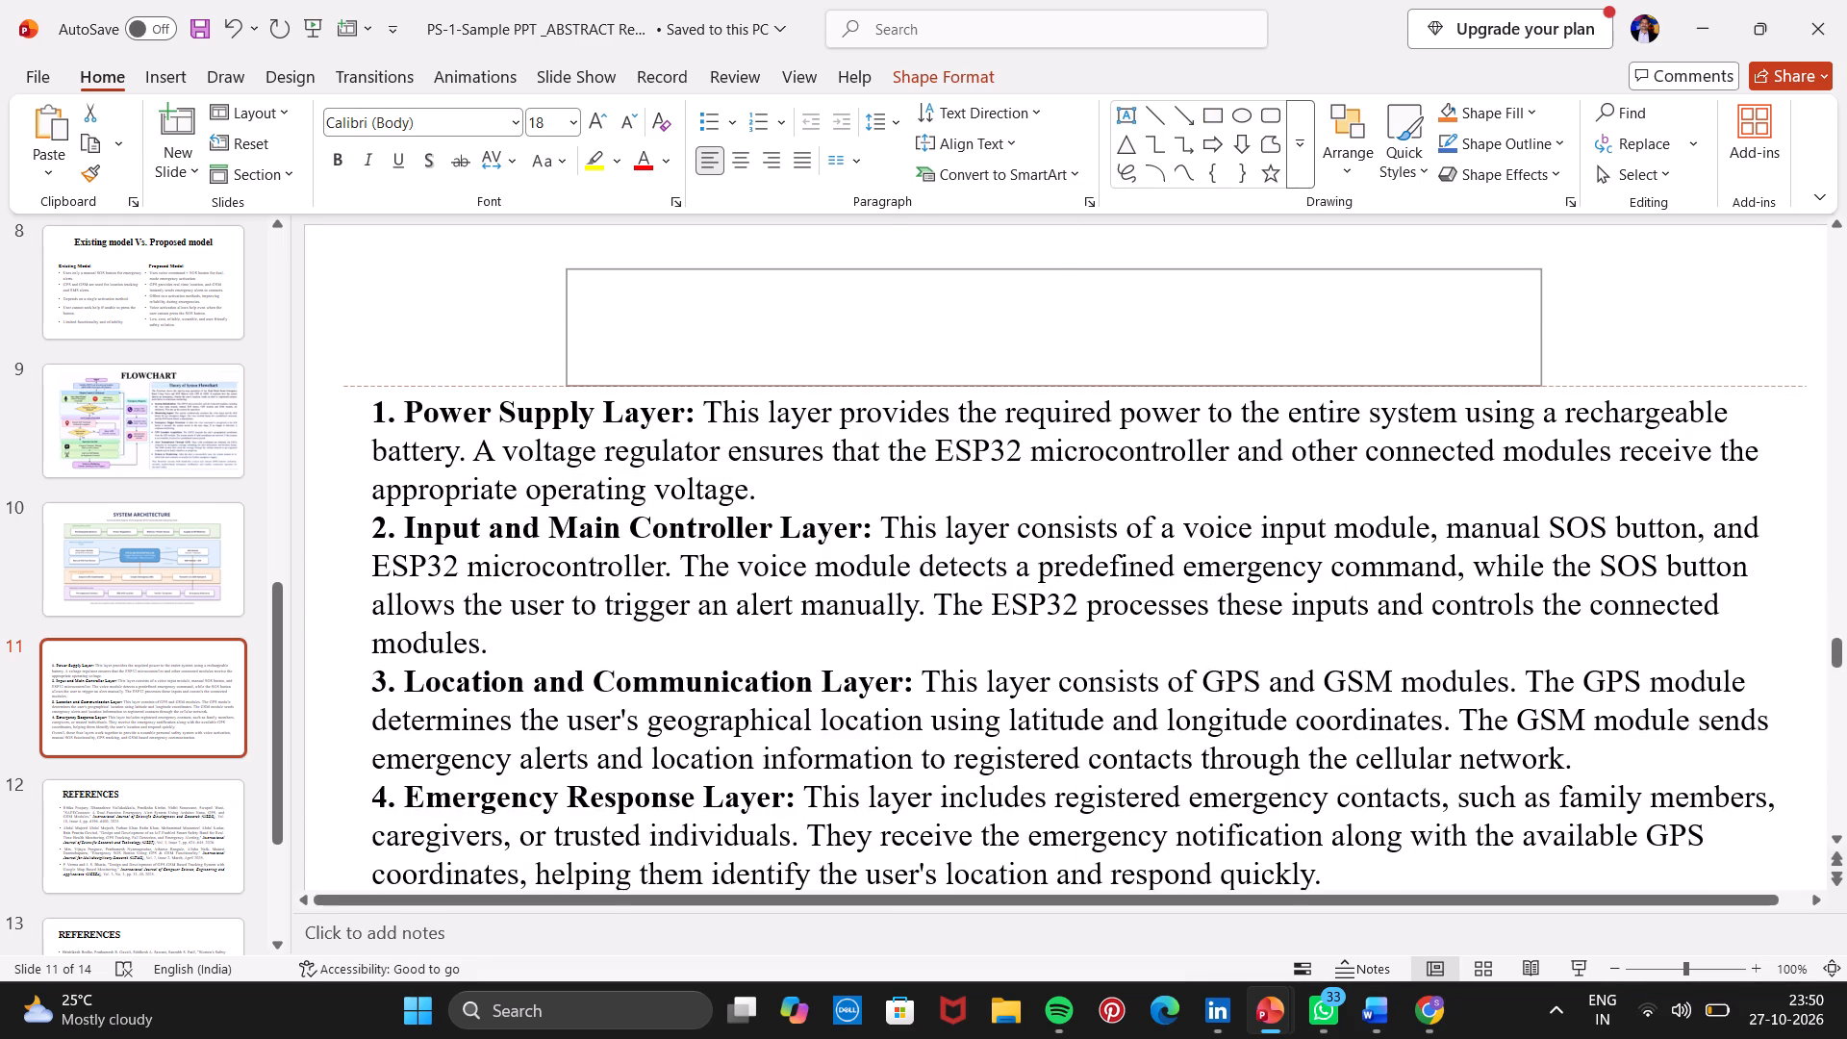
pyautogui.moveTo(876, 265); pyautogui.dragTo(875, 265)
pyautogui.click(736, 348)
pyautogui.click(632, 313)
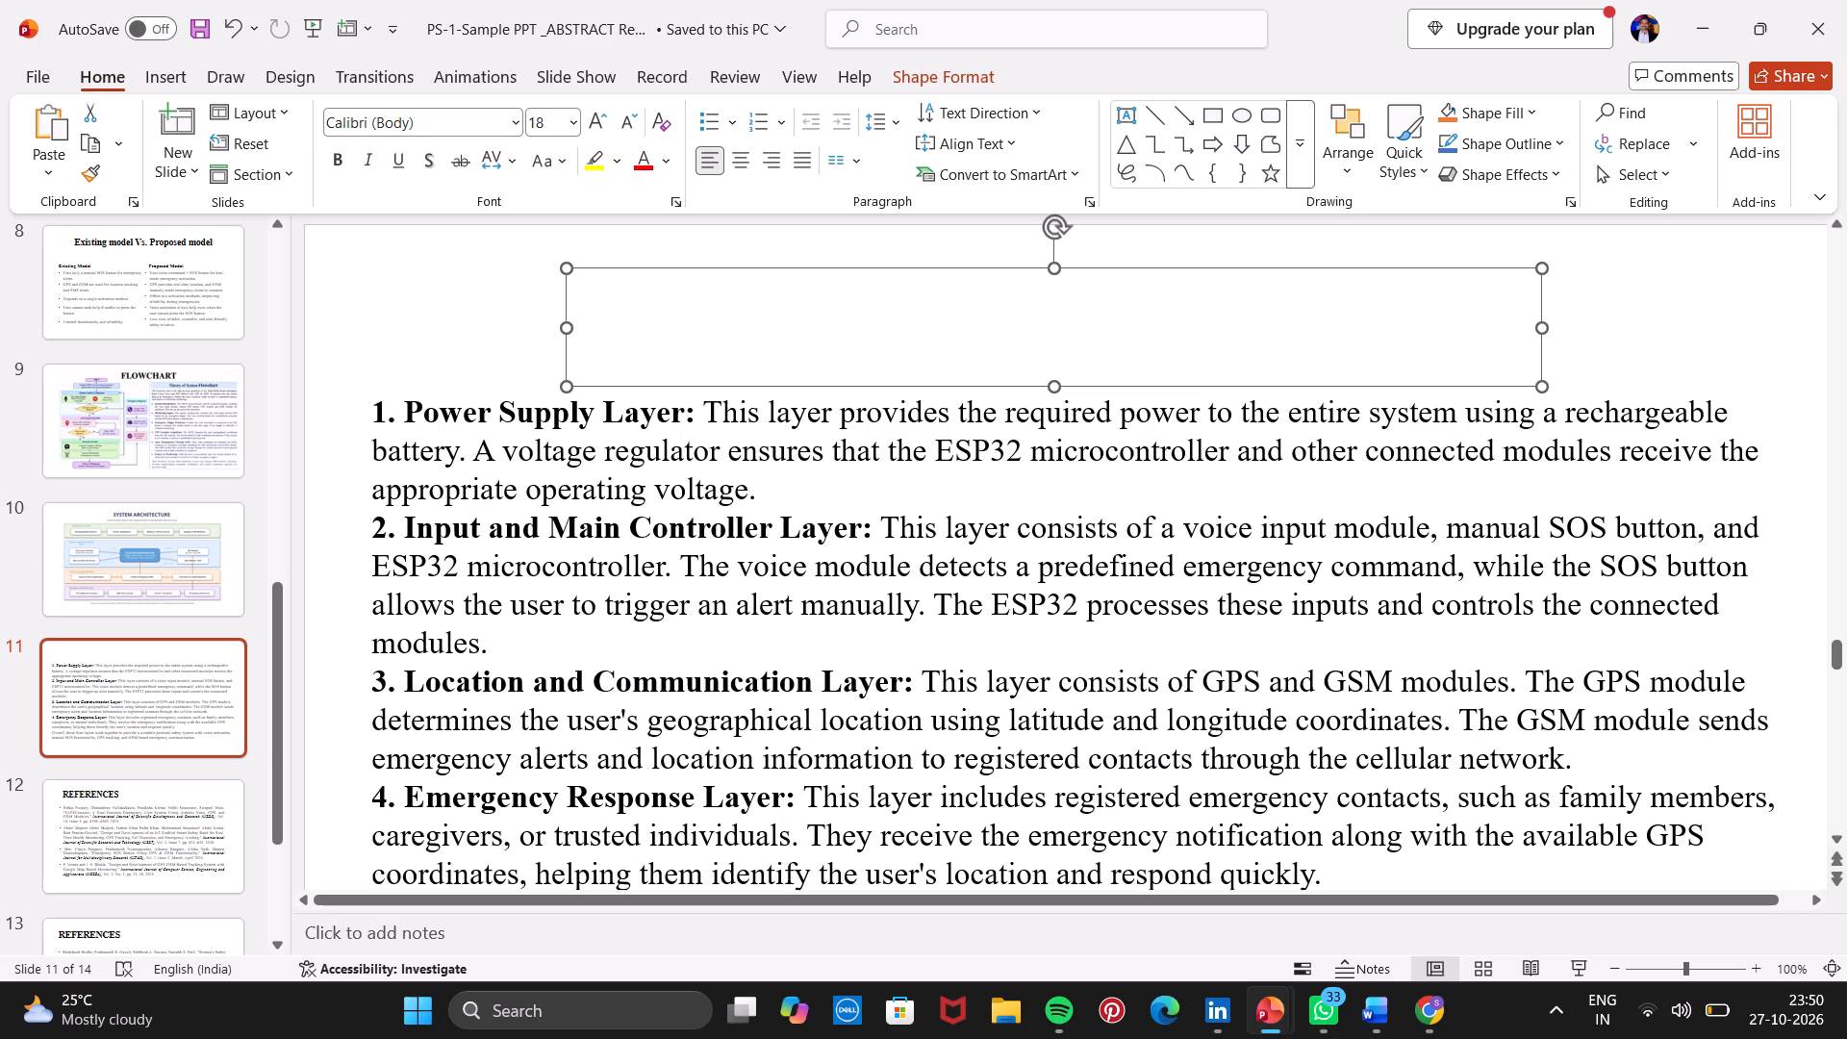
pyautogui.hotkey('ctrl', 'v')
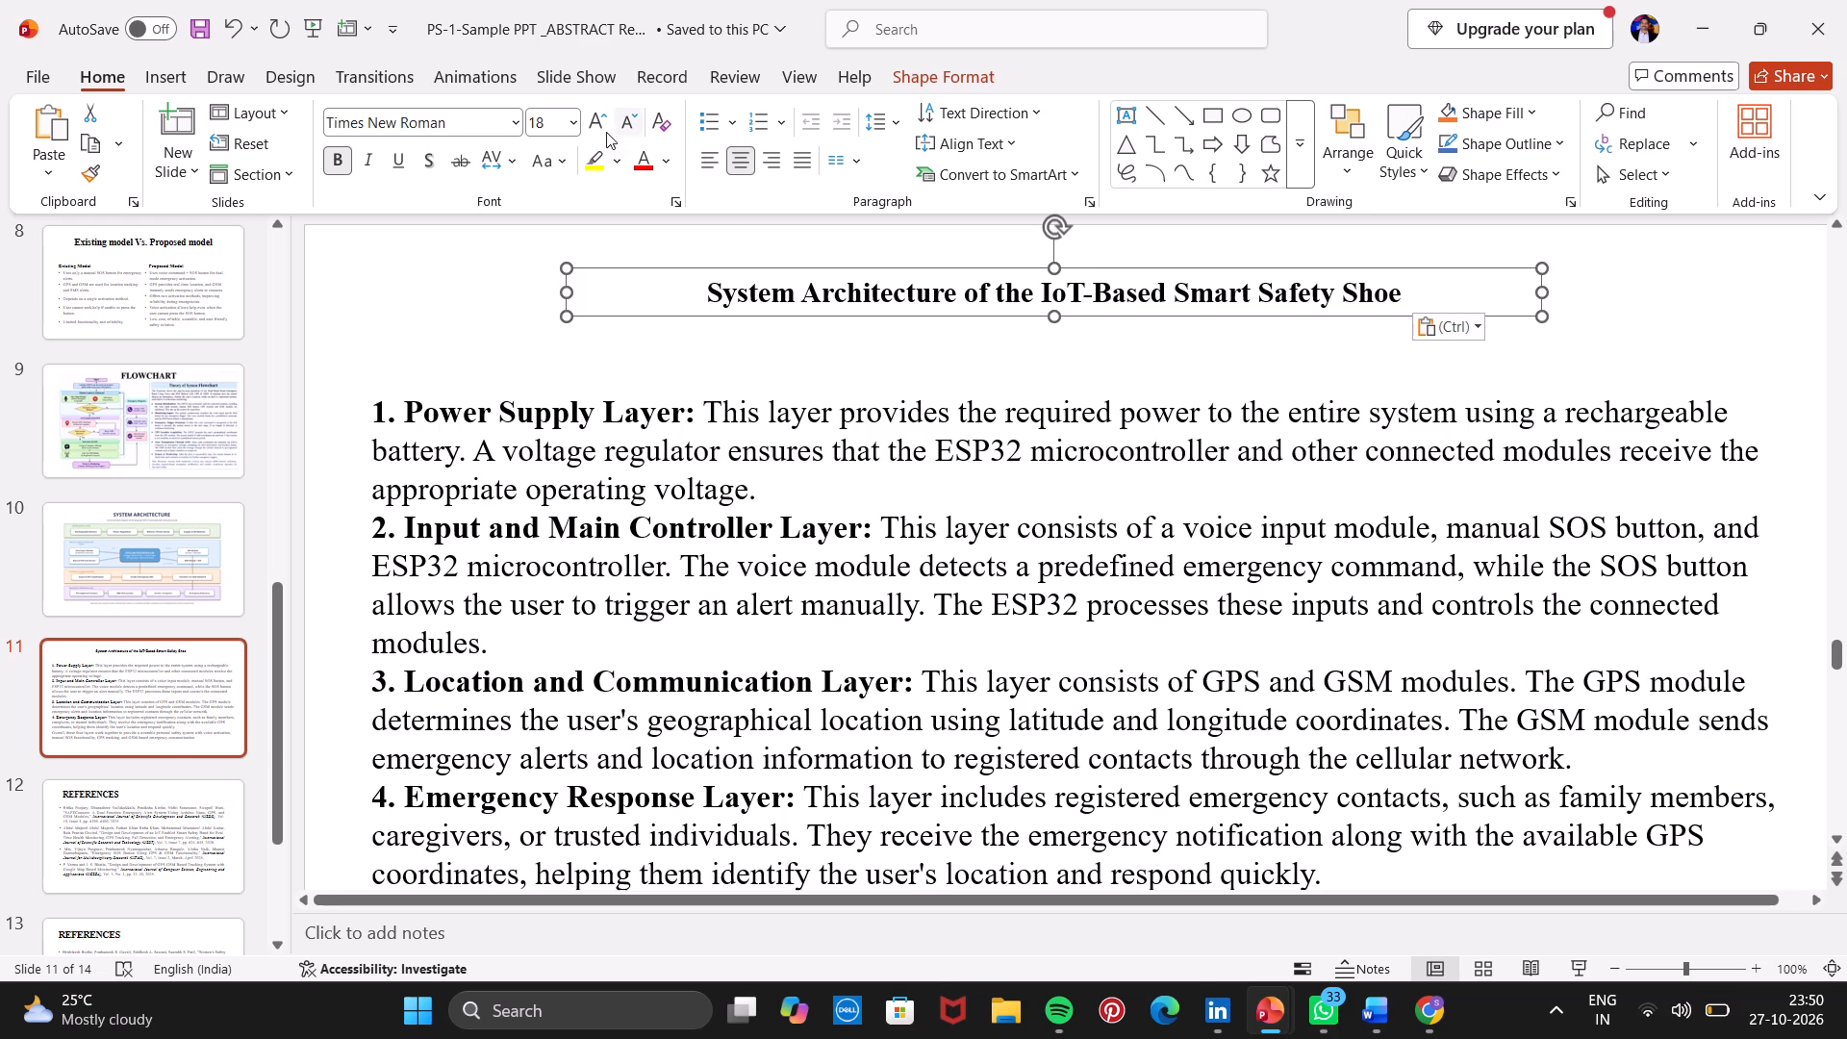
# Set the font size of the Smart Safety Shoe heading on slide 11 to 24.
pyautogui.click(573, 112)
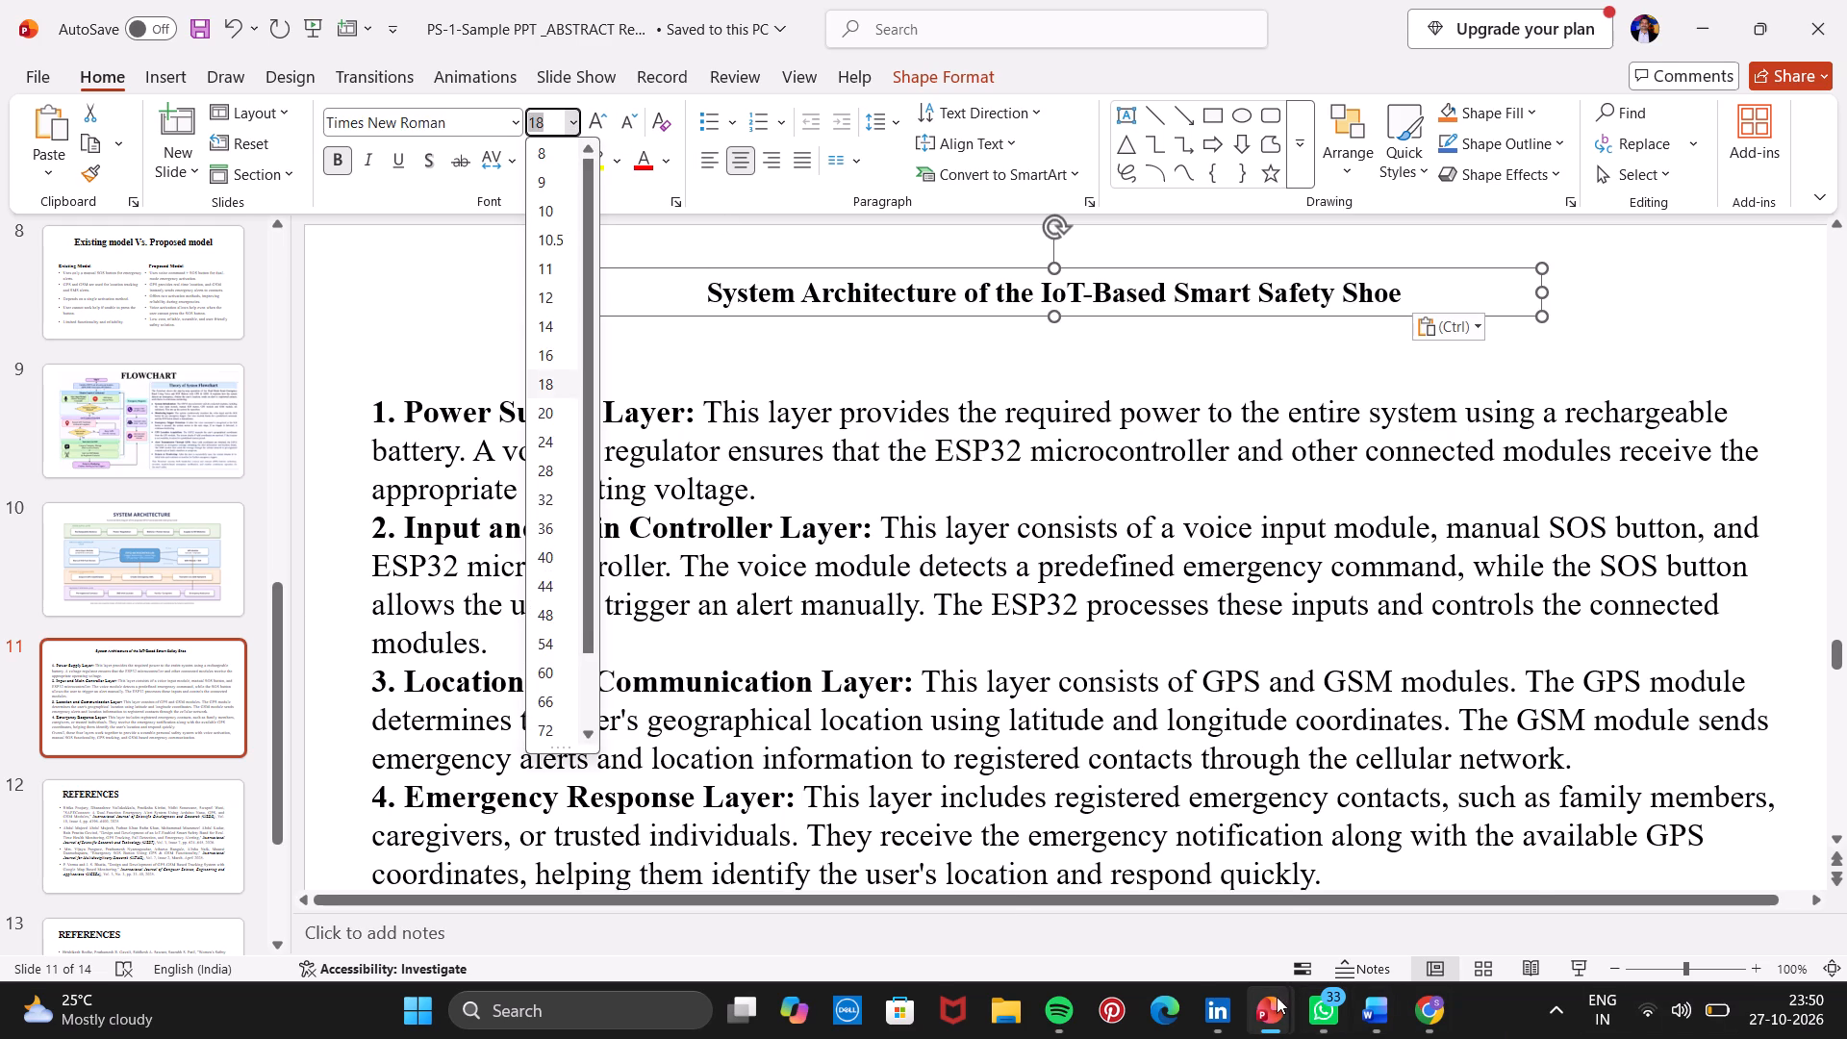
pyautogui.click(1369, 925)
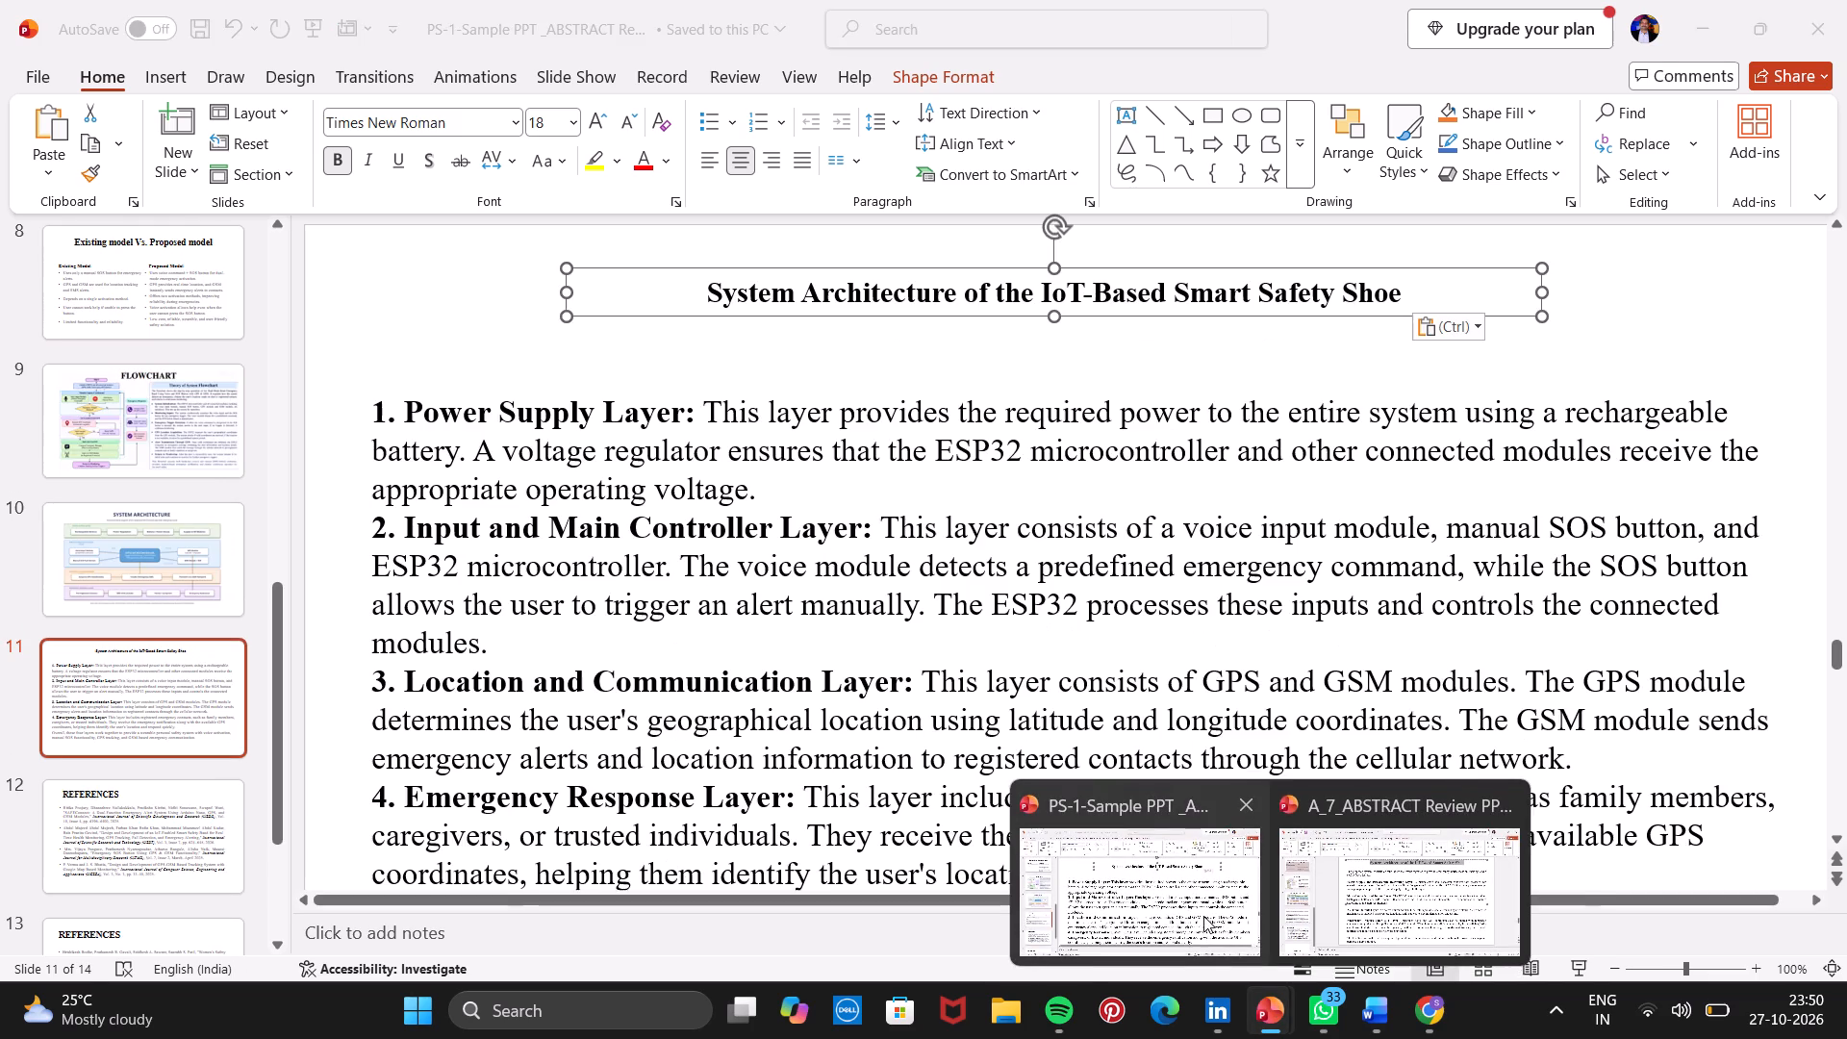
pyautogui.click(1203, 916)
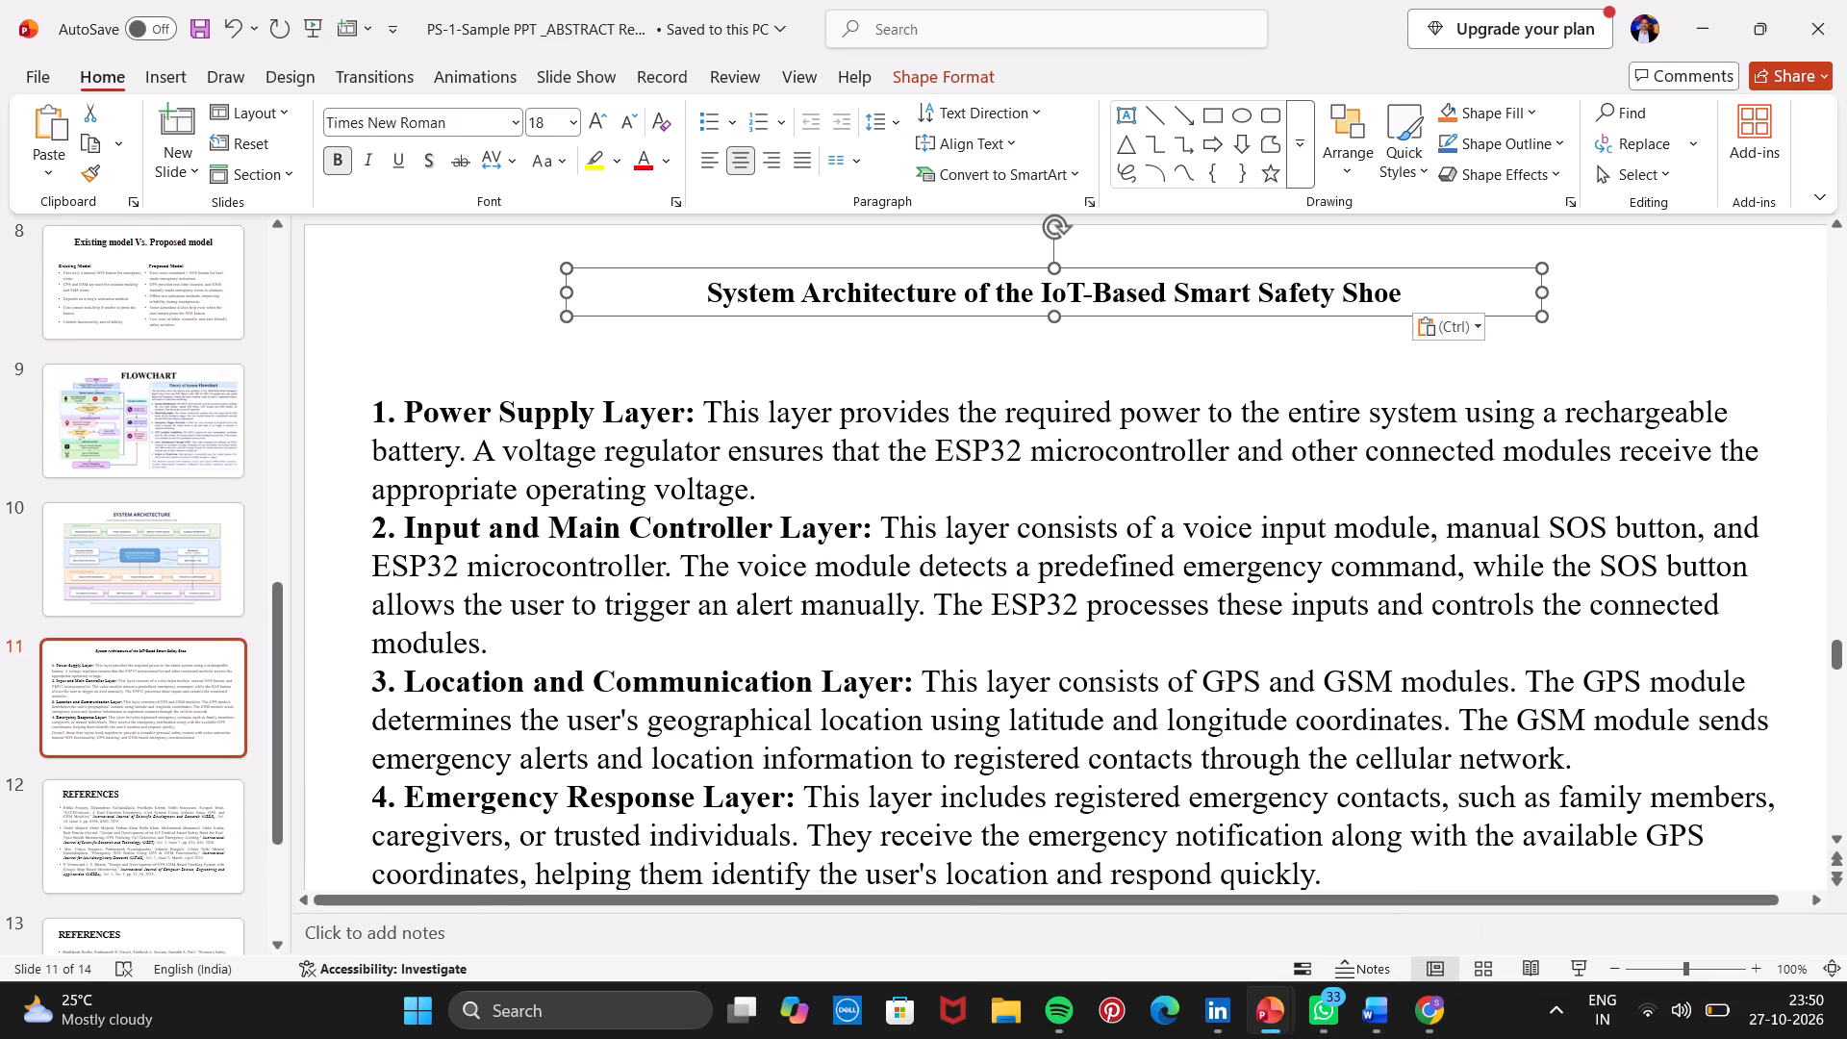
pyautogui.click(610, 322)
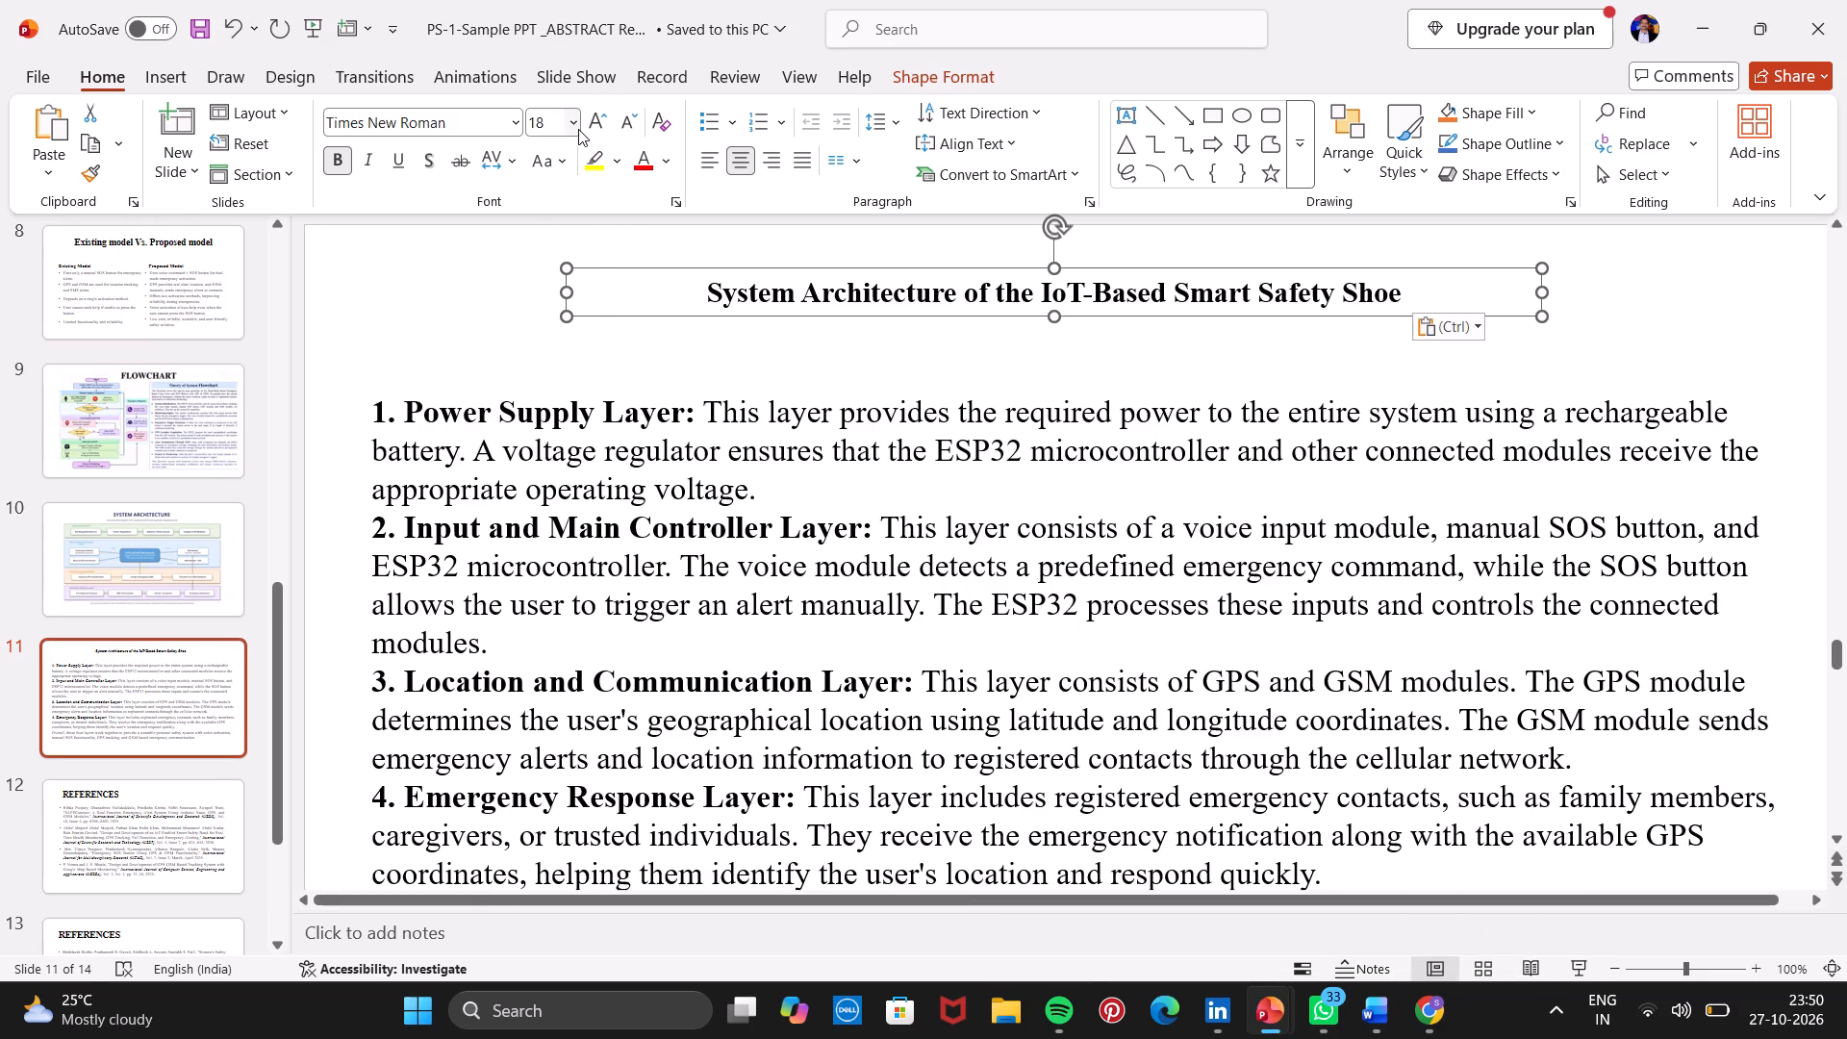
pyautogui.click(578, 129)
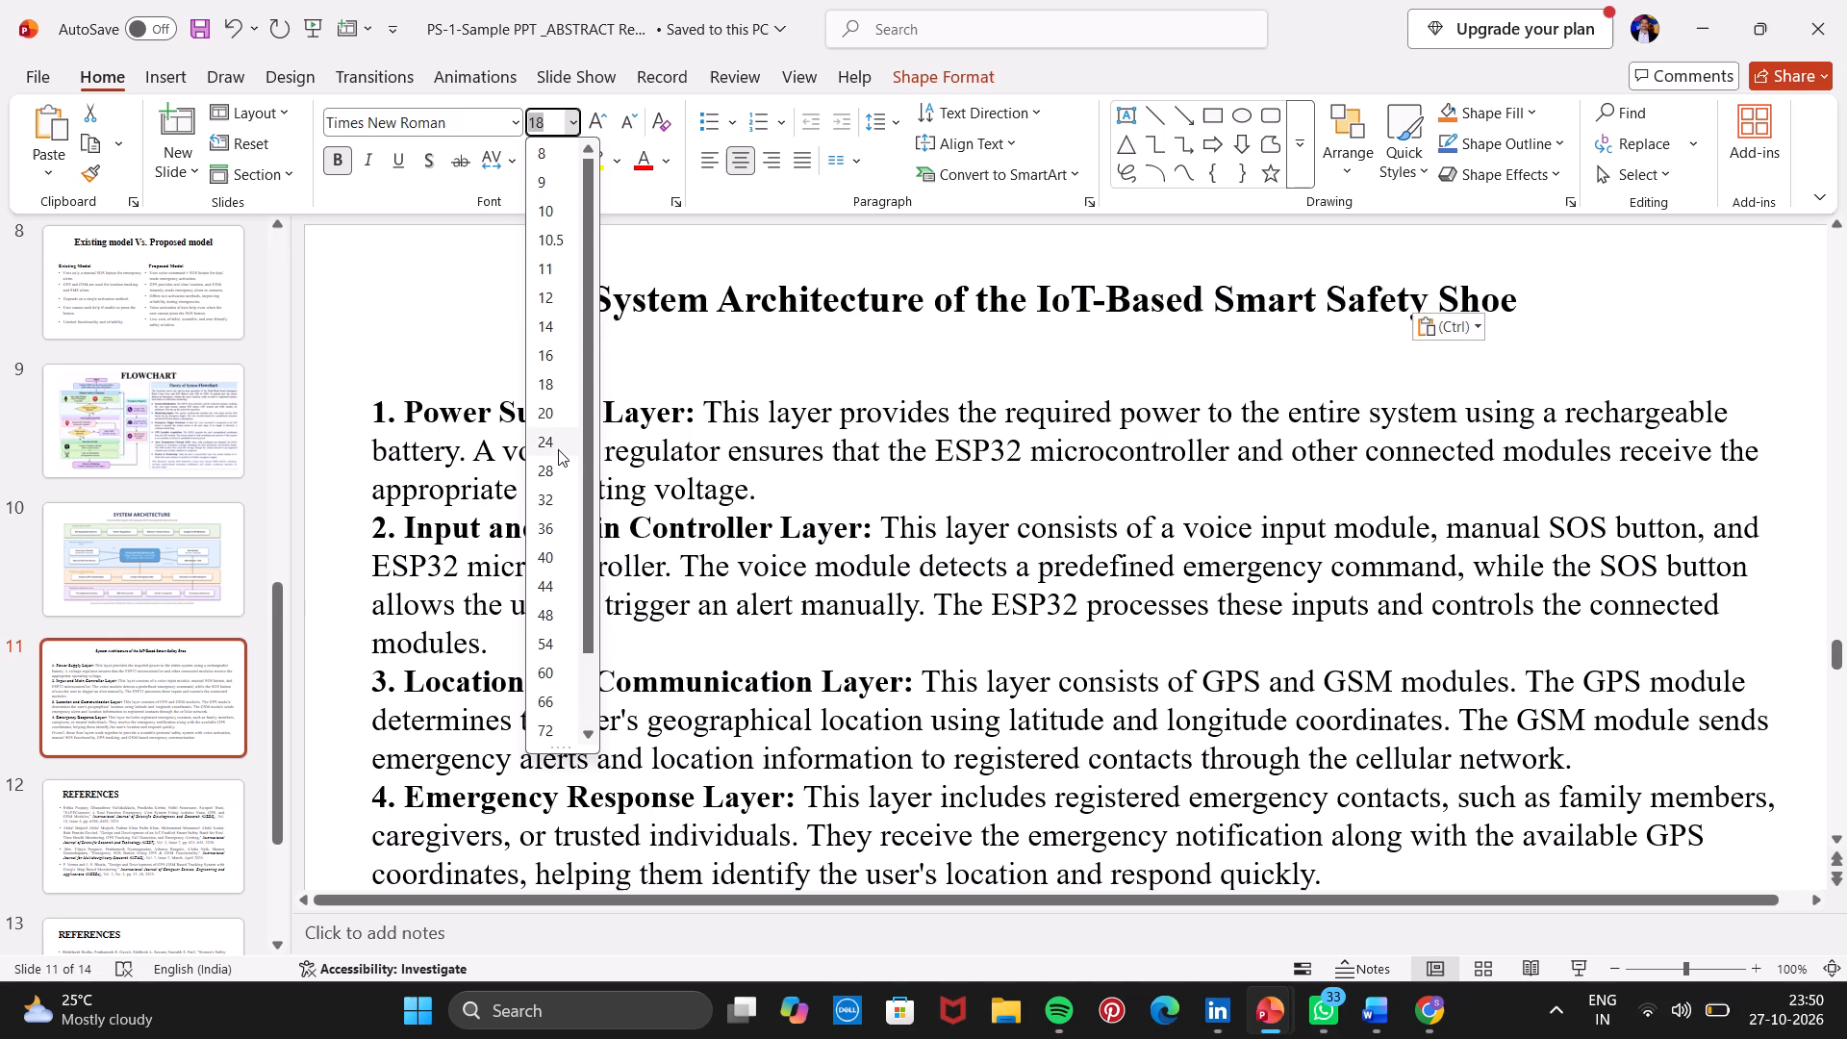
pyautogui.click(559, 447)
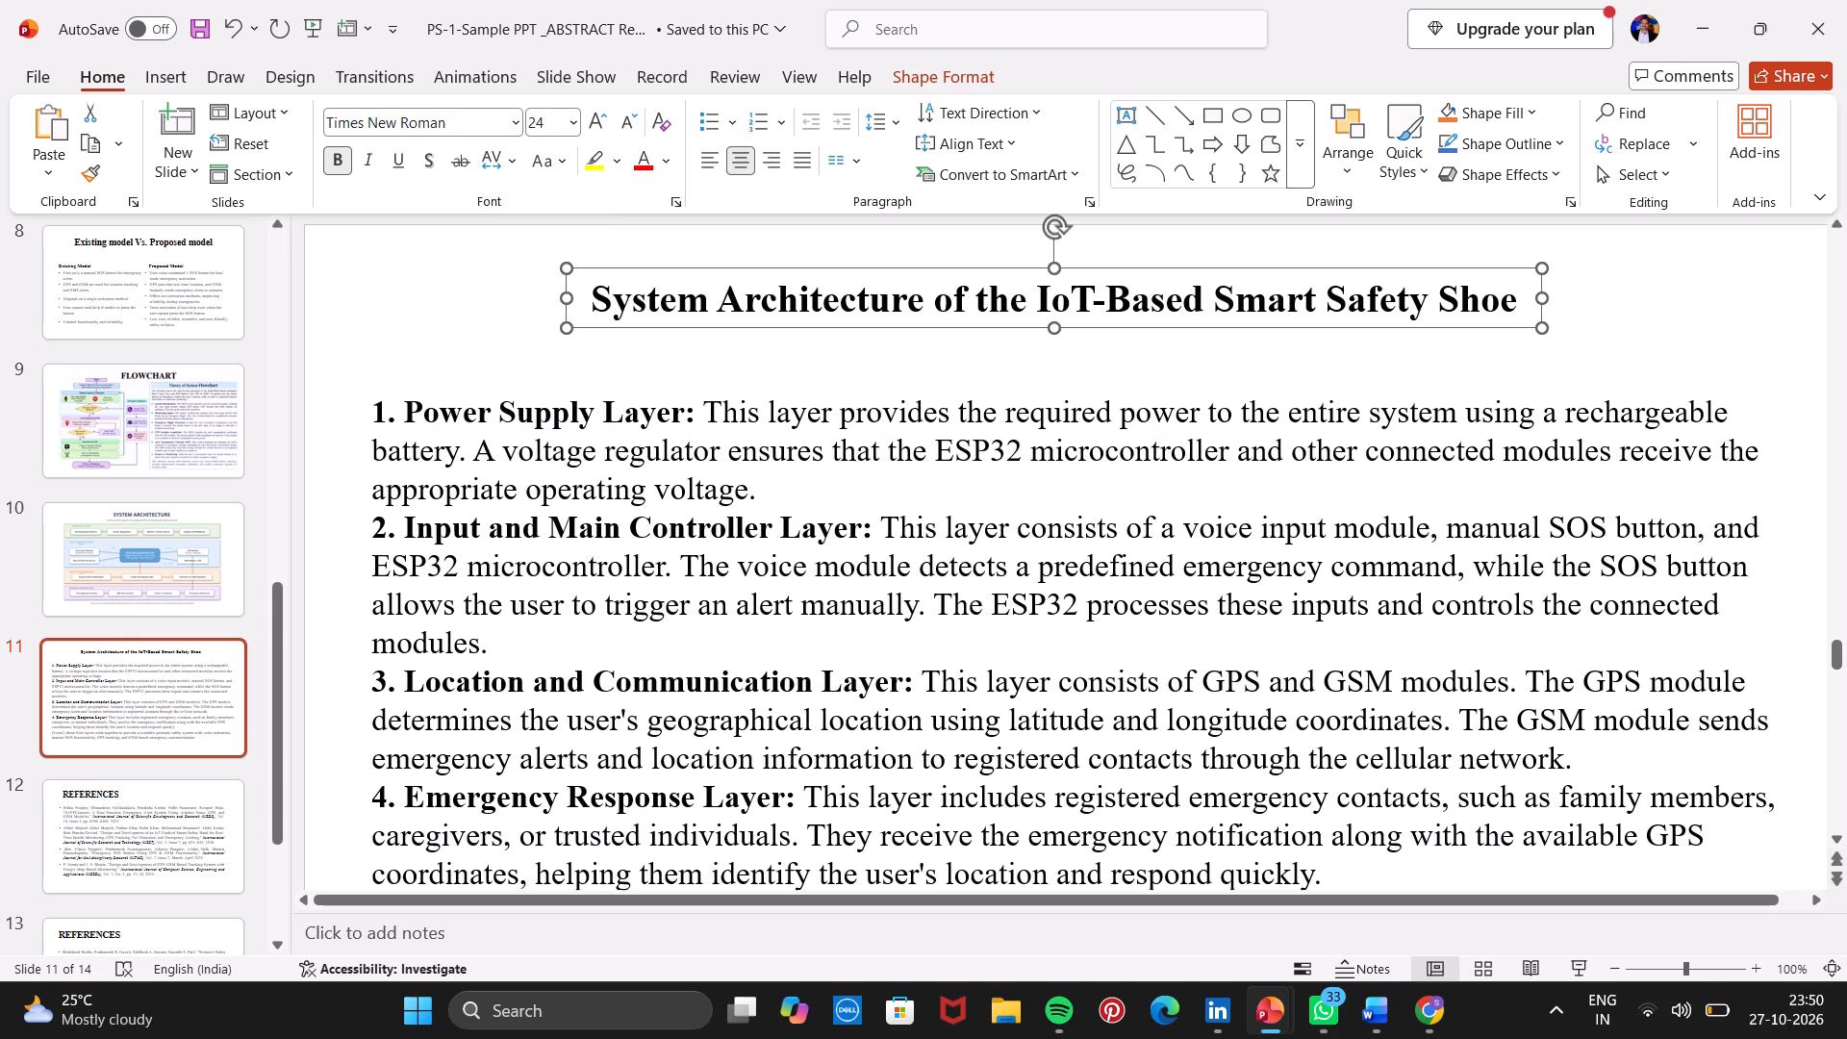
# Delete "the IoT-Based Smart Safety Shoe" from the slide 11 heading, keeping "System Architecture of".
pyautogui.moveTo(1510, 301); pyautogui.dragTo(1007, 302)
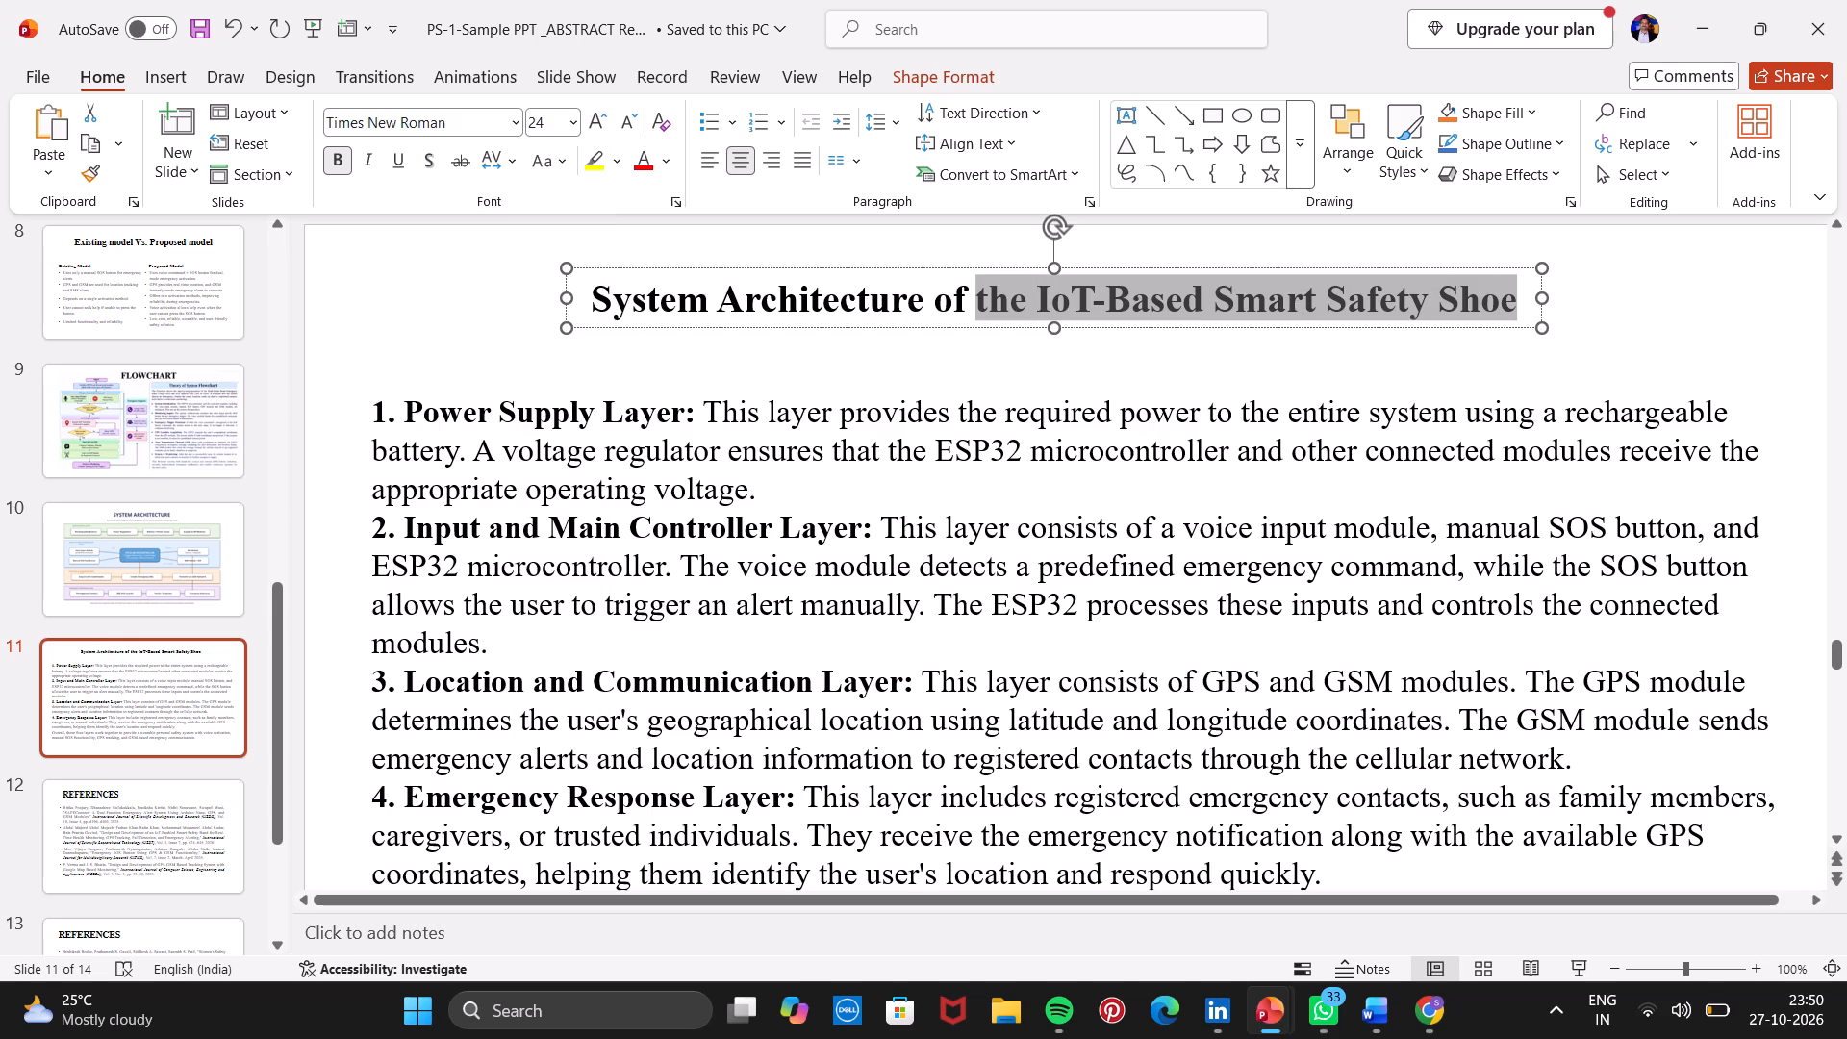
pyautogui.moveTo(1007, 302); pyautogui.dragTo(993, 301)
pyautogui.press('BackSpace')
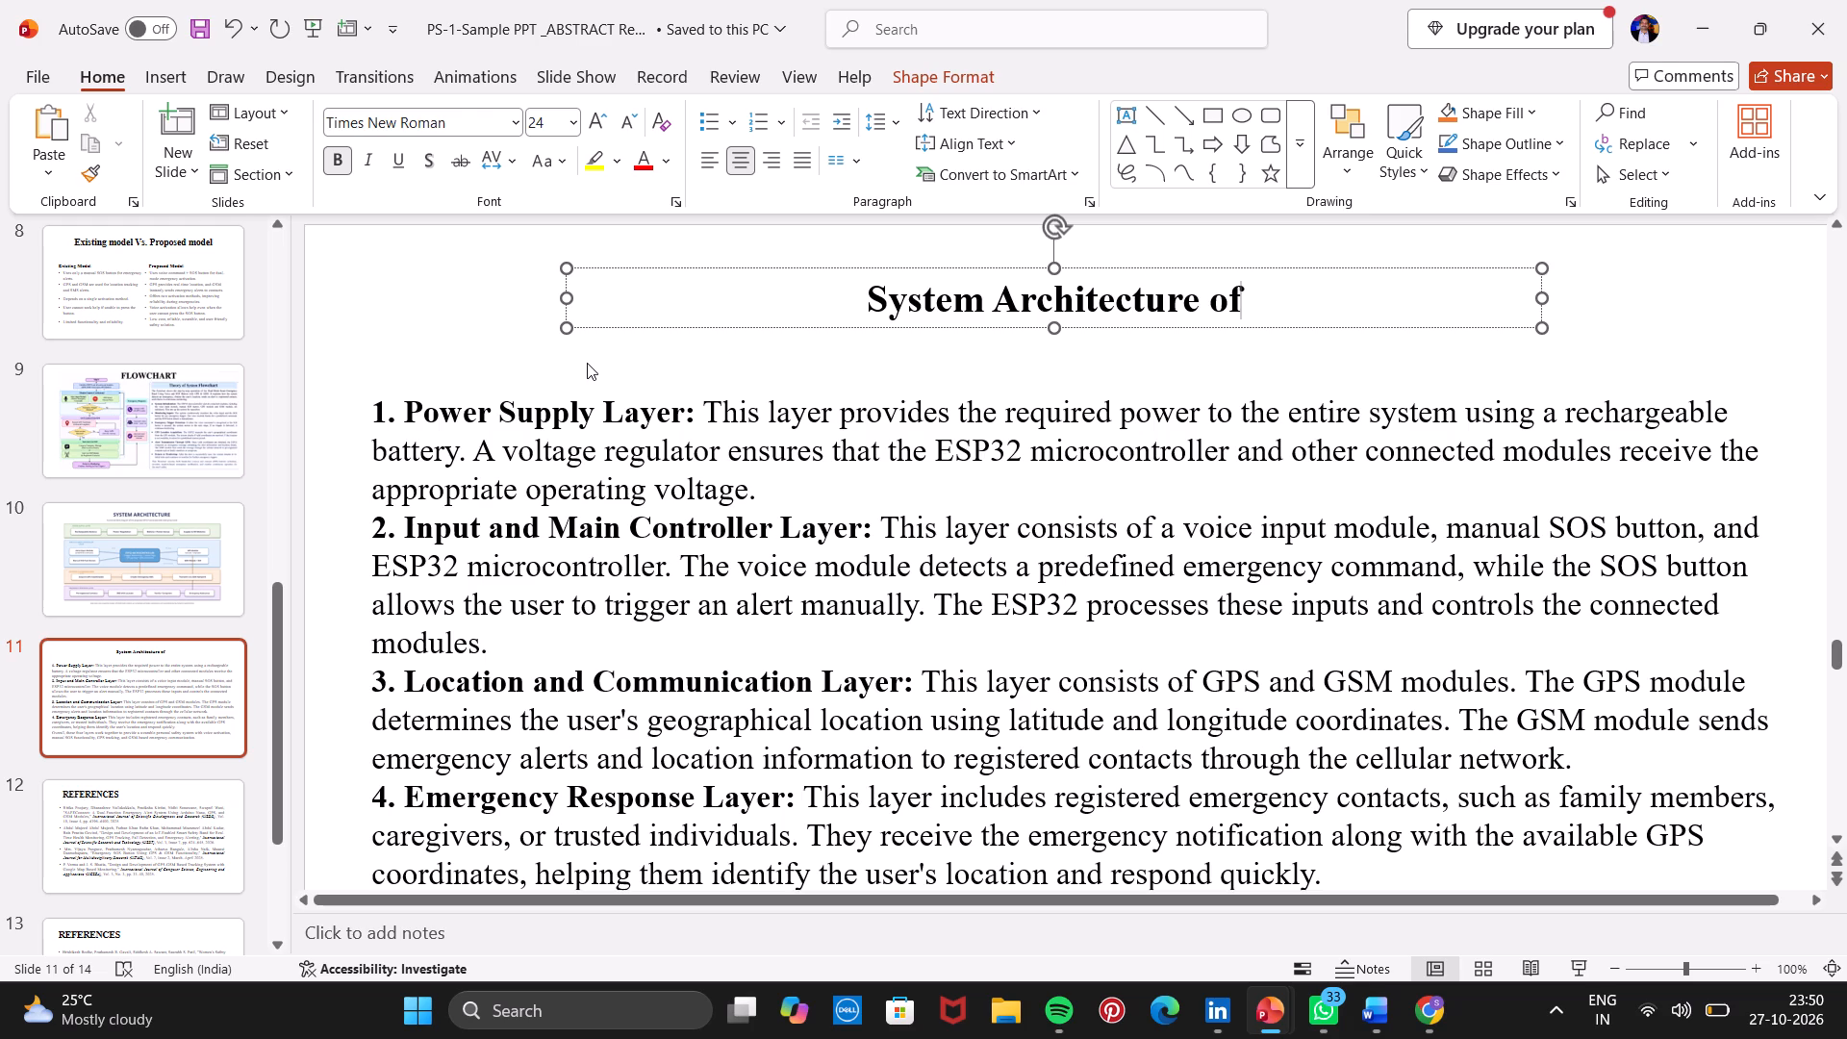
pyautogui.scroll(2, 140, 483)
pyautogui.scroll(-2, 140, 483)
pyautogui.scroll(1, 140, 483)
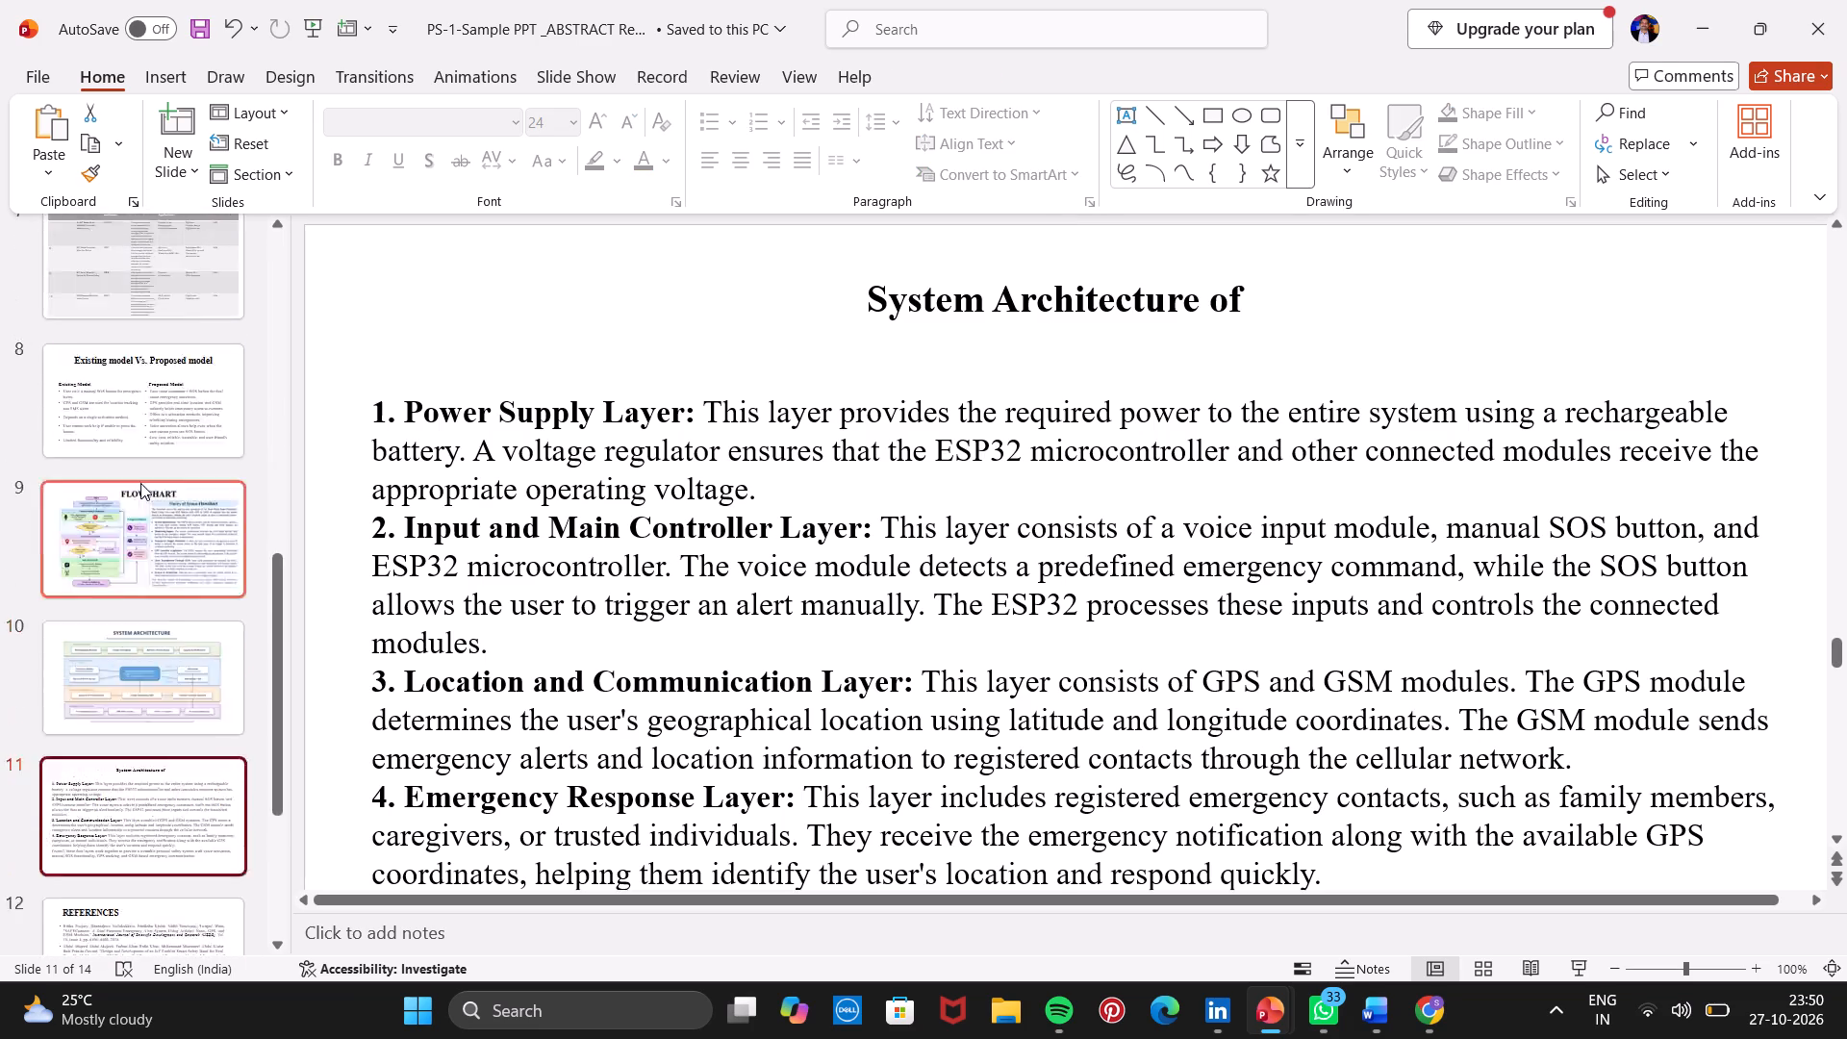
pyautogui.scroll(2, 140, 483)
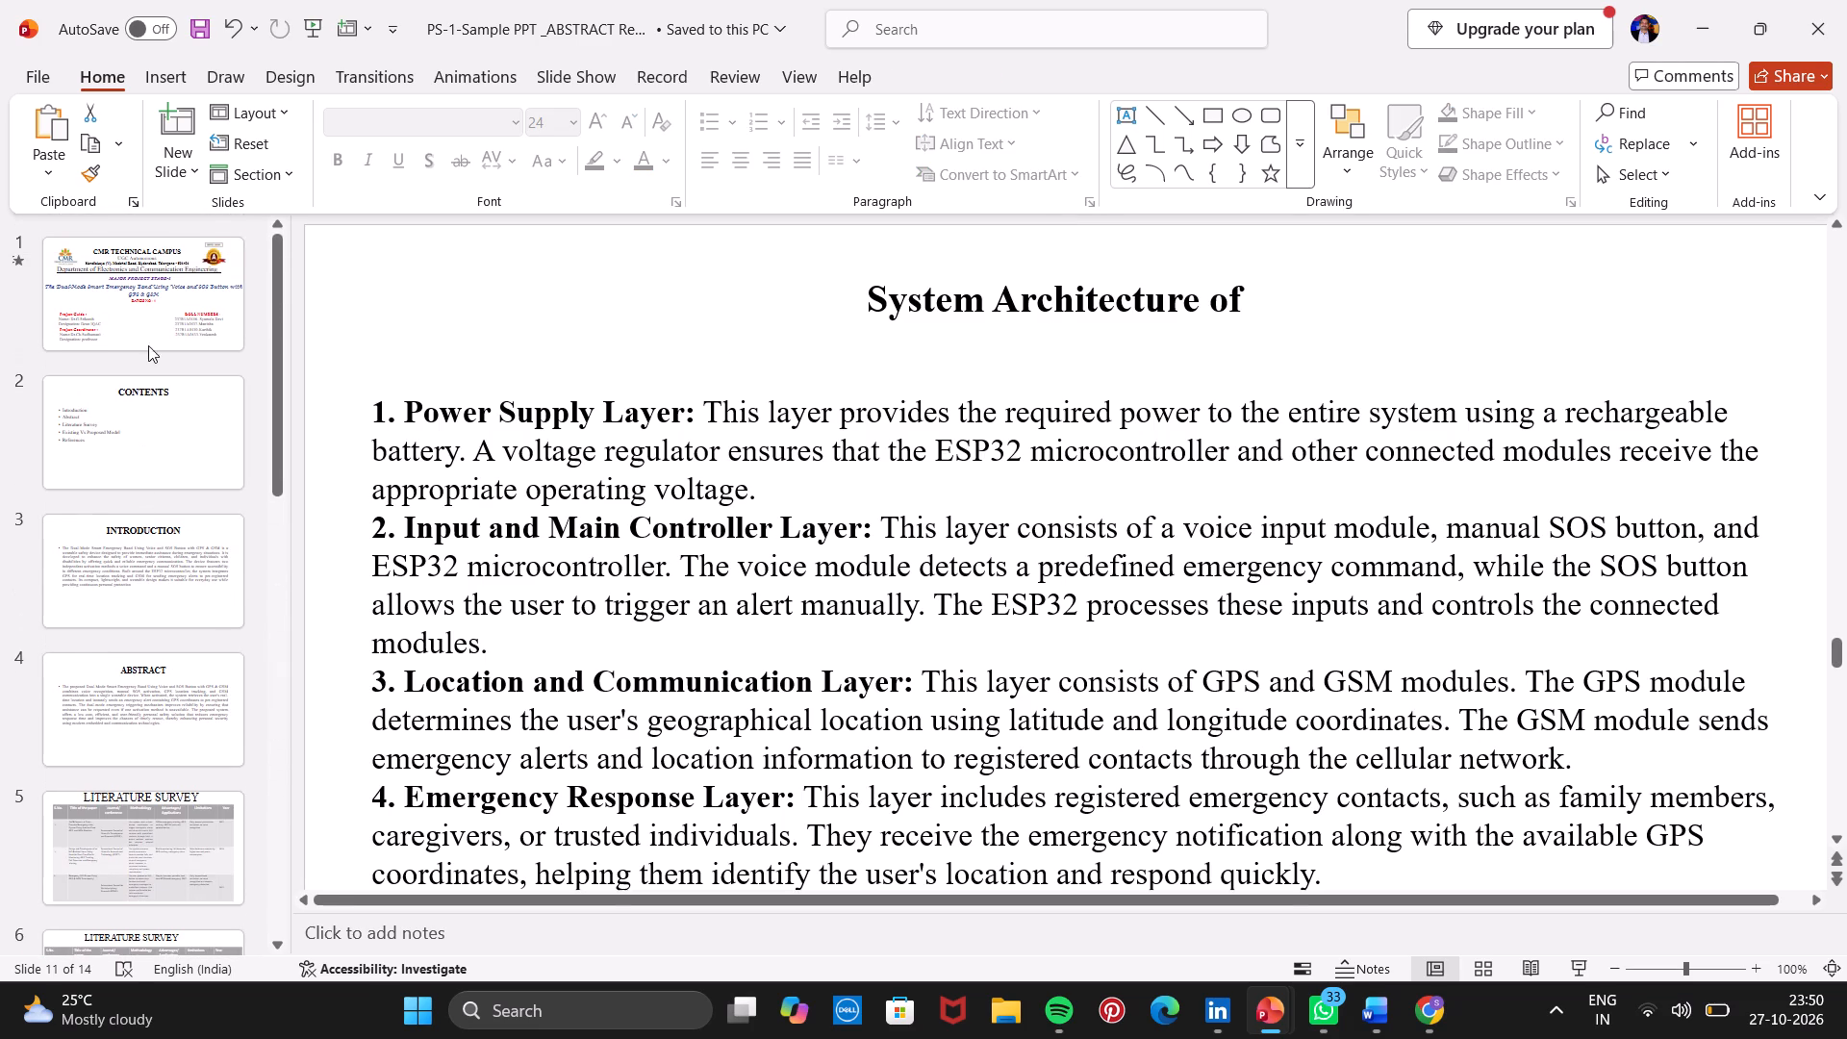
pyautogui.click(140, 291)
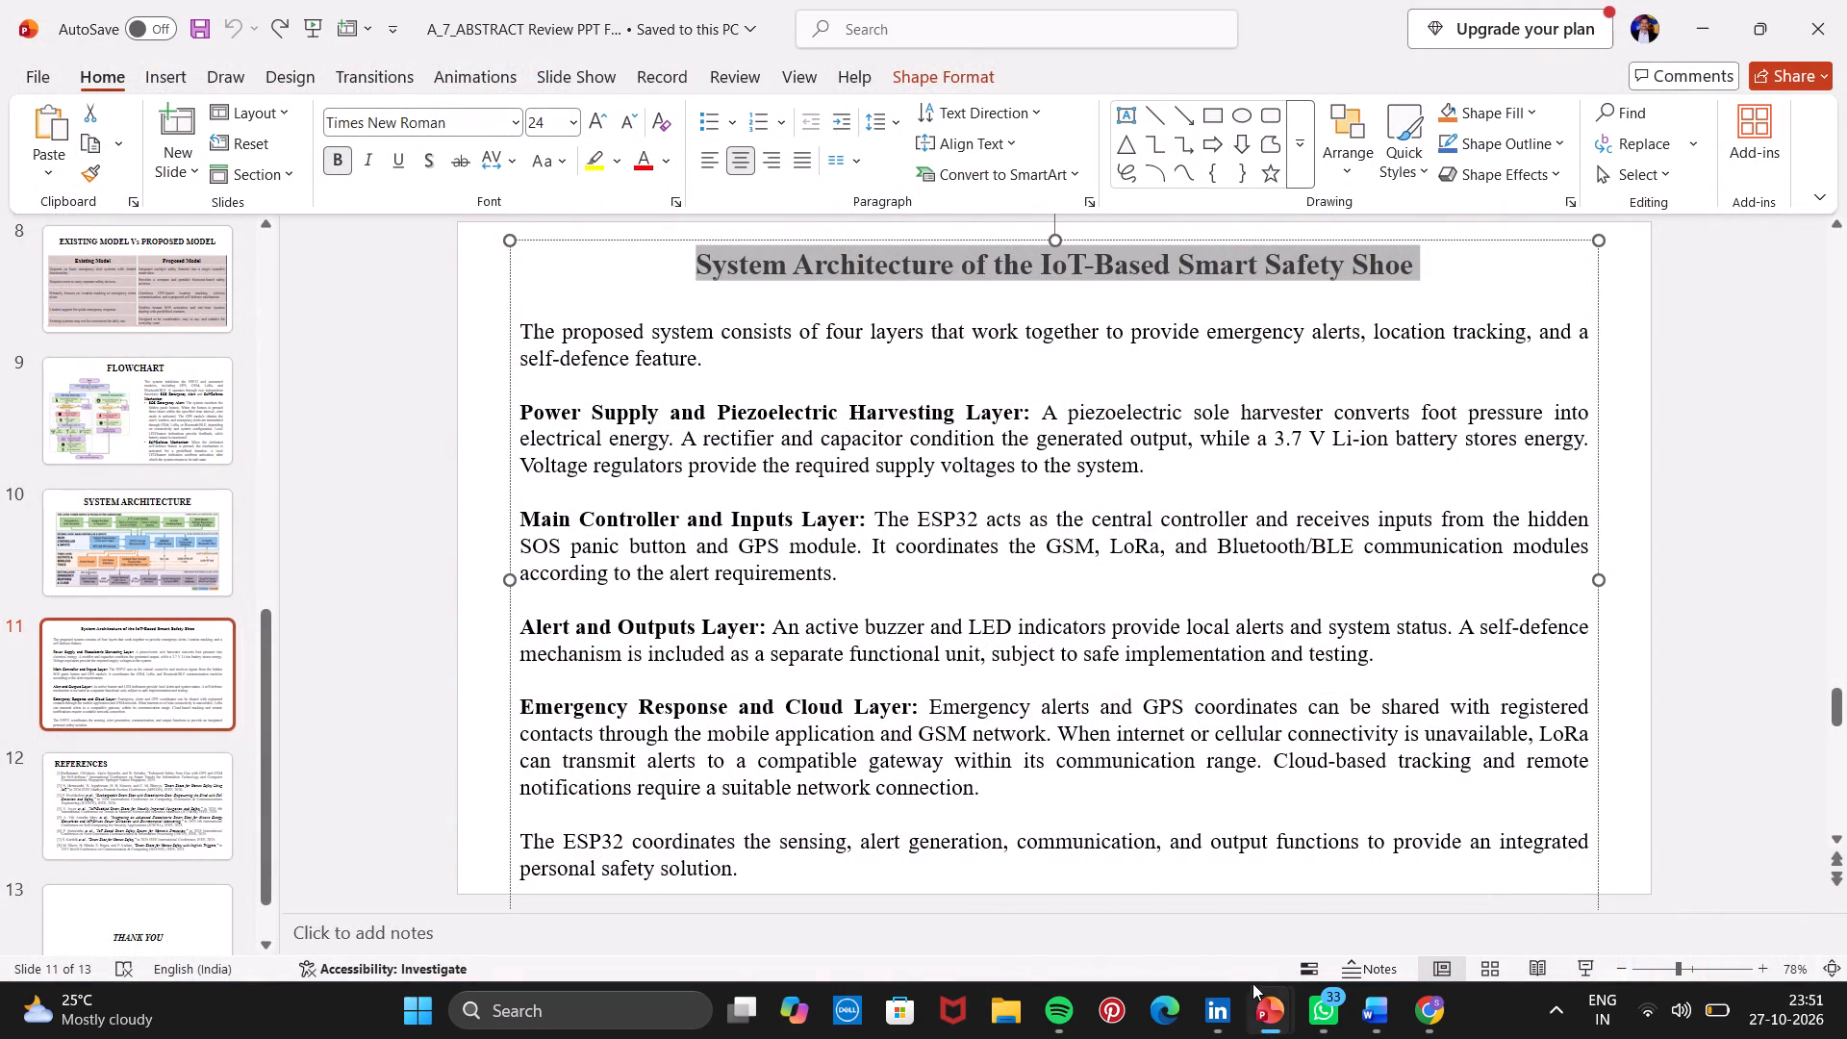
pyautogui.click(1179, 947)
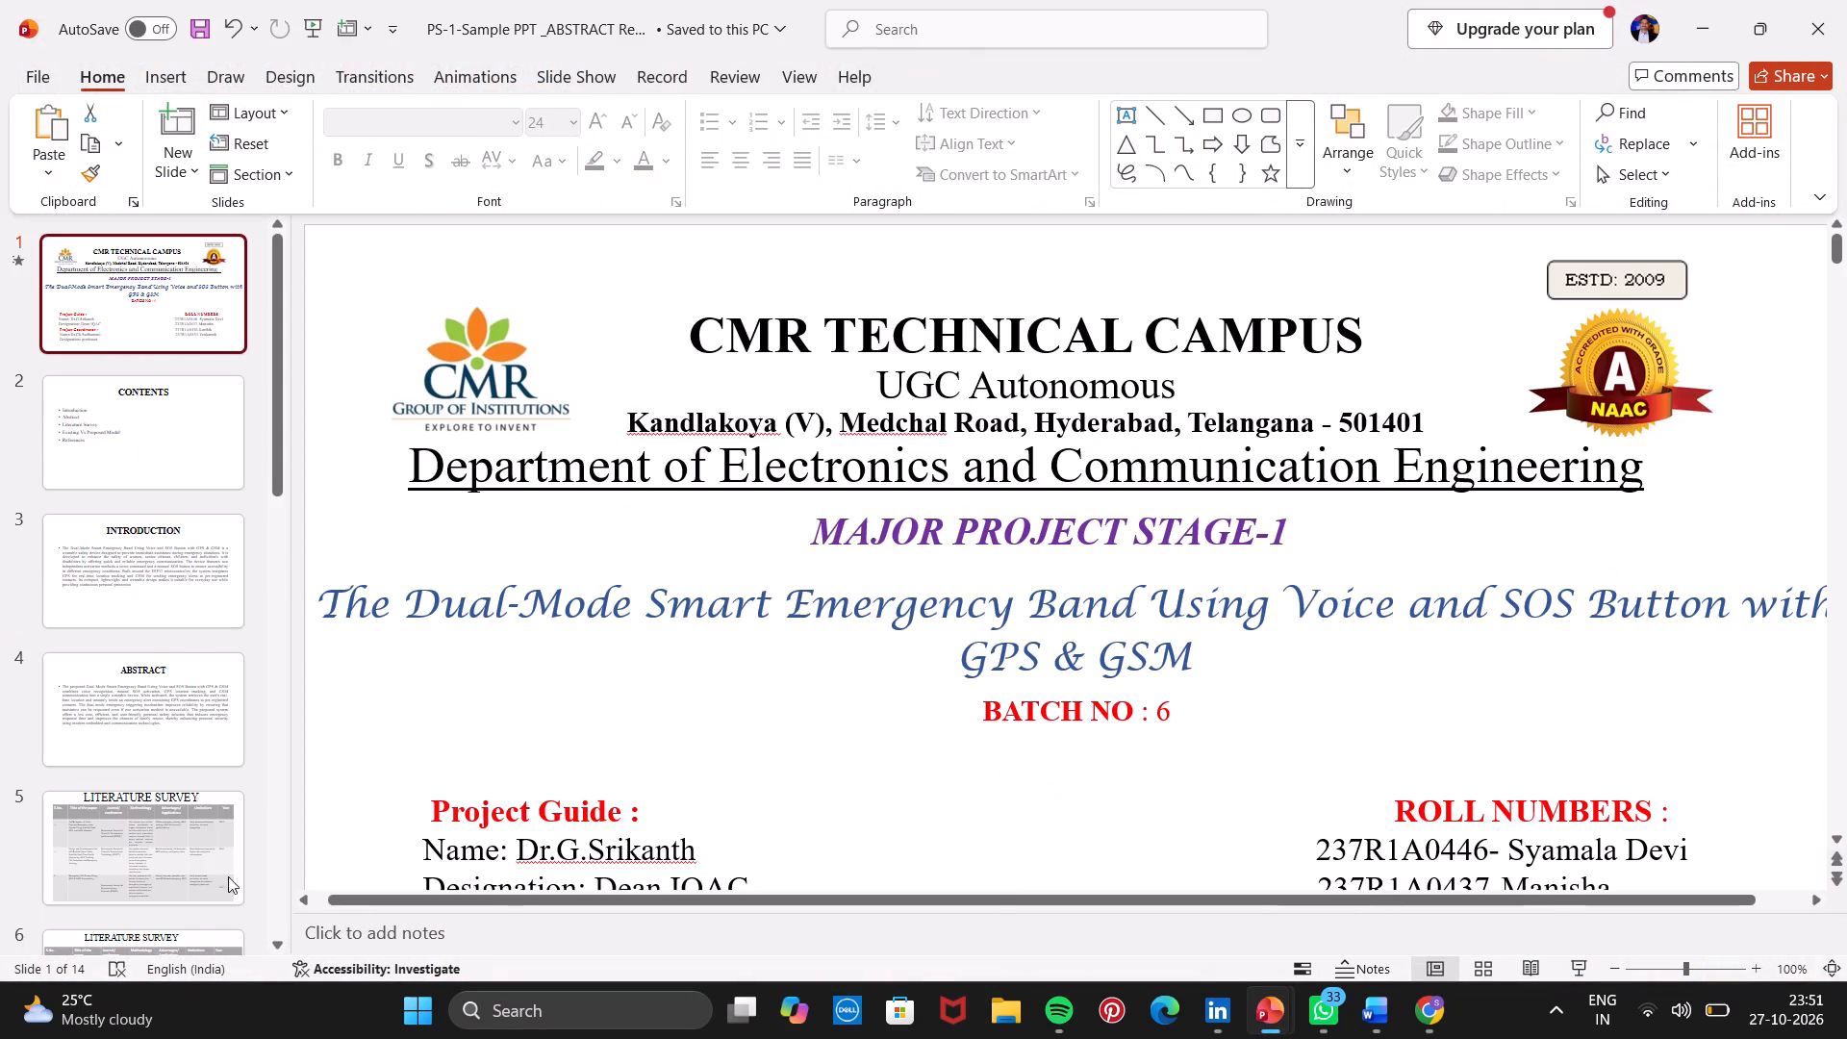
pyautogui.scroll(-3, 94, 711)
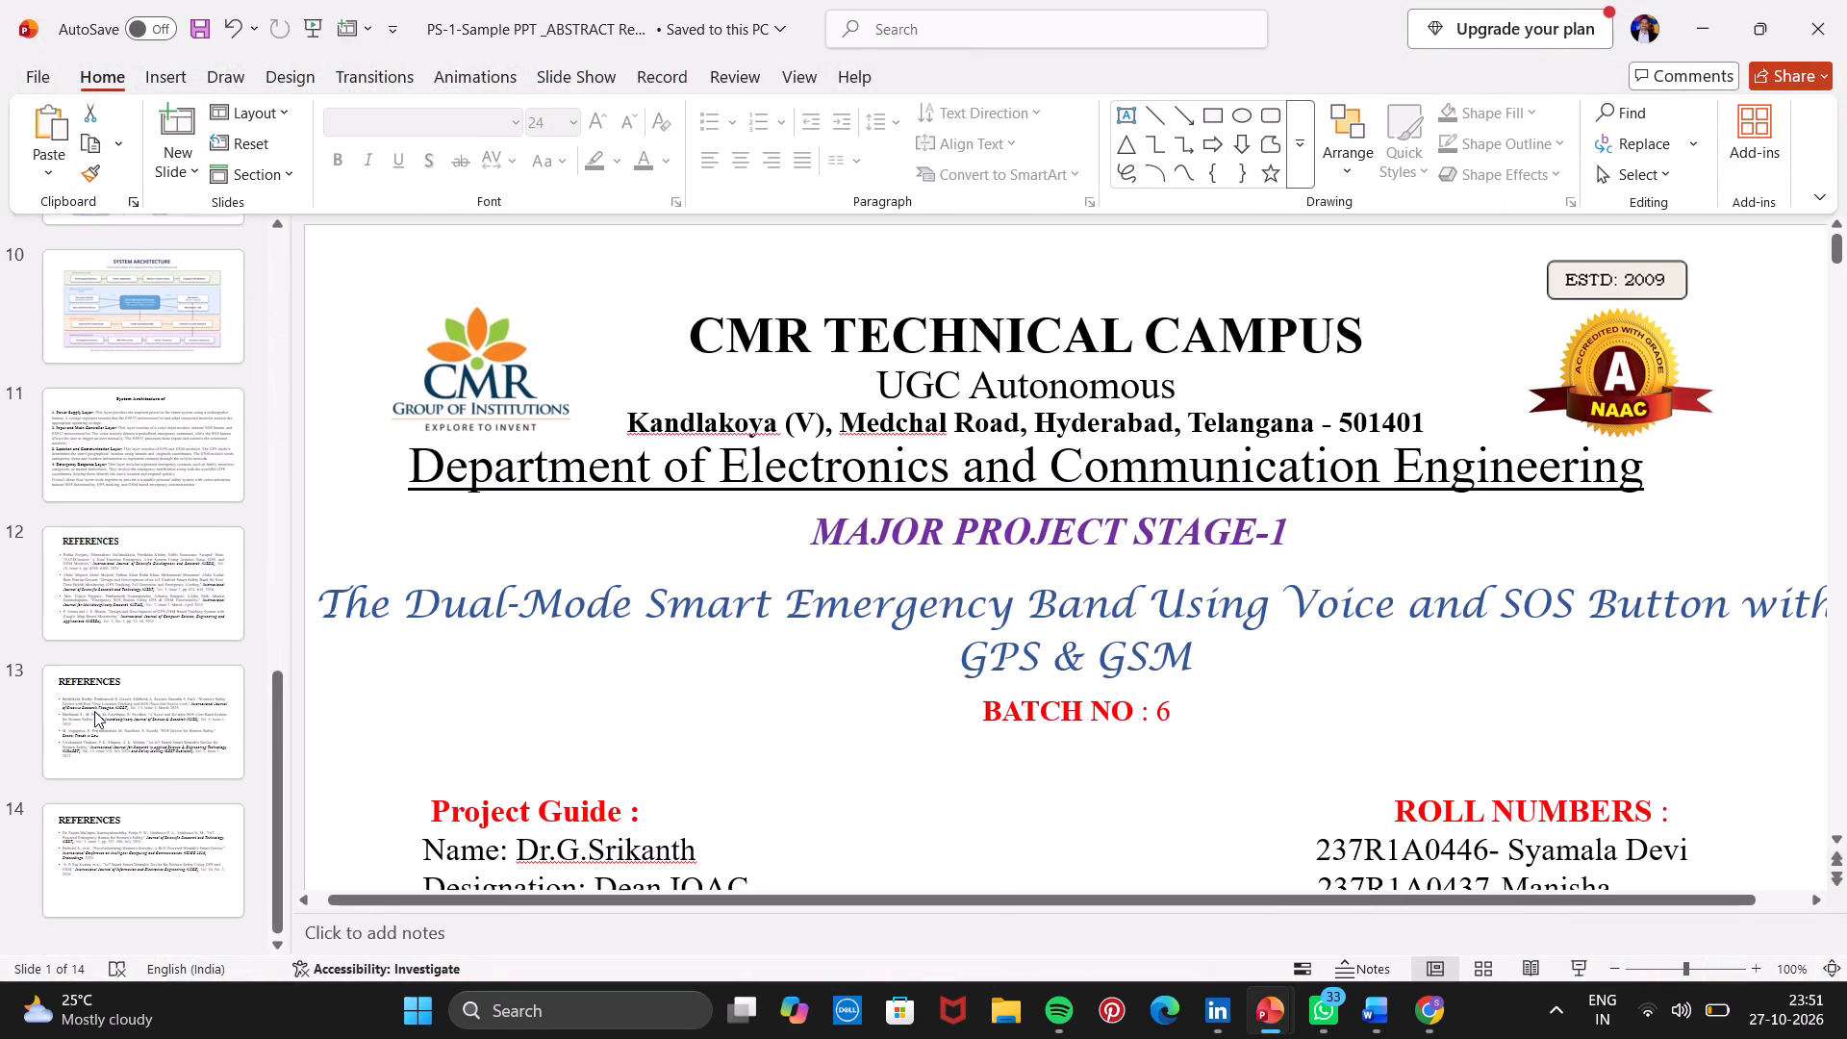
pyautogui.click(135, 405)
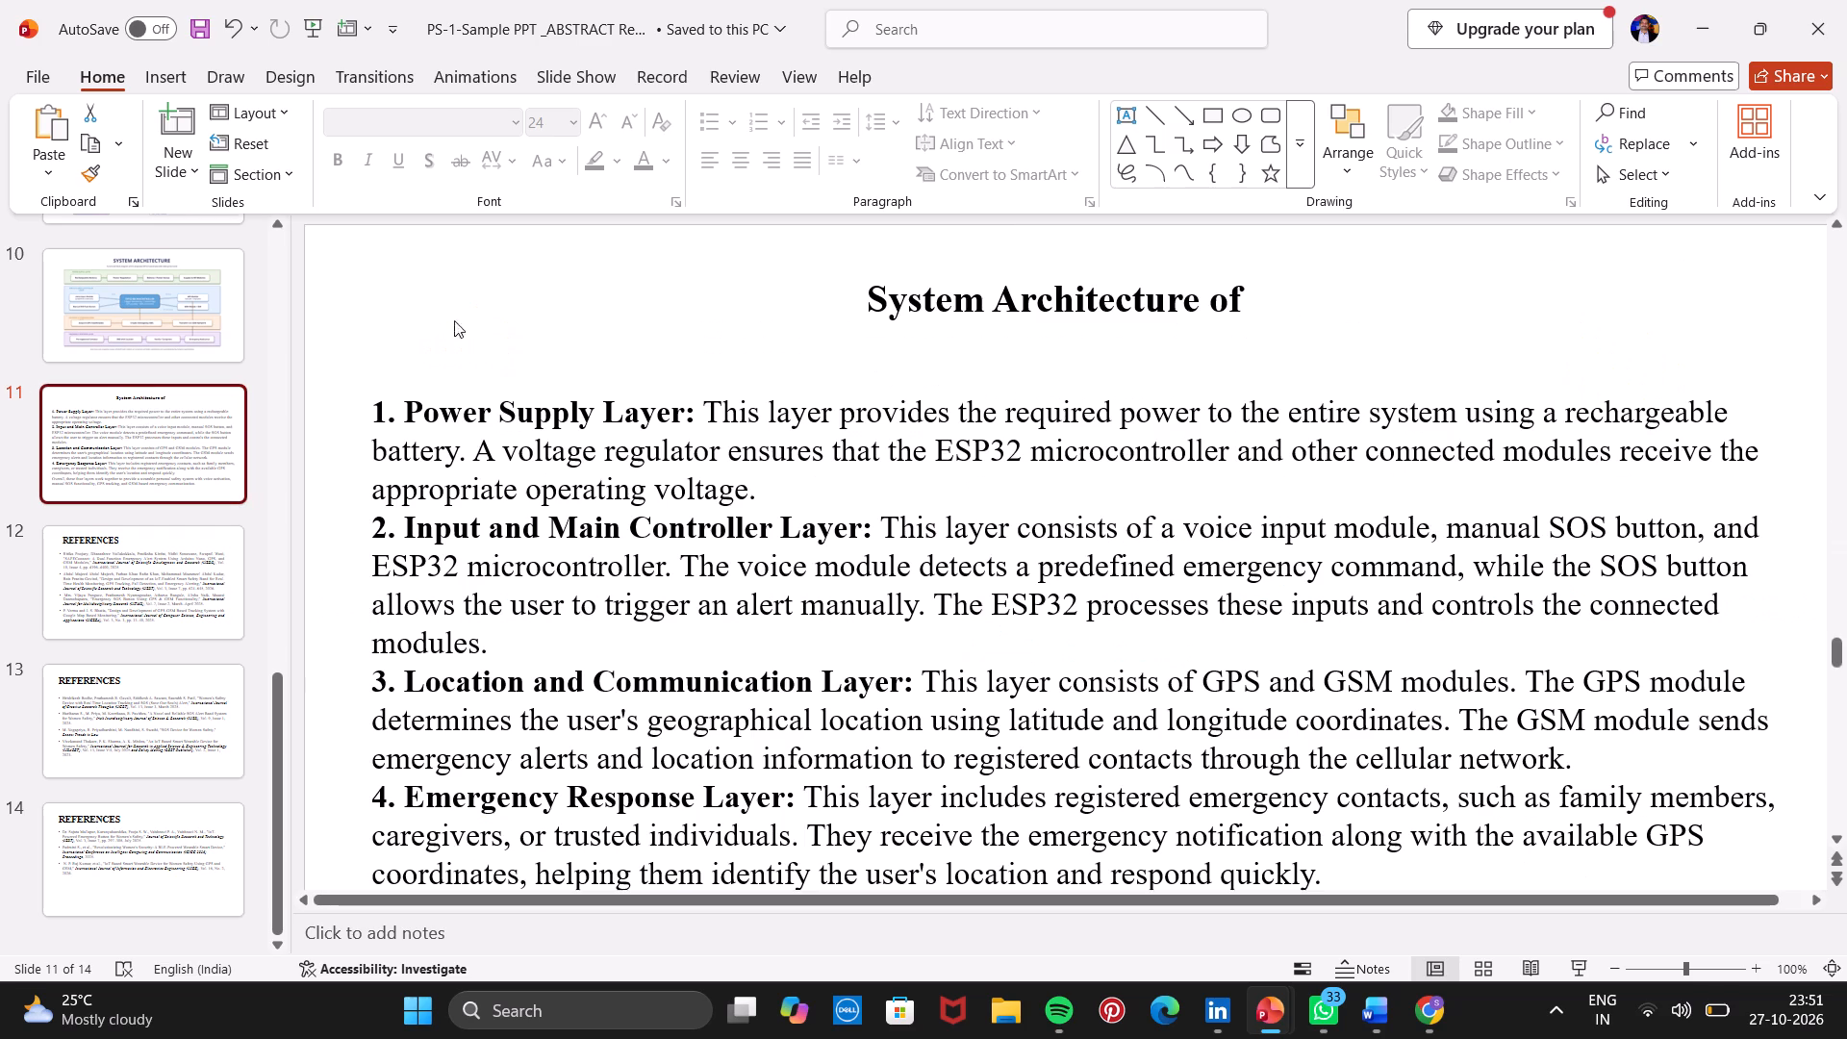
pyautogui.click(1141, 268)
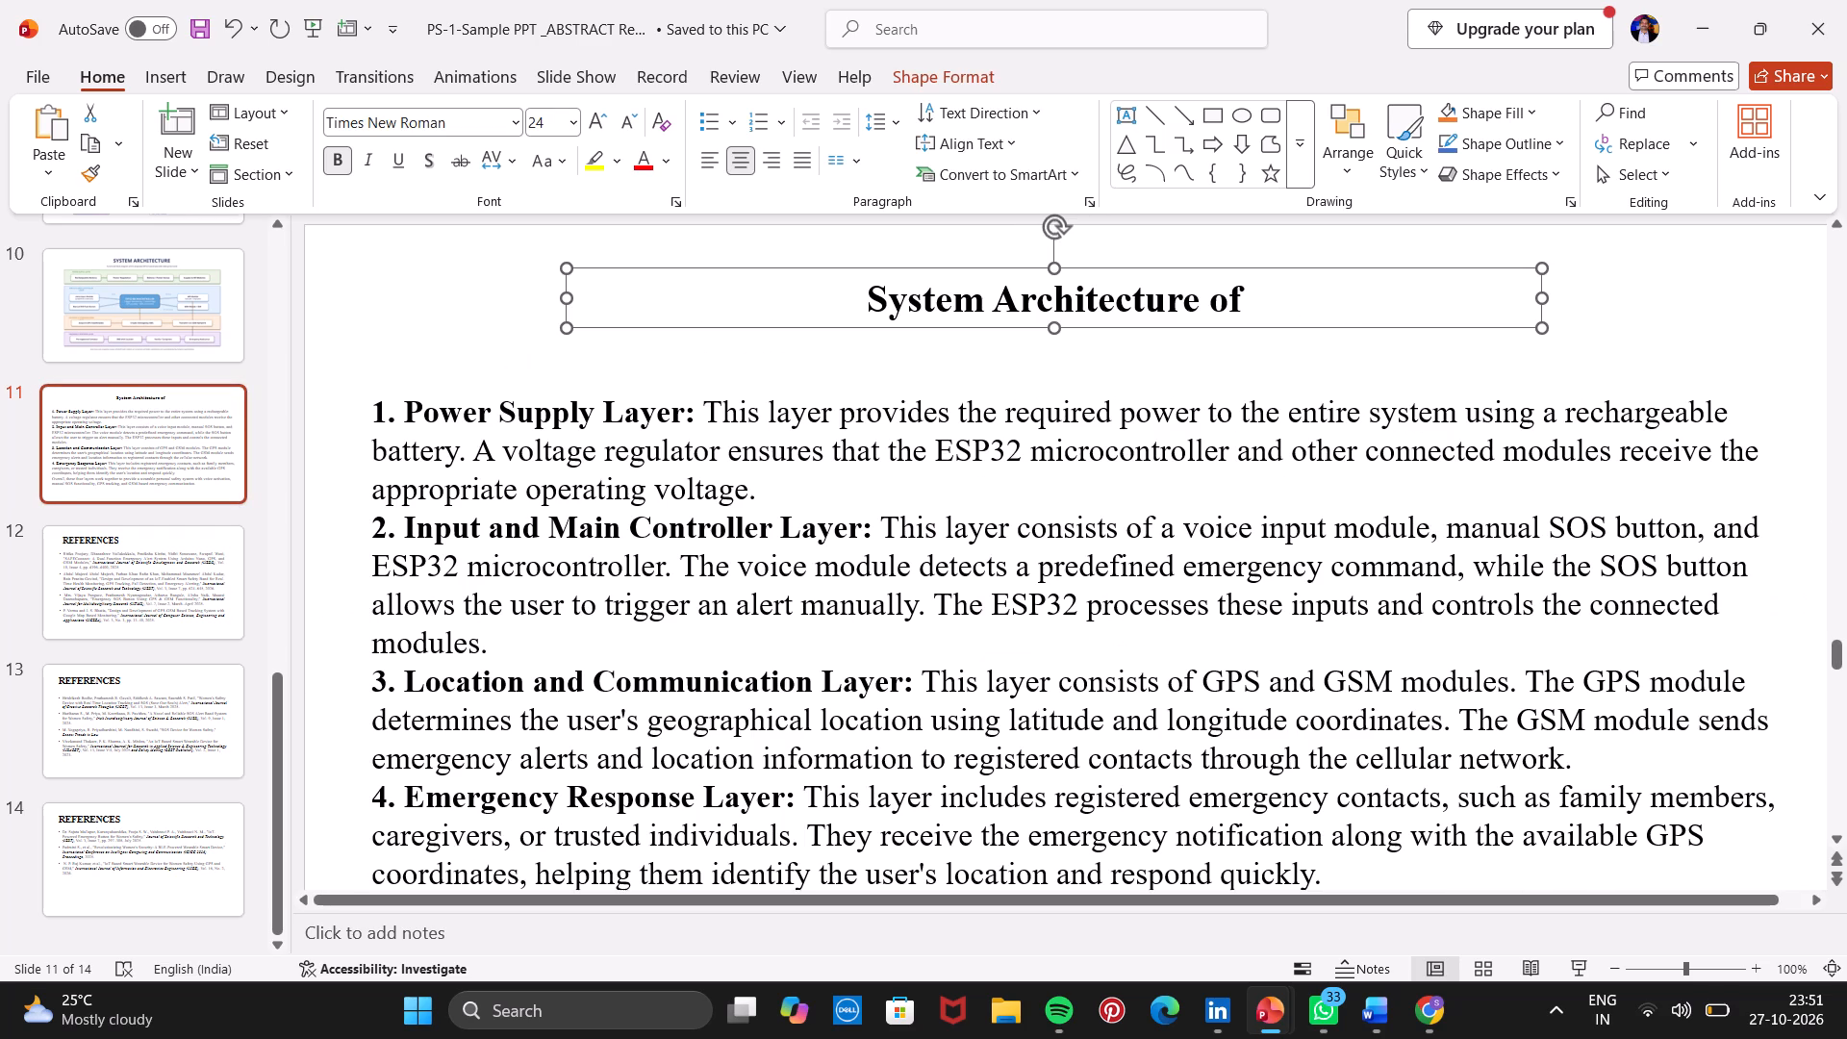
pyautogui.click(1237, 296)
pyautogui.press('space')
pyautogui.press('space')
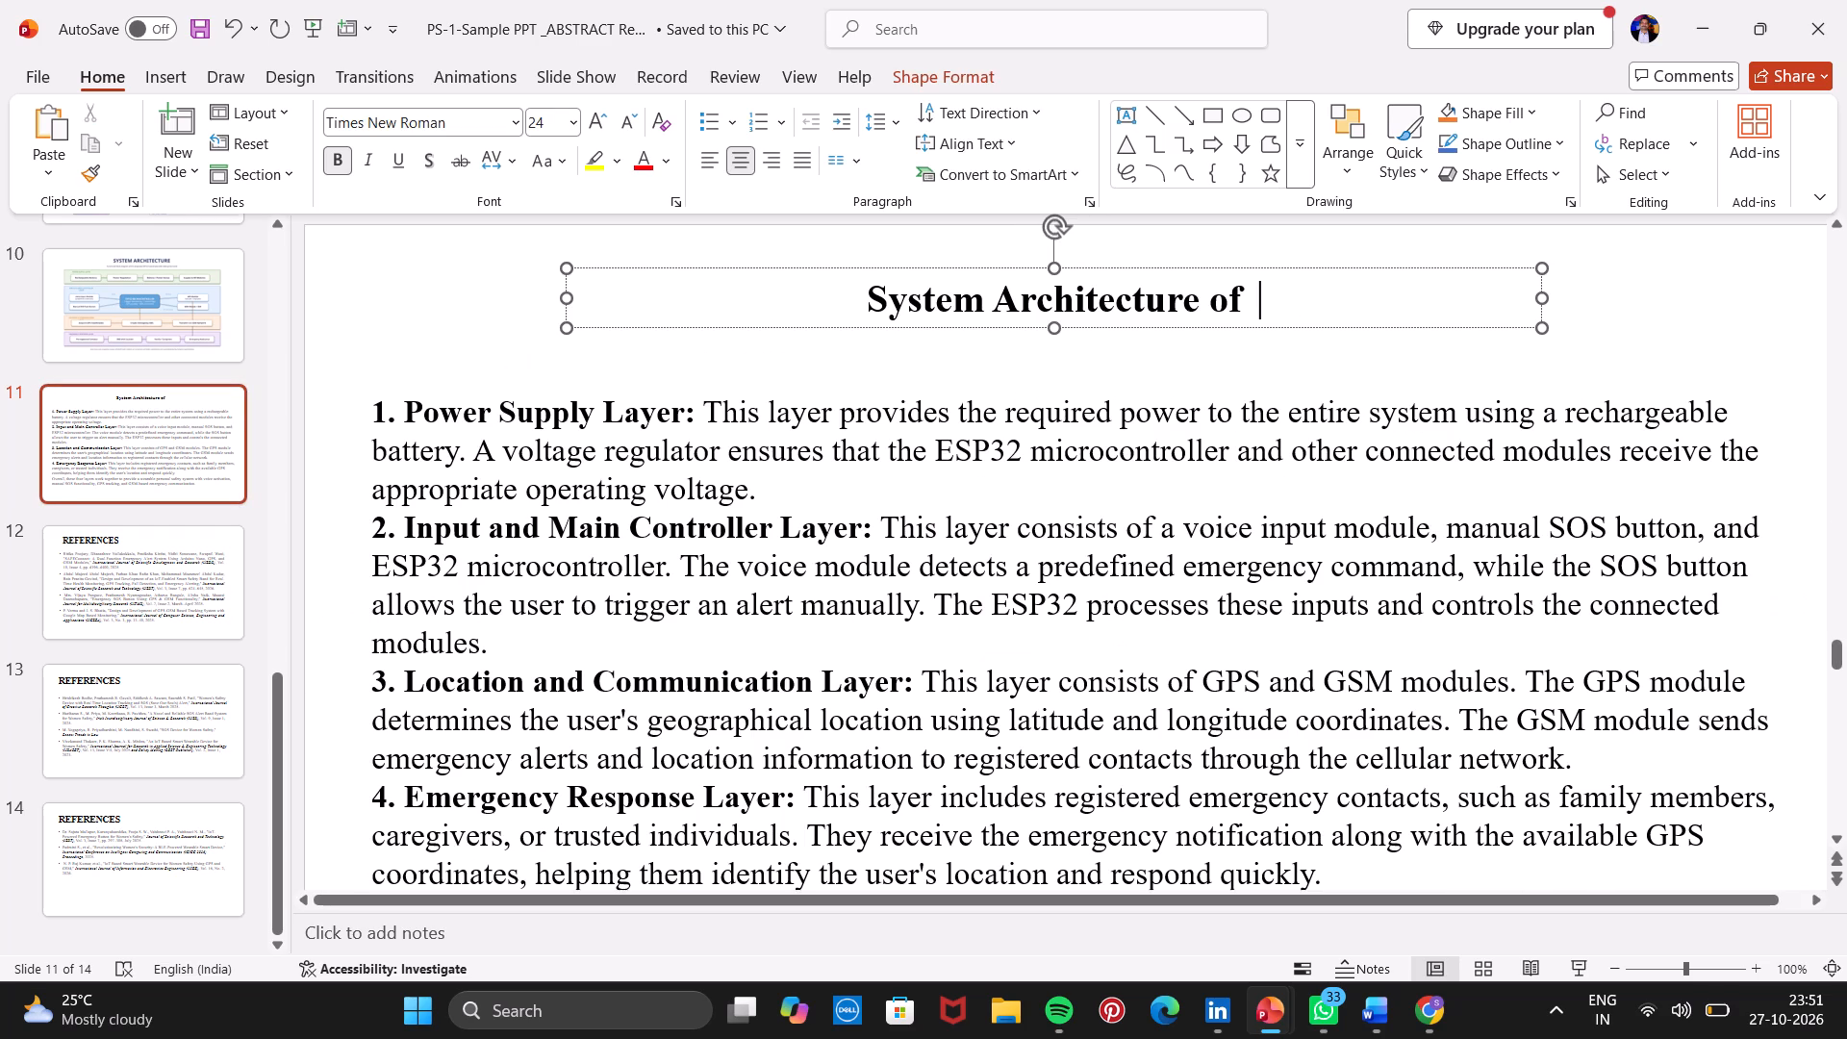
pyautogui.press('BackSpace')
pyautogui.hotkey('ctrl', 'v')
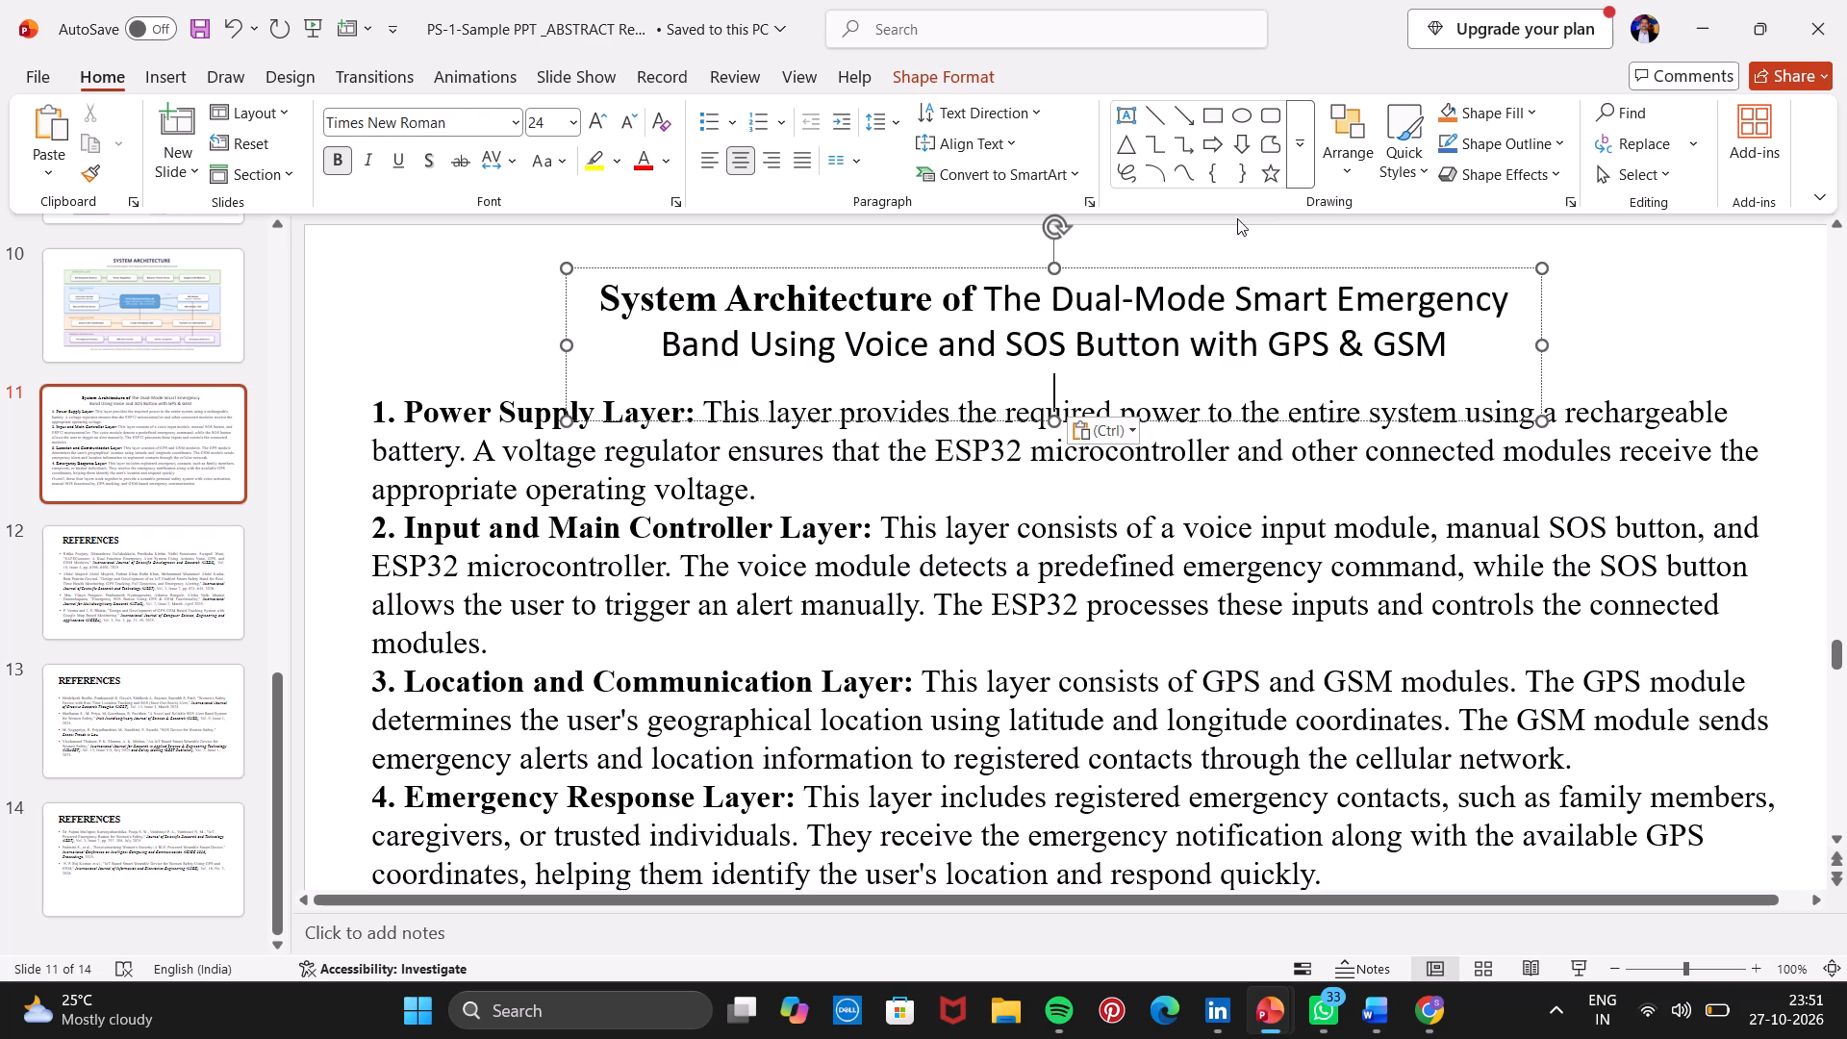
# Format the entire System Architecture heading on slide 11 as bold Times New Roman.
pyautogui.moveTo(1453, 340); pyautogui.dragTo(629, 304)
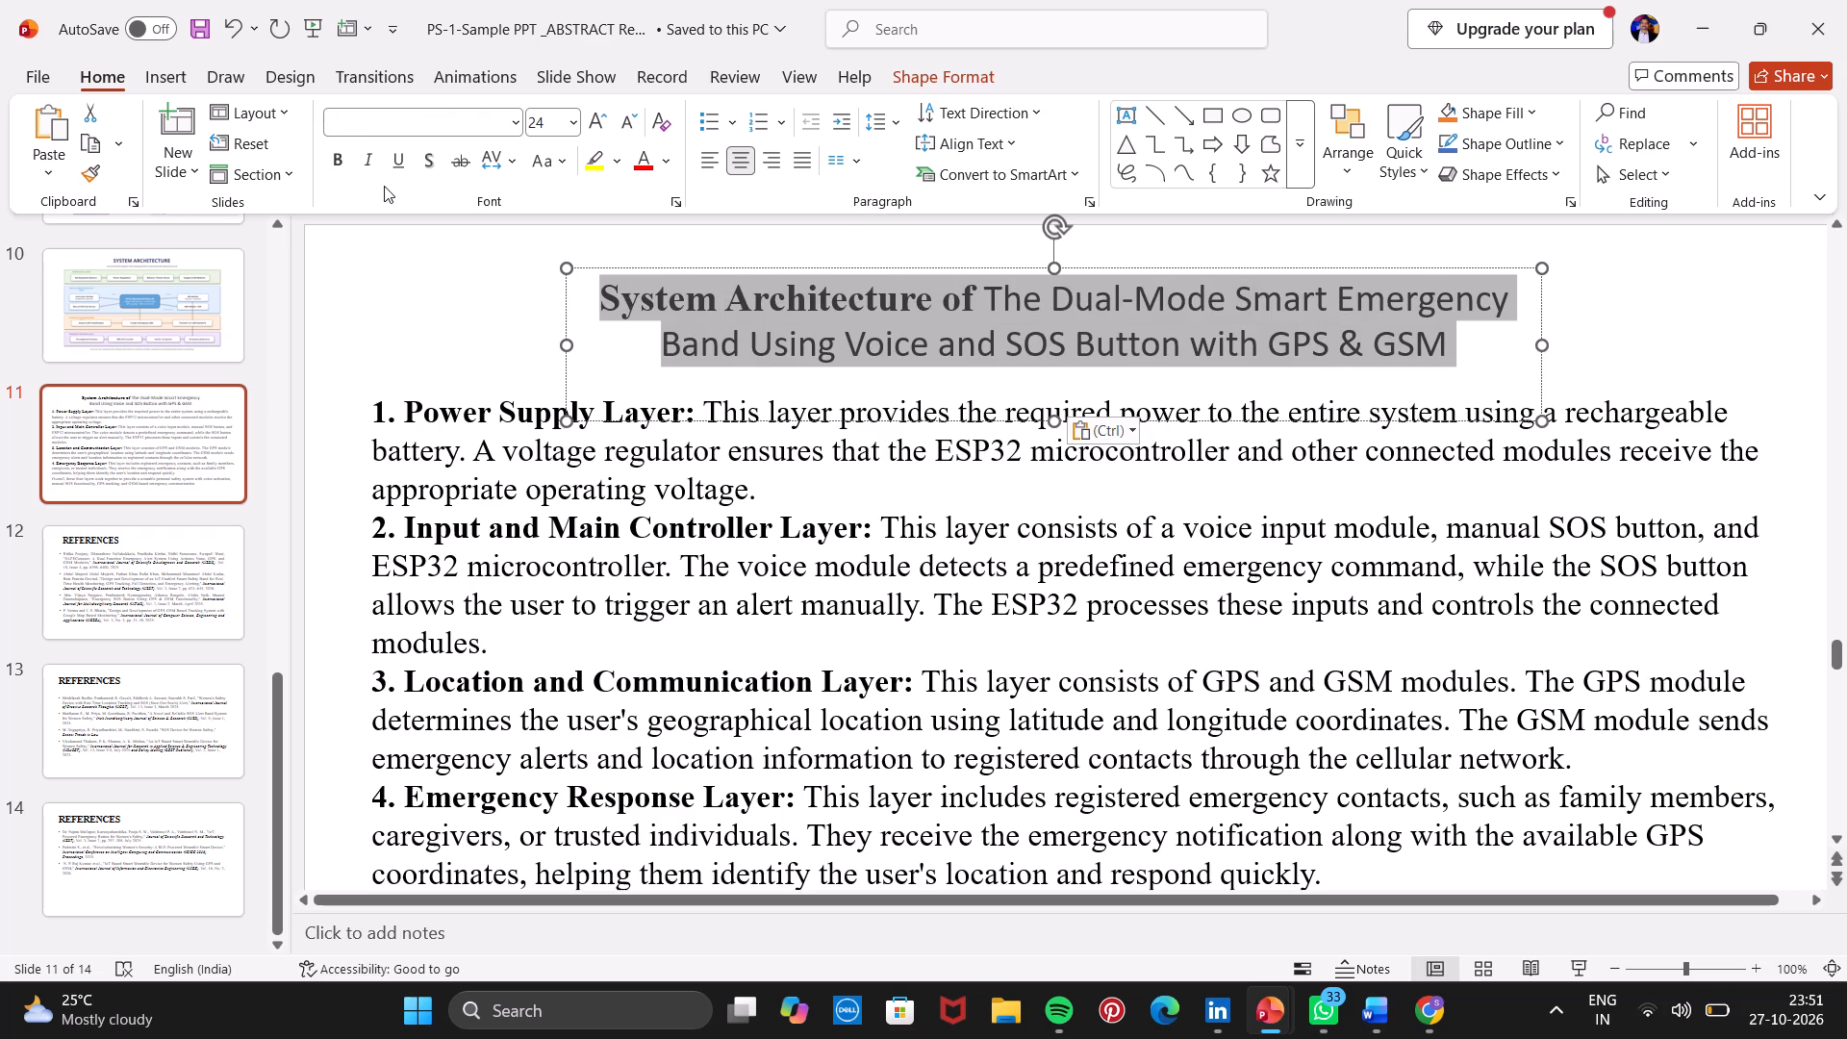
pyautogui.click(342, 163)
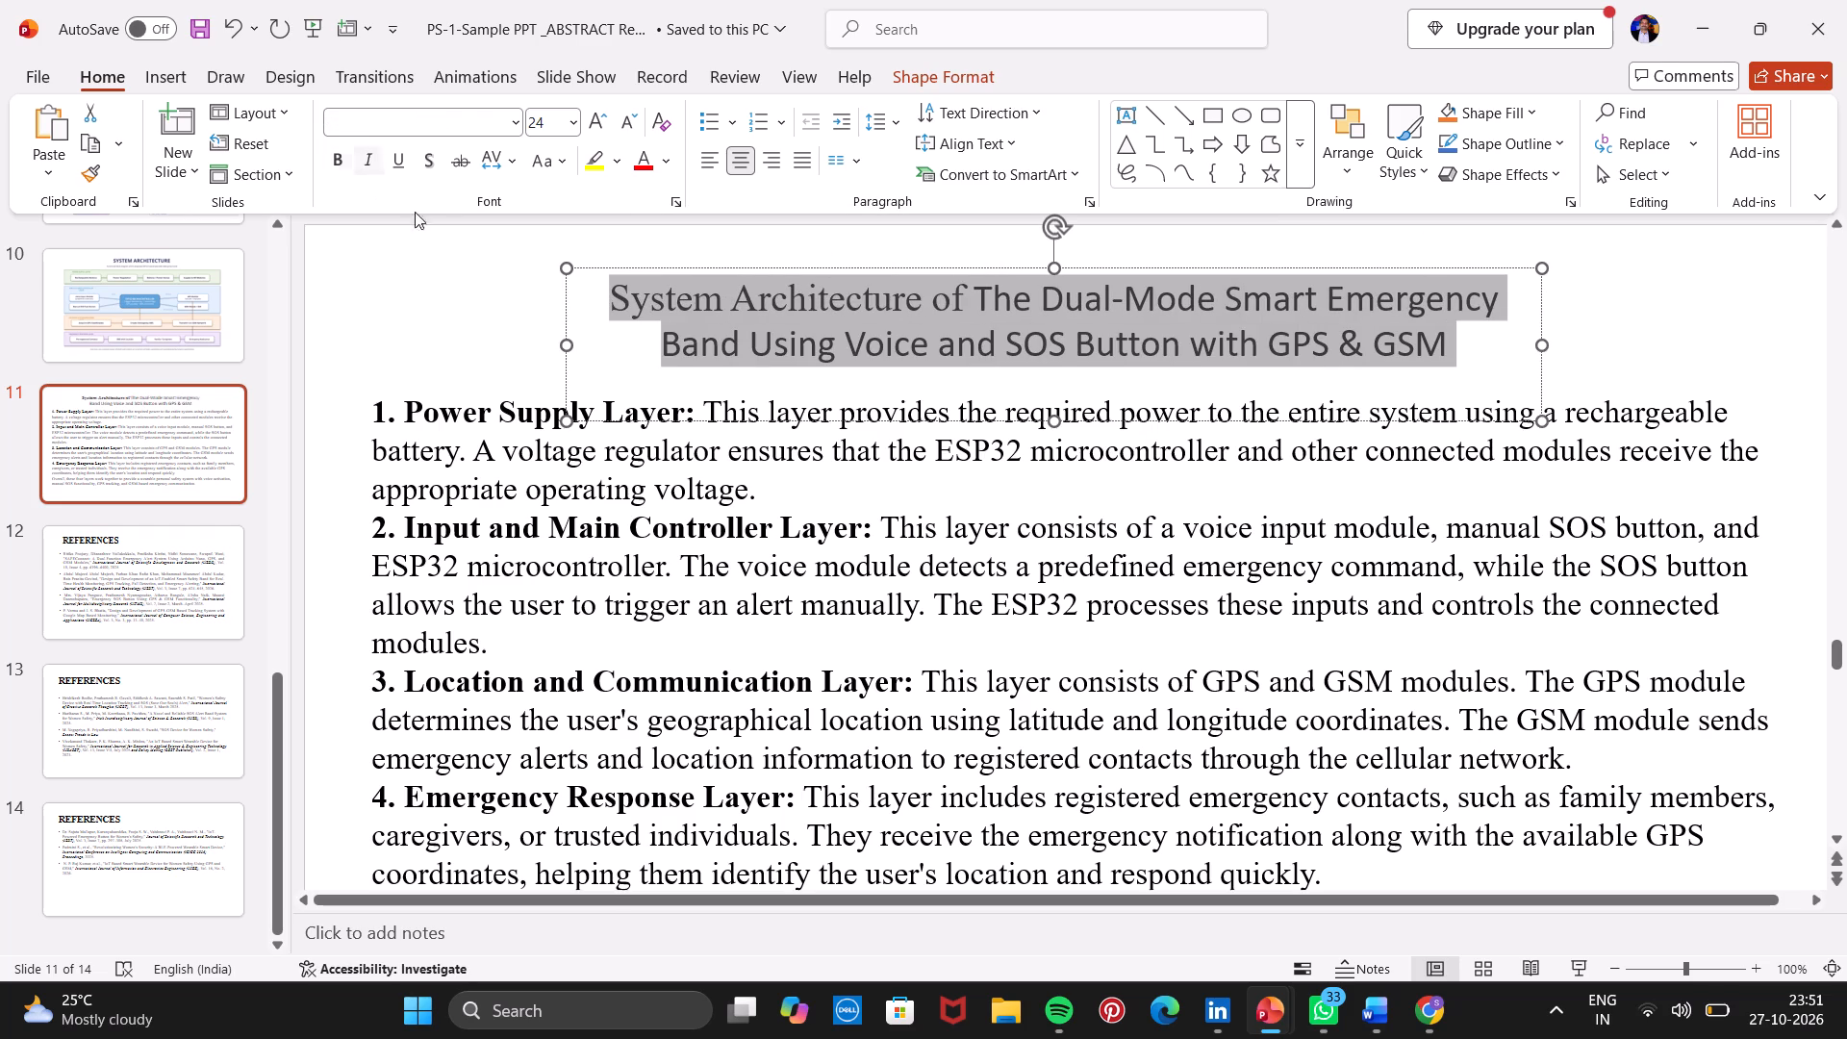
pyautogui.click(342, 163)
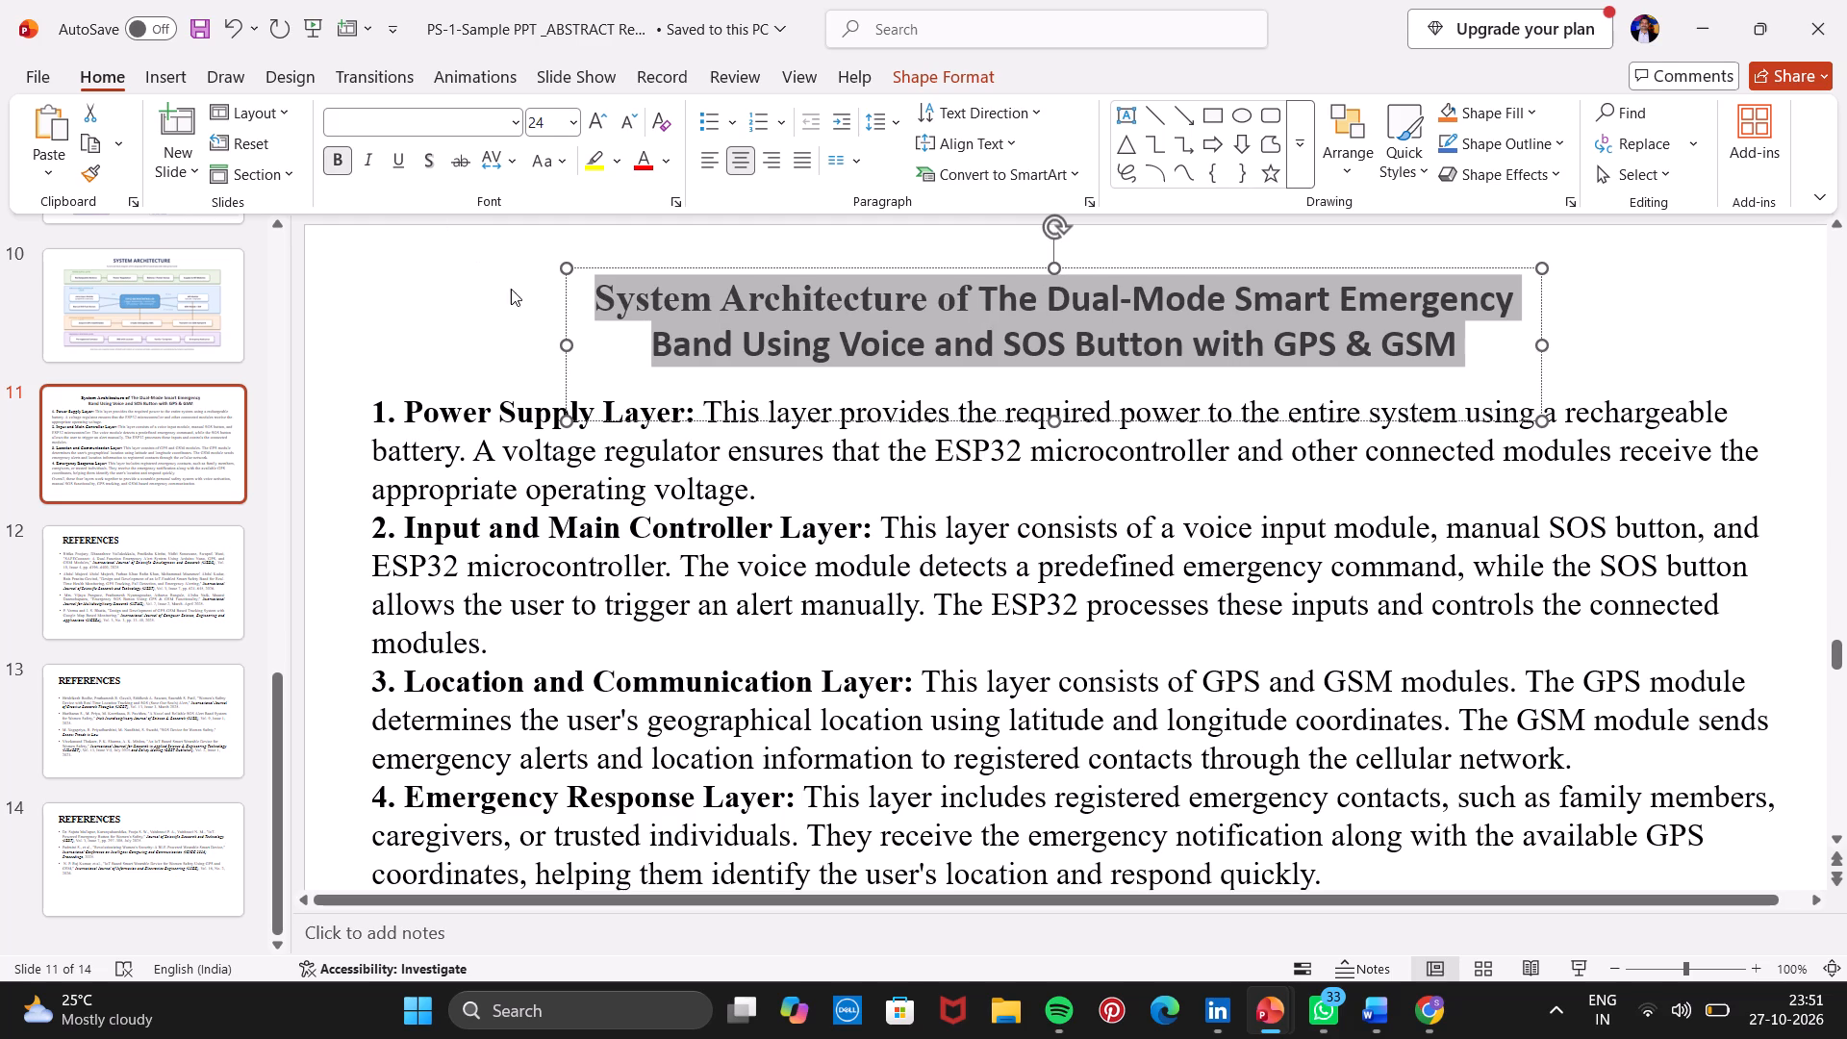
pyautogui.click(452, 325)
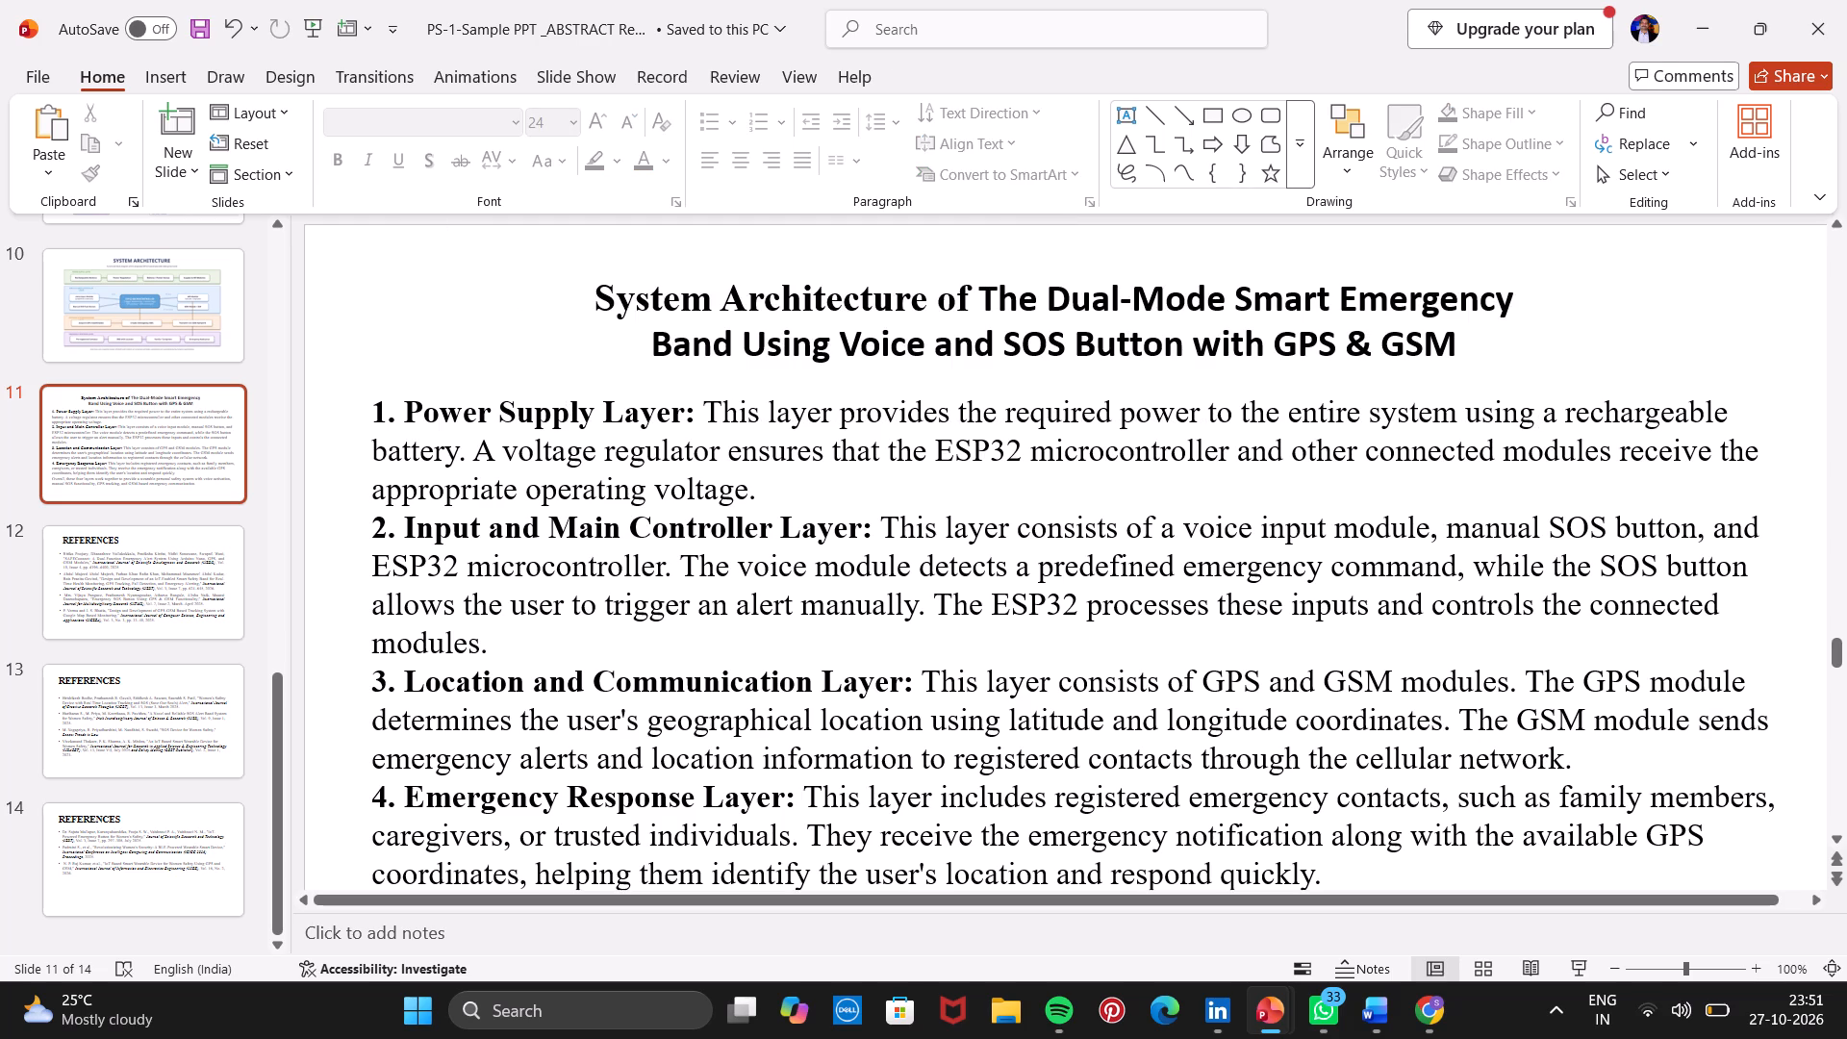
pyautogui.moveTo(599, 287); pyautogui.dragTo(1465, 346)
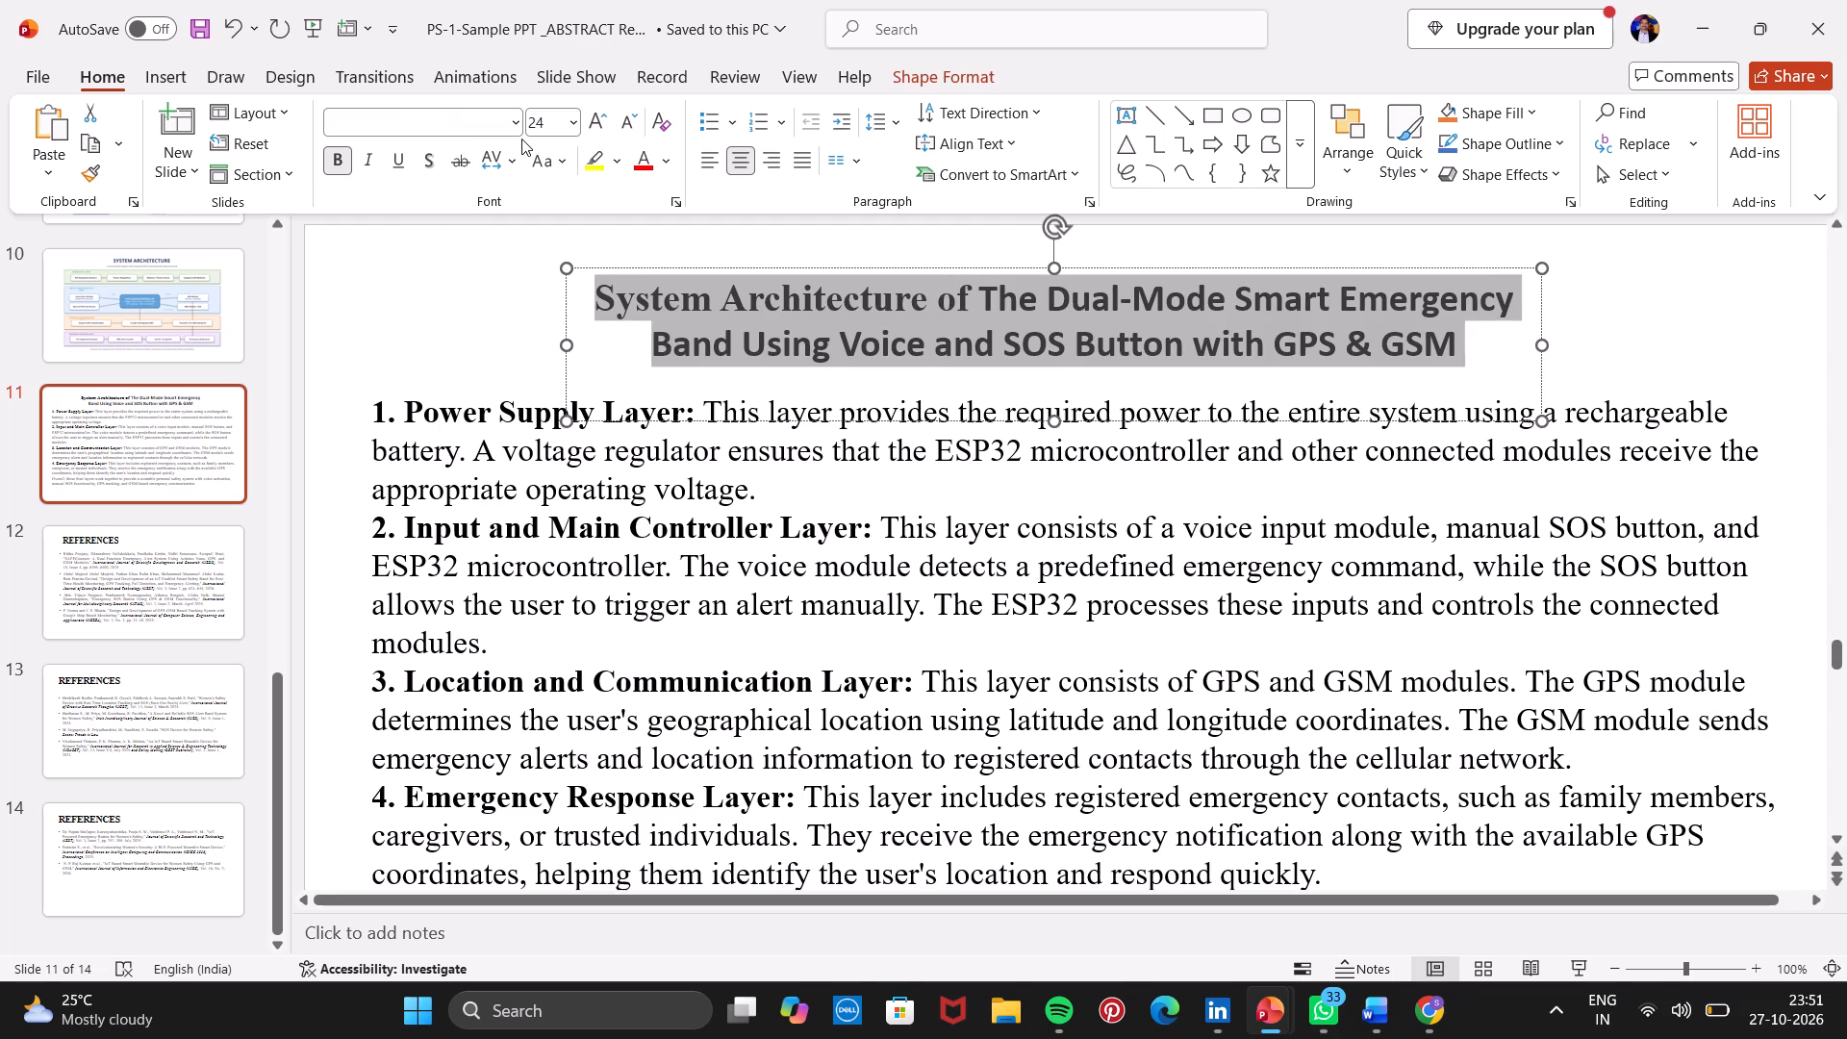
pyautogui.click(516, 130)
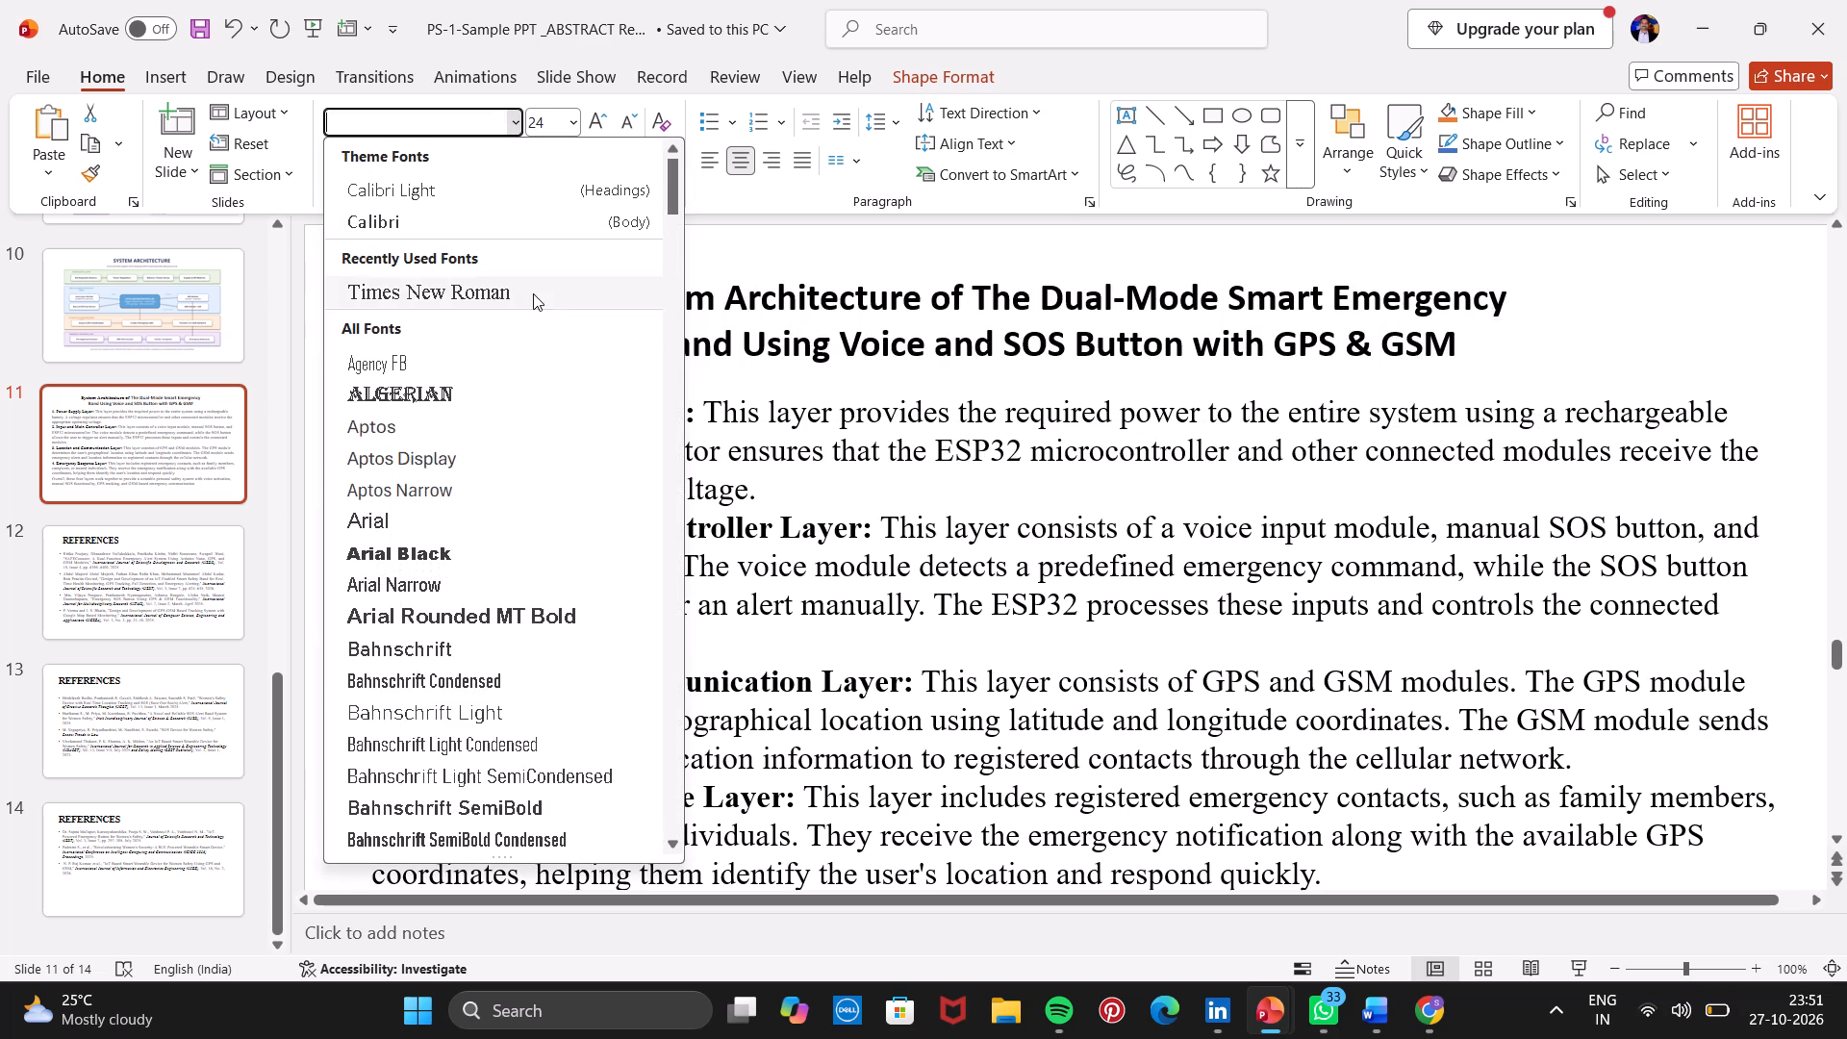
pyautogui.click(533, 293)
pyautogui.click(395, 364)
# Review the References slides in the PS-1-Sample presentation and compare them with the A_7 reference's References slide.
pyautogui.keyDown('ctrl'); pyautogui.scroll(-1, 395, 364); pyautogui.keyUp('ctrl')
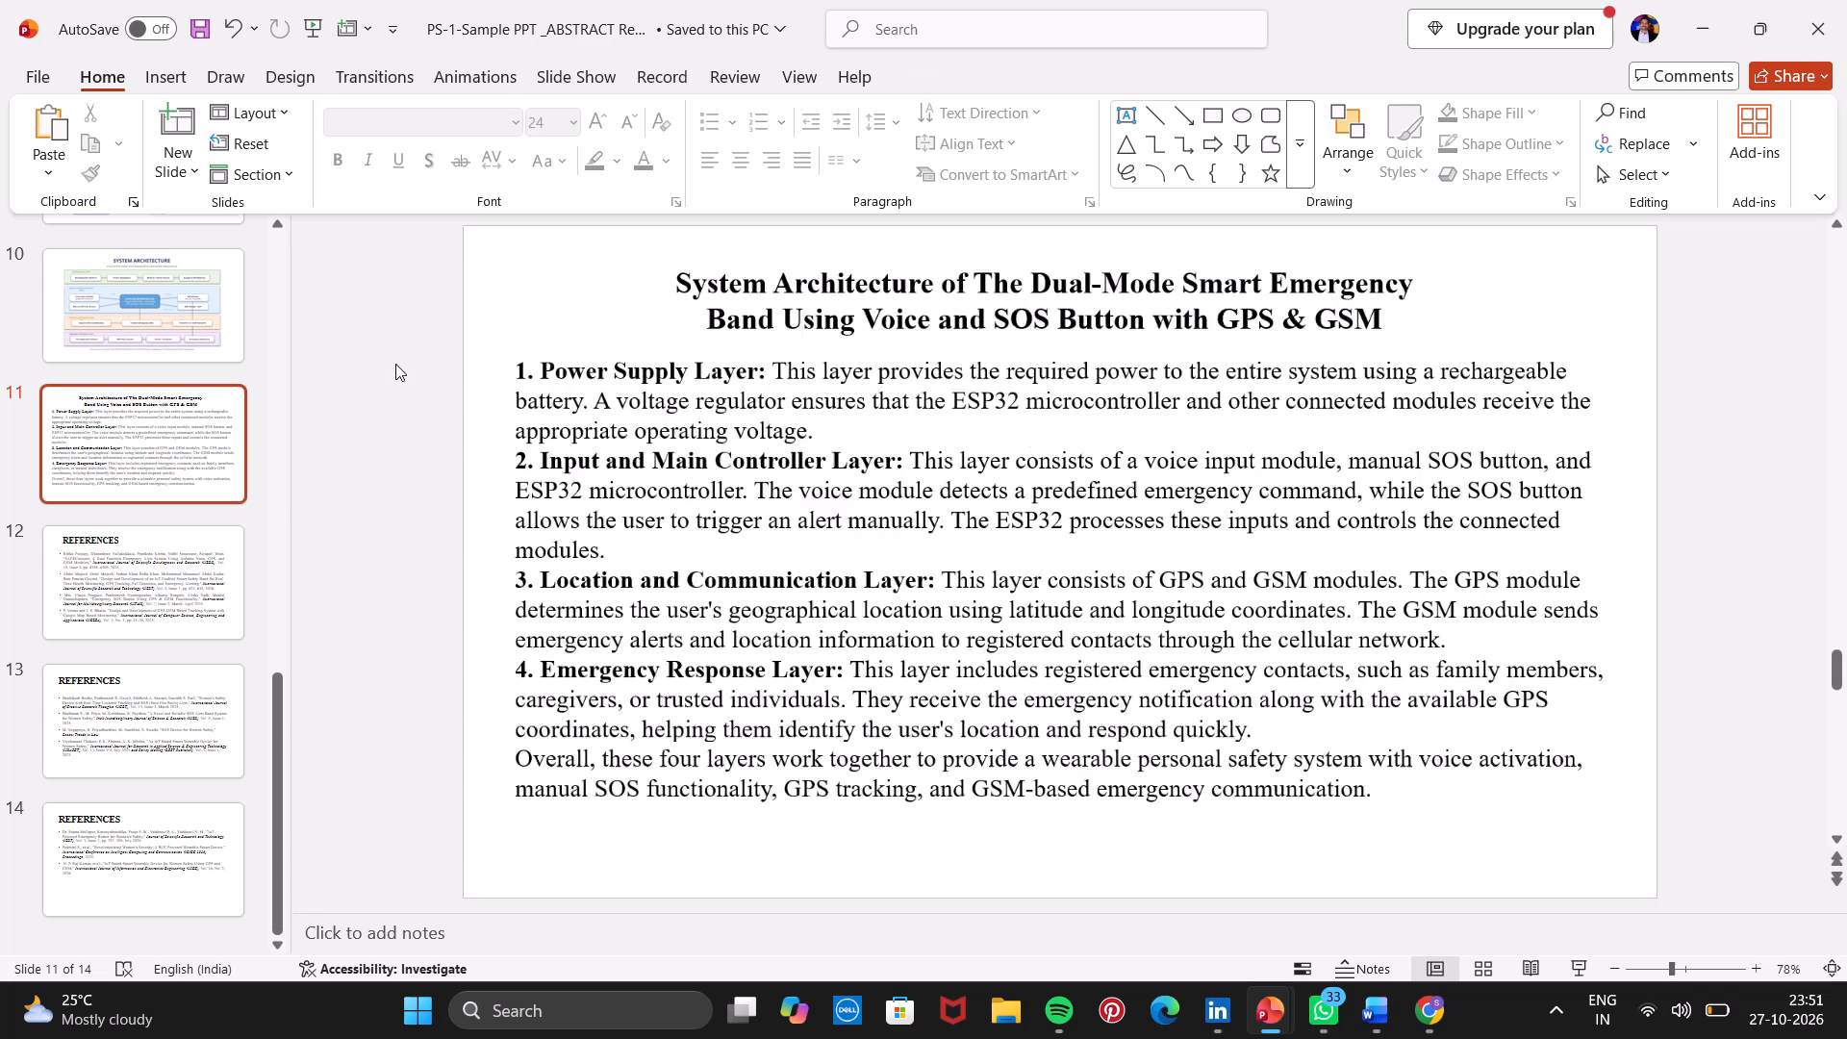
pyautogui.keyDown('ctrl'); pyautogui.scroll(-2, 395, 364); pyautogui.keyUp('ctrl')
pyautogui.click(144, 752)
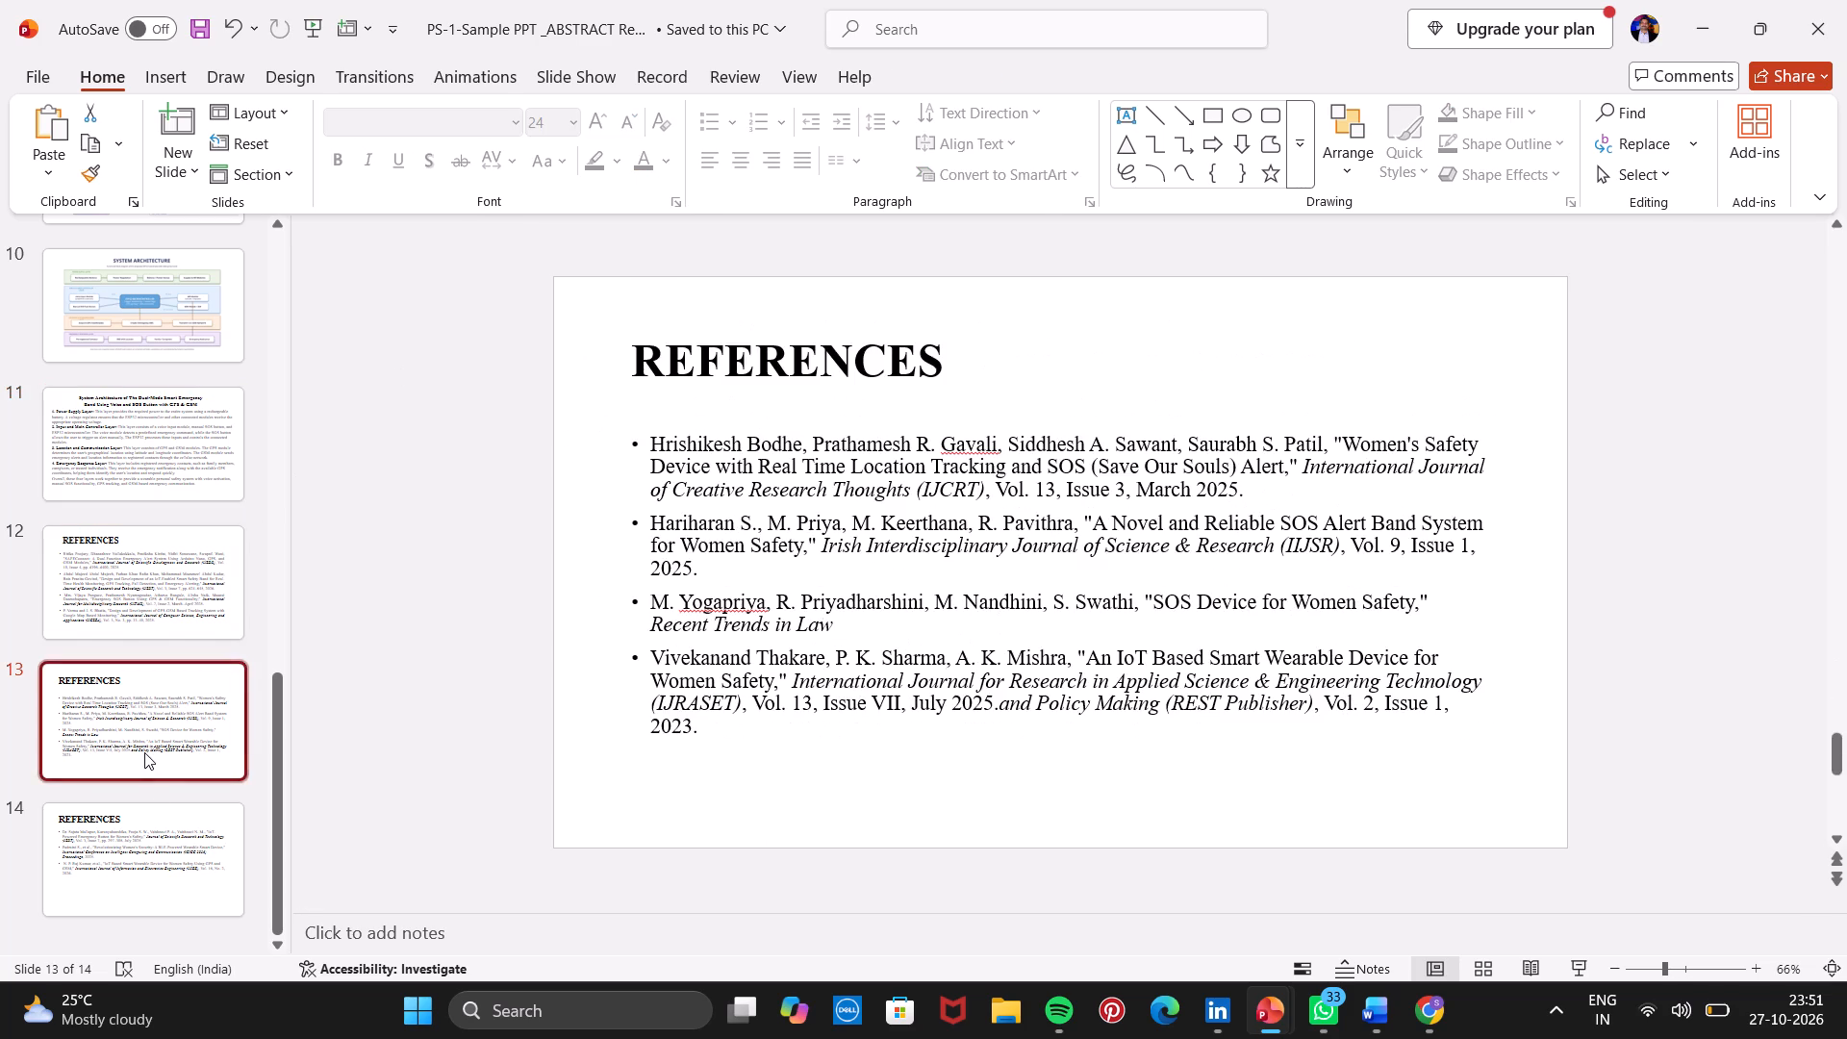
pyautogui.click(196, 922)
pyautogui.click(187, 709)
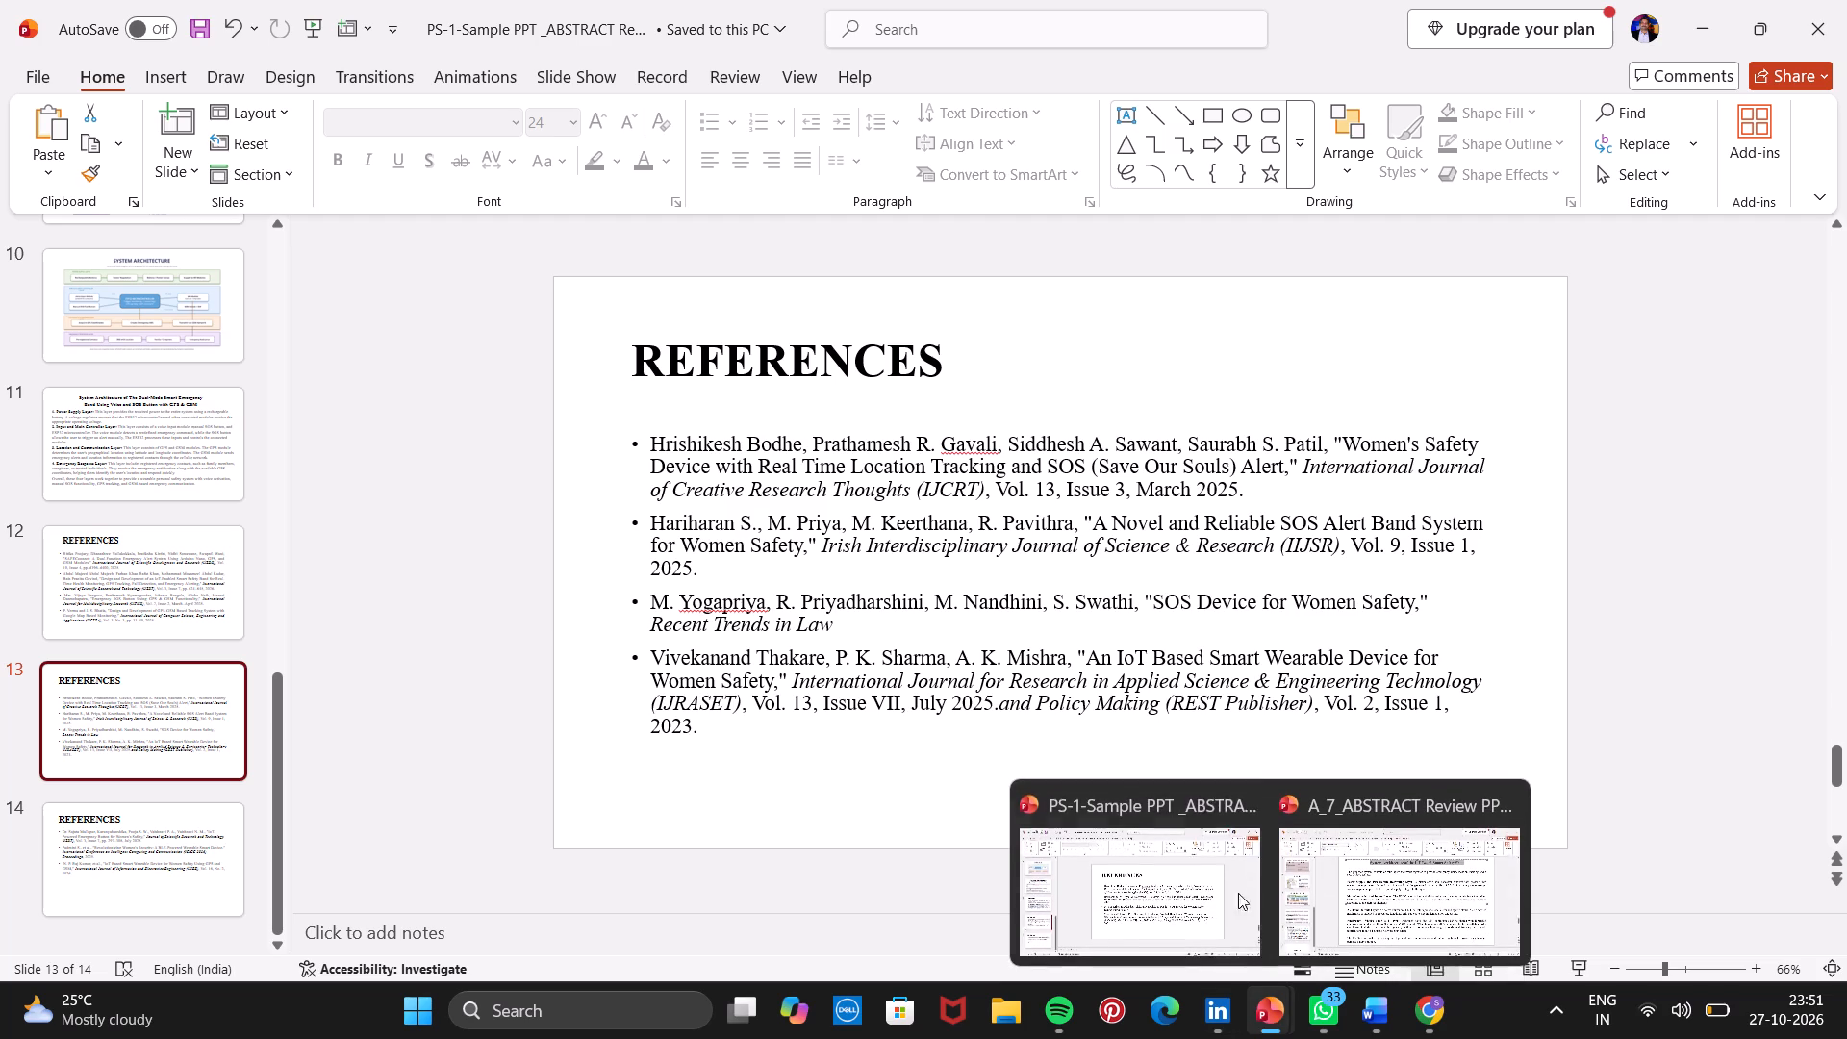
pyautogui.click(1378, 894)
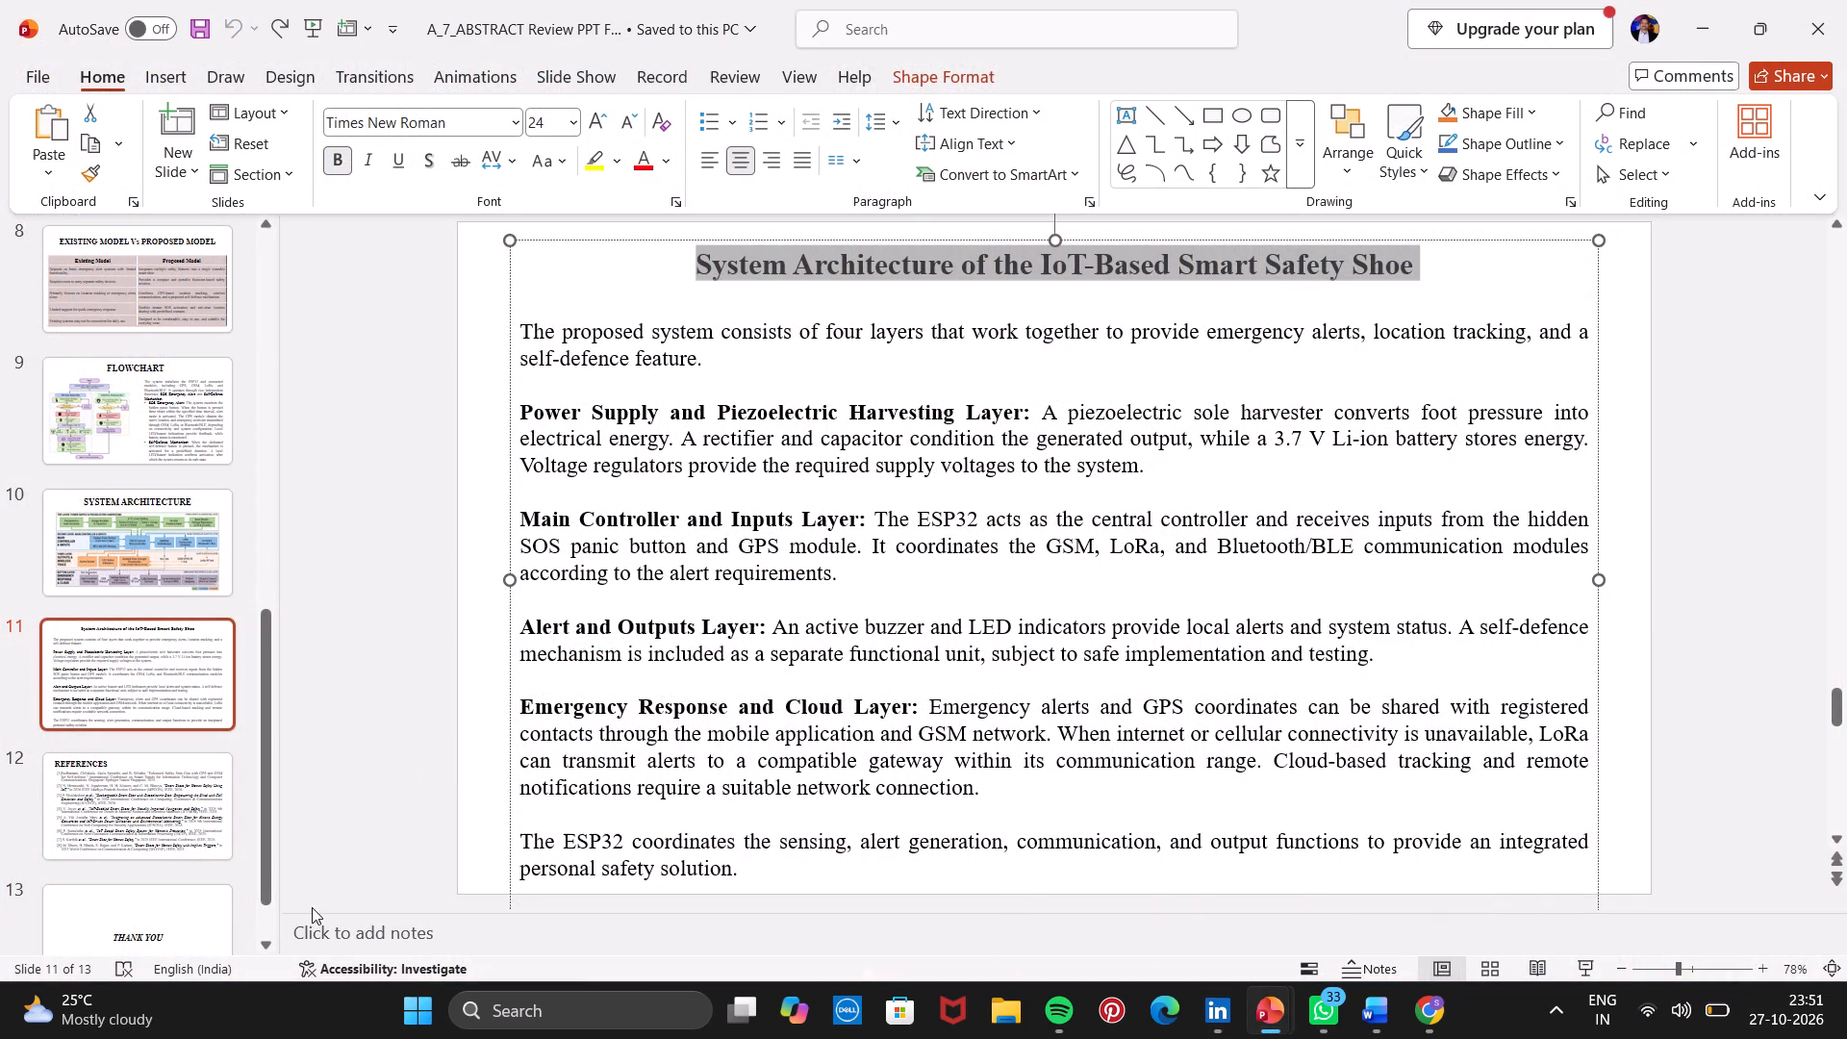
pyautogui.click(151, 777)
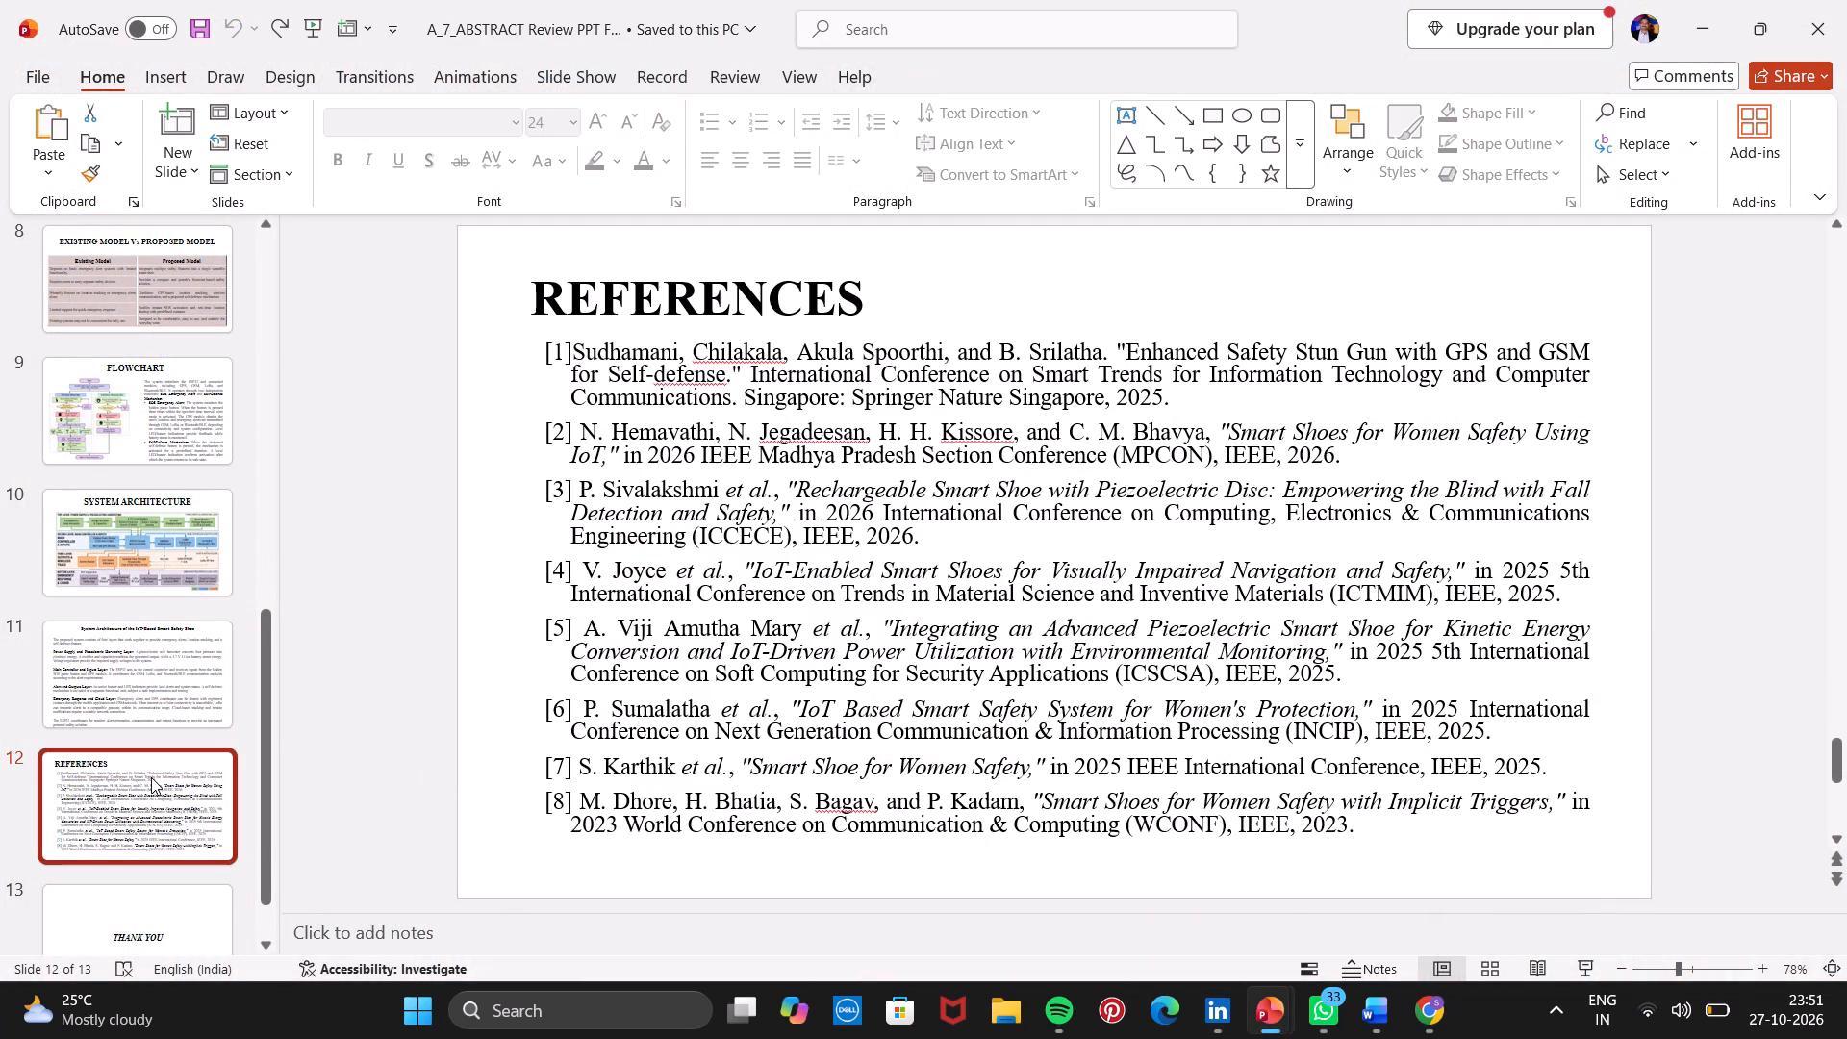
# Copy the "Flowchart" and "System Architecture" bullets from the Contents slide of the A_7 reference presentation.
pyautogui.scroll(6, 158, 640)
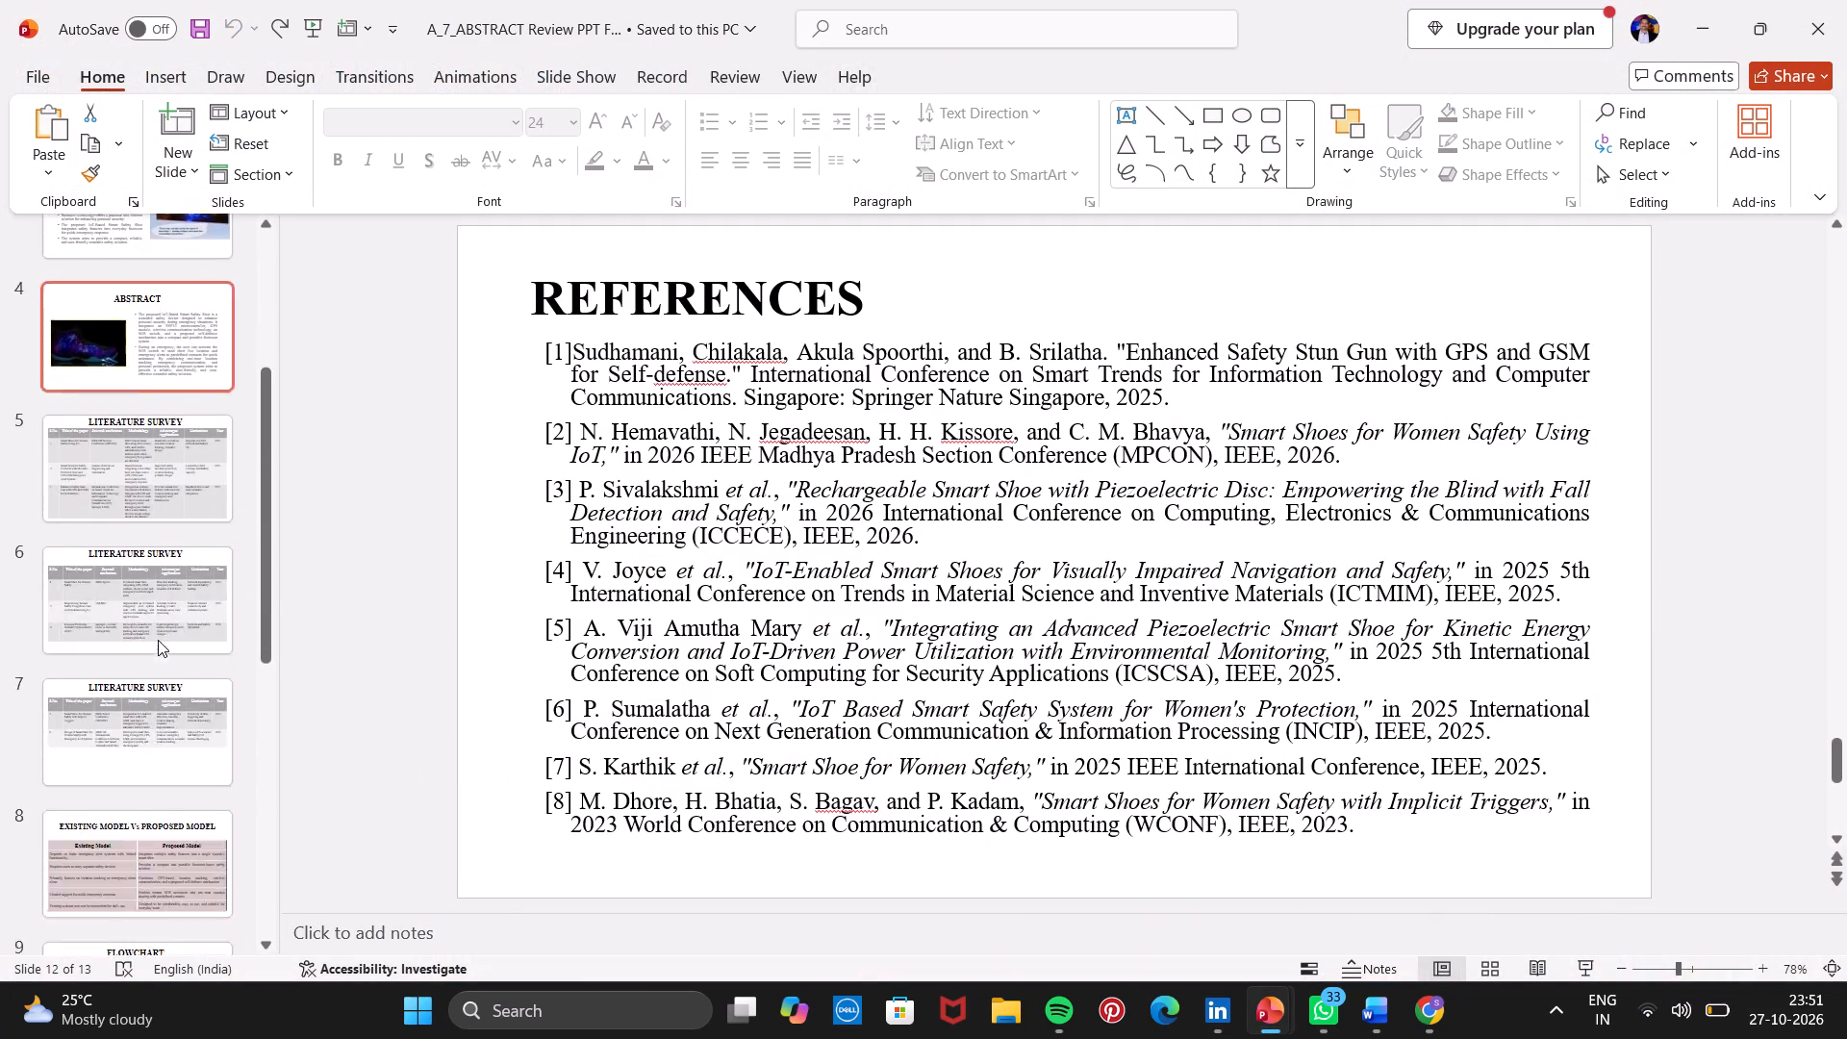
pyautogui.scroll(1, 158, 640)
pyautogui.click(158, 555)
pyautogui.click(130, 409)
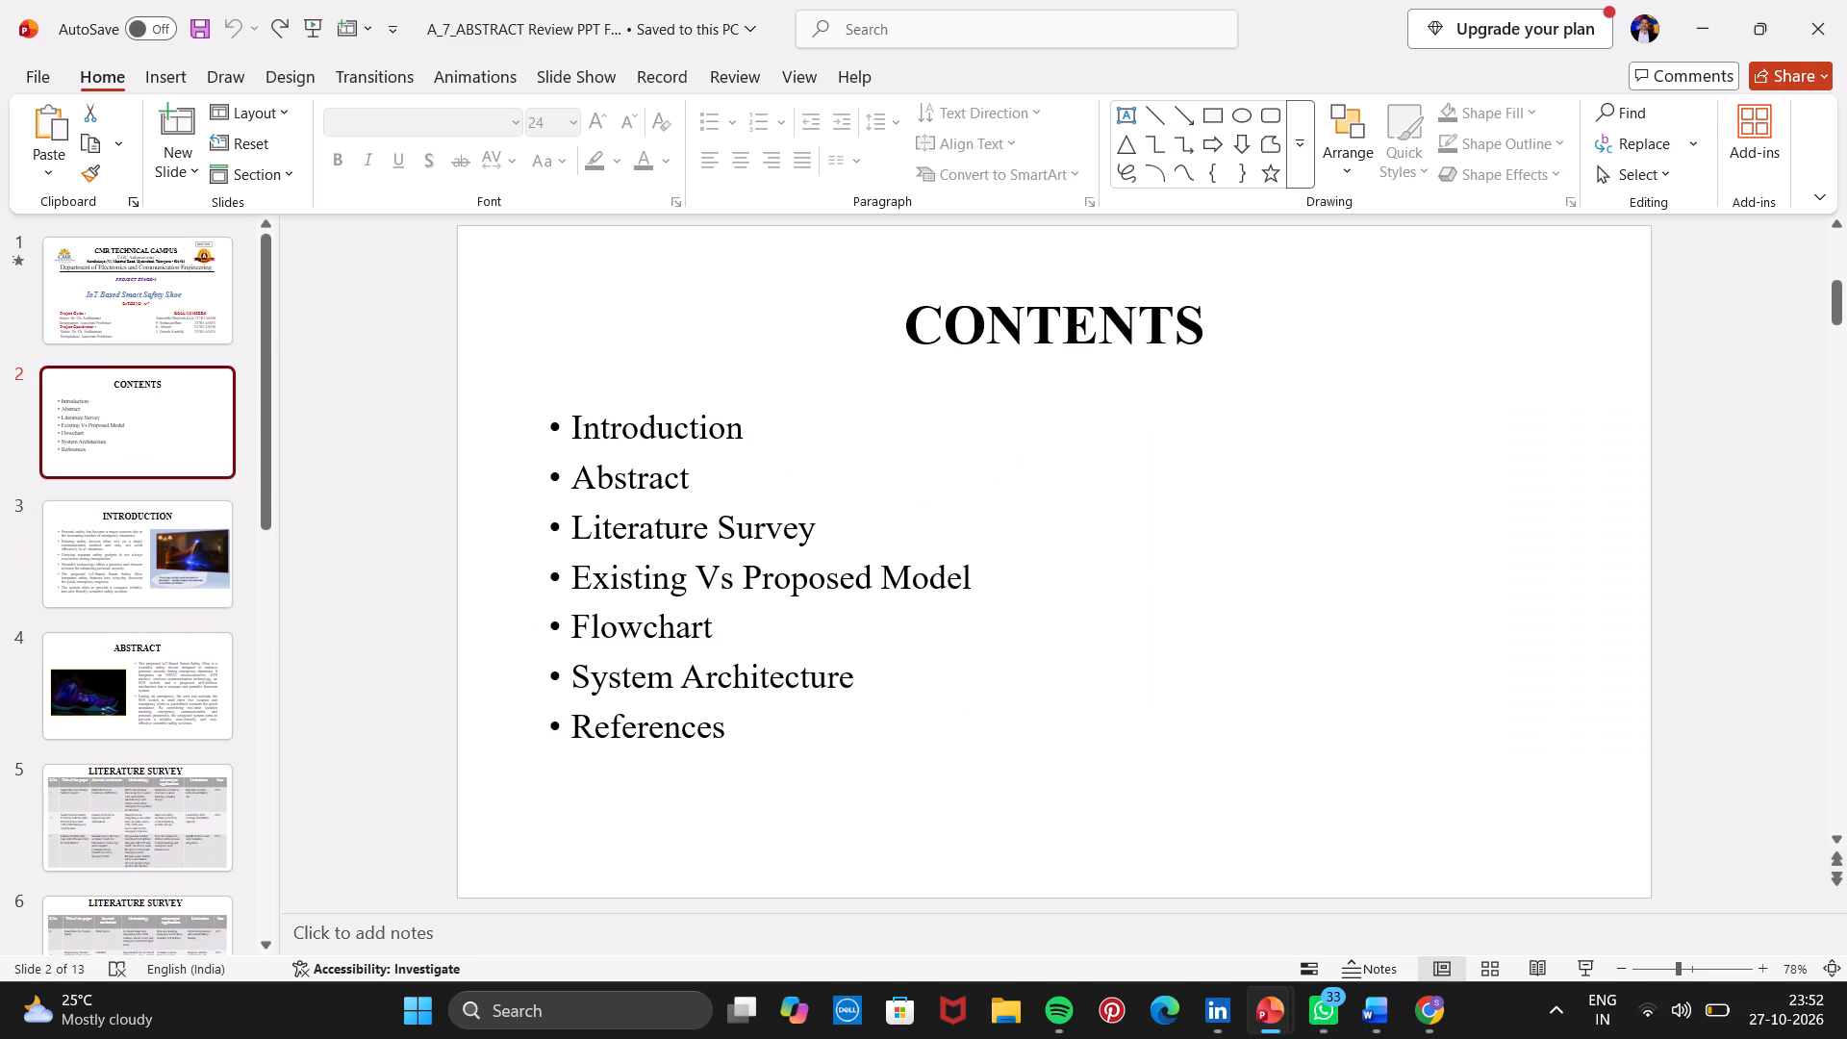
pyautogui.moveTo(566, 621); pyautogui.dragTo(670, 748)
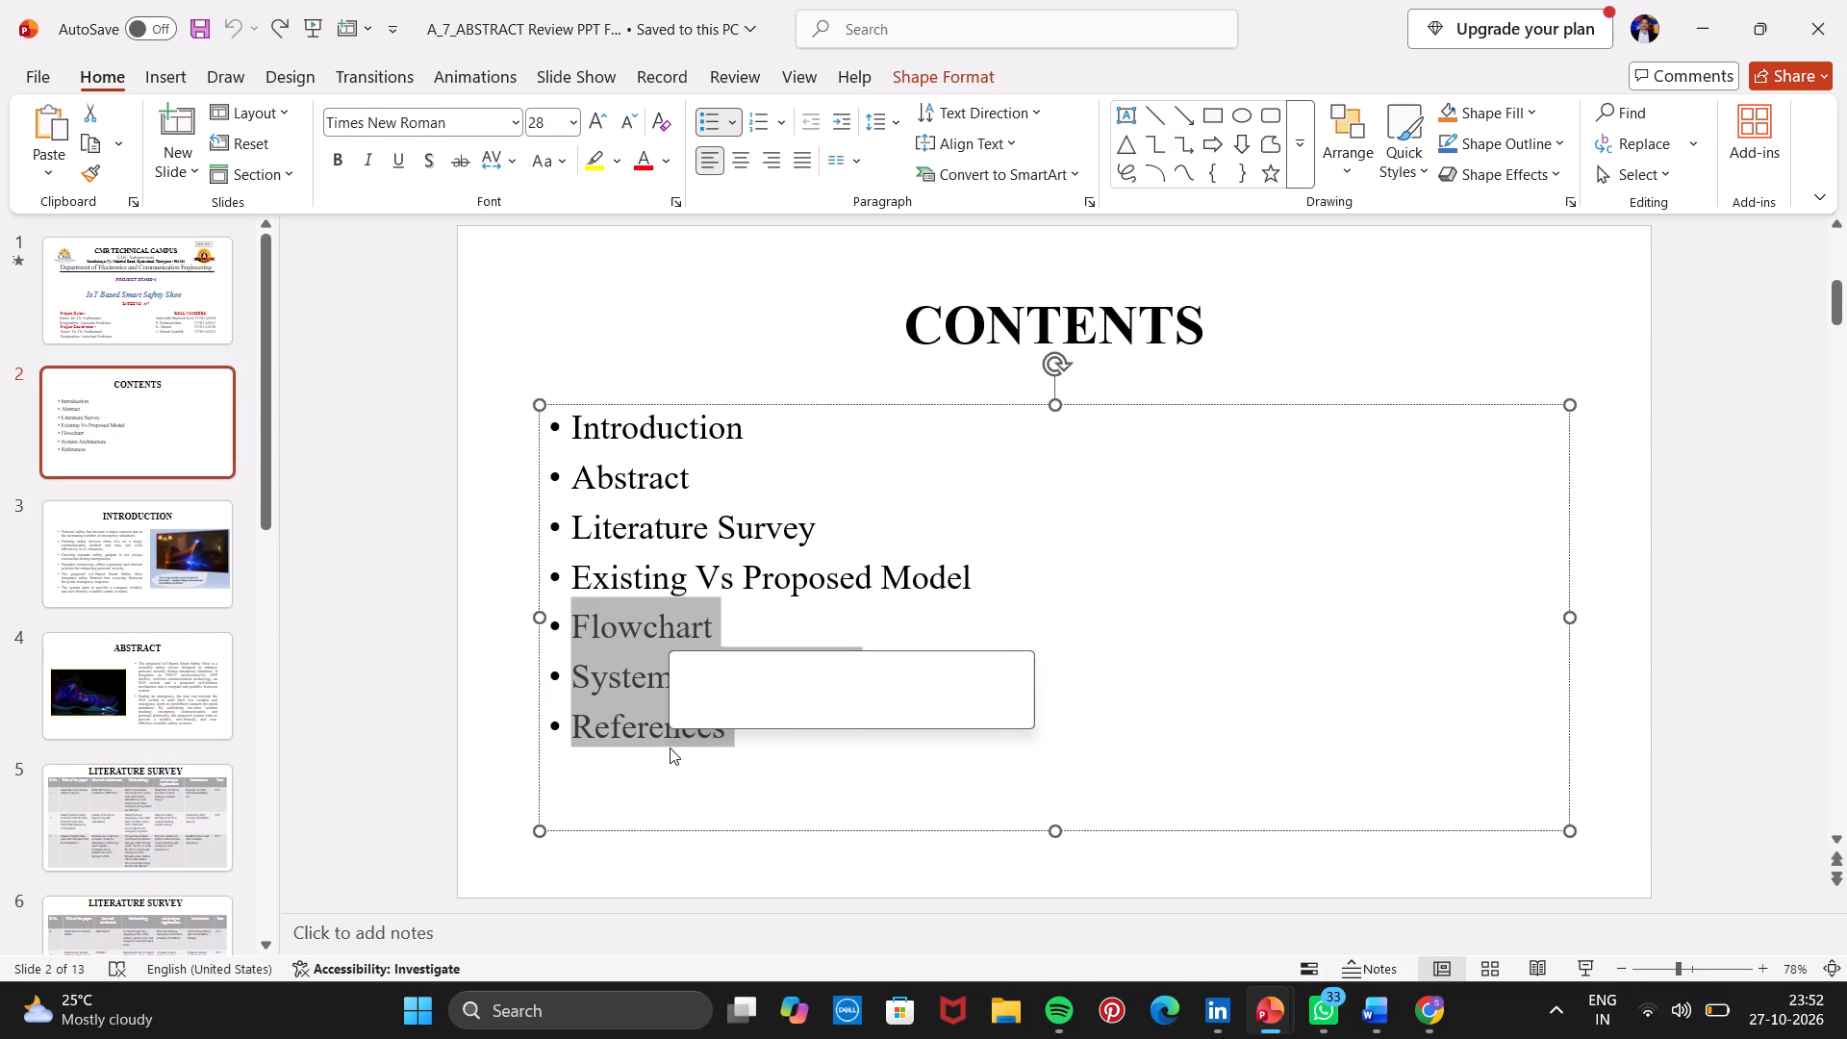
pyautogui.click(830, 754)
pyautogui.moveTo(870, 676); pyautogui.dragTo(534, 633)
pyautogui.hotkey('ctrl', 'c')
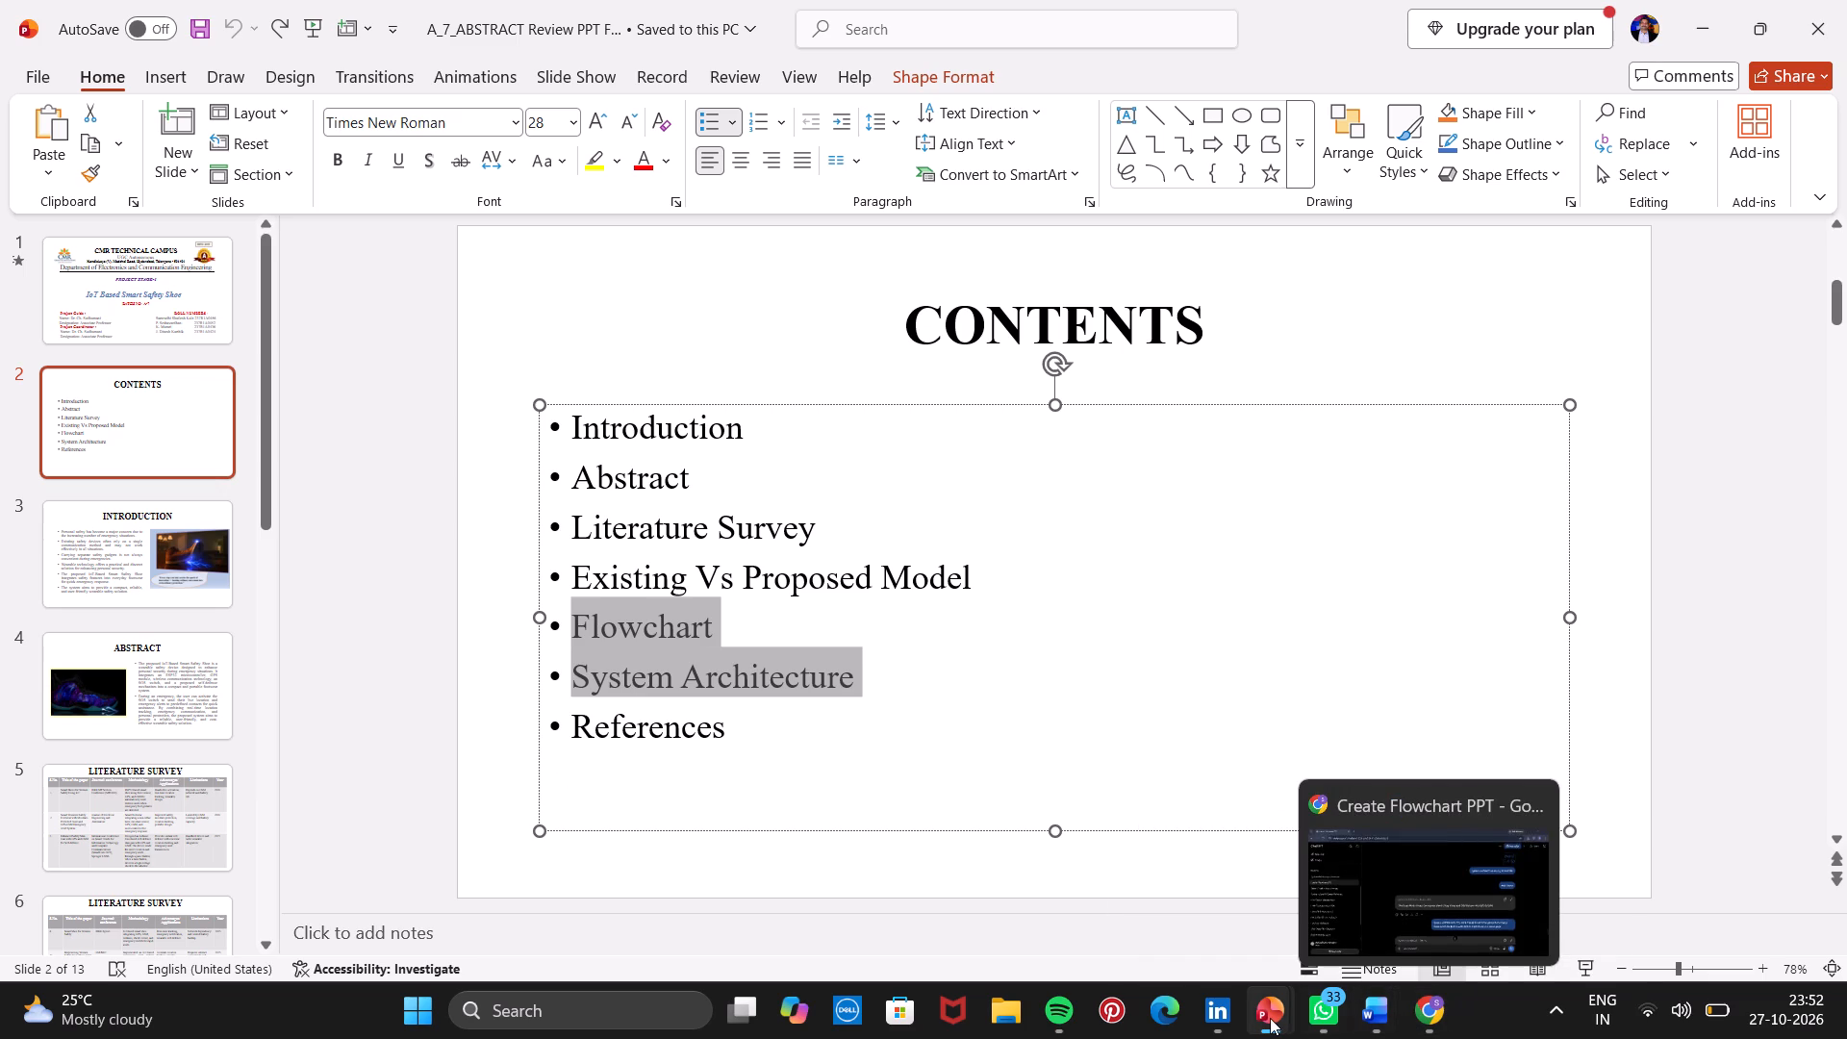
# In the PS-1-Sample presentation's Contents slide, paste the copied bullets between "Existing Vs Proposed Model" and "References", leaving no empty bullet.
pyautogui.click(1357, 905)
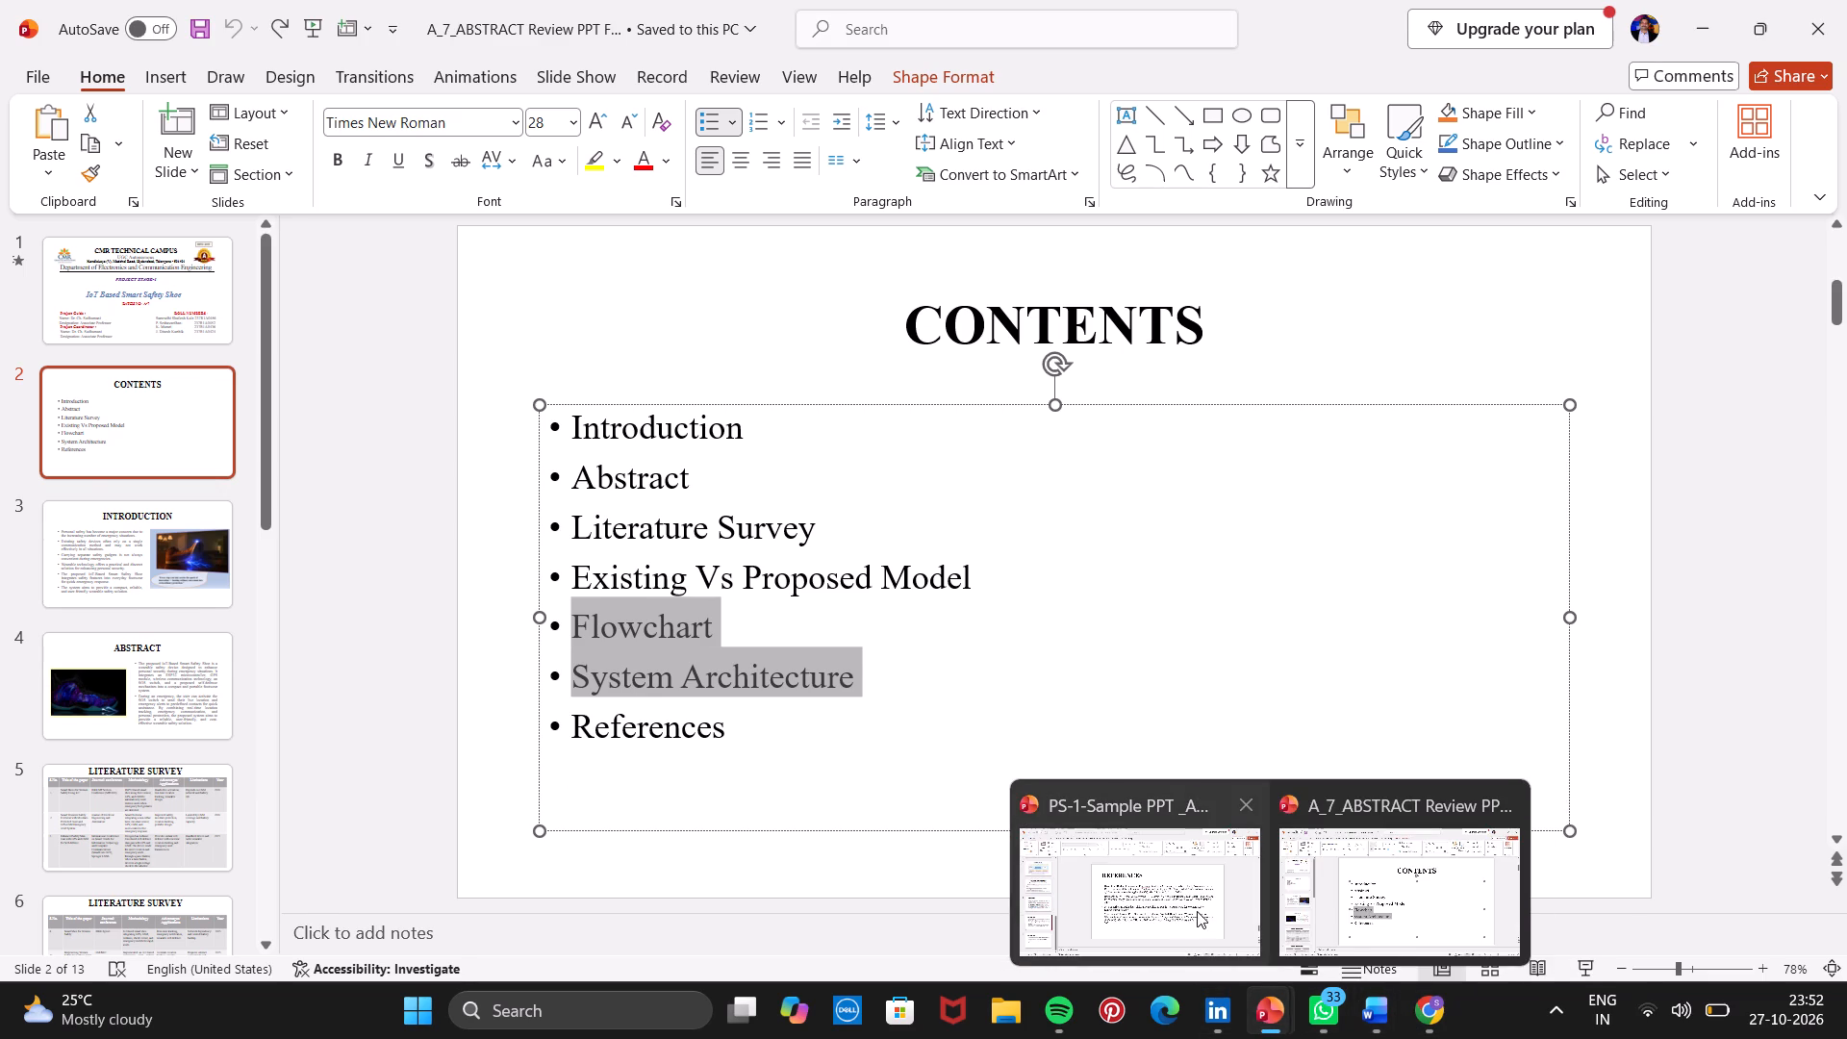
pyautogui.click(1197, 911)
pyautogui.scroll(2, 150, 367)
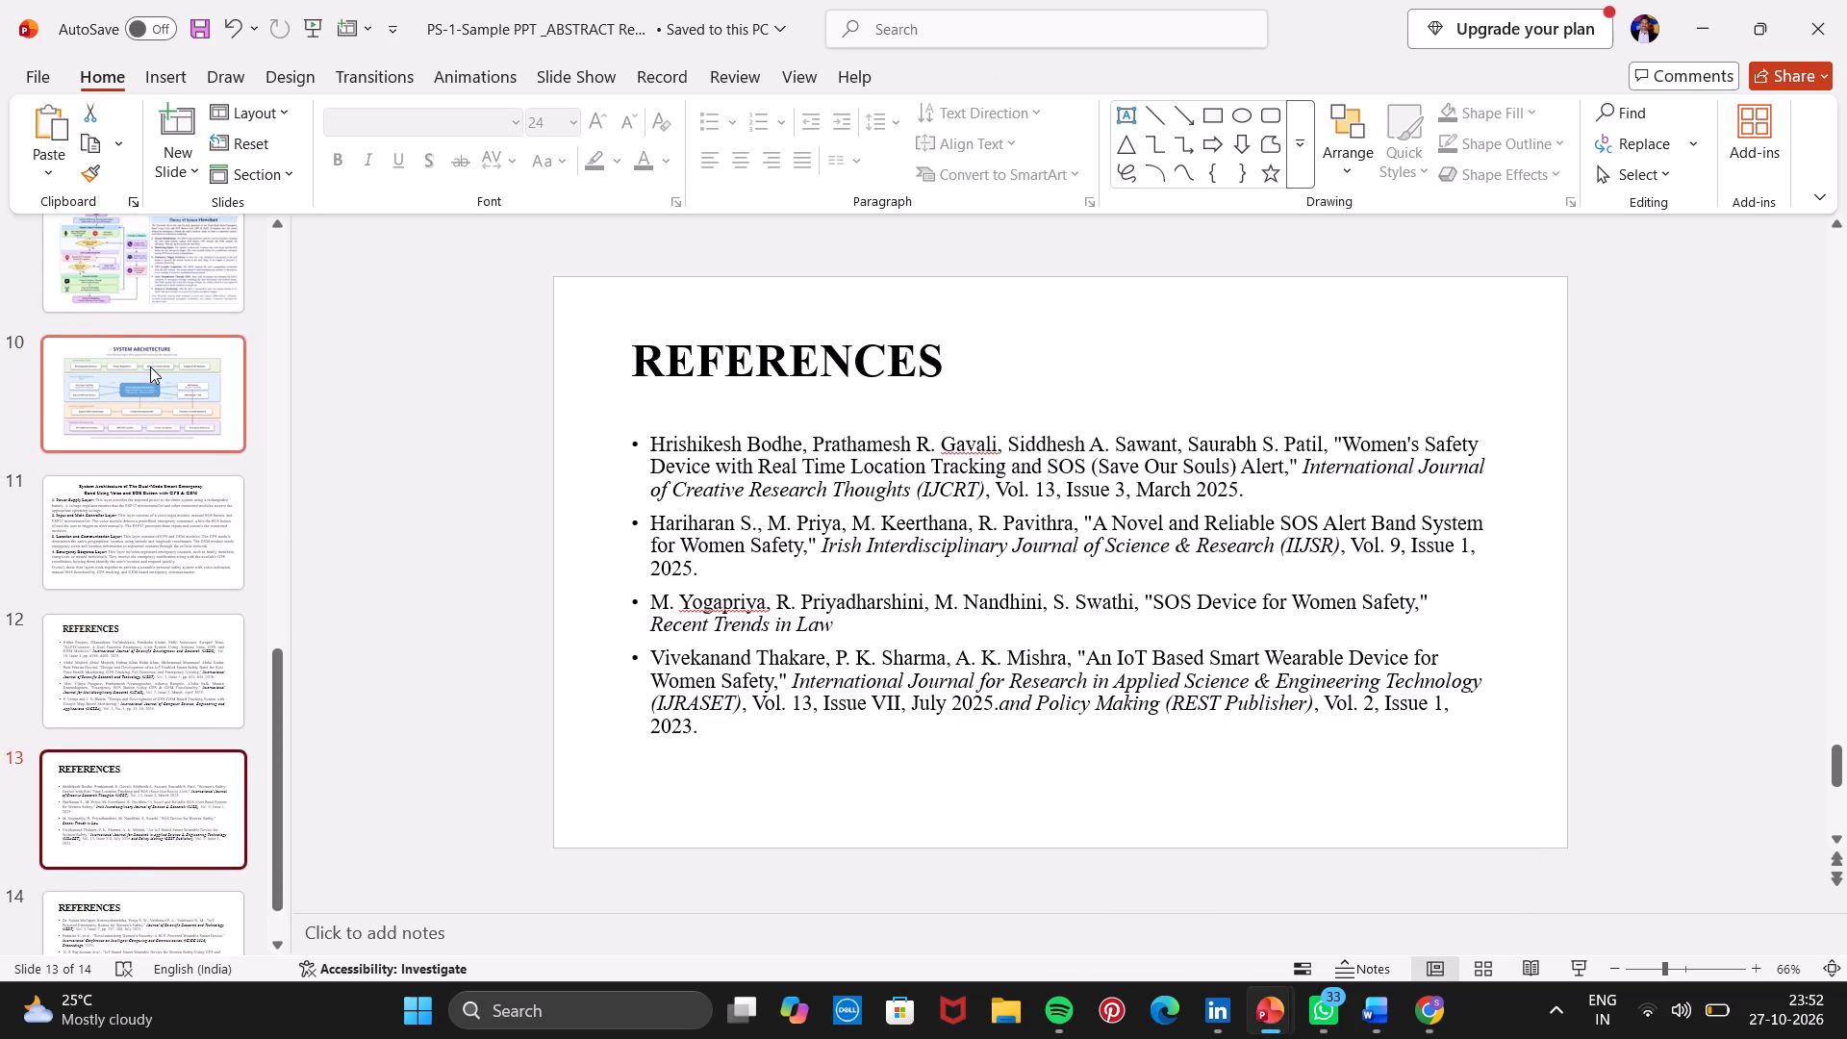
pyautogui.scroll(5, 150, 367)
pyautogui.click(163, 408)
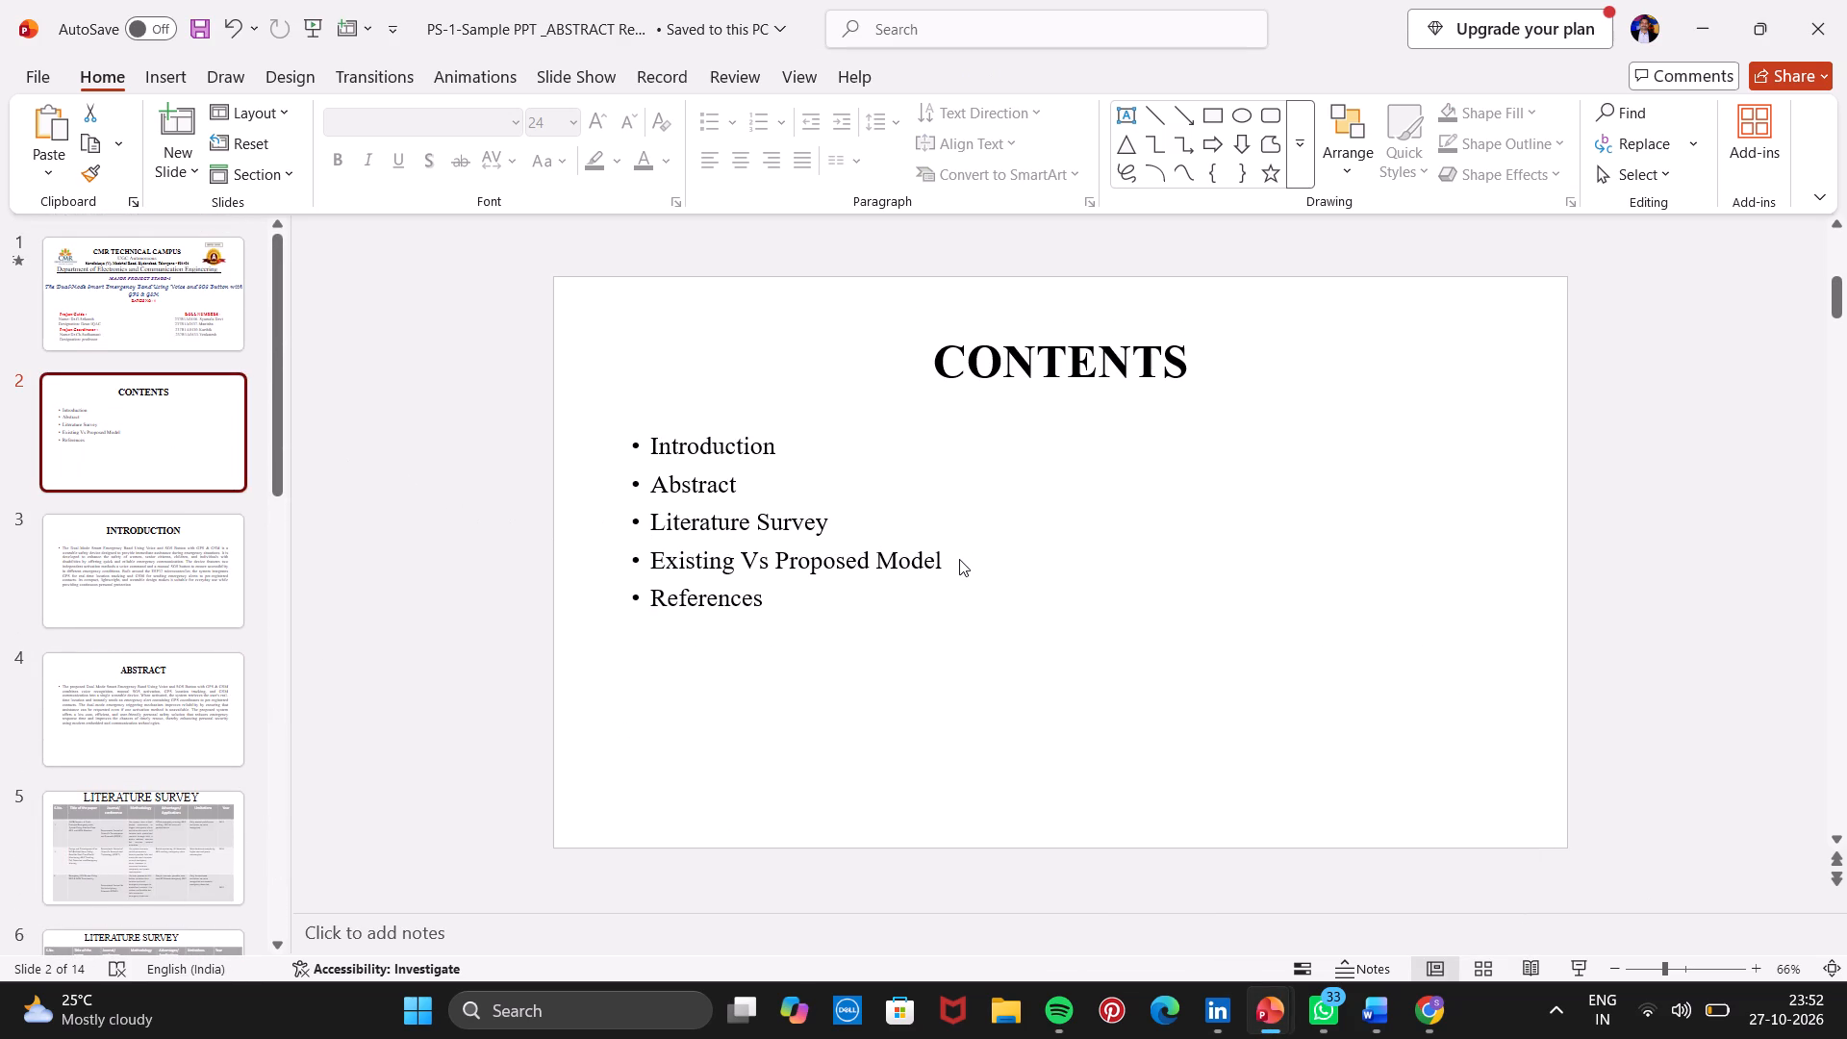
pyautogui.click(924, 565)
pyautogui.click(942, 565)
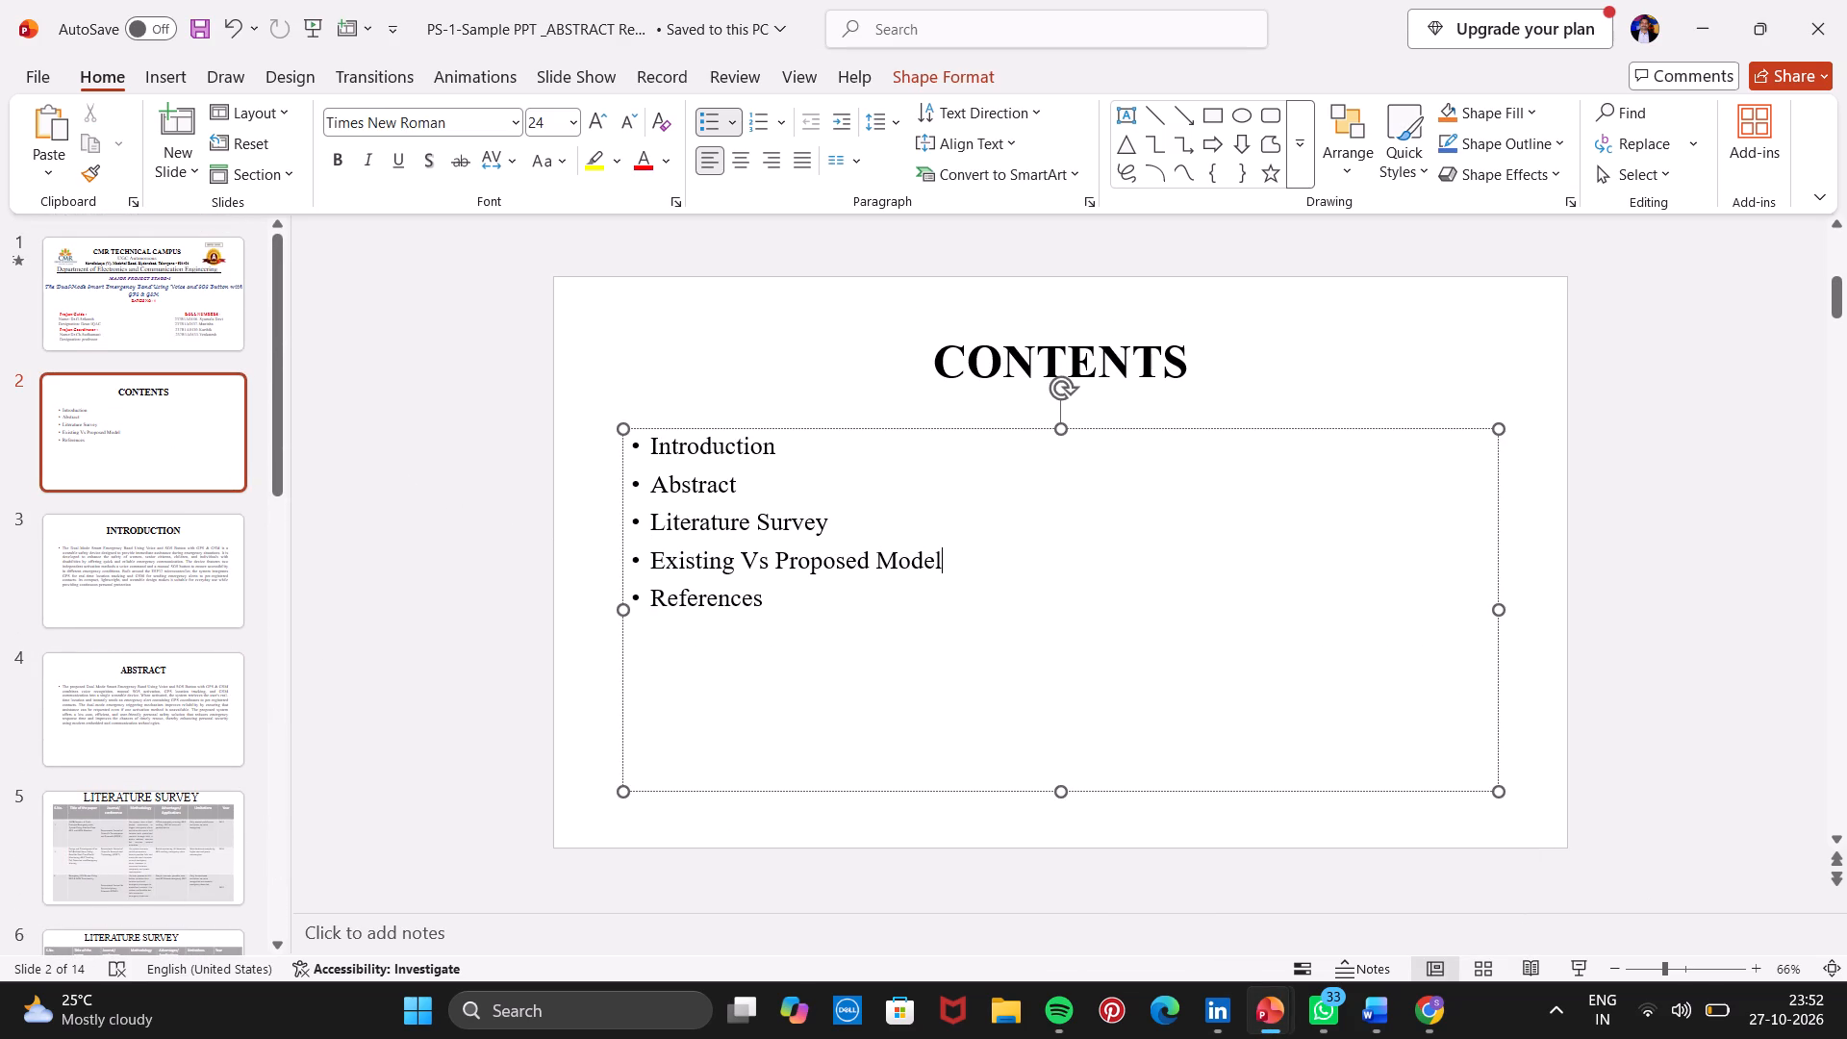
pyautogui.press('Return')
pyautogui.hotkey('ctrl', 'v')
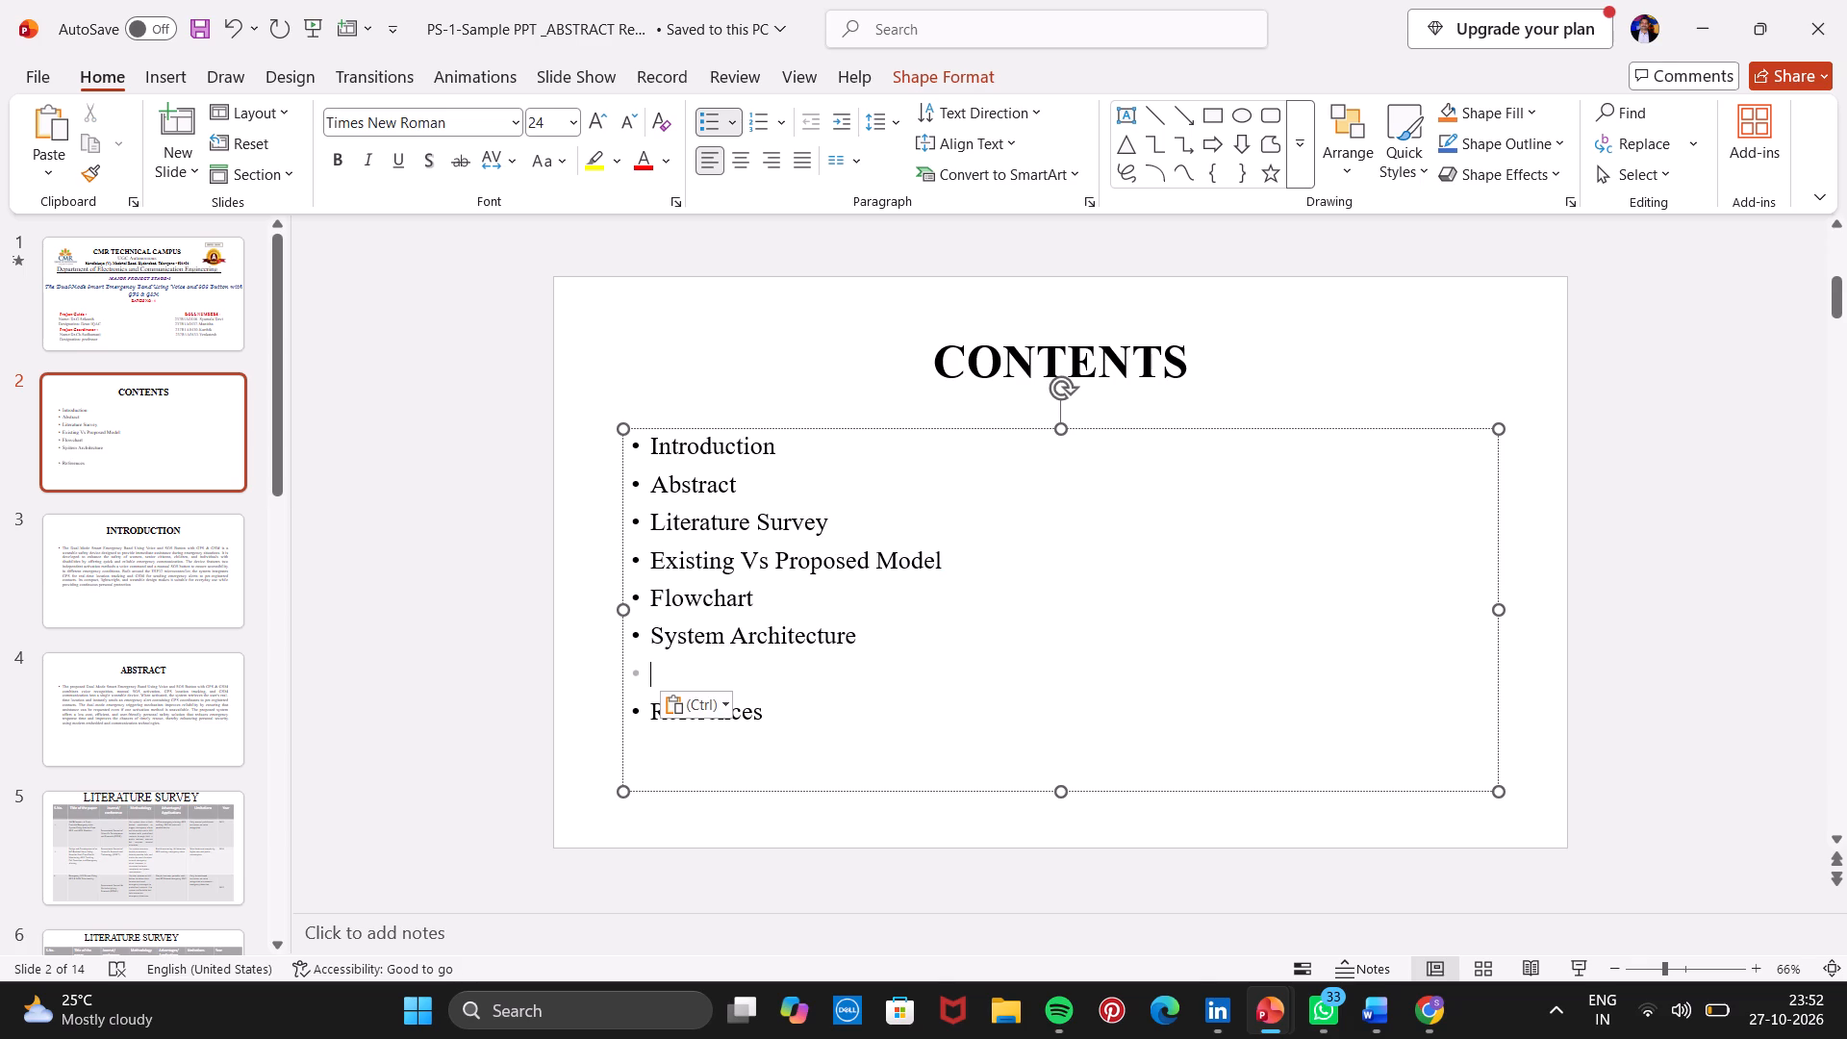
pyautogui.press('BackSpace')
pyautogui.press('BackSpace')
pyautogui.click(981, 624)
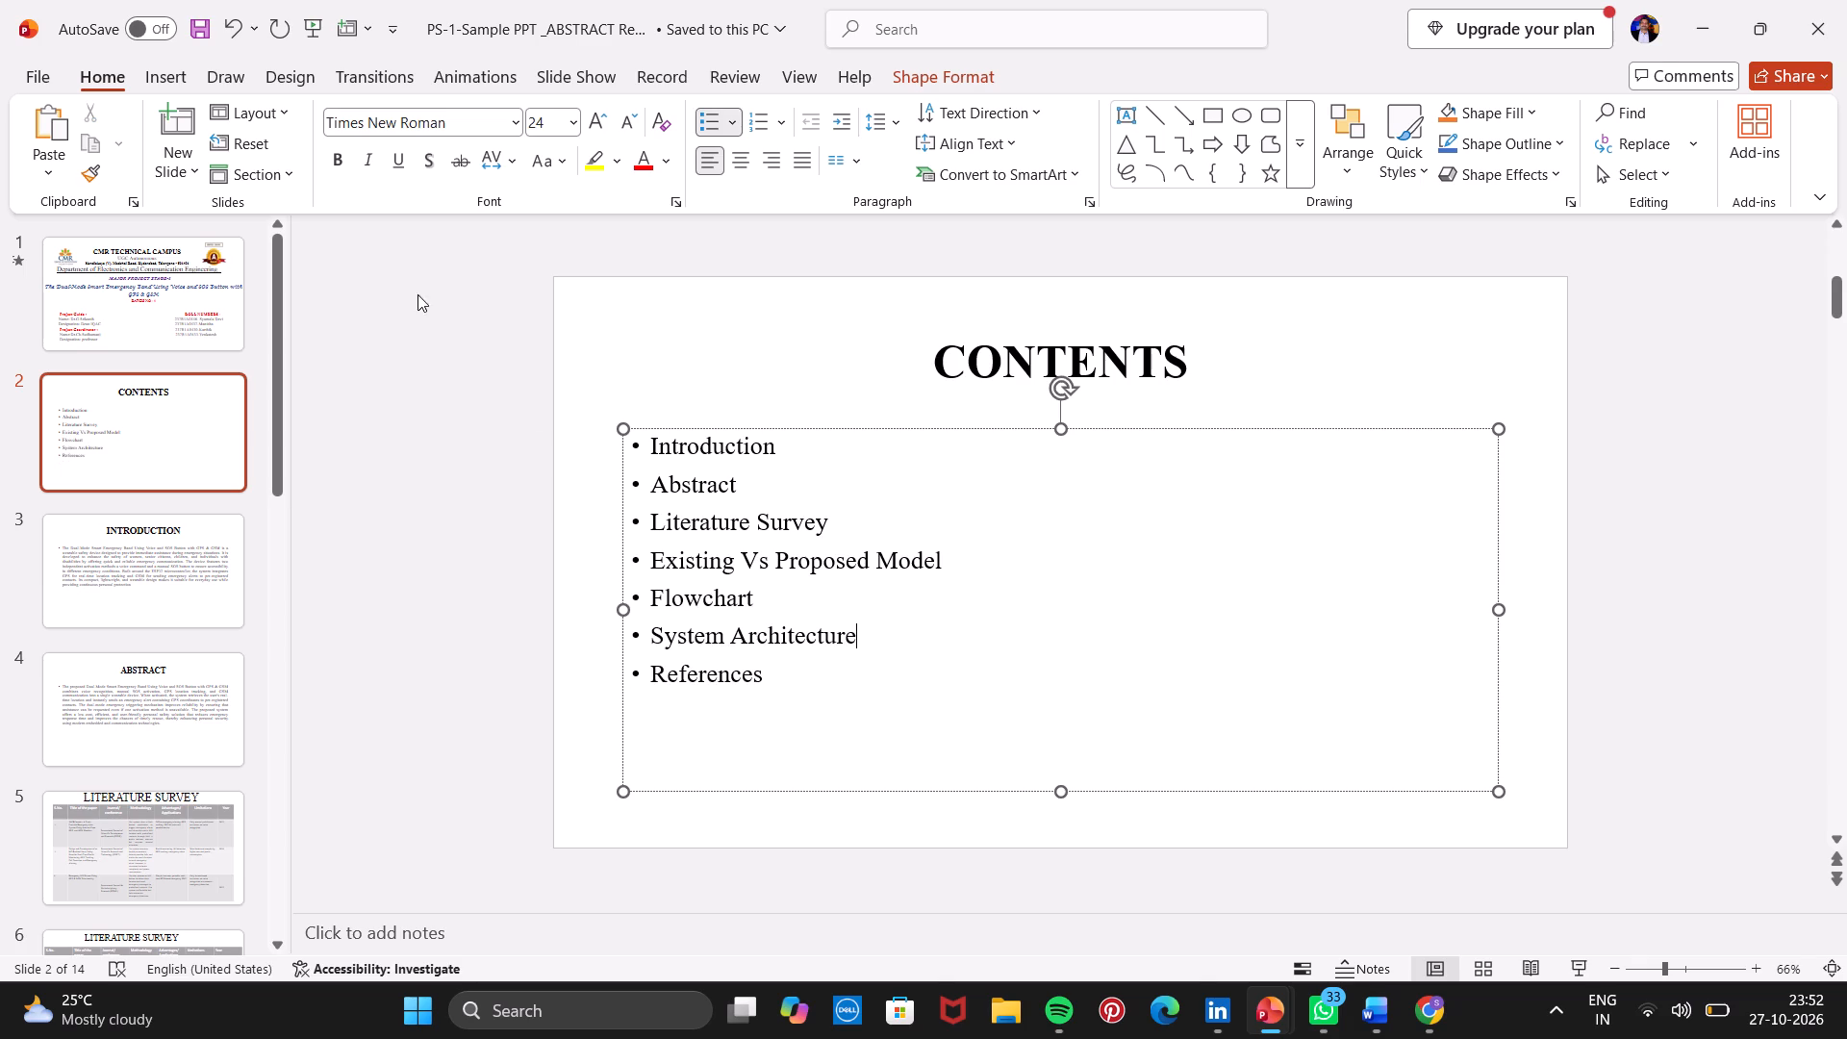
pyautogui.click(583, 309)
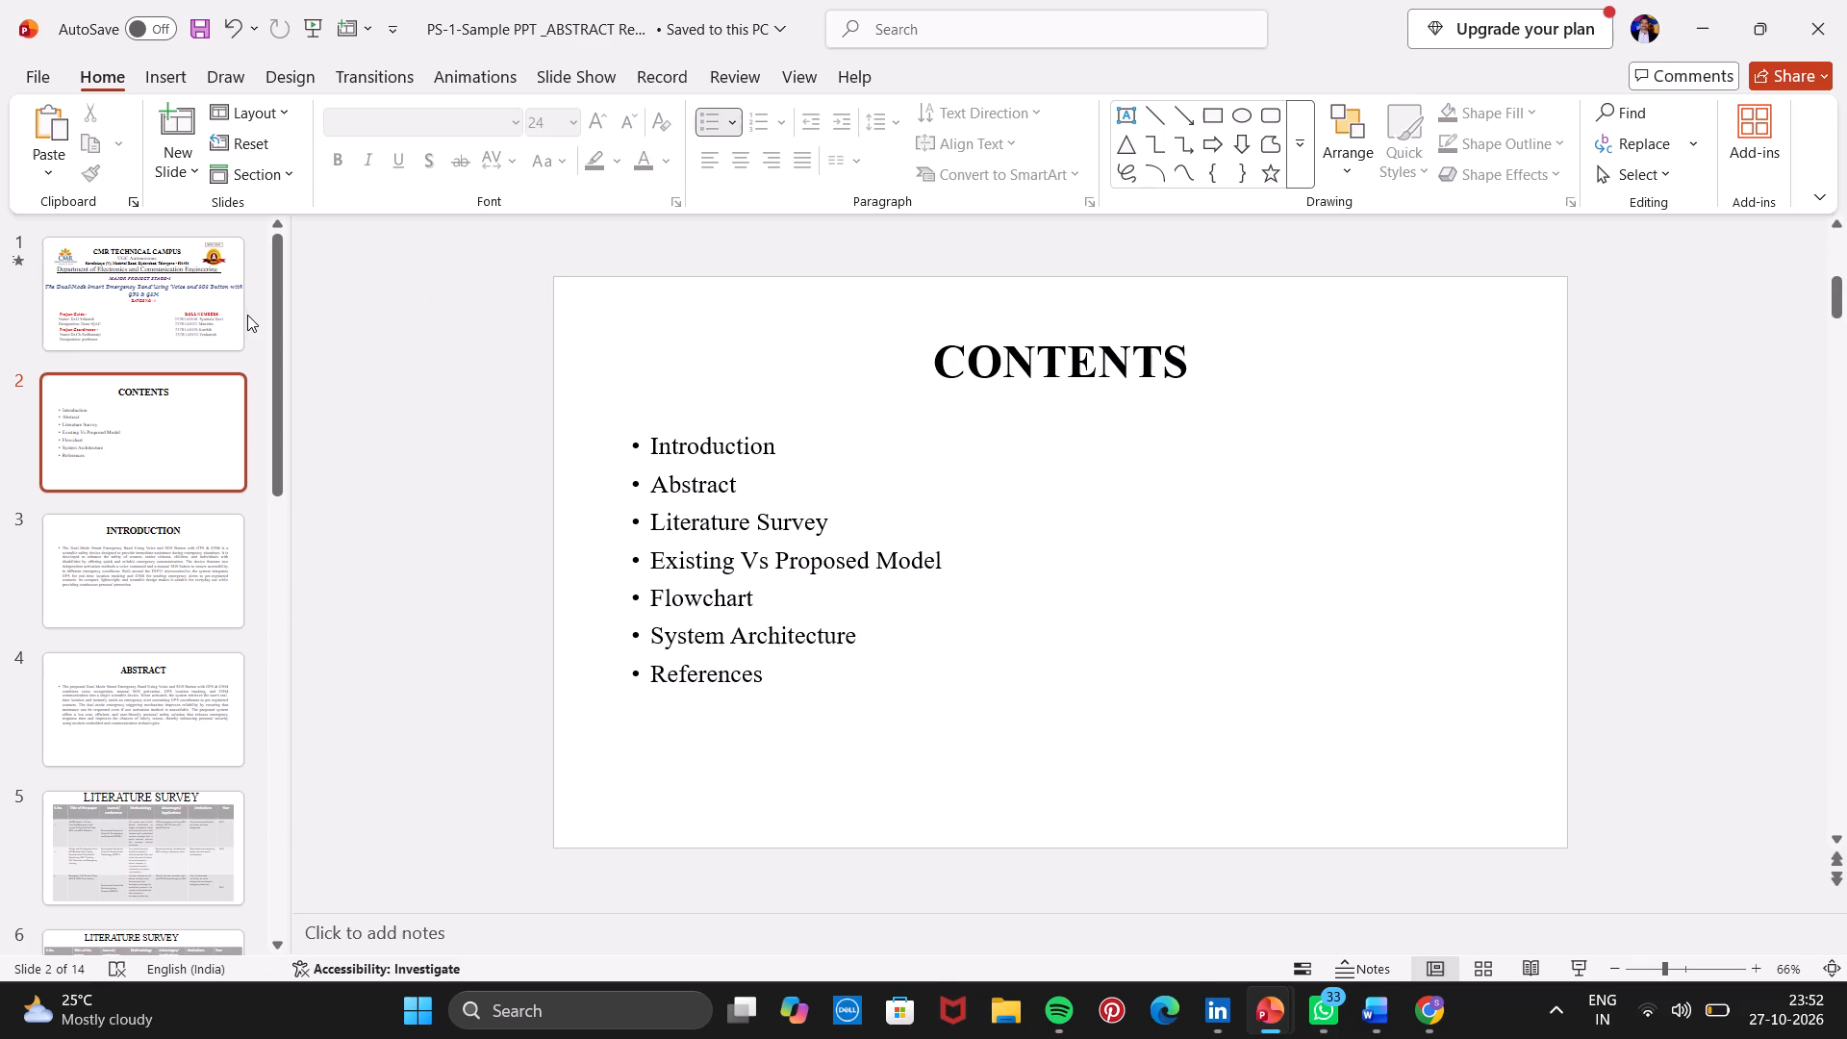
# Compare the Introduction and Abstract slides of PS-1-Sample with the bulleted Introduction slide in the A_7 reference presentation.
pyautogui.click(247, 315)
pyautogui.click(171, 528)
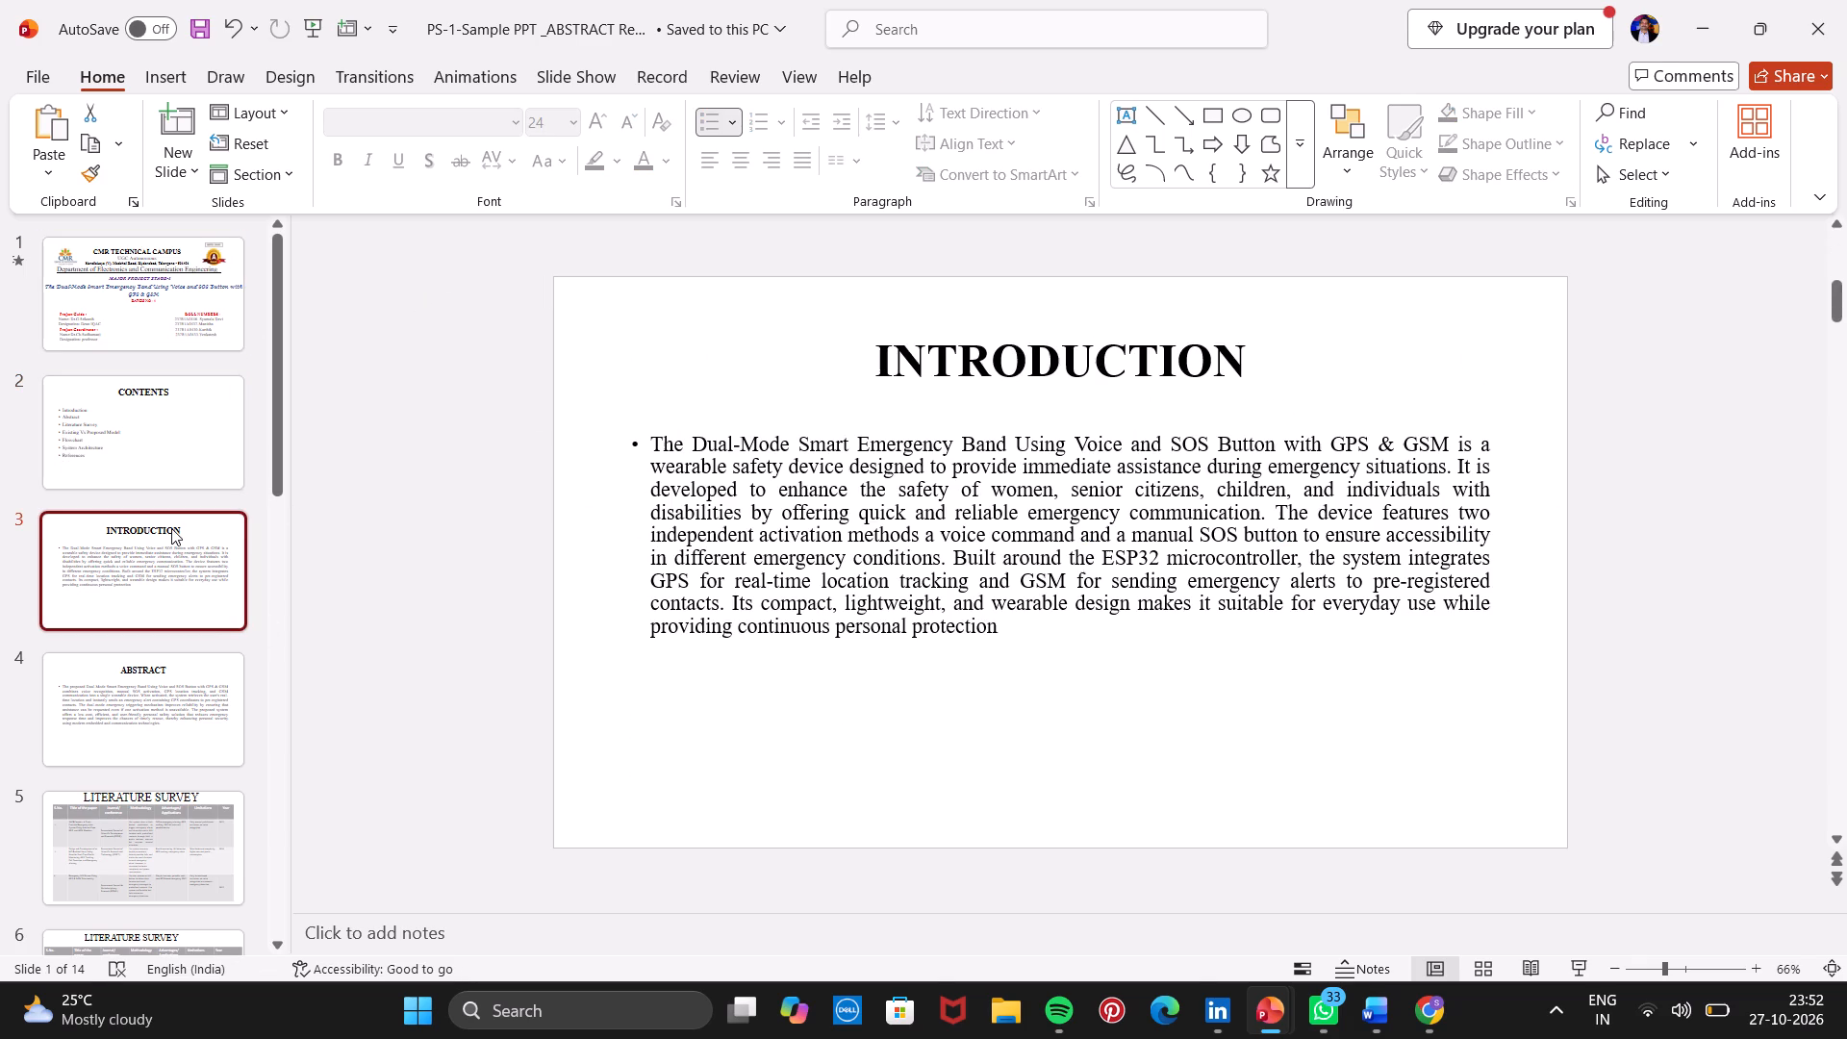
pyautogui.click(177, 614)
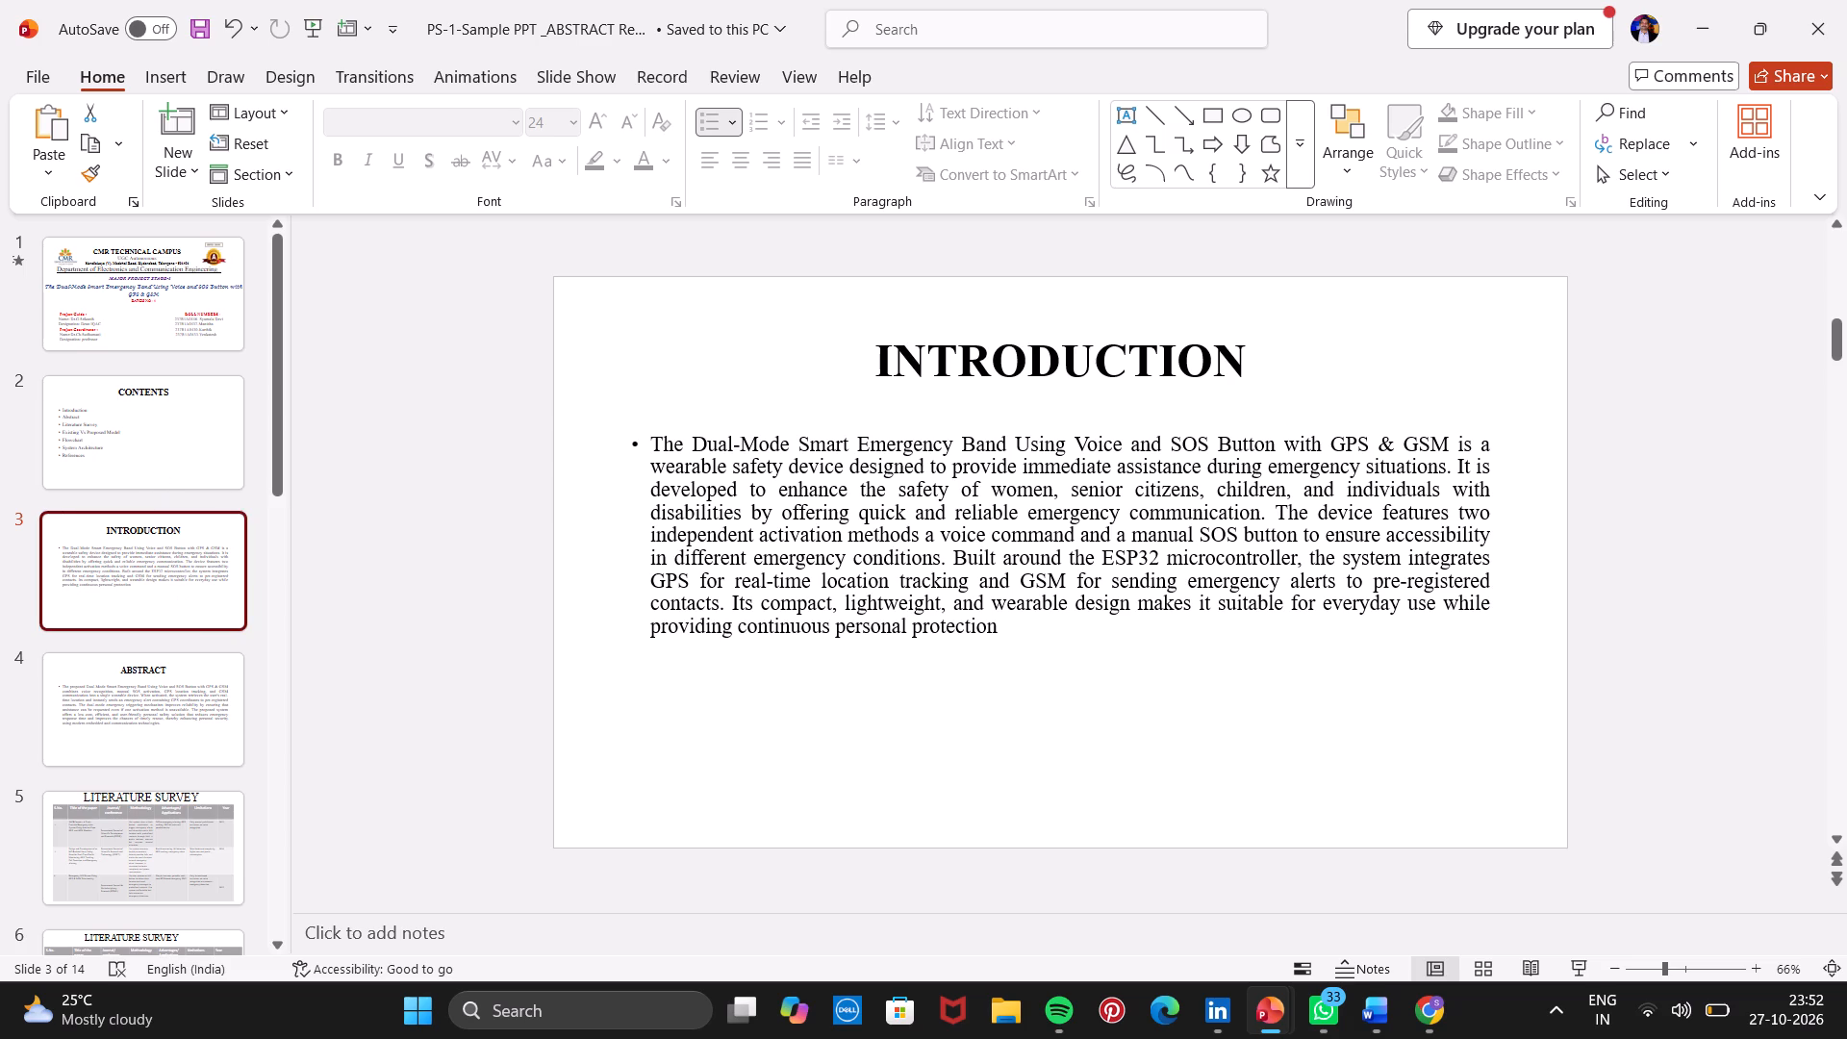
pyautogui.click(777, 552)
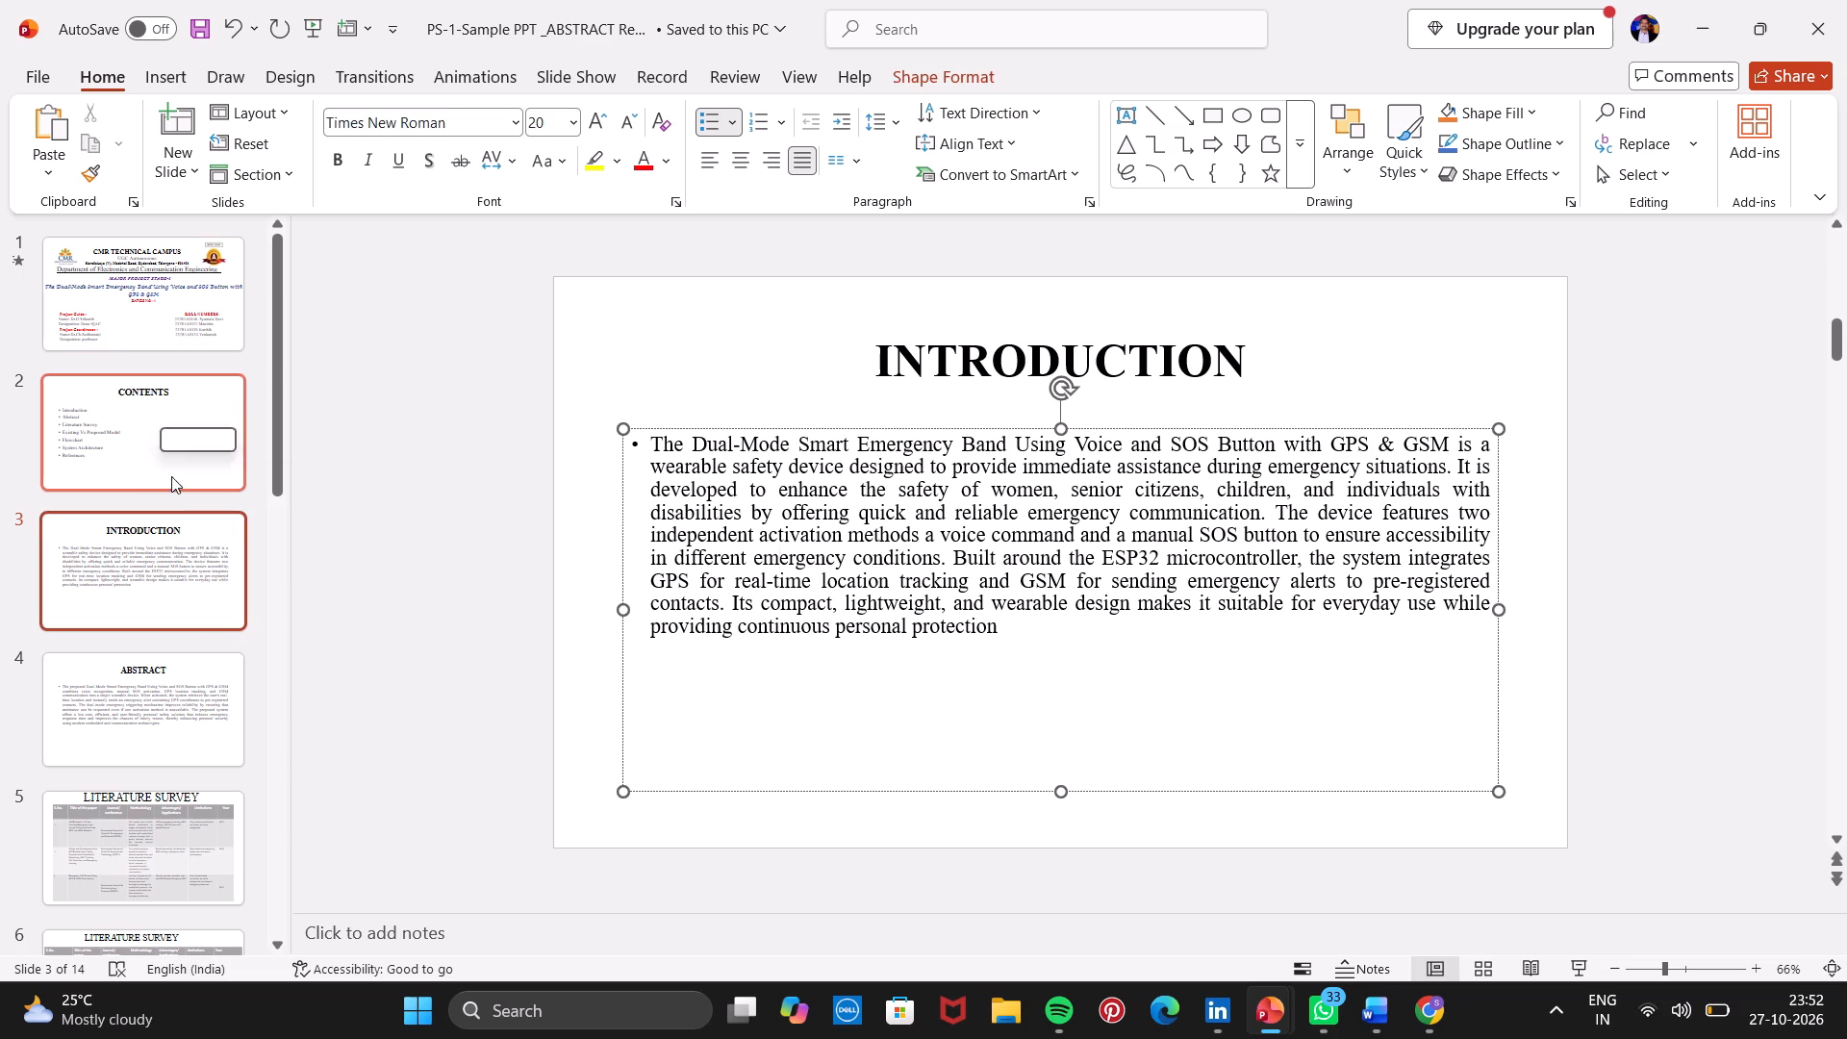
pyautogui.click(151, 739)
pyautogui.click(1101, 639)
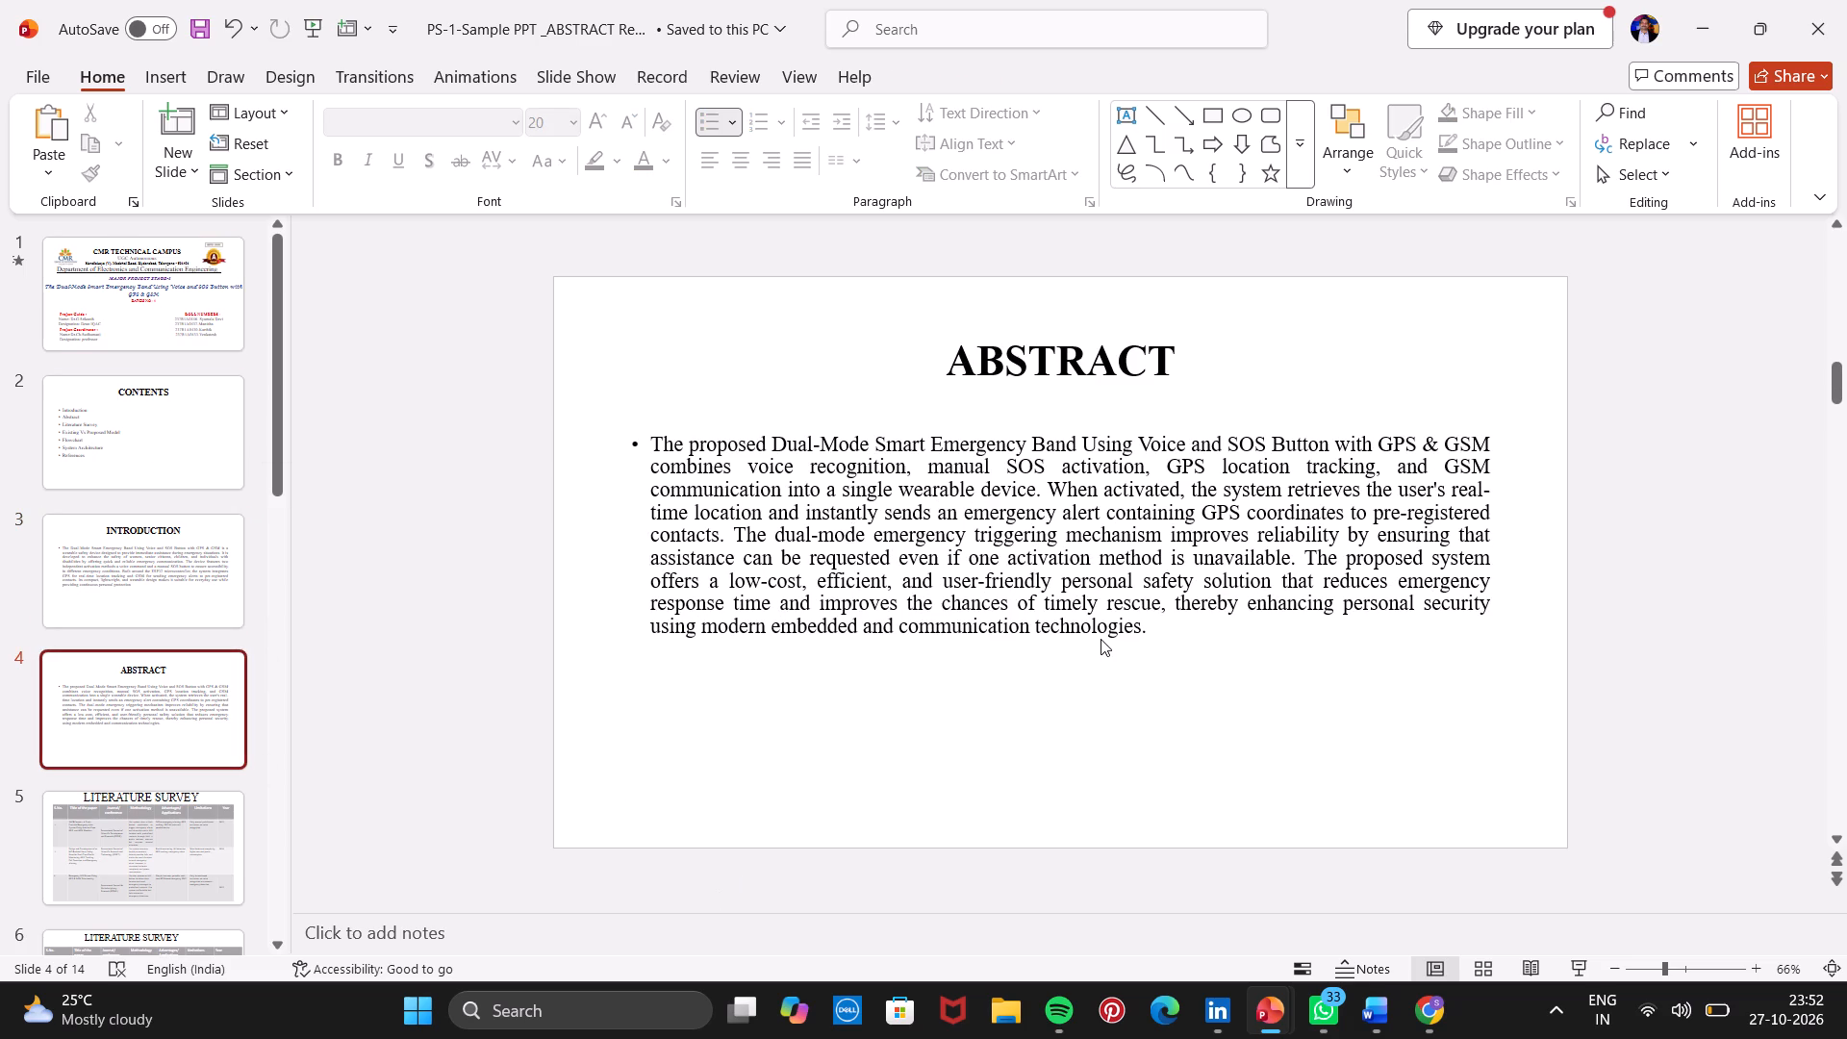
pyautogui.click(1074, 575)
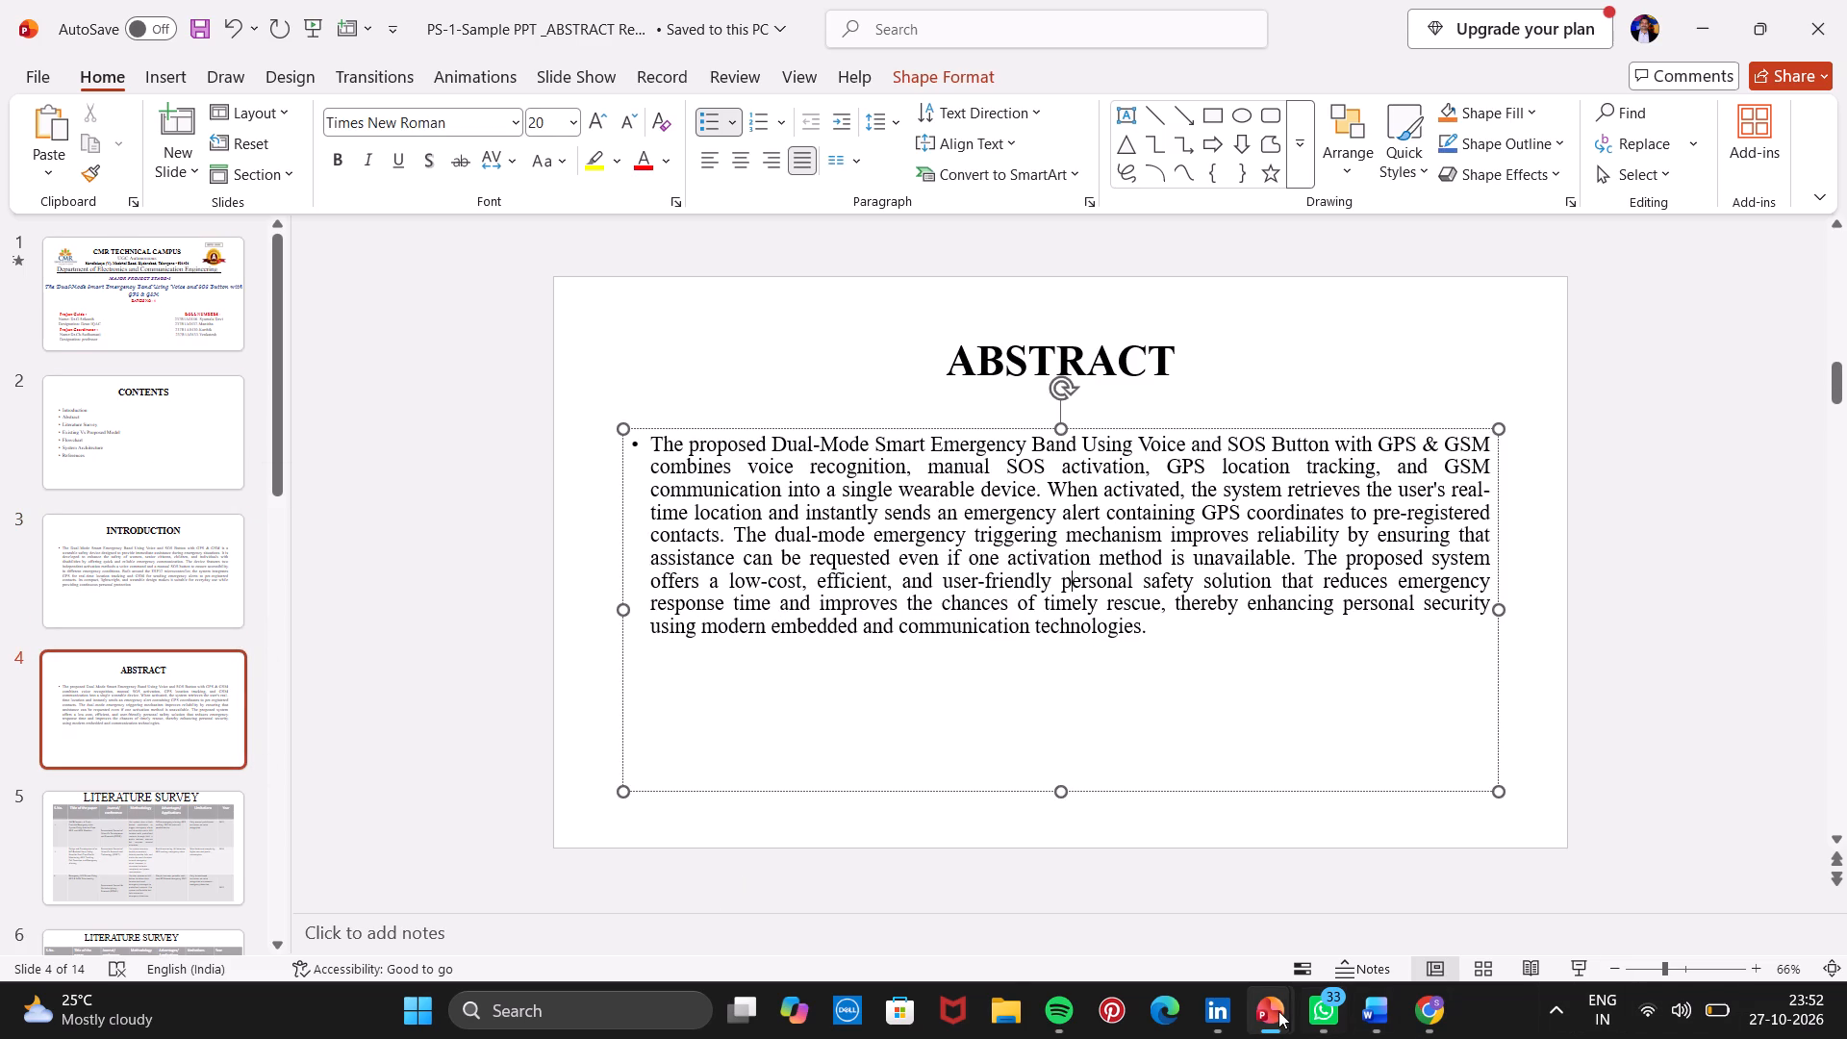
pyautogui.click(1377, 912)
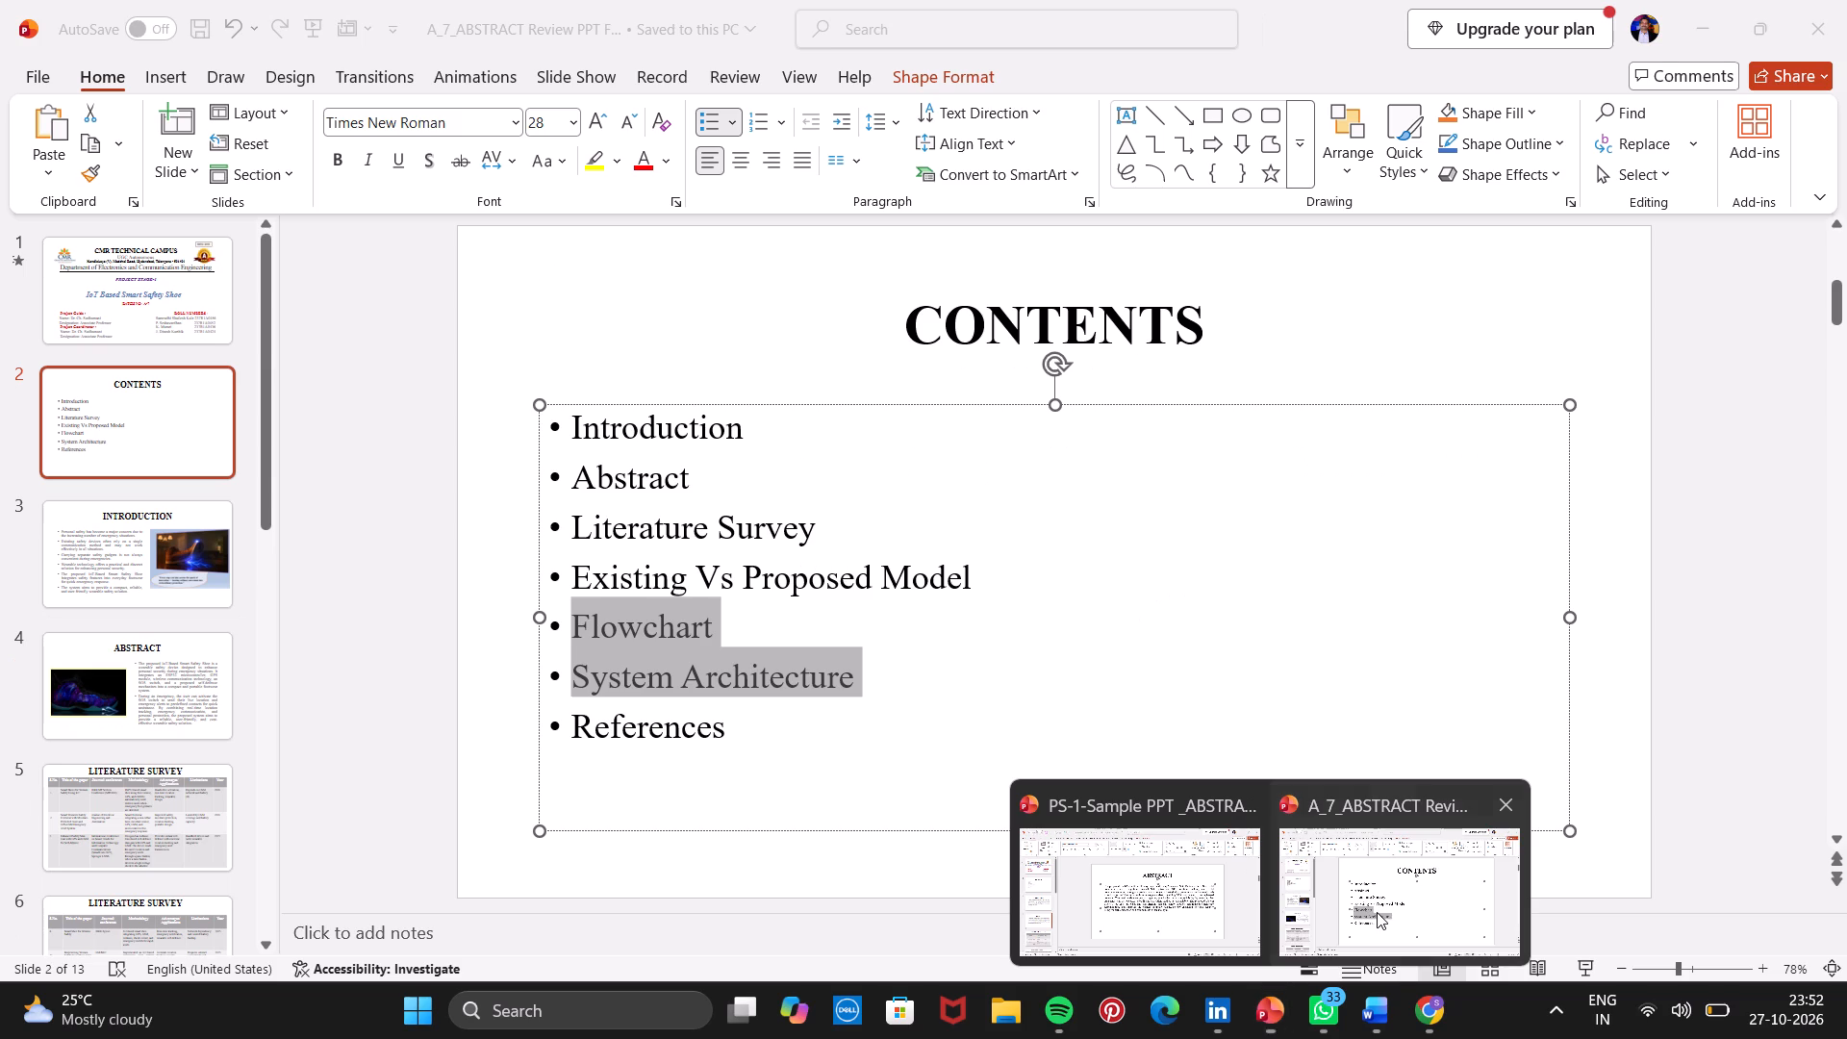
pyautogui.click(162, 566)
pyautogui.click(864, 514)
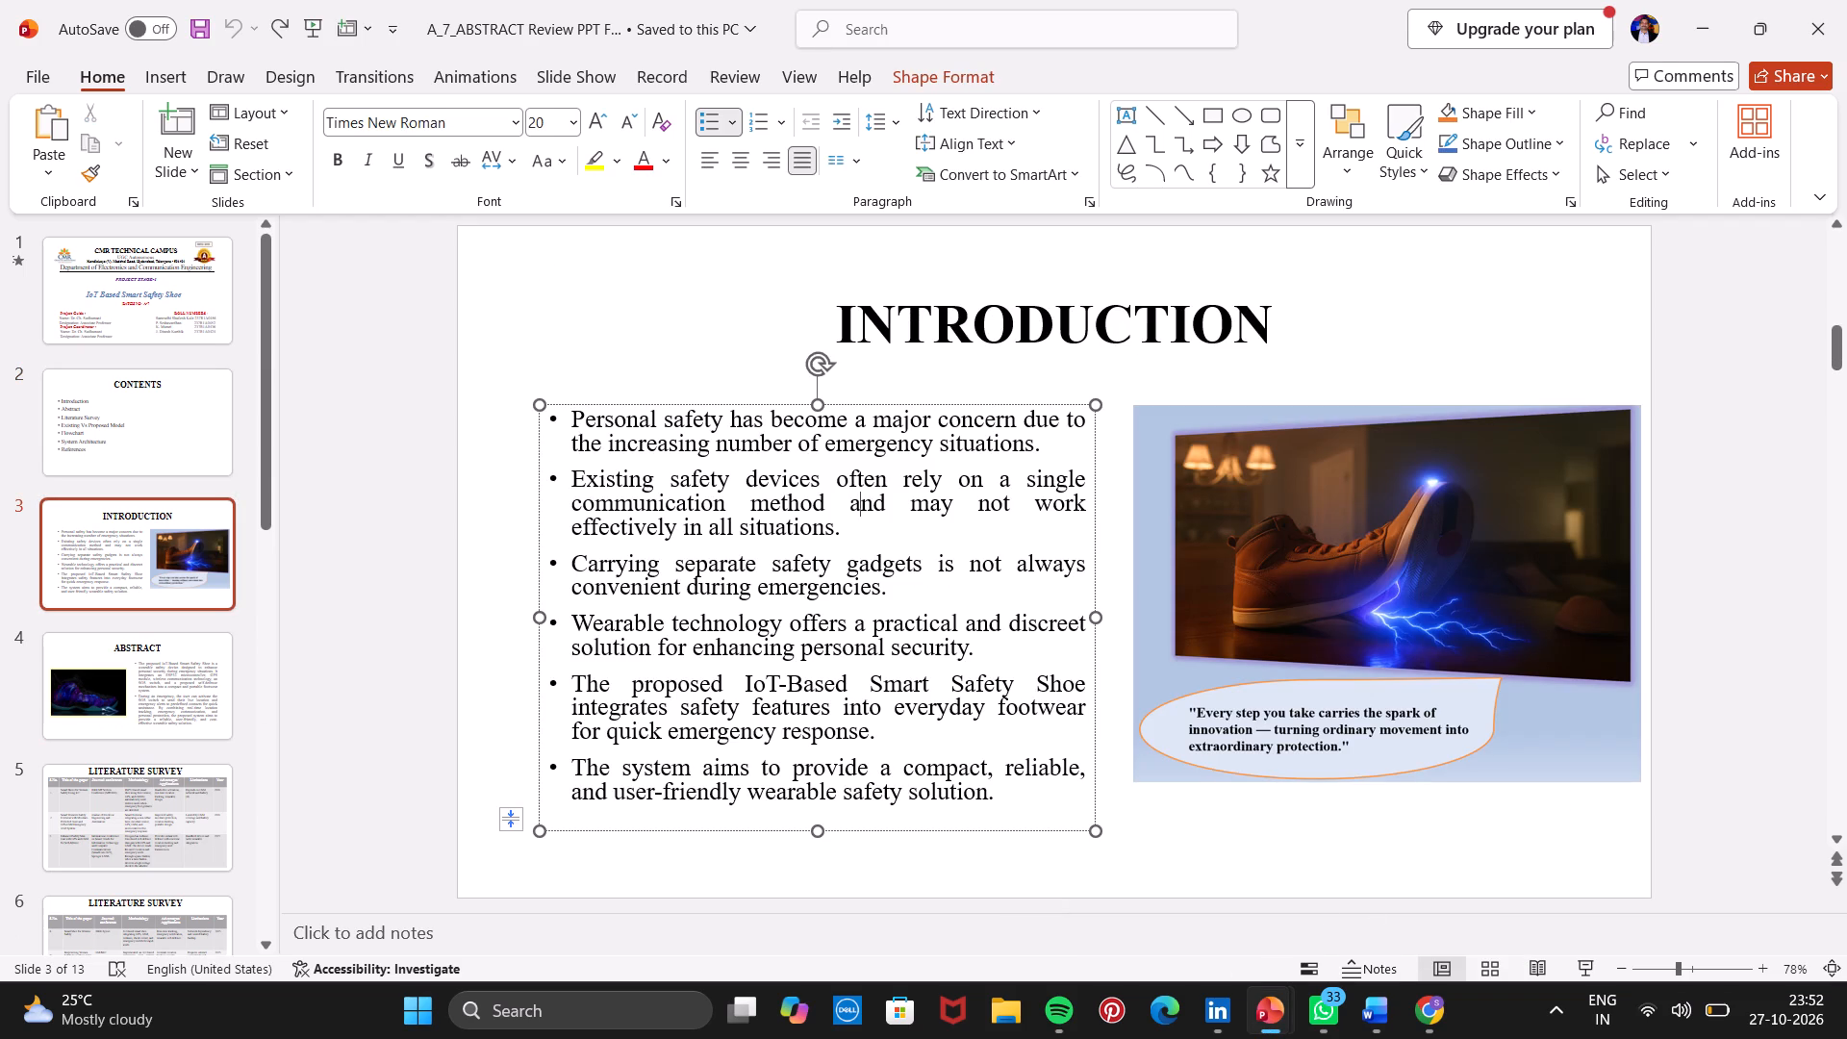
pyautogui.click(1447, 1038)
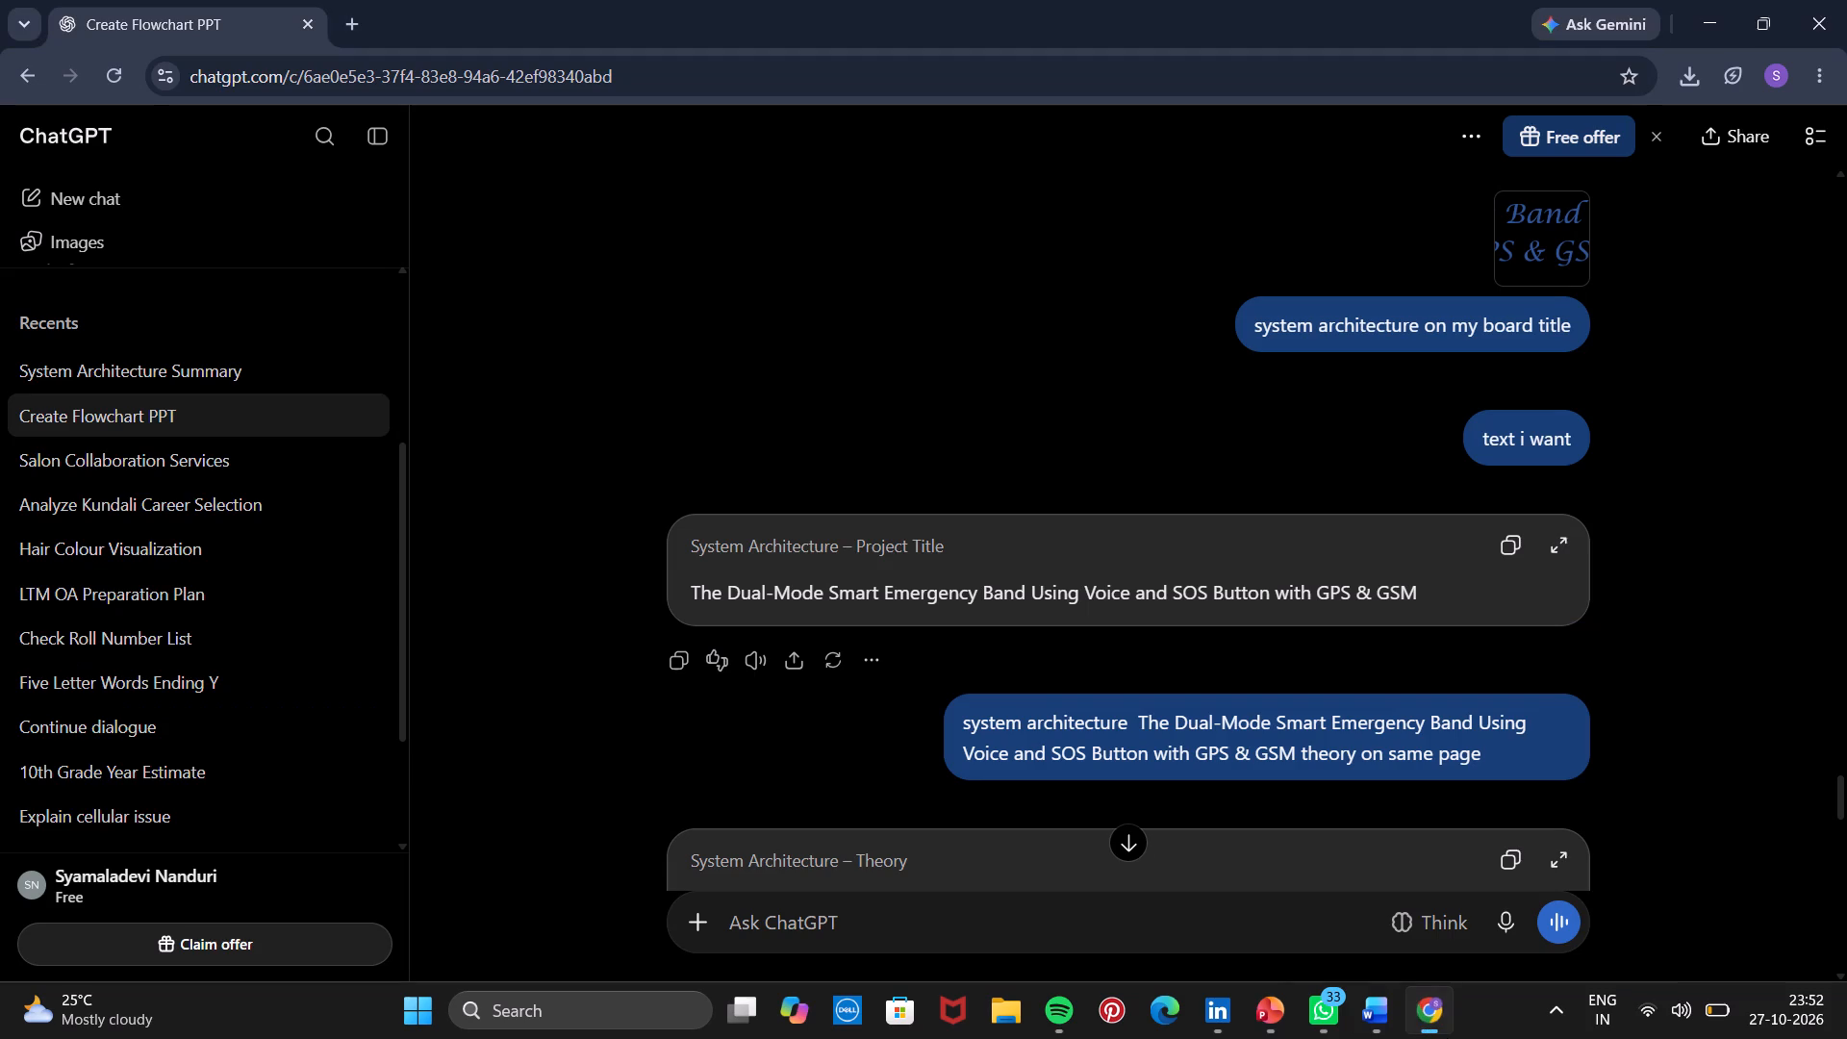
pyautogui.click(1447, 1038)
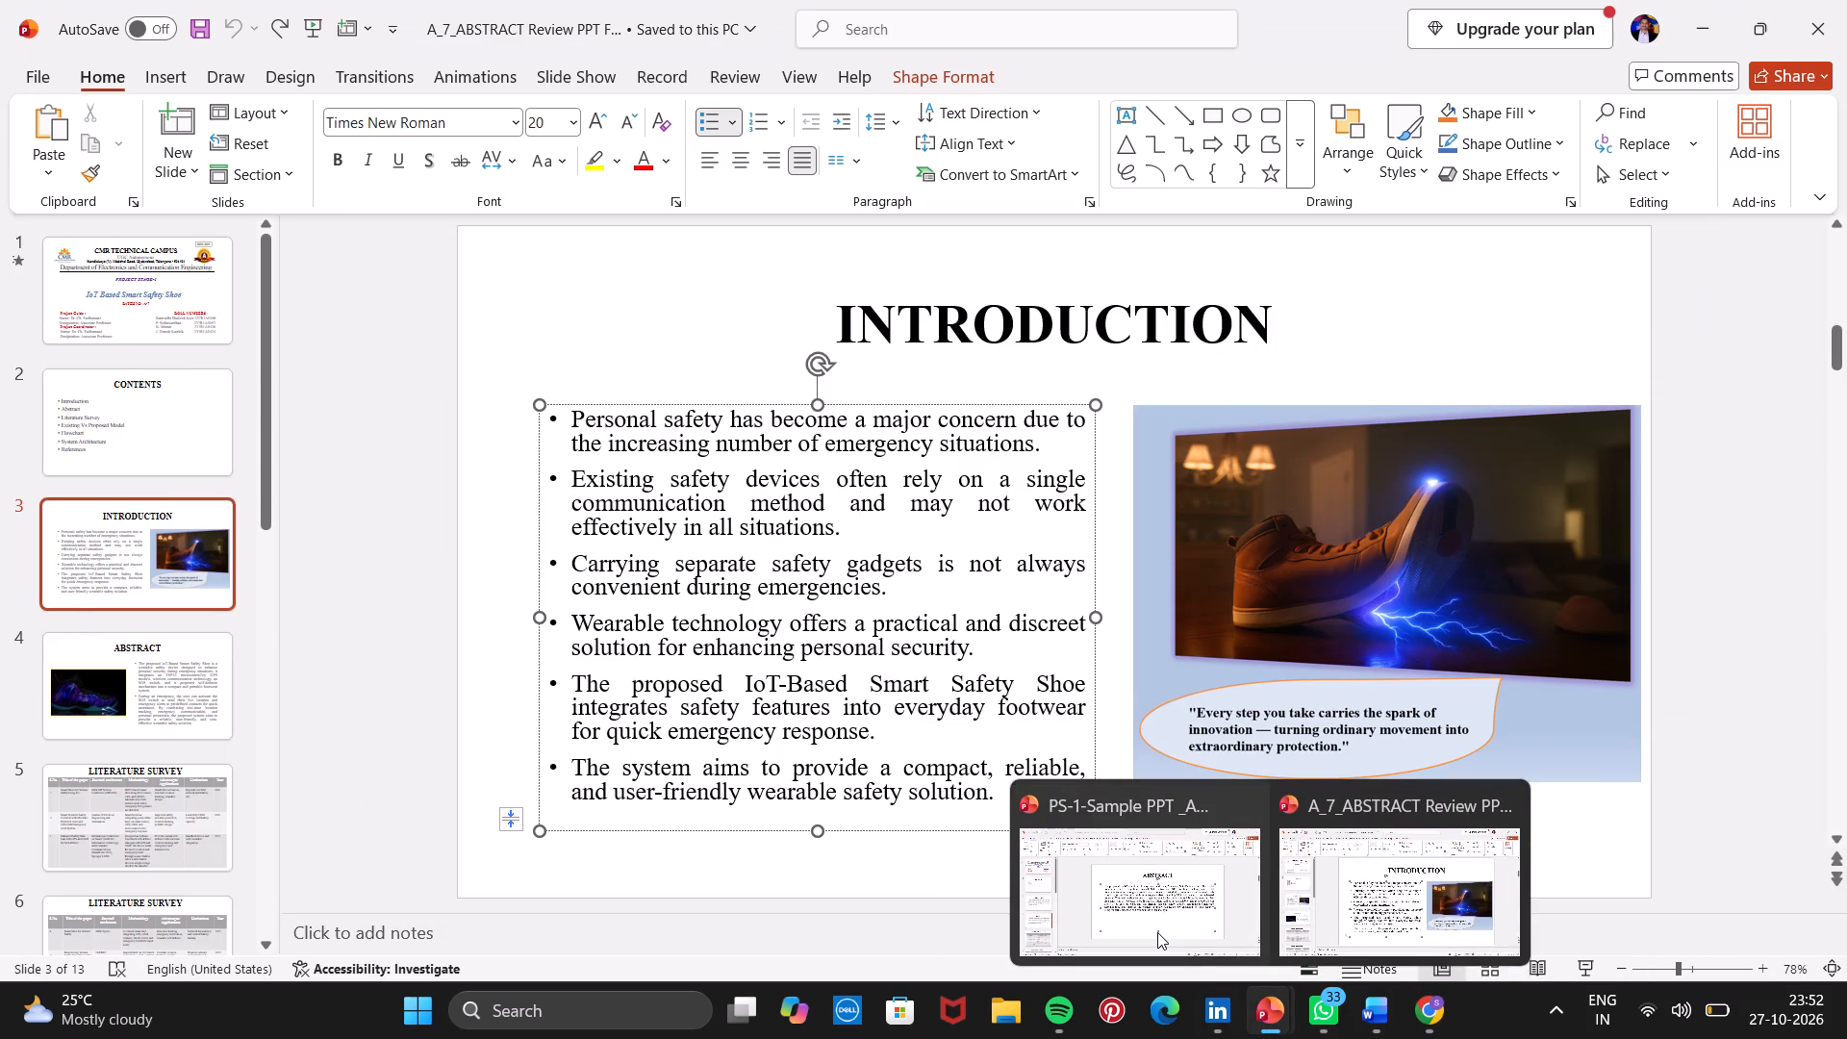
pyautogui.click(1189, 912)
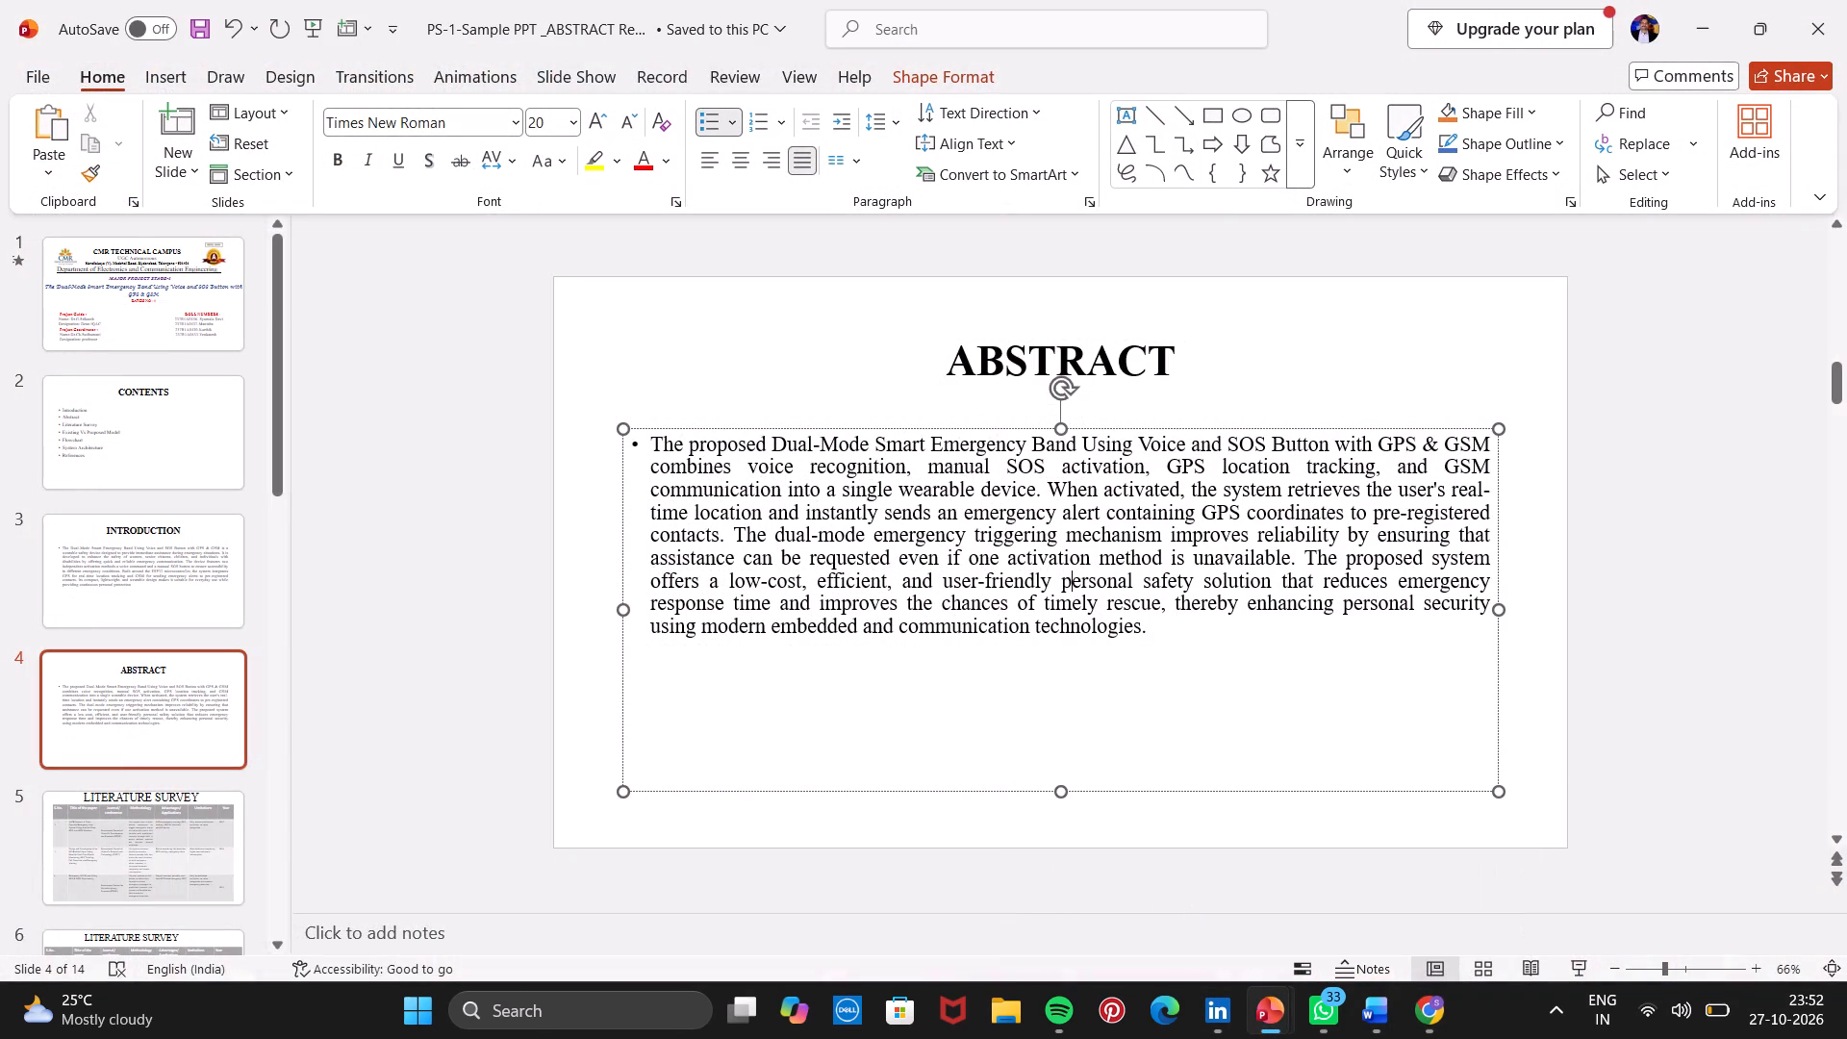
# Split the Abstract paragraph on slide 4 into four bullets, with new ones starting at "When activated", "The dual-mode" and "The proposed system offers".
pyautogui.click(1108, 657)
pyautogui.click(1042, 494)
pyautogui.press('Return')
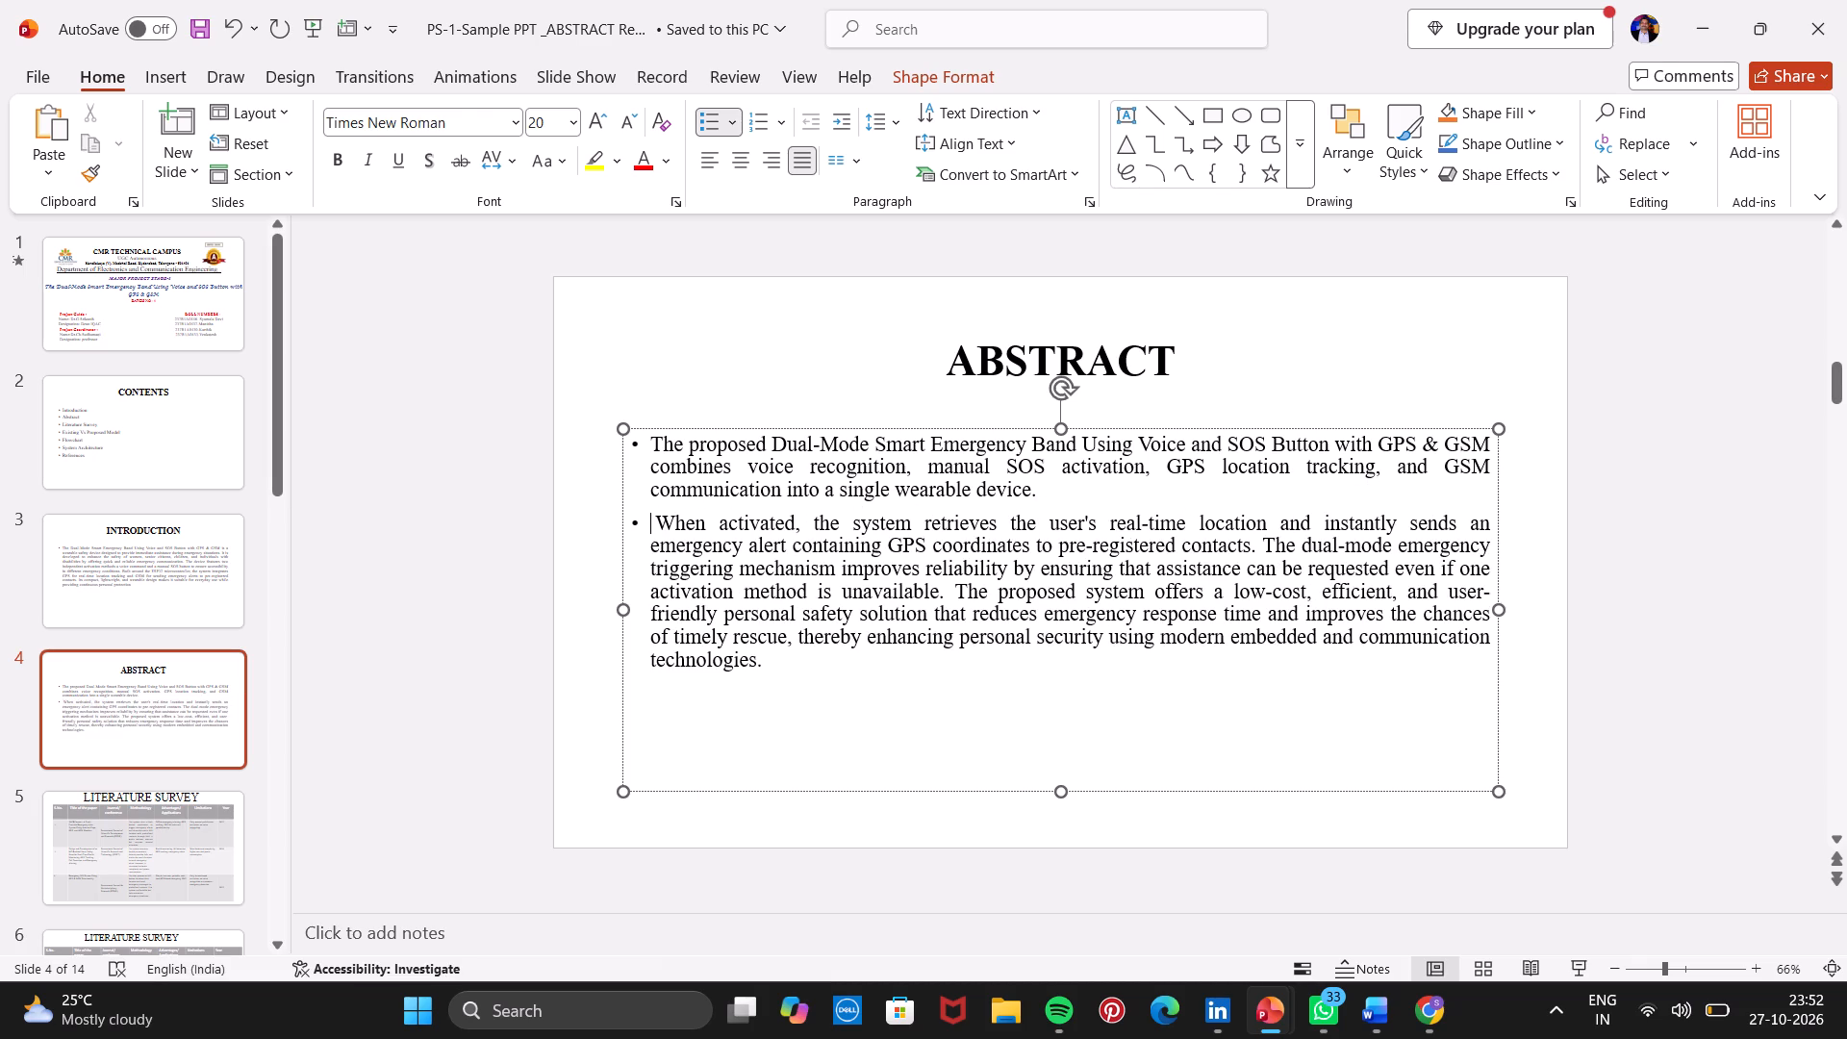
pyautogui.click(1259, 543)
pyautogui.press('Return')
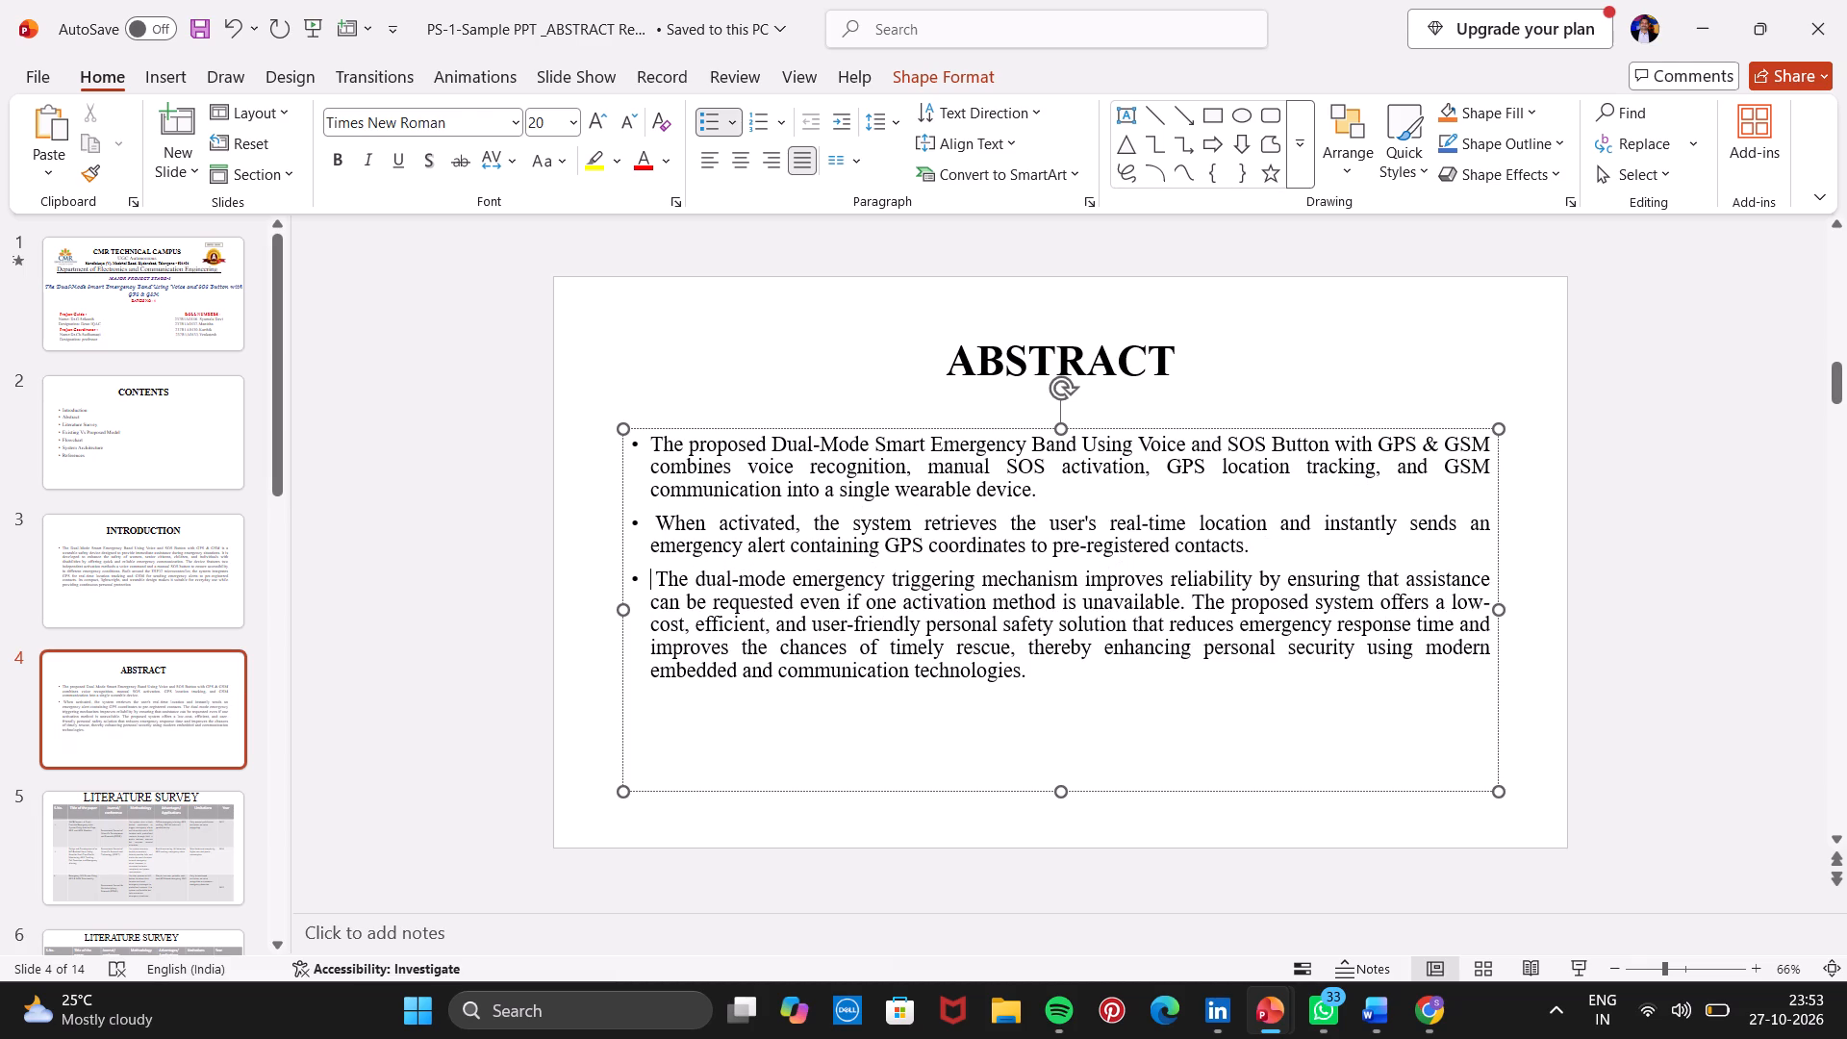
pyautogui.click(1186, 602)
pyautogui.press('Return')
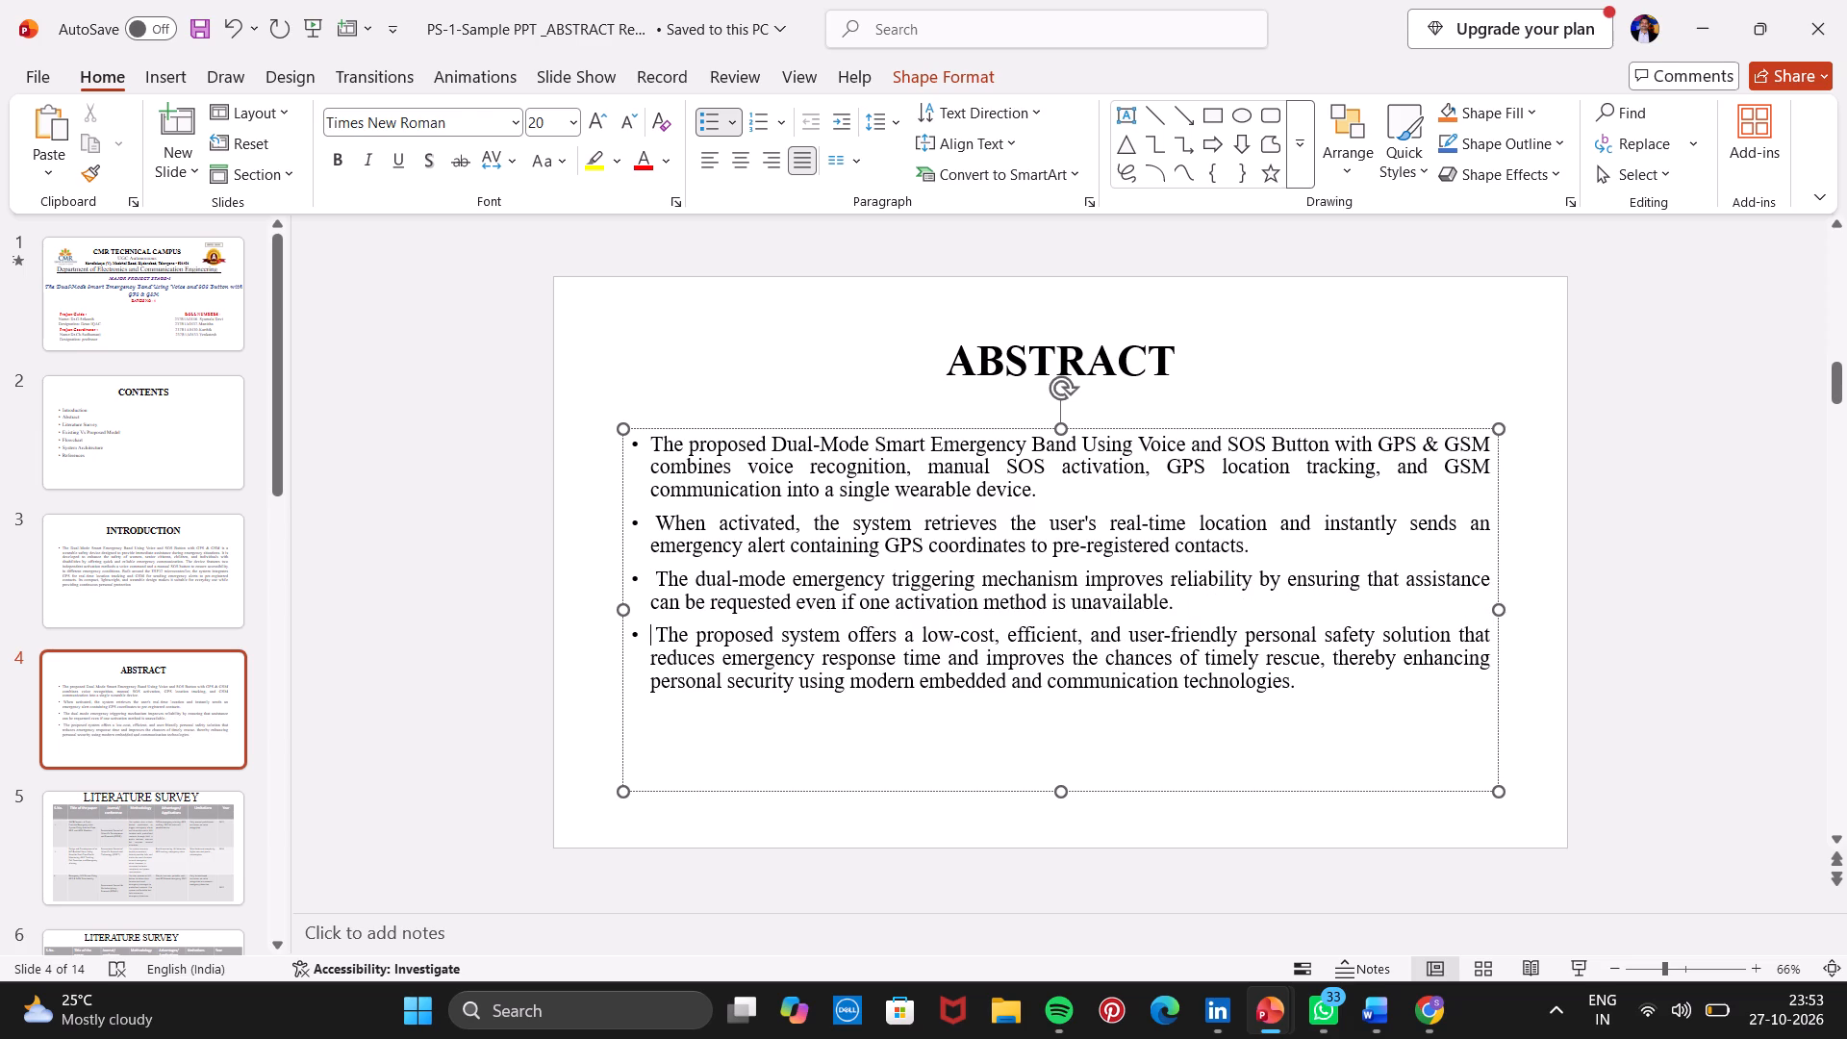
# Split the Introduction paragraph on slide 3 into four bullets, with new ones starting at "It is developed", "The device features" and "Built around".
pyautogui.click(183, 723)
pyautogui.click(198, 570)
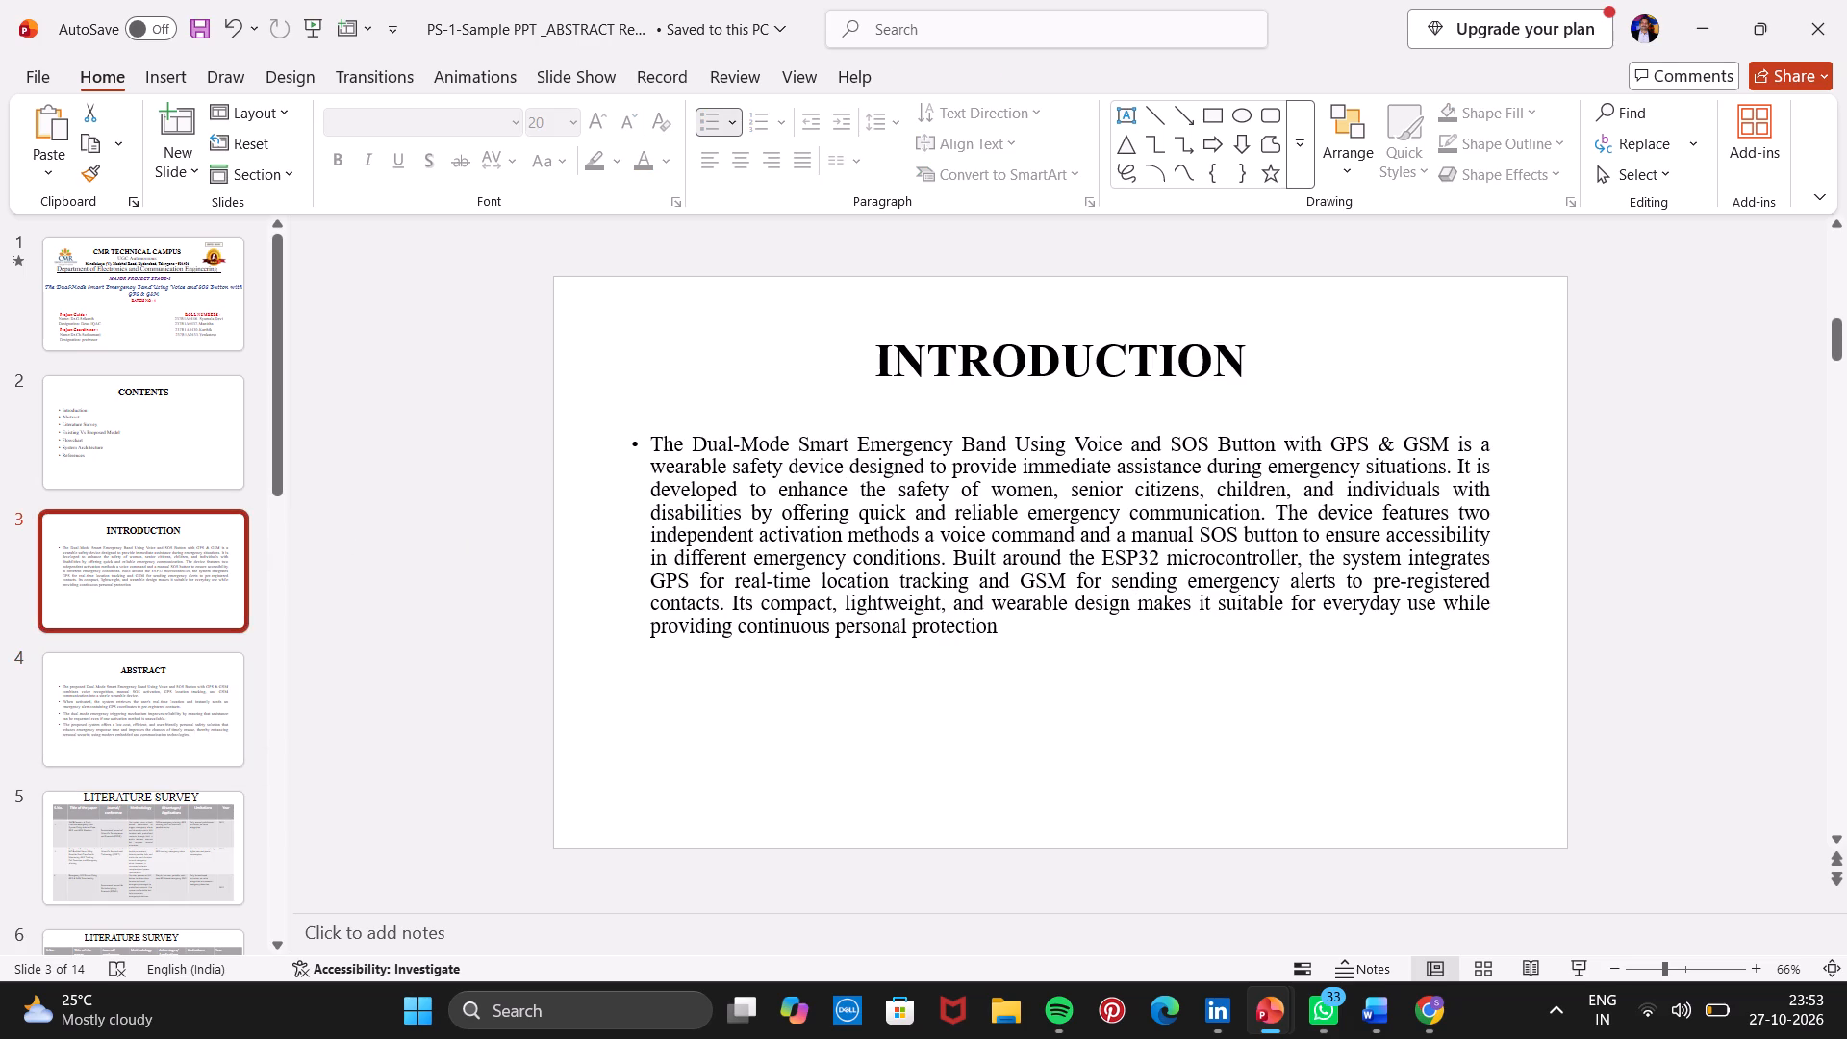
pyautogui.click(1459, 470)
pyautogui.press('Return')
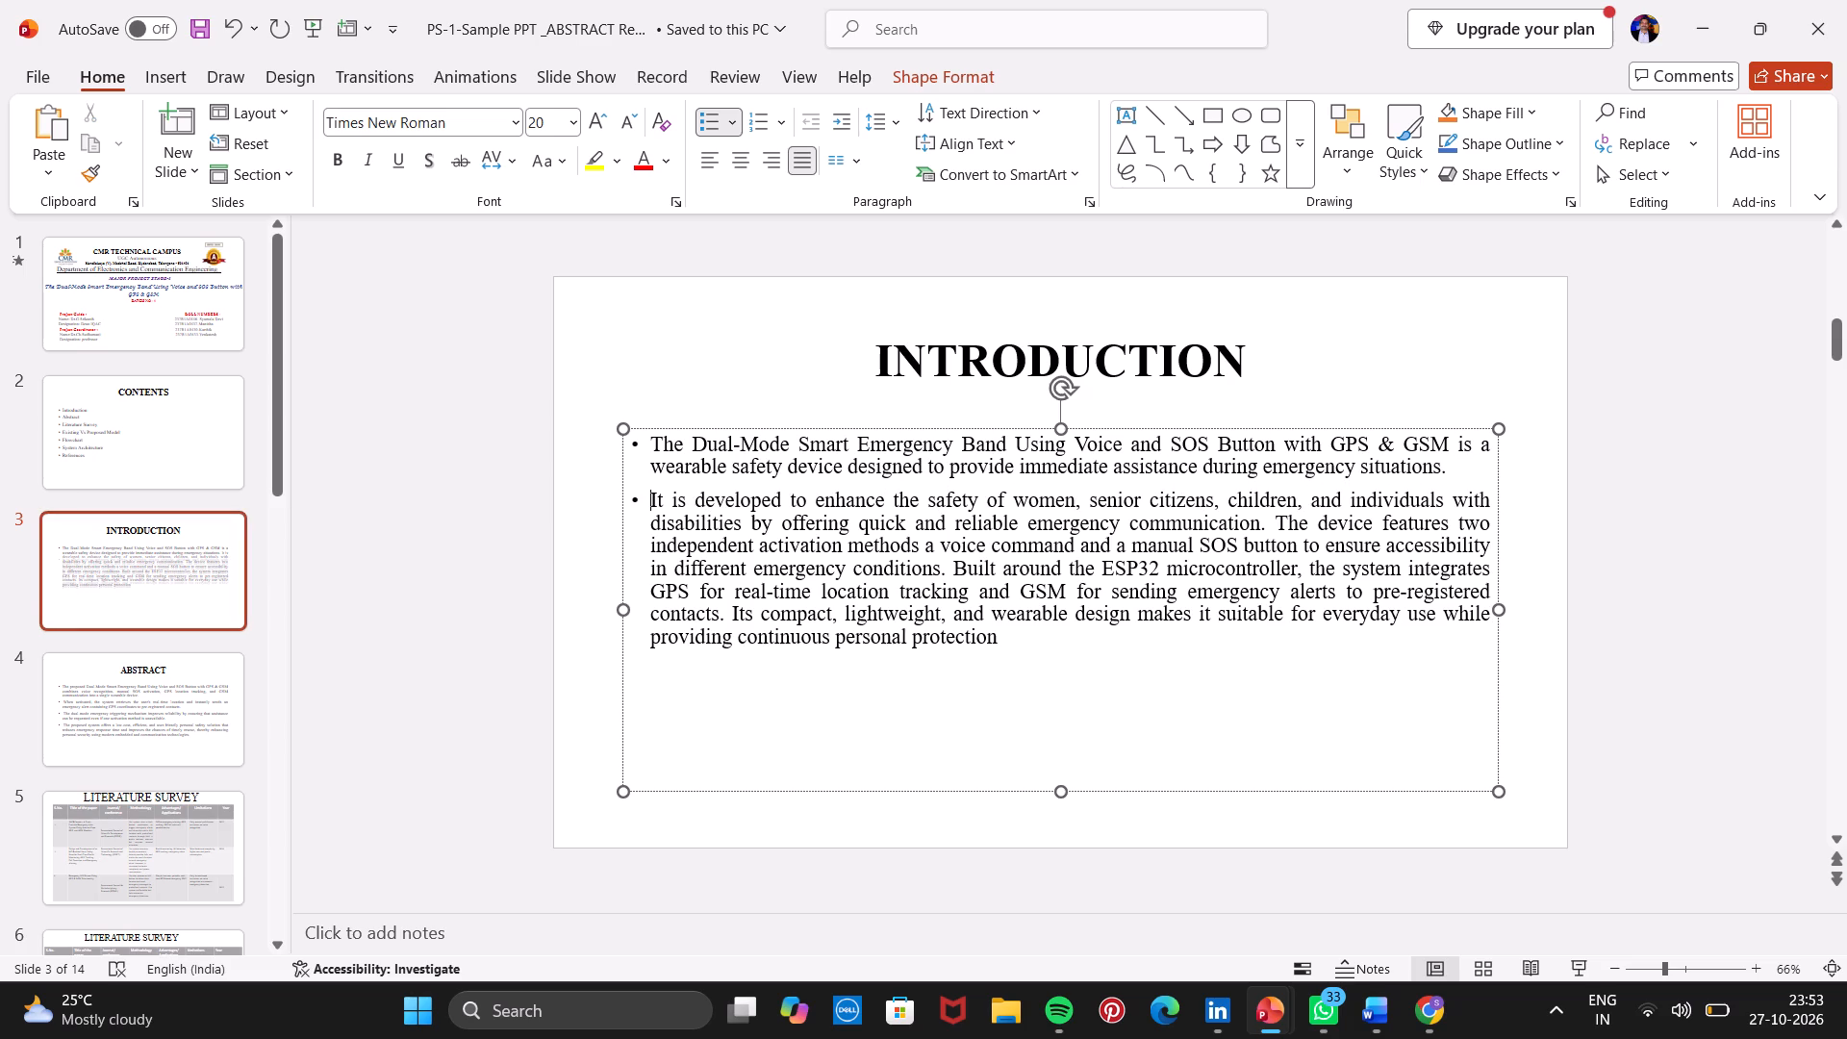
pyautogui.click(1274, 524)
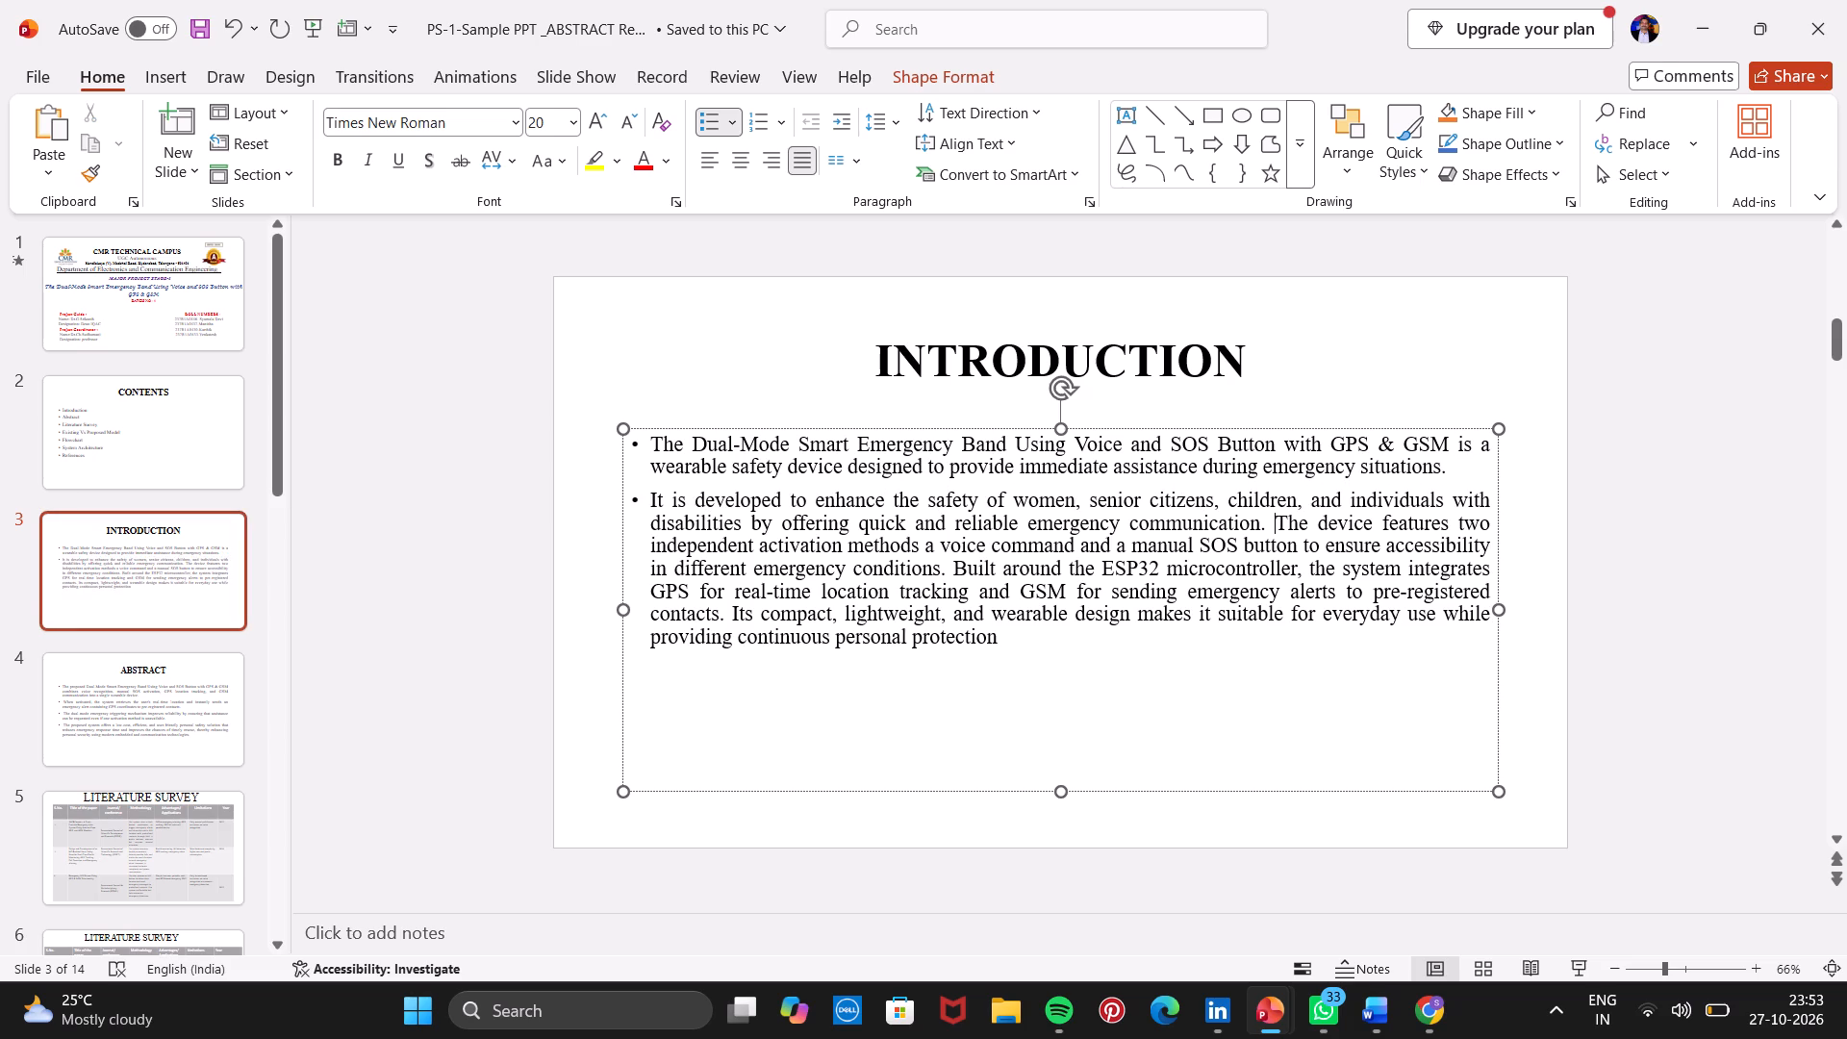
pyautogui.press('Return')
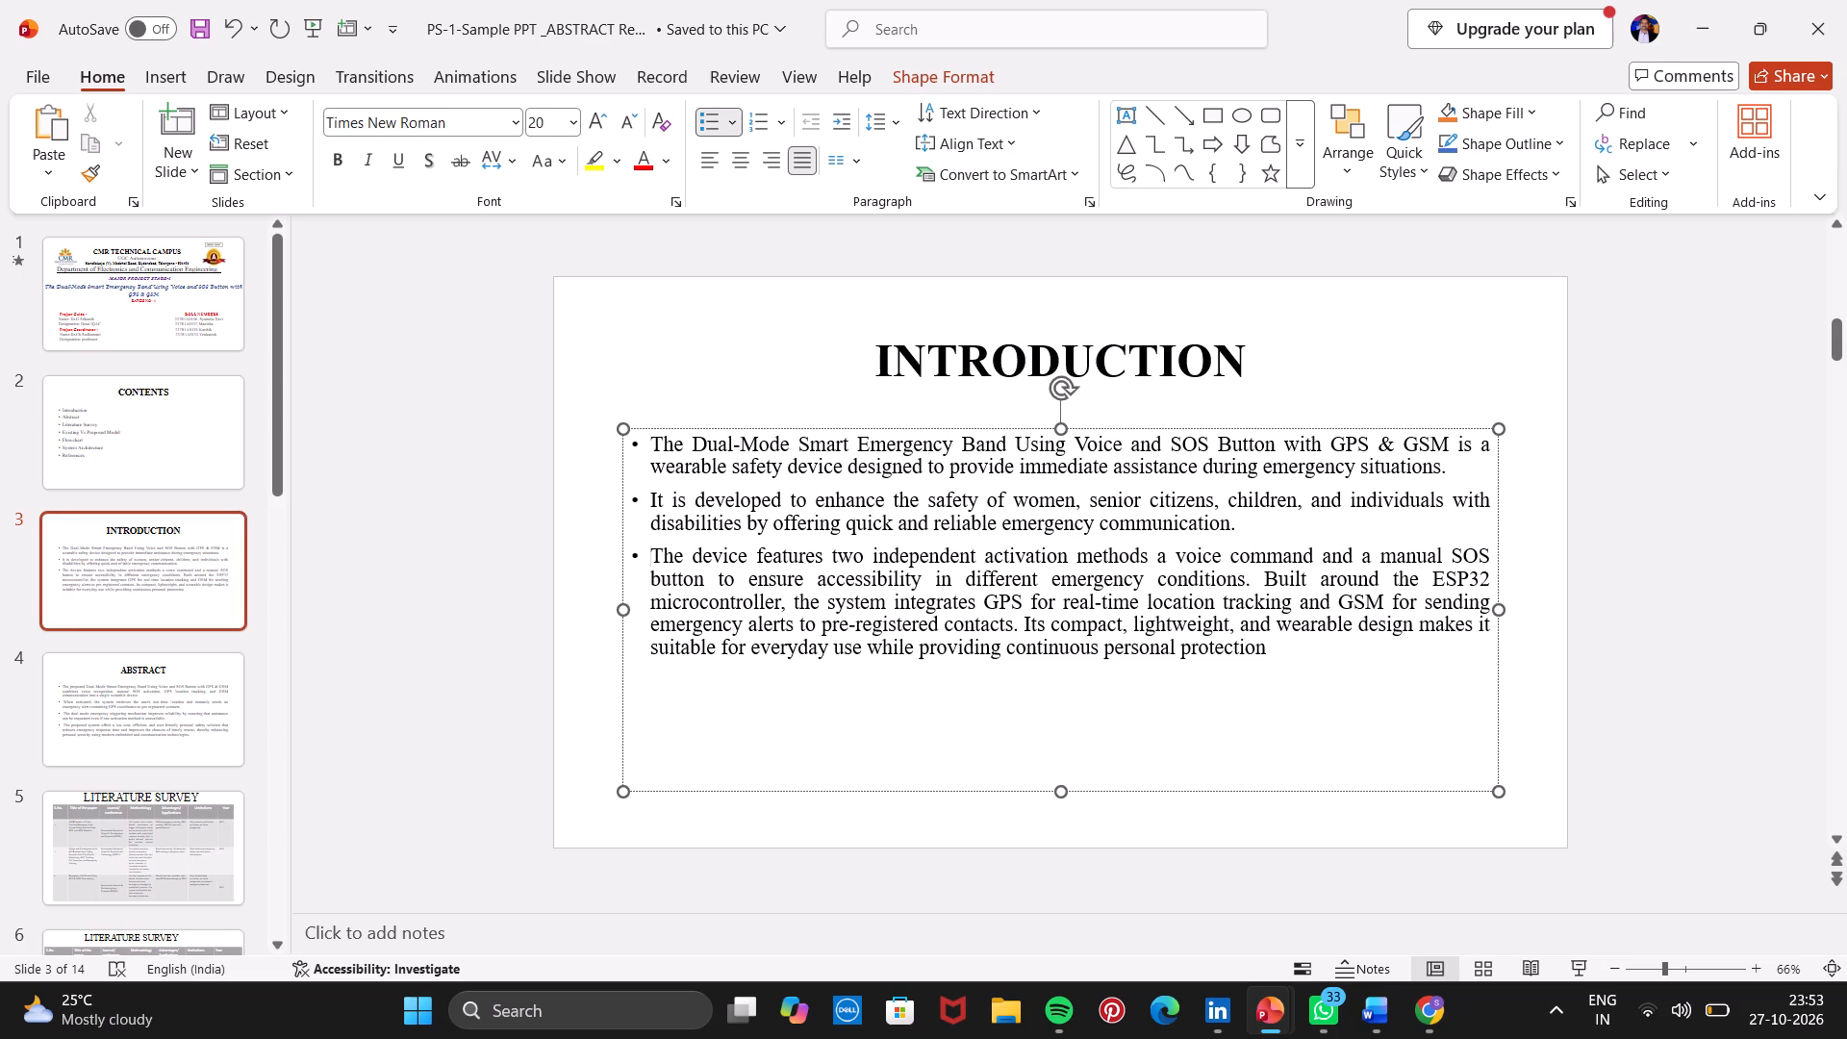
pyautogui.click(1265, 591)
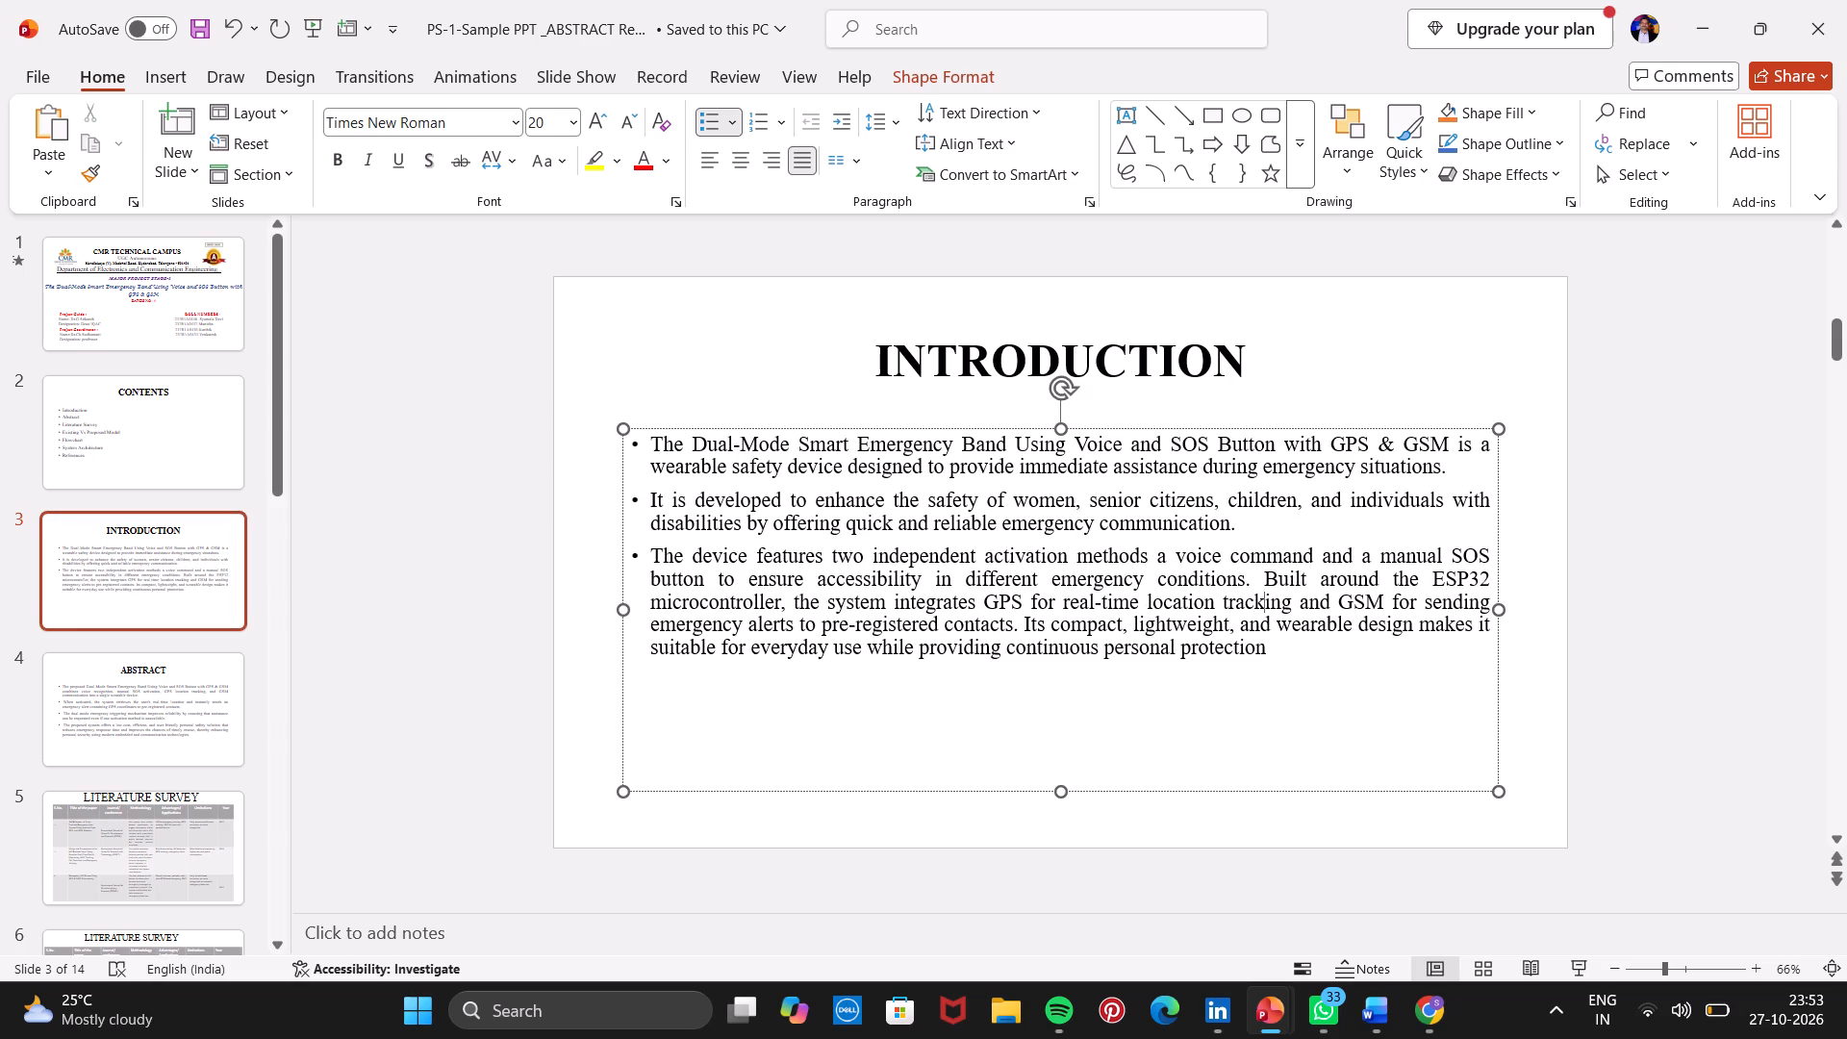
pyautogui.click(1262, 580)
pyautogui.press('Return')
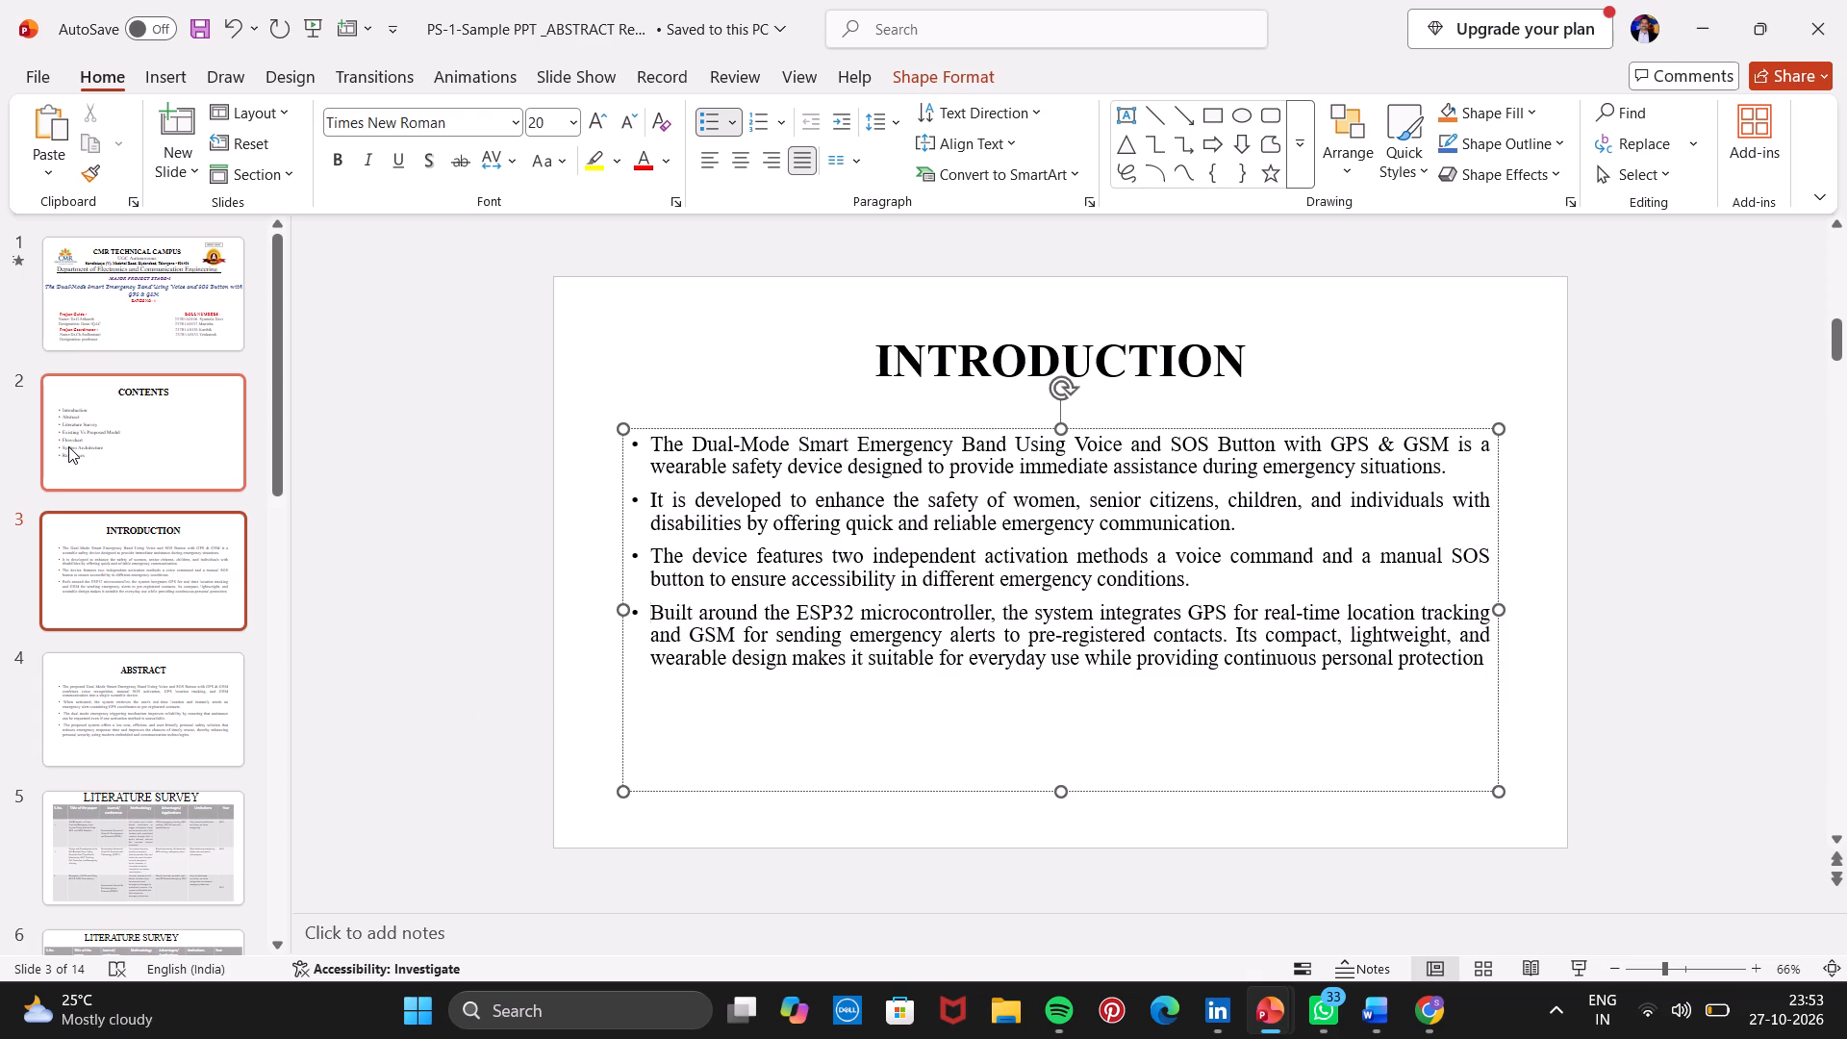
# Check the slides following the Introduction and copy the flowchart picture from slide 9.
pyautogui.click(135, 701)
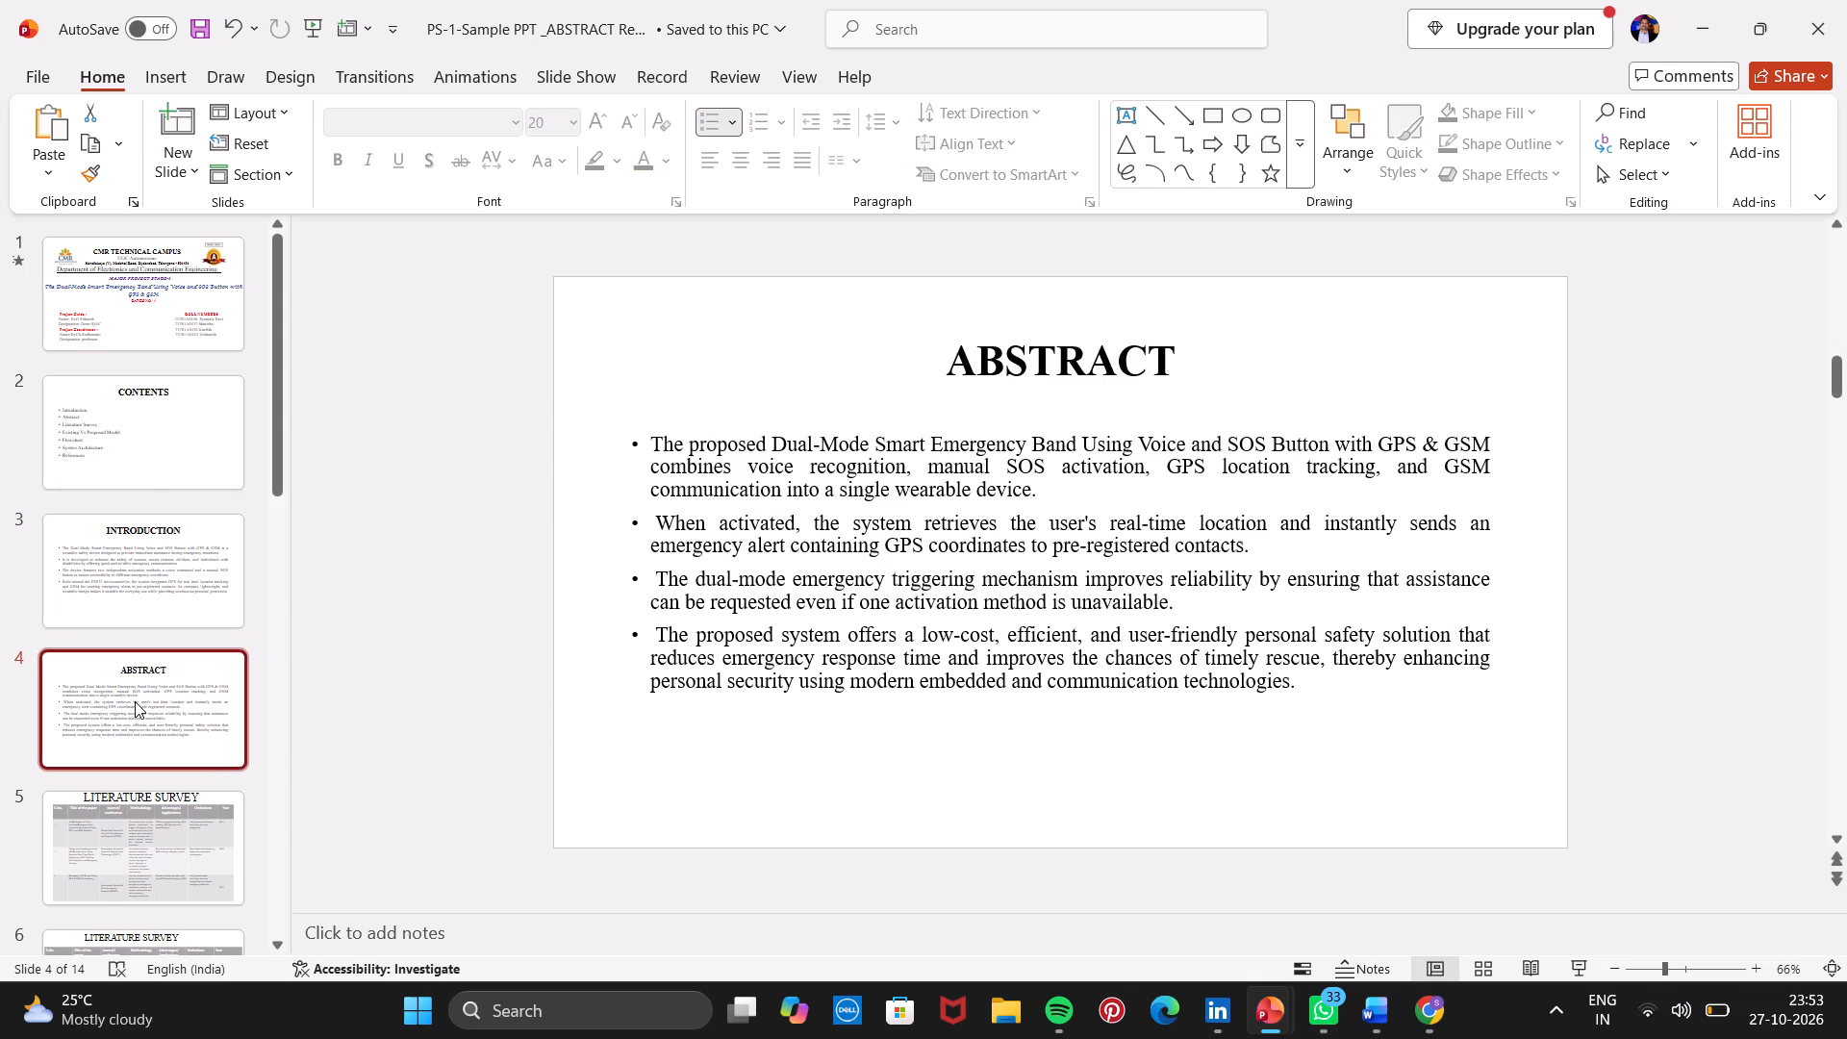
pyautogui.scroll(-1, 180, 702)
pyautogui.click(191, 738)
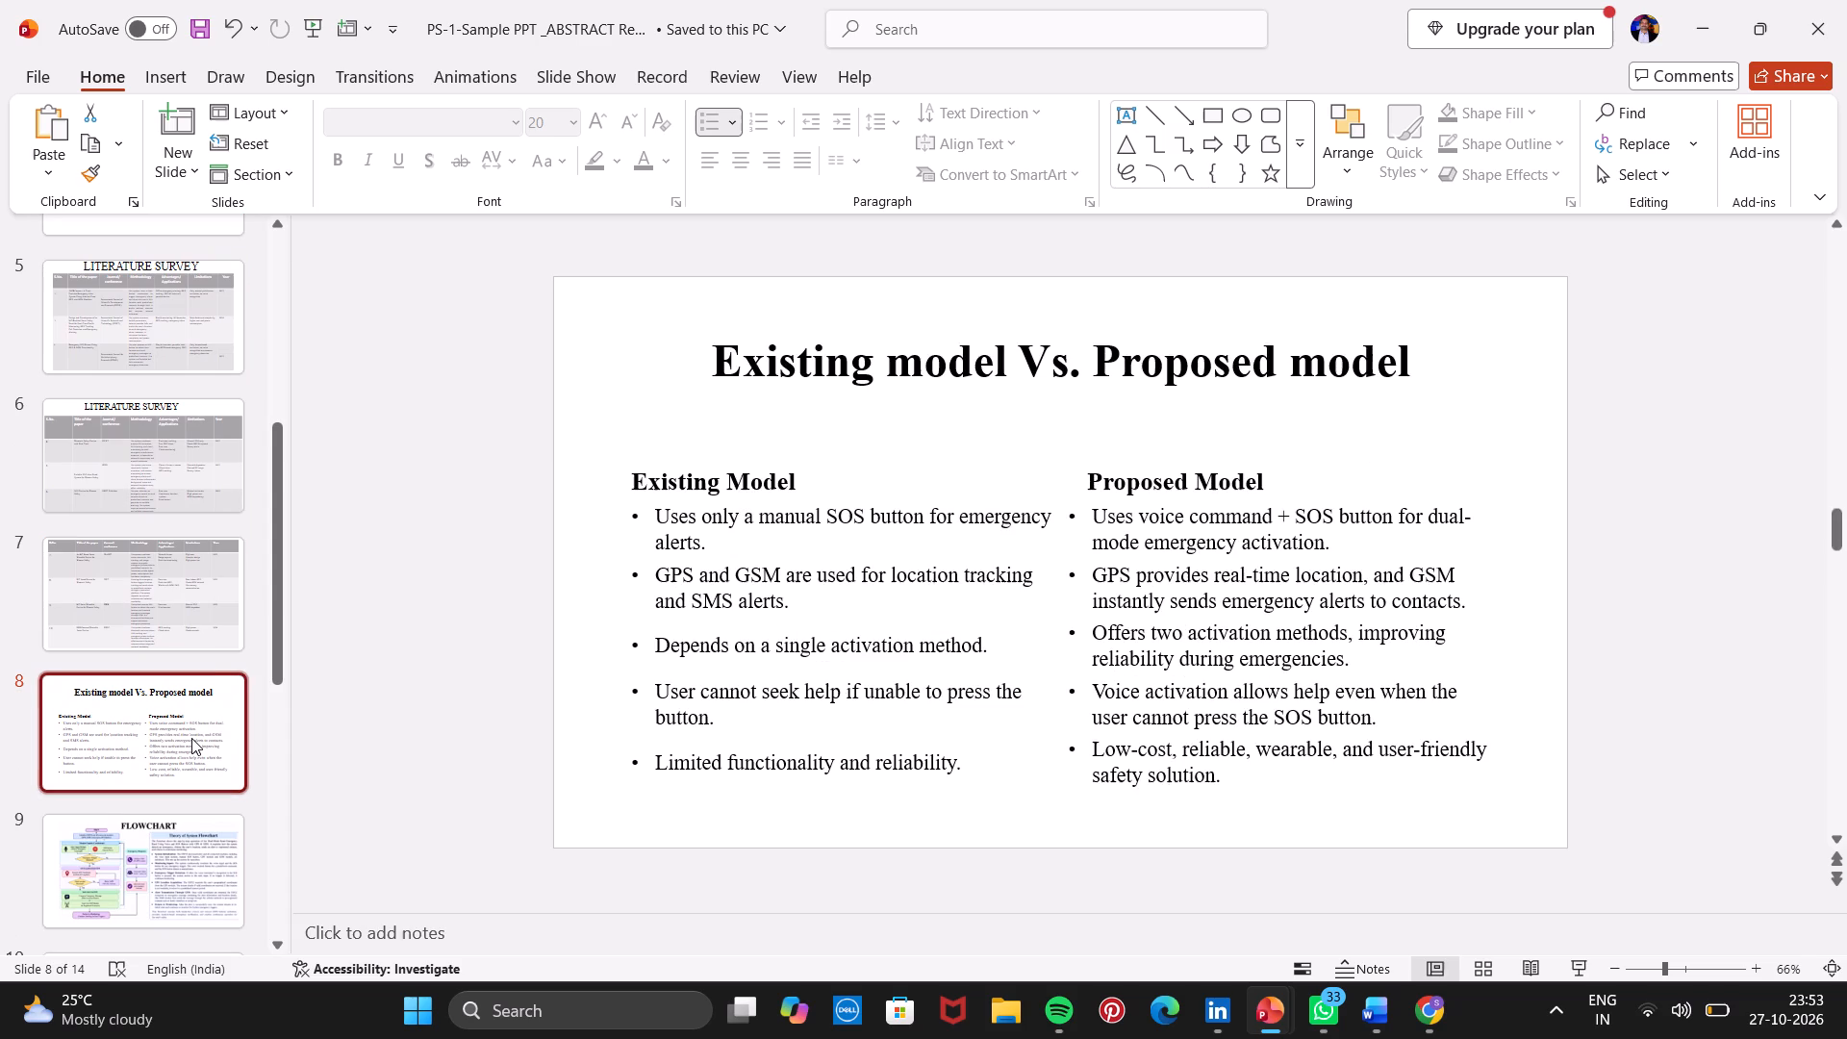
pyautogui.click(690, 649)
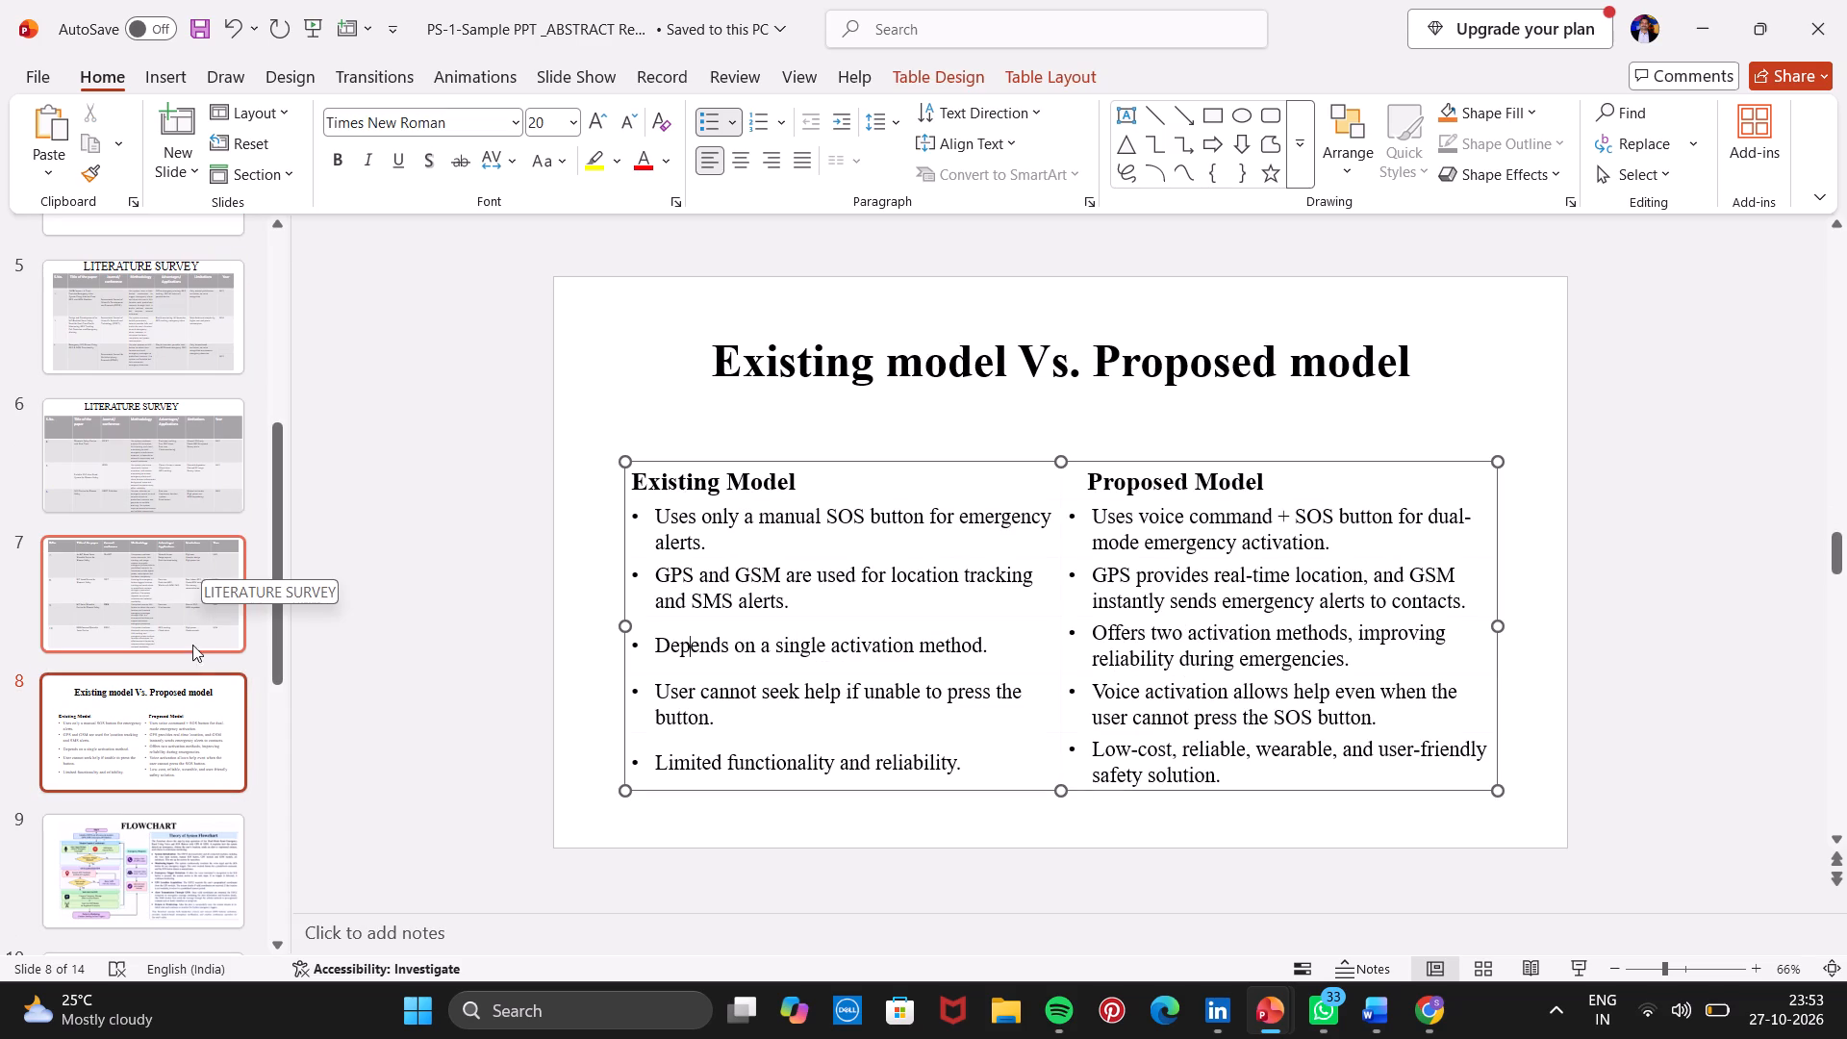
pyautogui.click(169, 866)
pyautogui.click(108, 862)
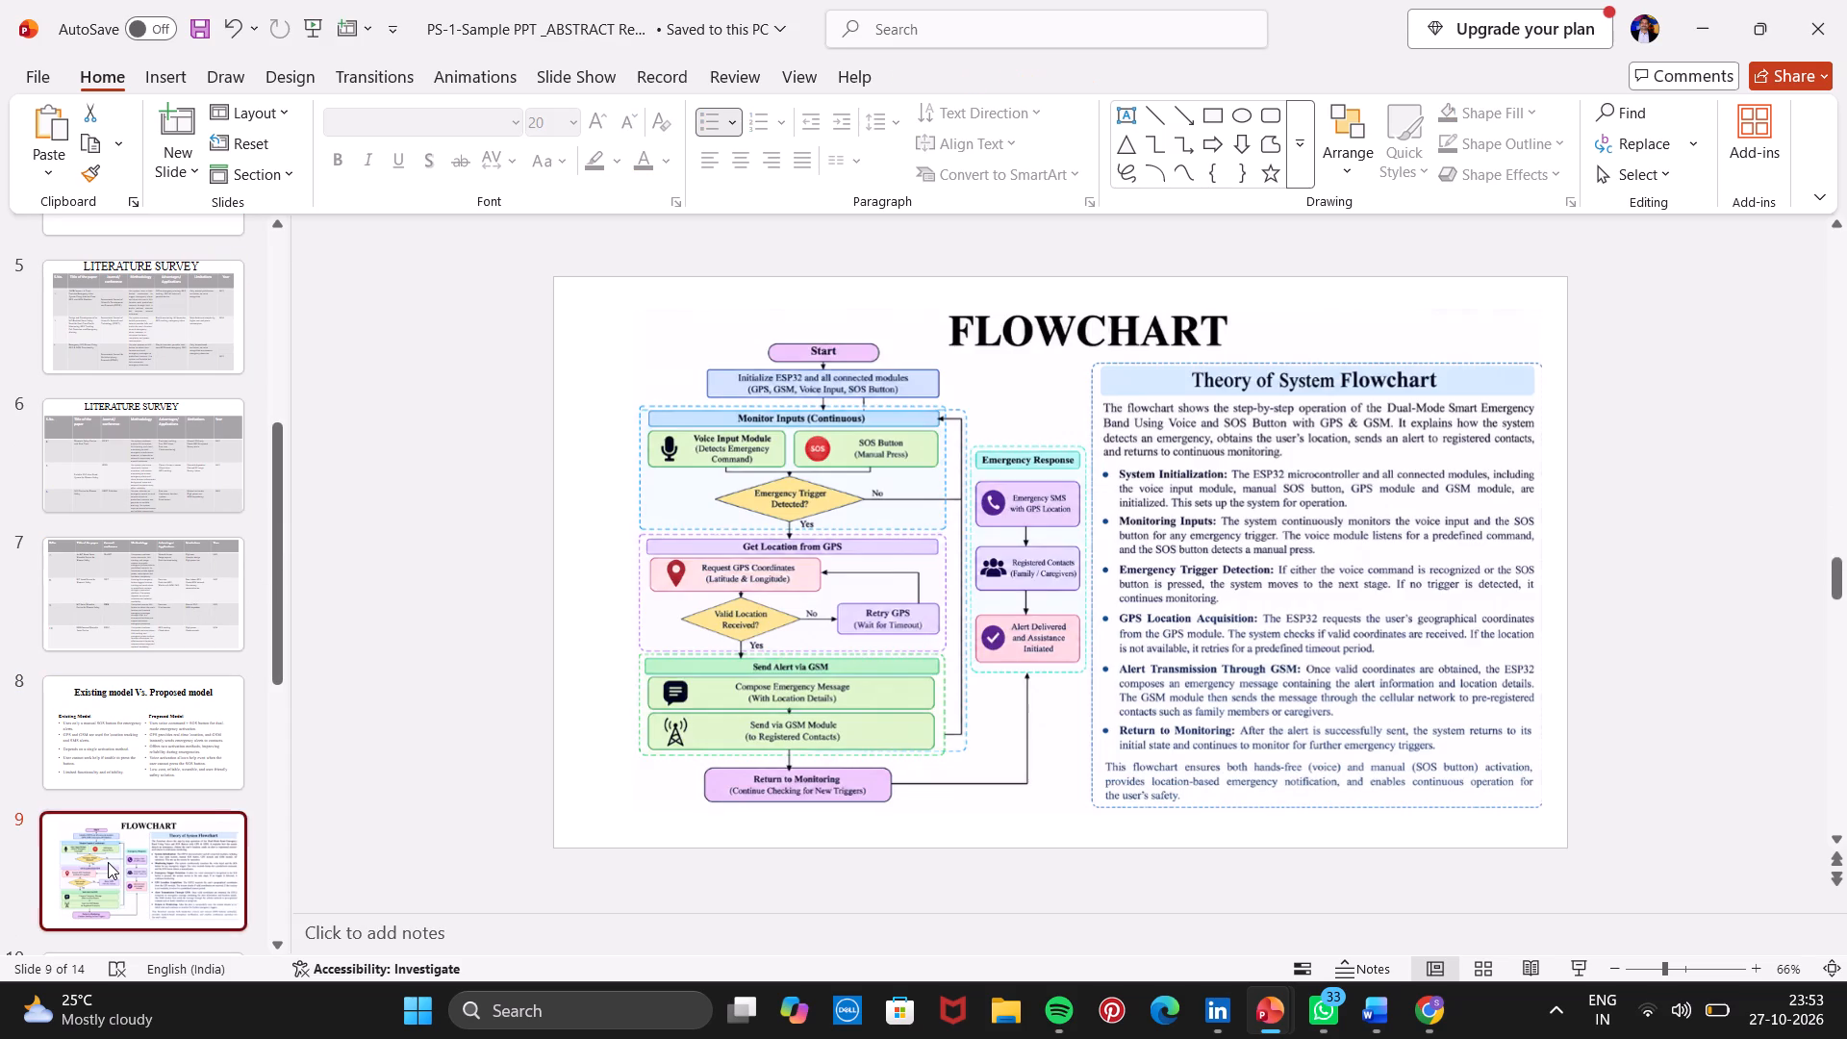
pyautogui.scroll(-2, 119, 660)
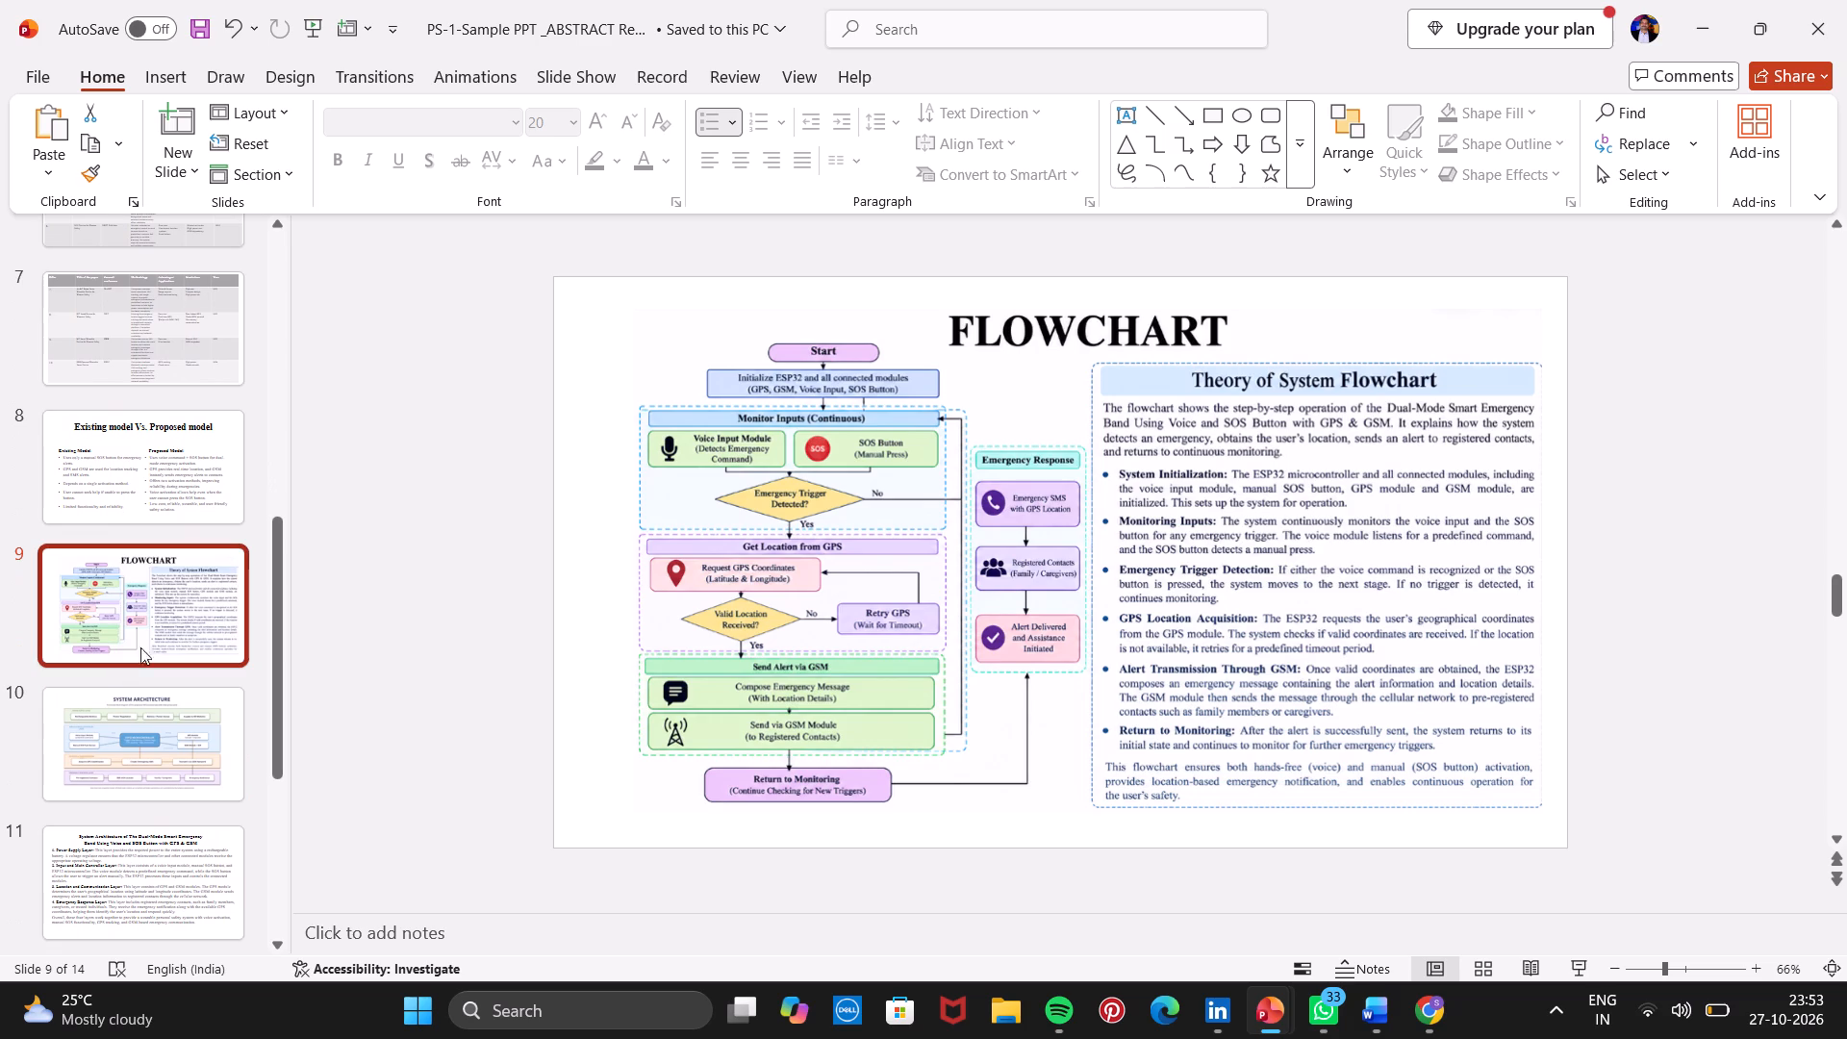
pyautogui.click(728, 466)
pyautogui.hotkey('ctrl', 'c')
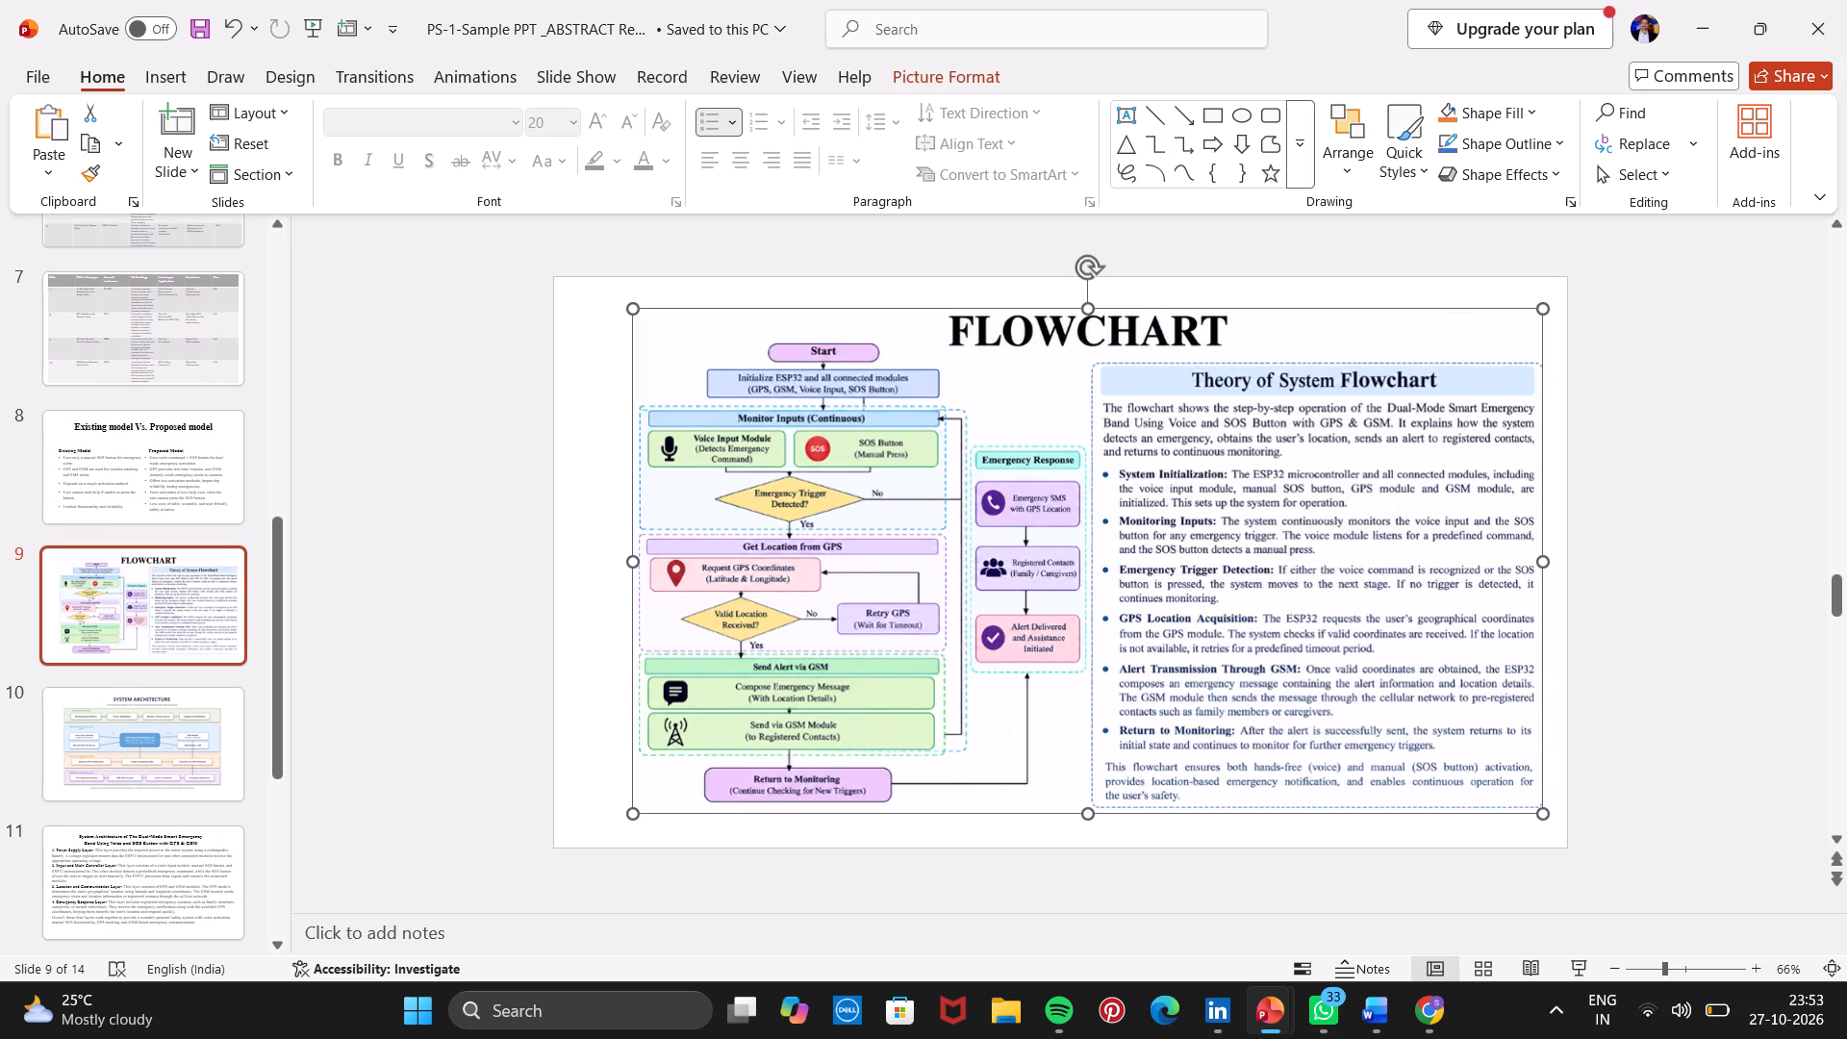
pyautogui.click(1417, 1032)
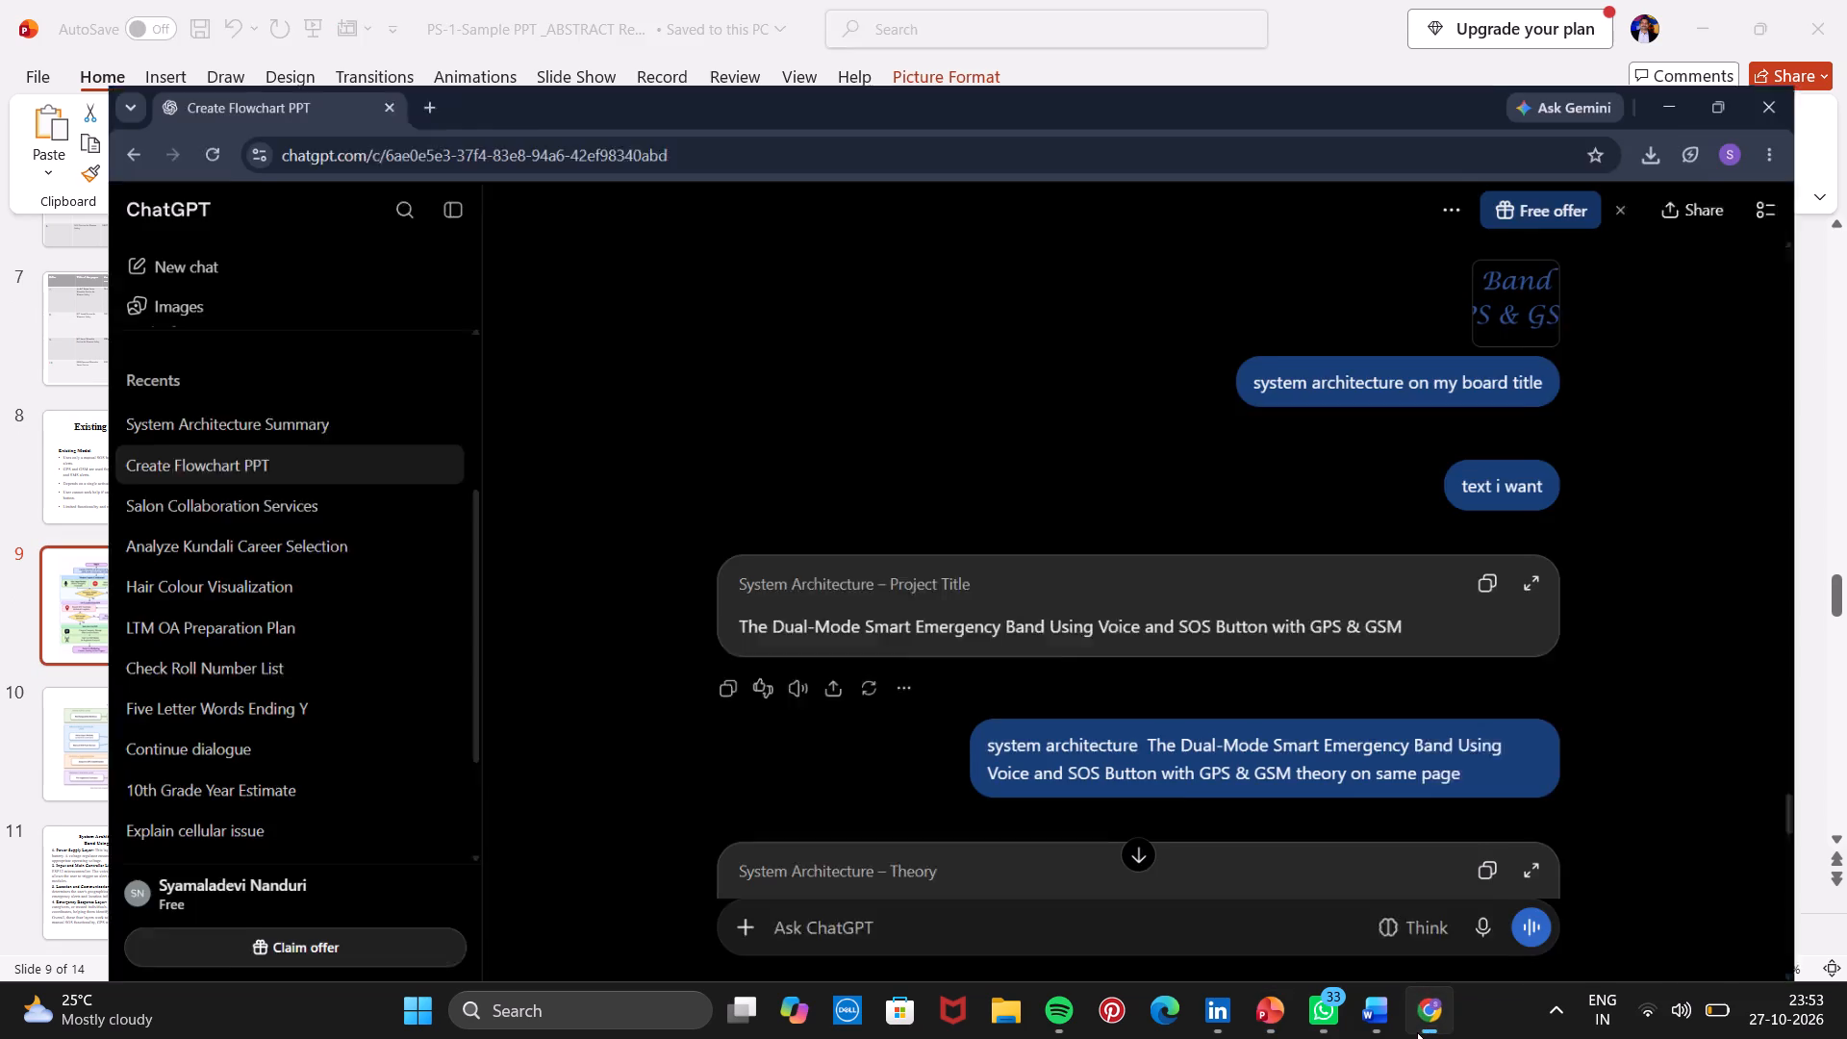
pyautogui.click(182, 368)
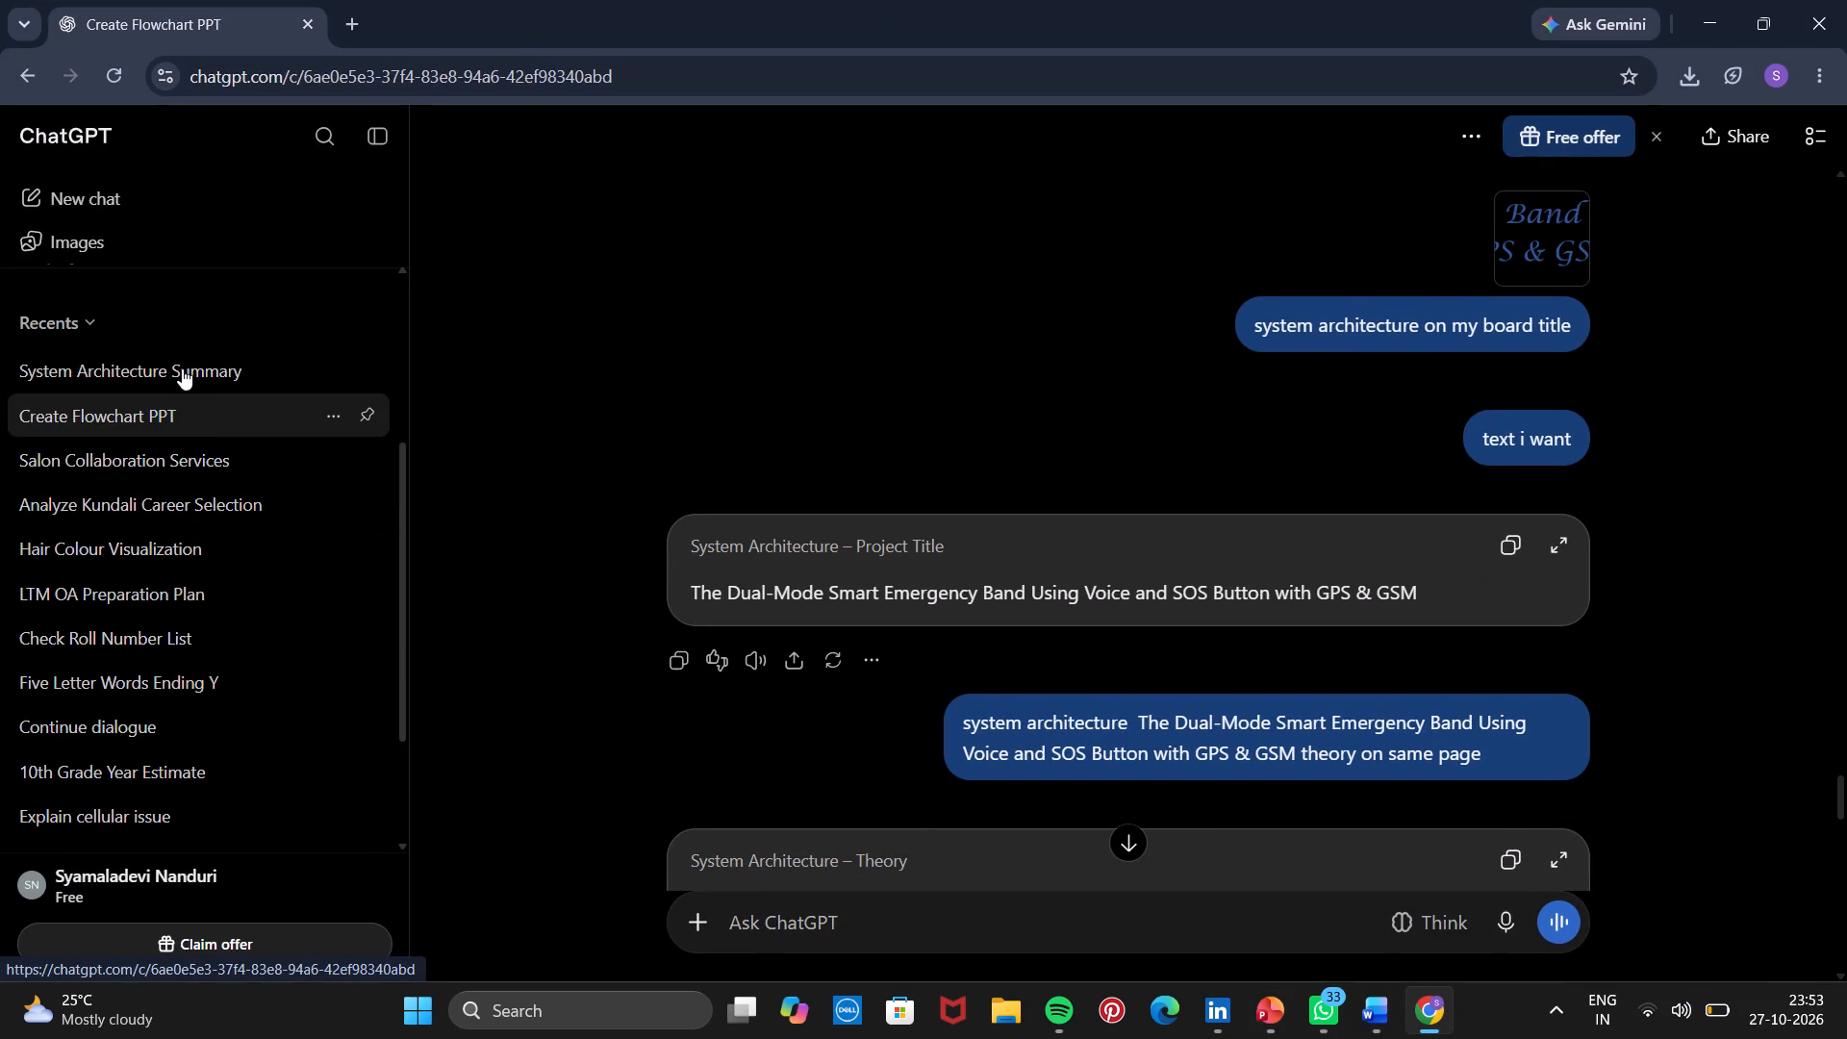
pyautogui.click(750, 922)
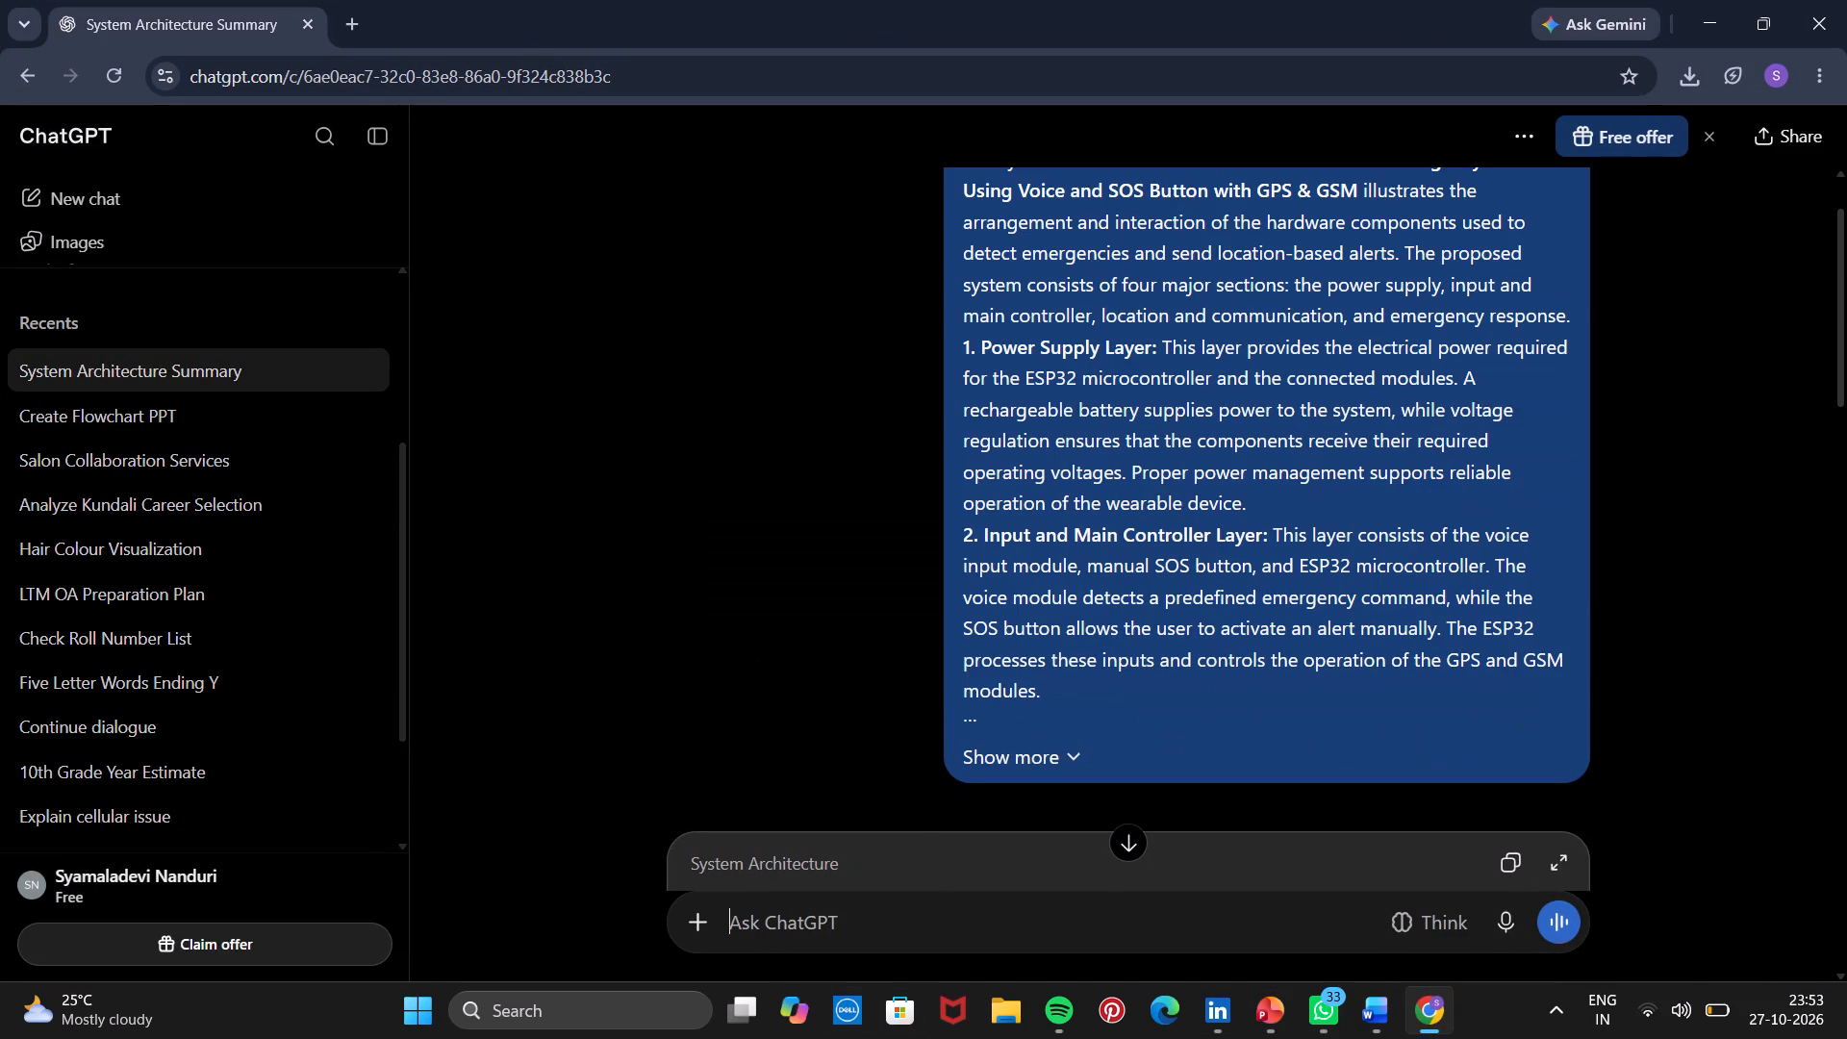
pyautogui.scroll(-8, 721, 749)
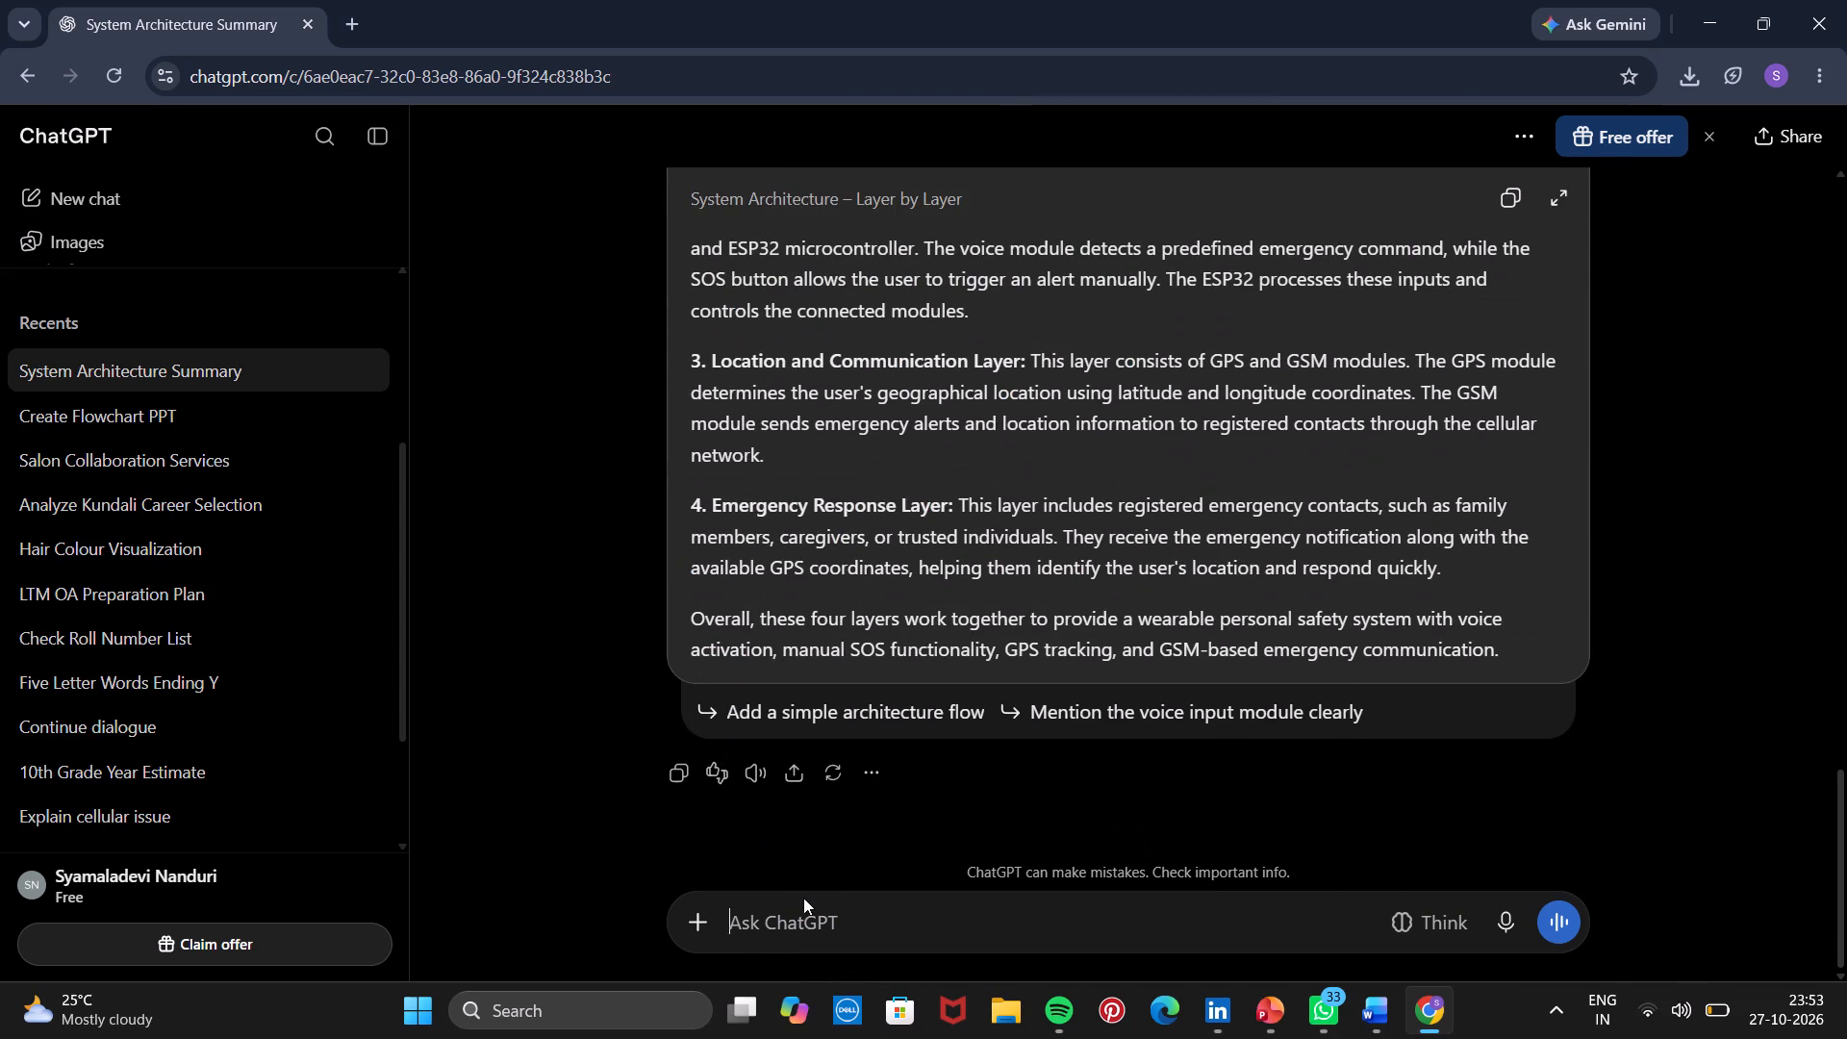